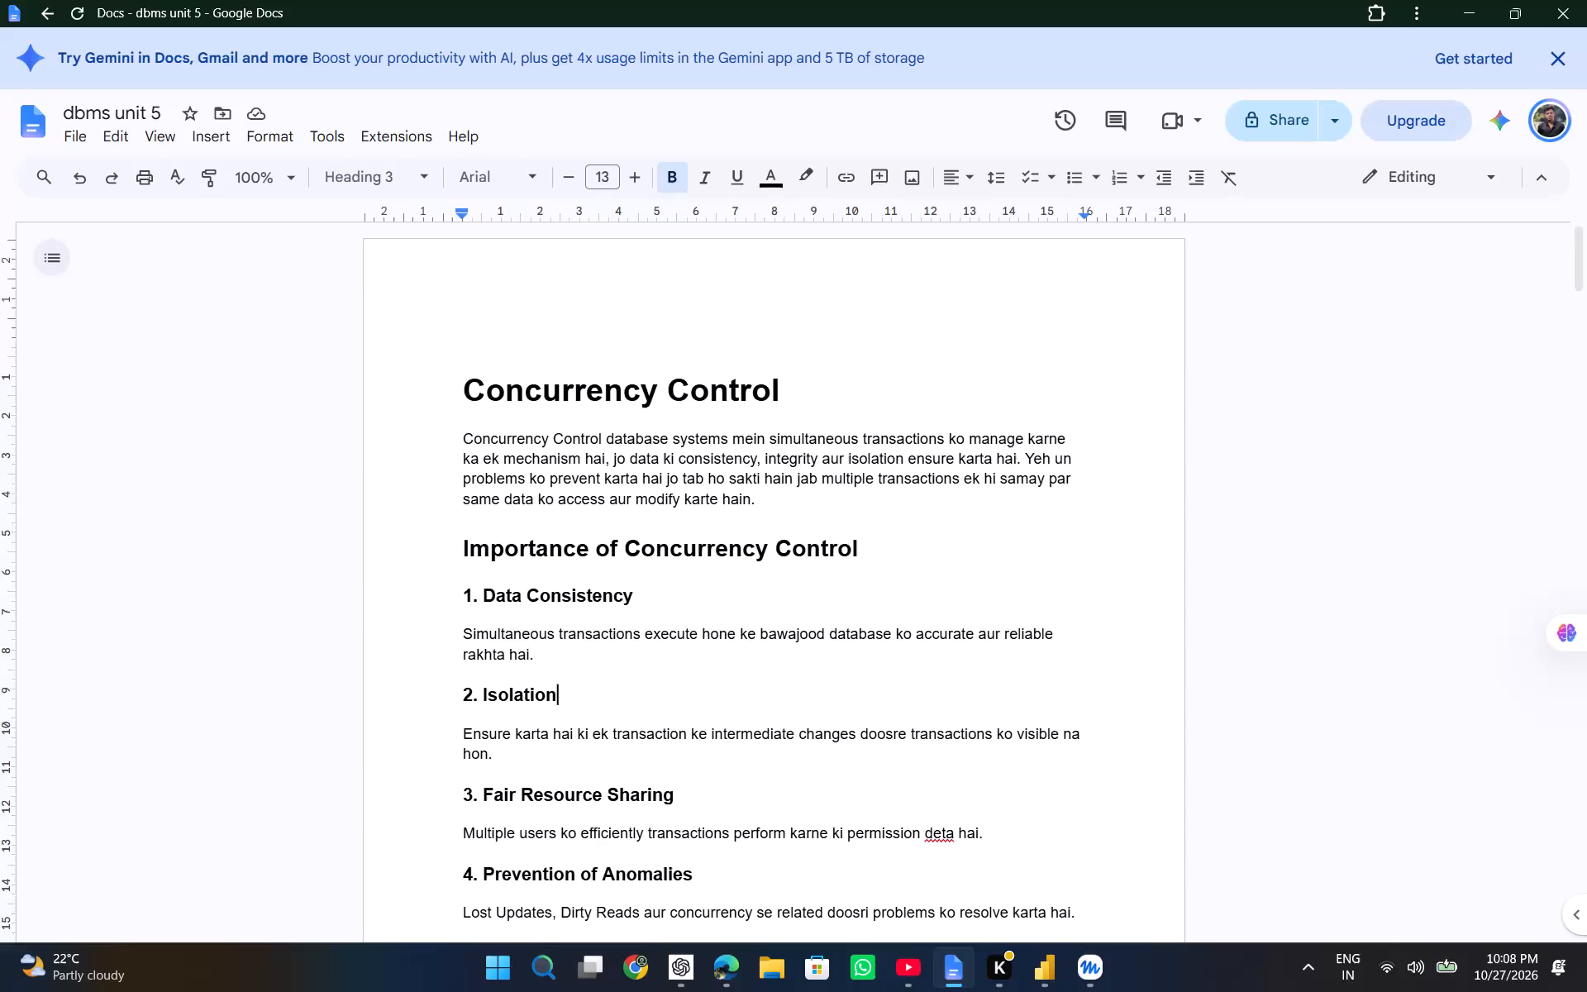
Go through the dbms unit 5 notes to the end and place the text cursor on the blank last page.
scroll(591, 711, down, 7)
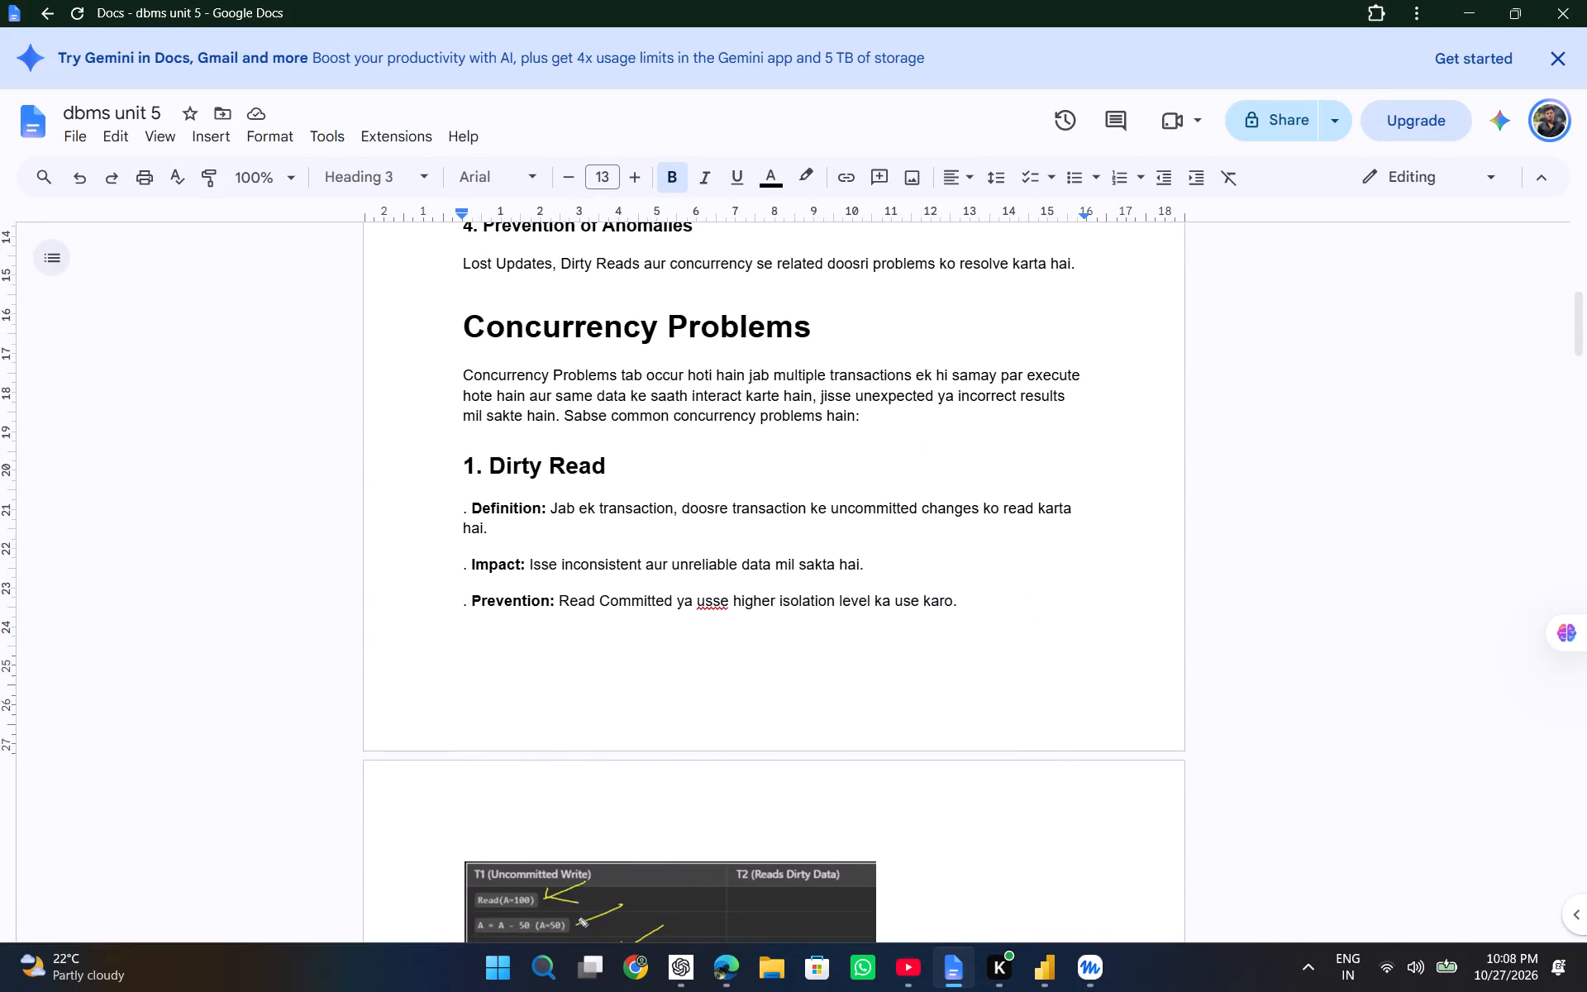
scroll(591, 711, down, 13)
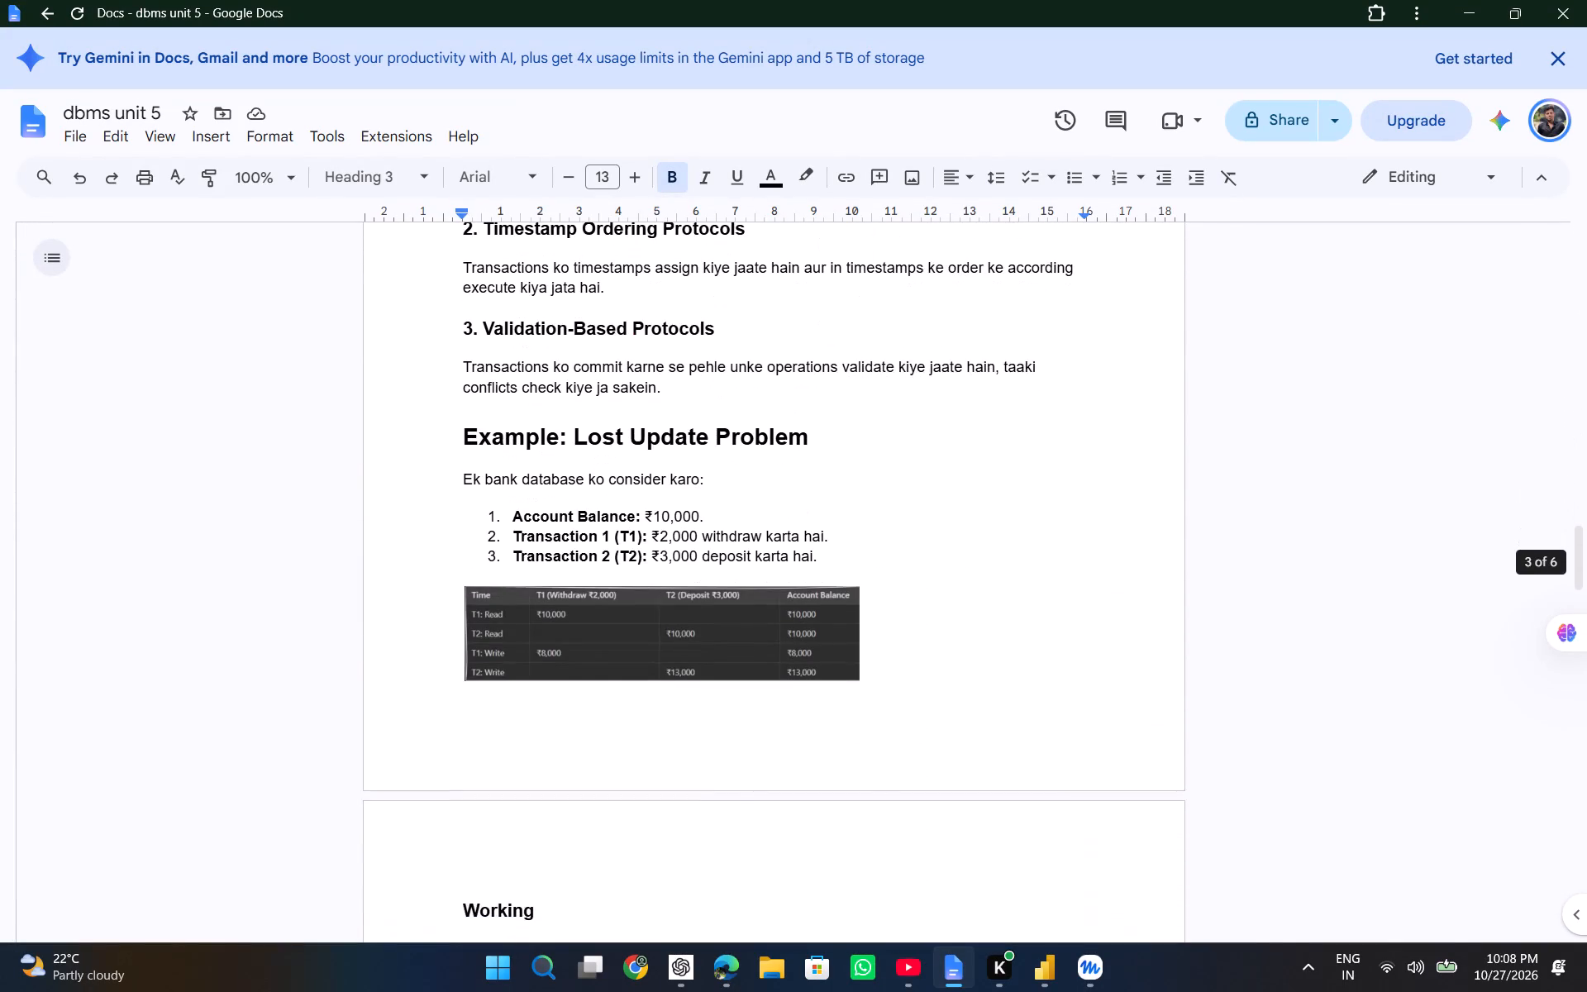
scroll(591, 711, down, 5)
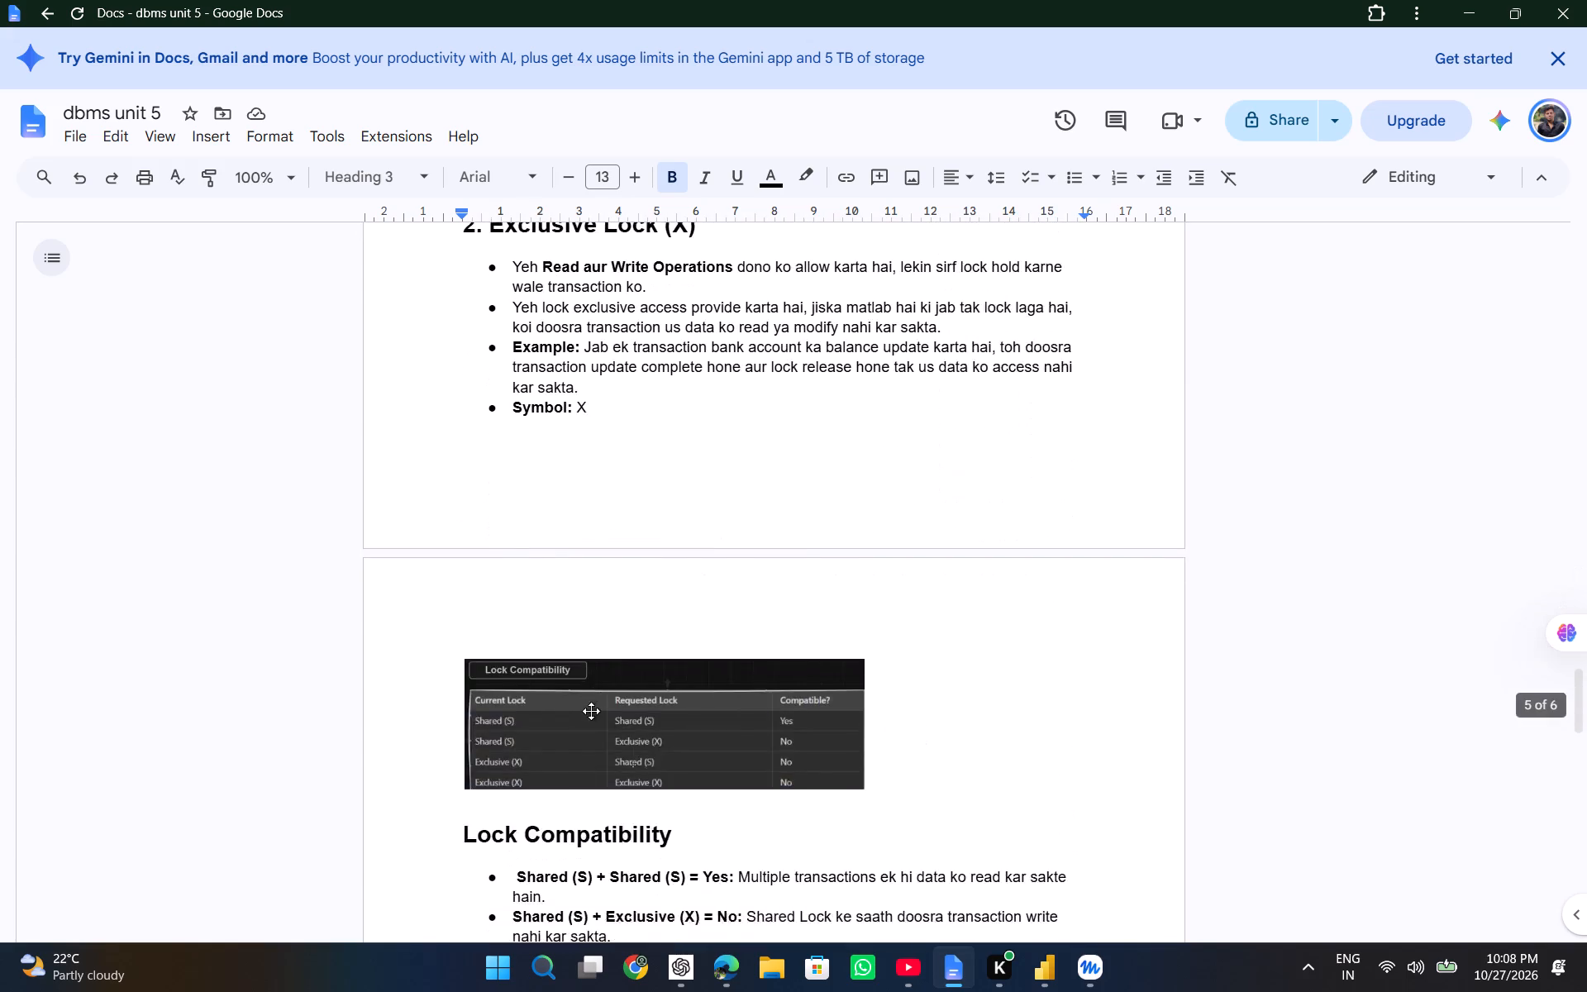
scroll(591, 711, up, 1)
scroll(591, 711, down, 6)
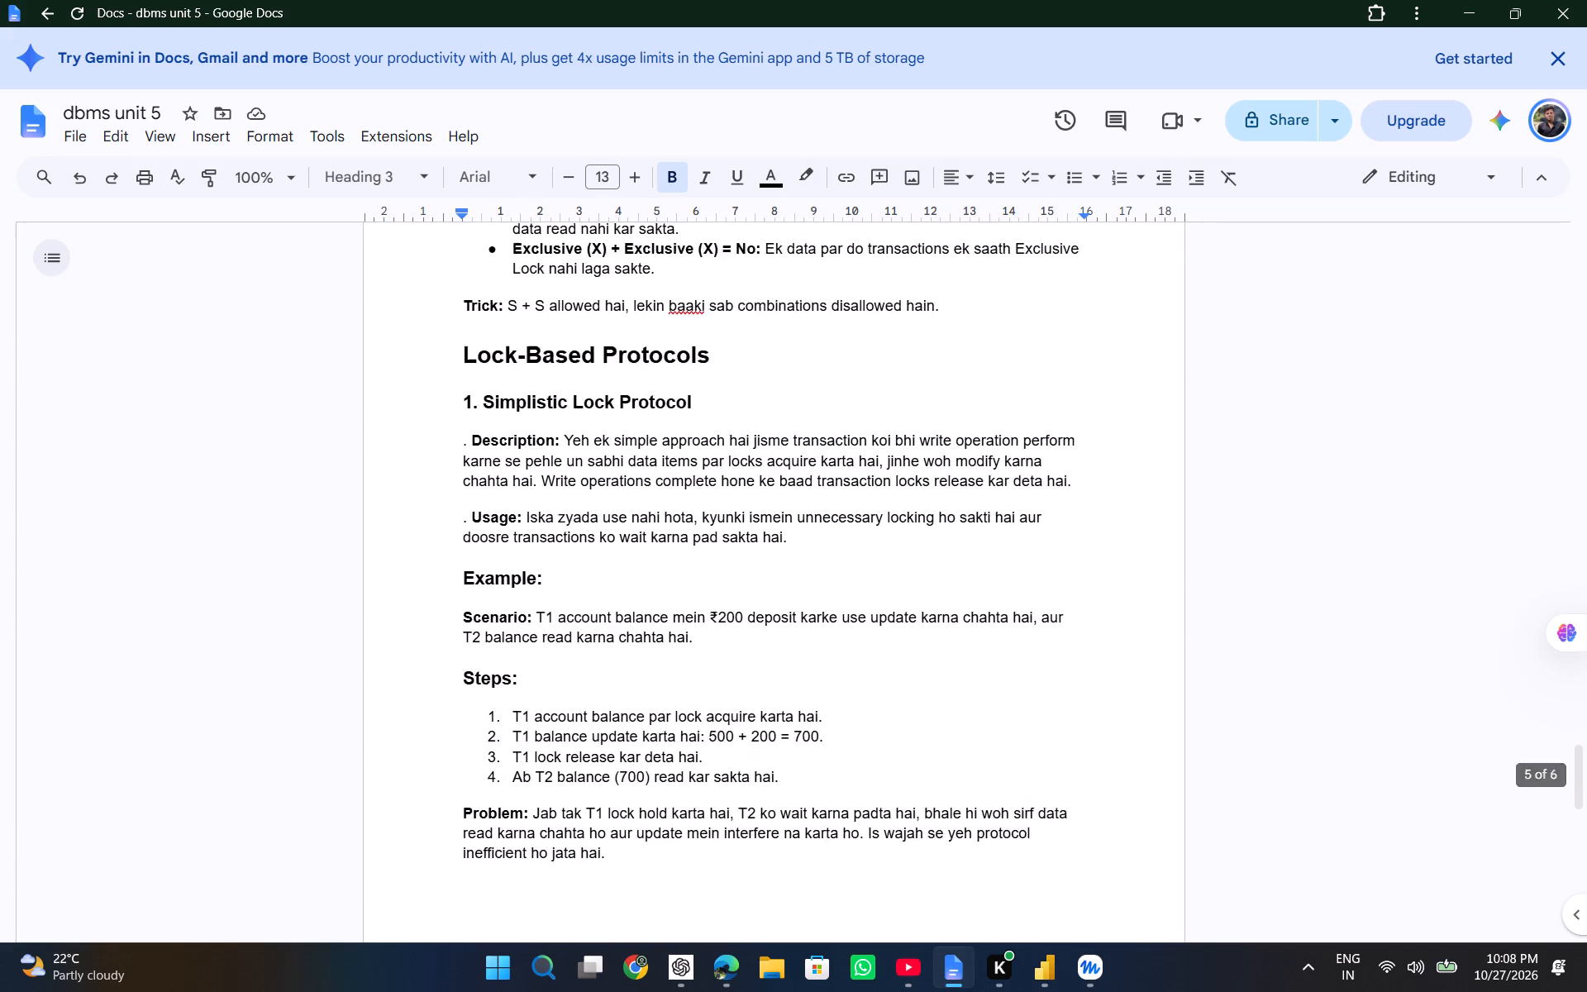
scroll(591, 711, down, 3)
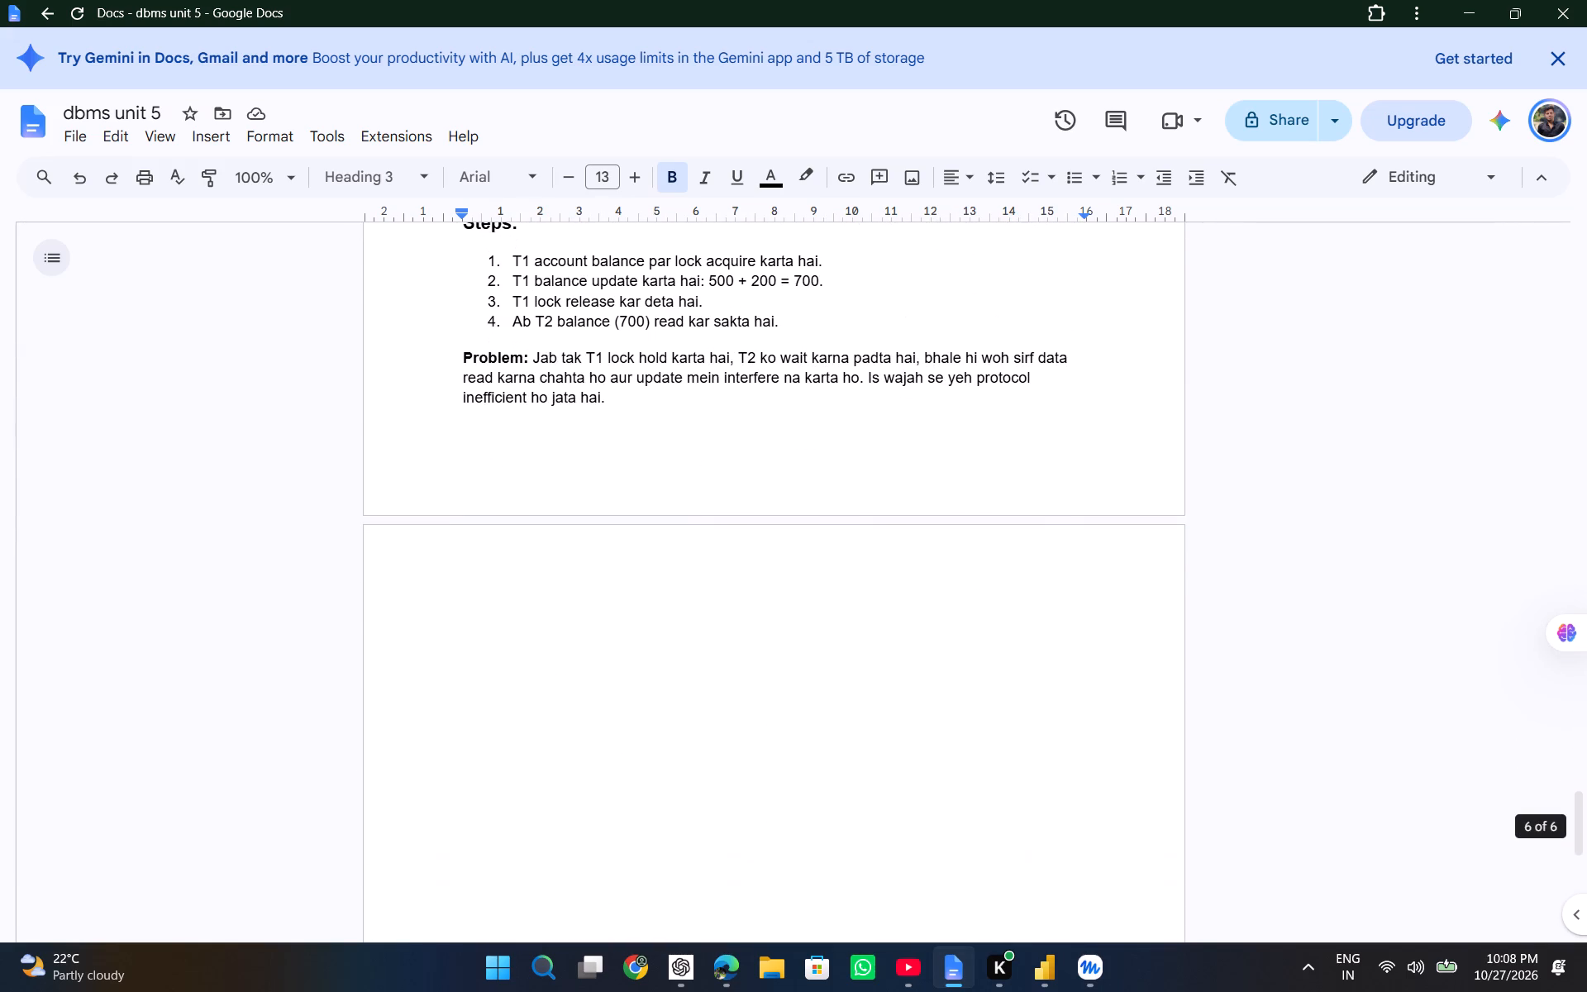
click(591, 711)
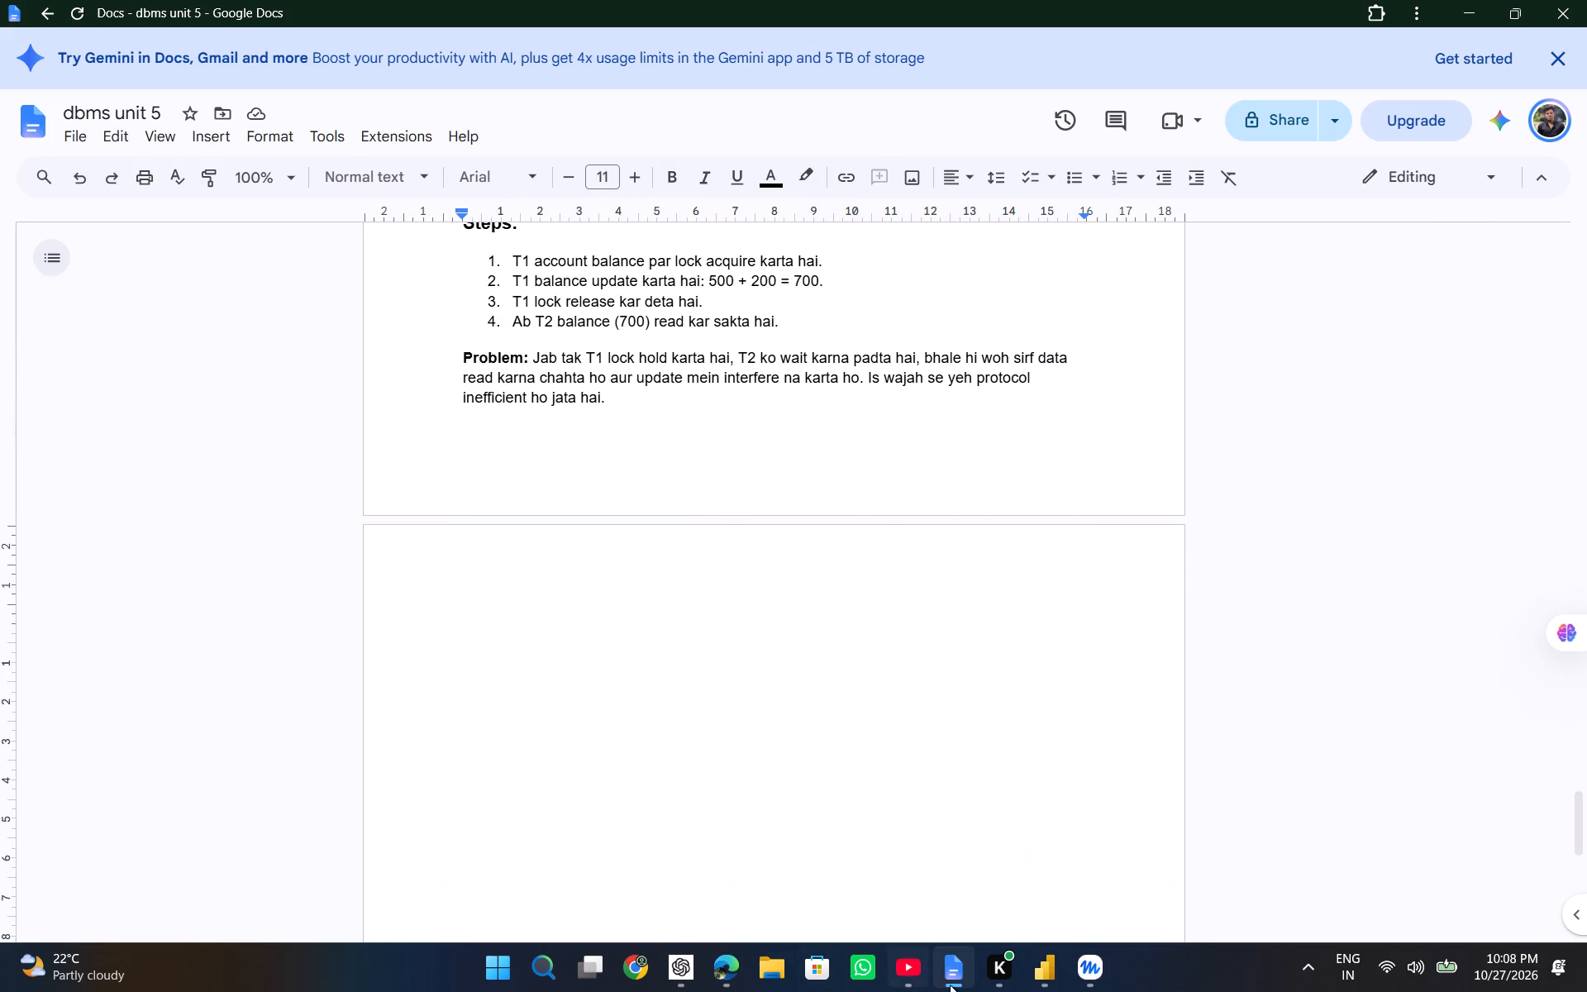
Switch to YouTube, maximize its window and search for "dbms unit 5".
click(914, 966)
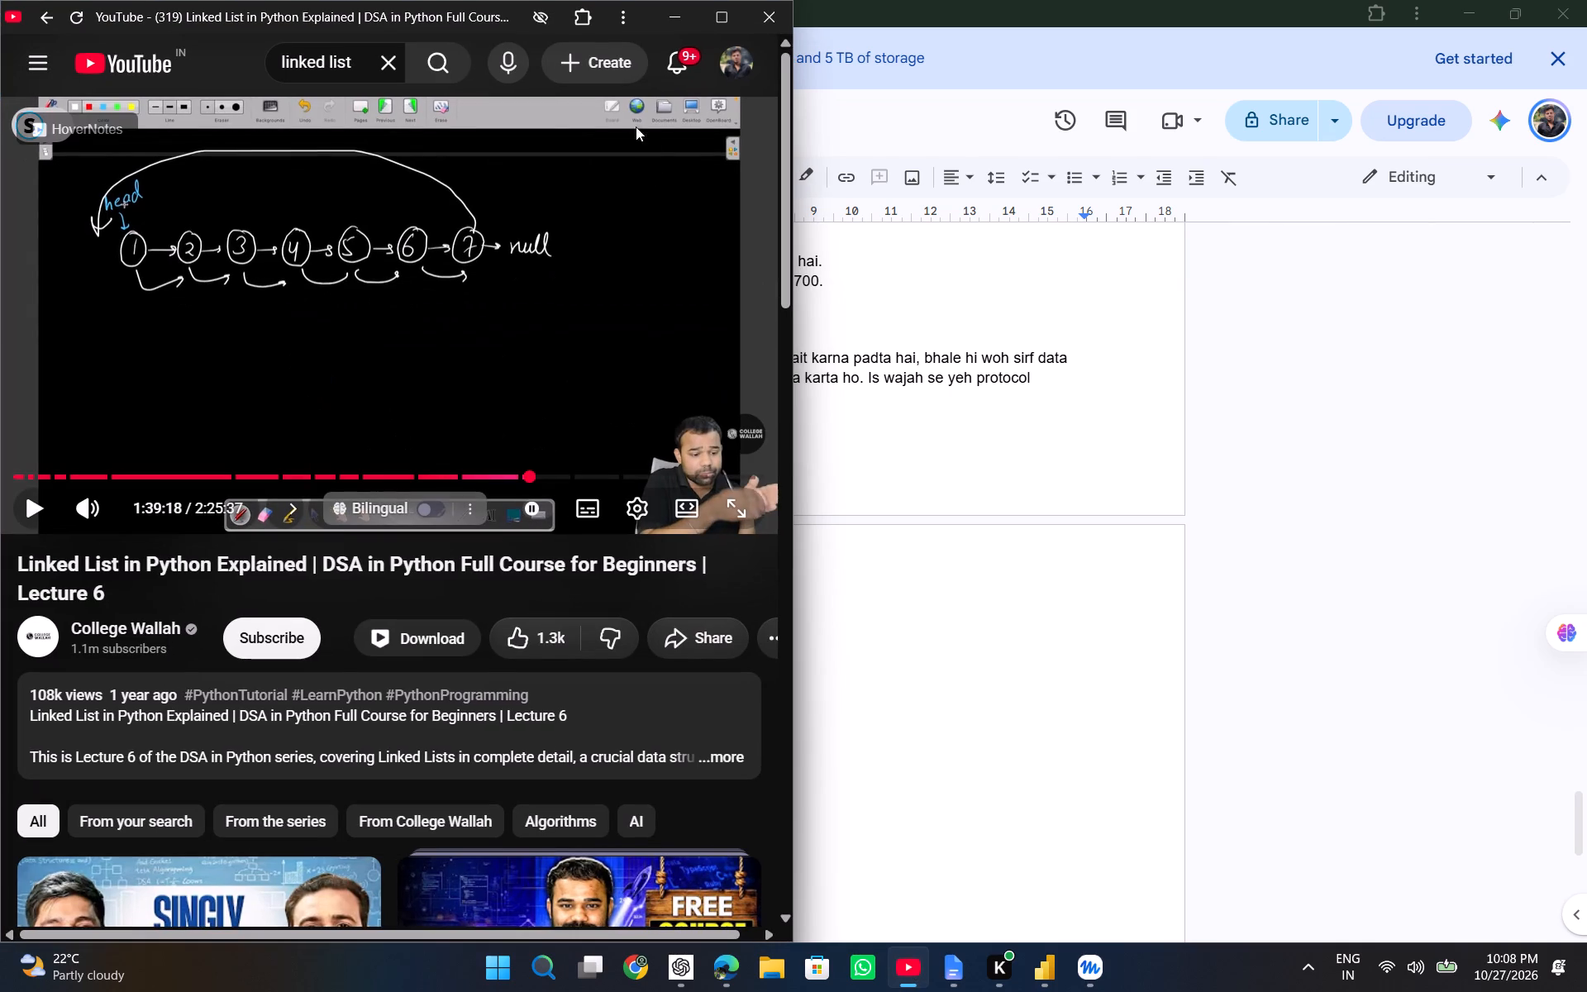
click(719, 23)
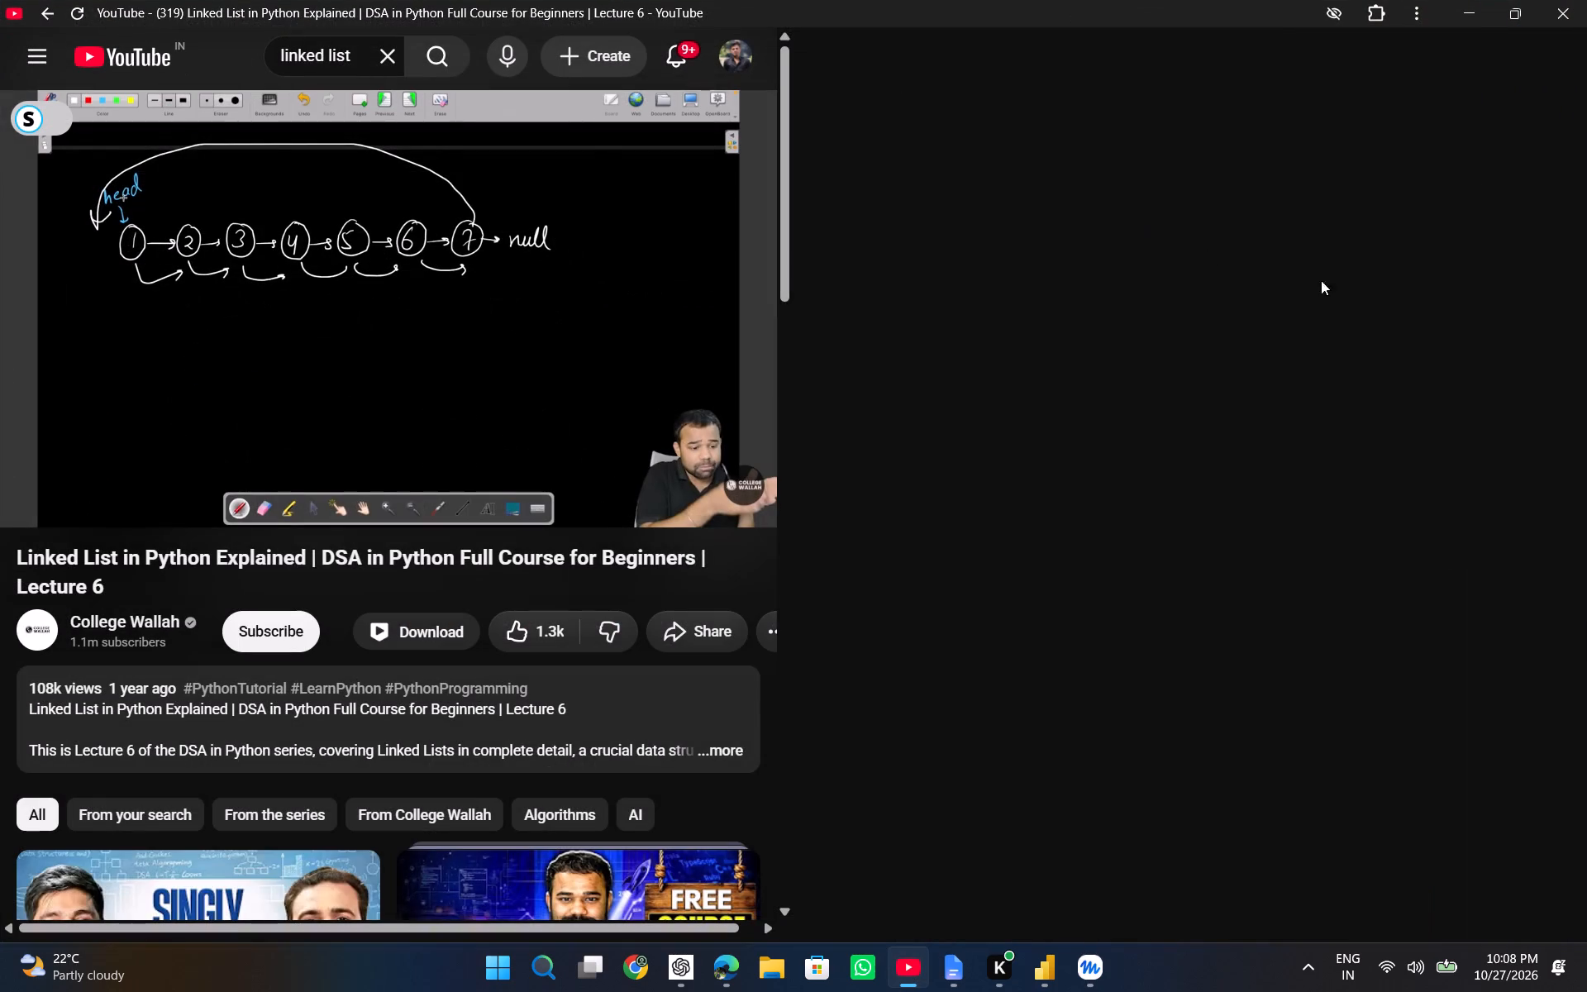
click(638, 61)
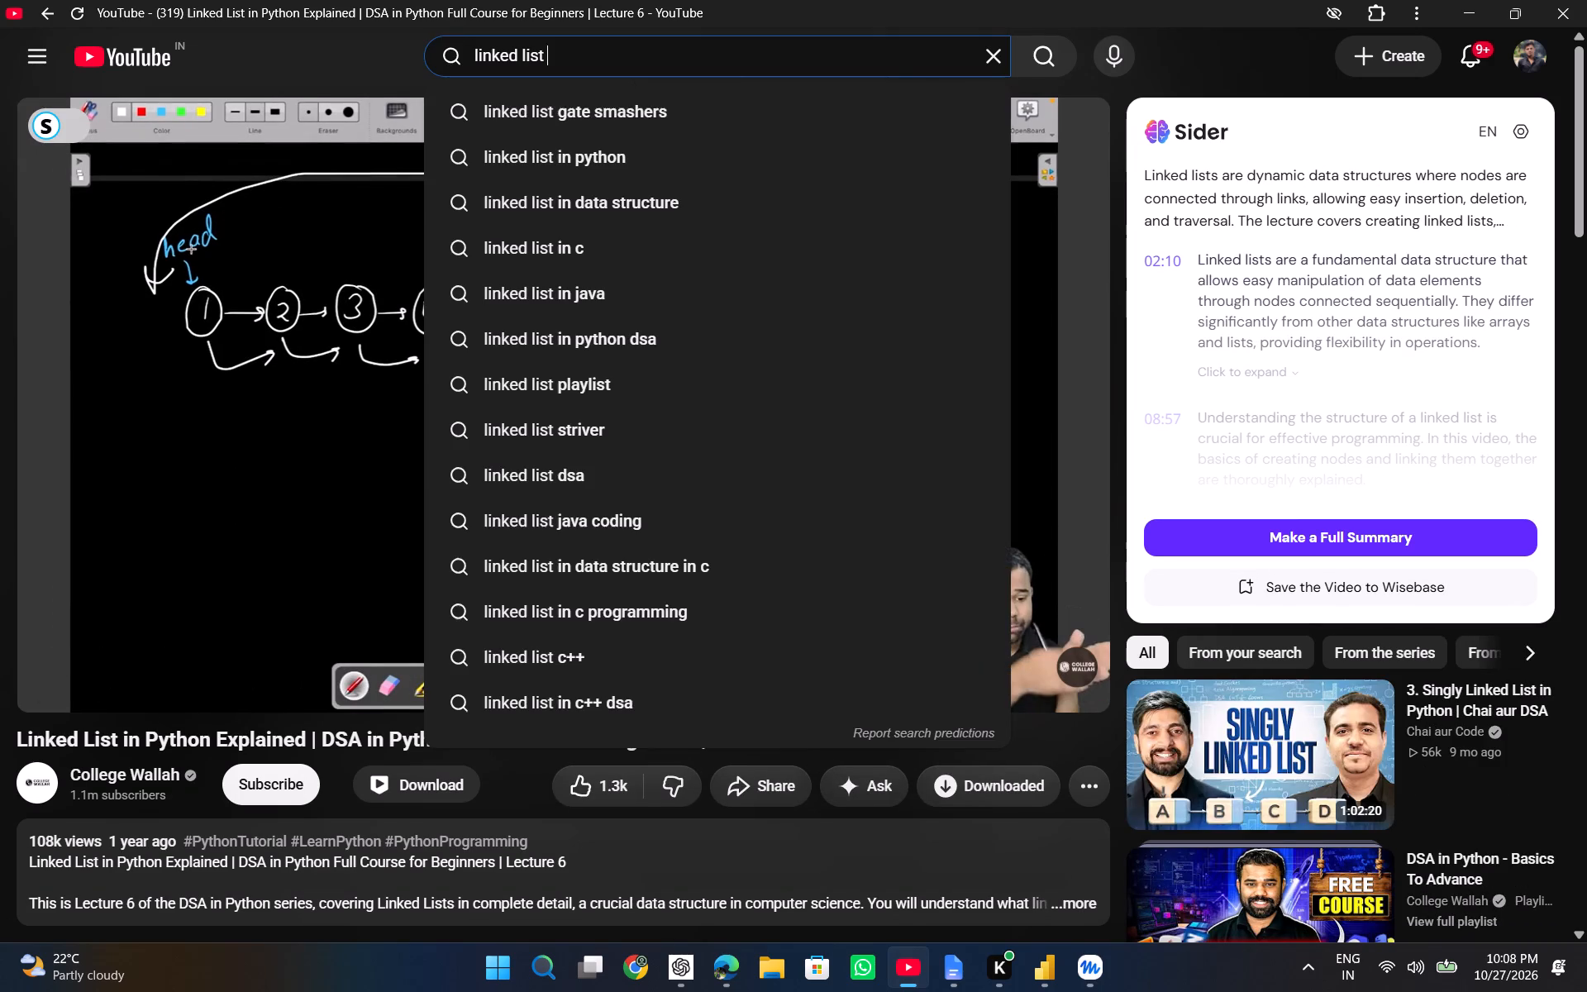
key(ctrl+a)
key(BackSpace)
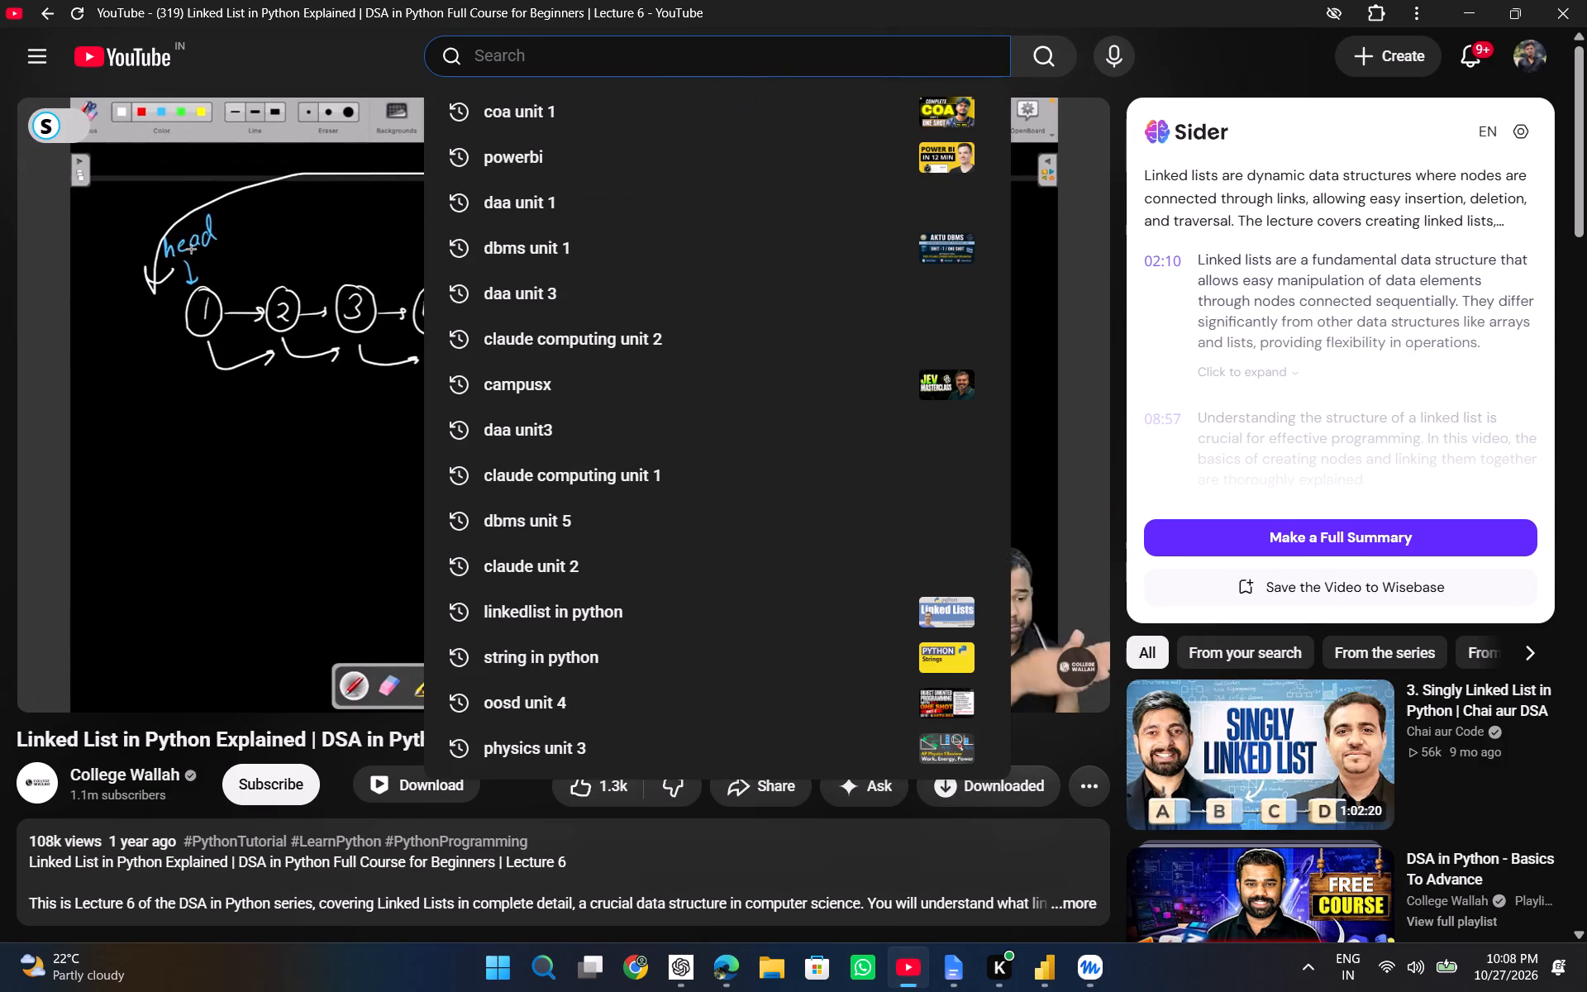
text(dbms unit)
key(space)
key(5)
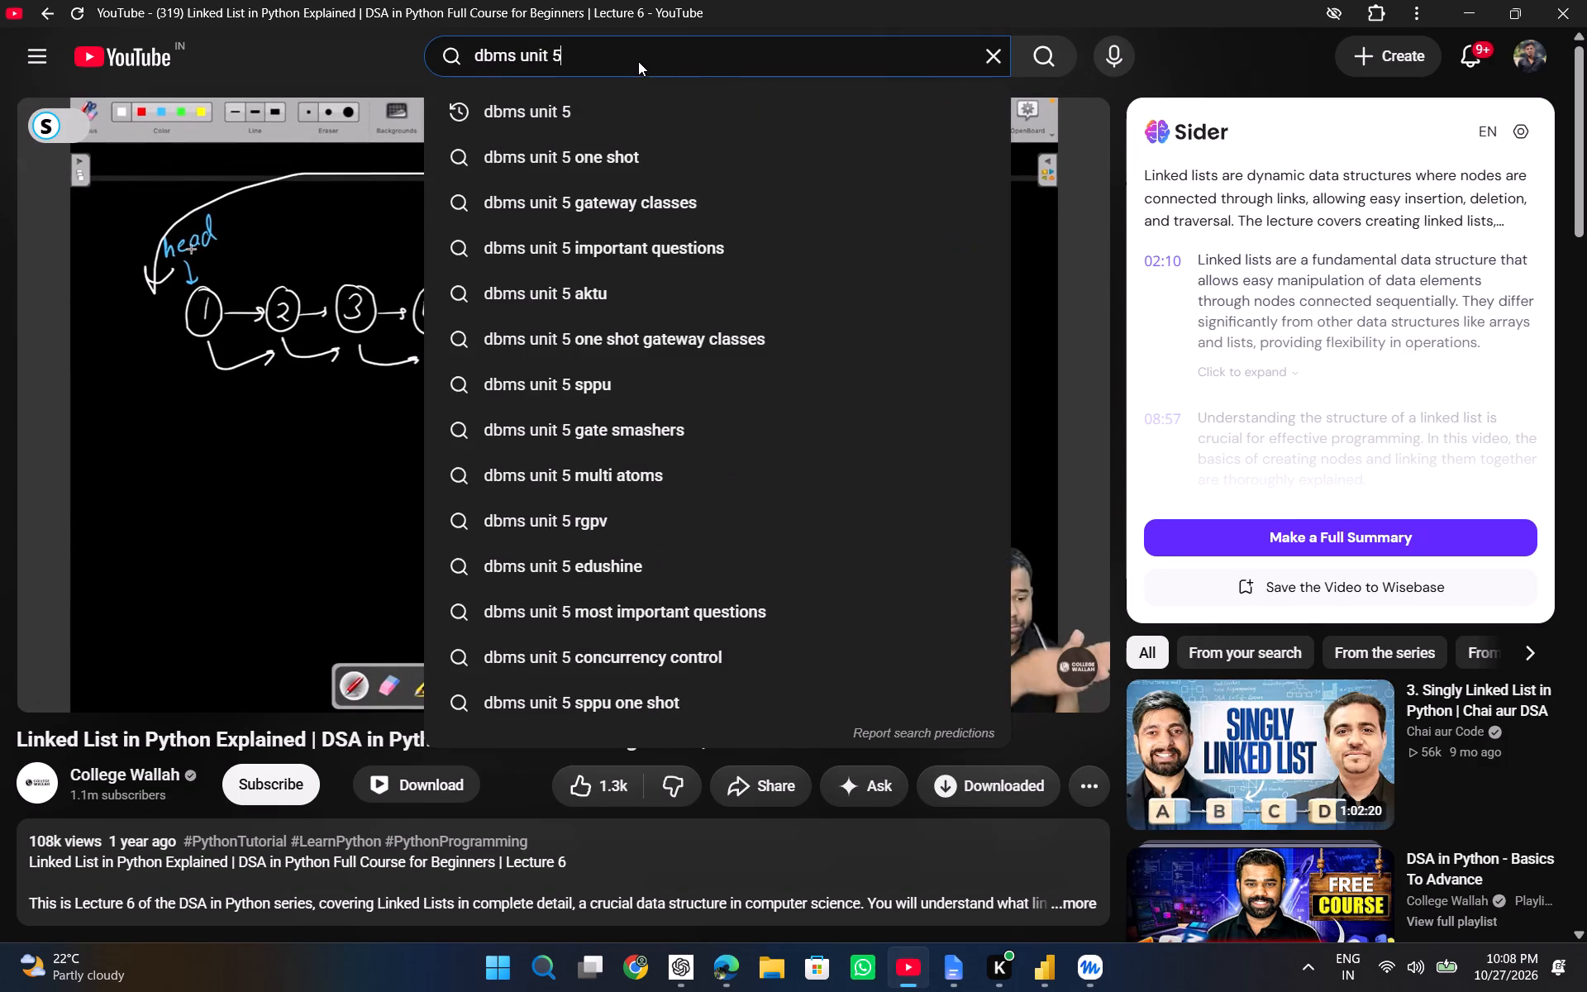
key(Return)
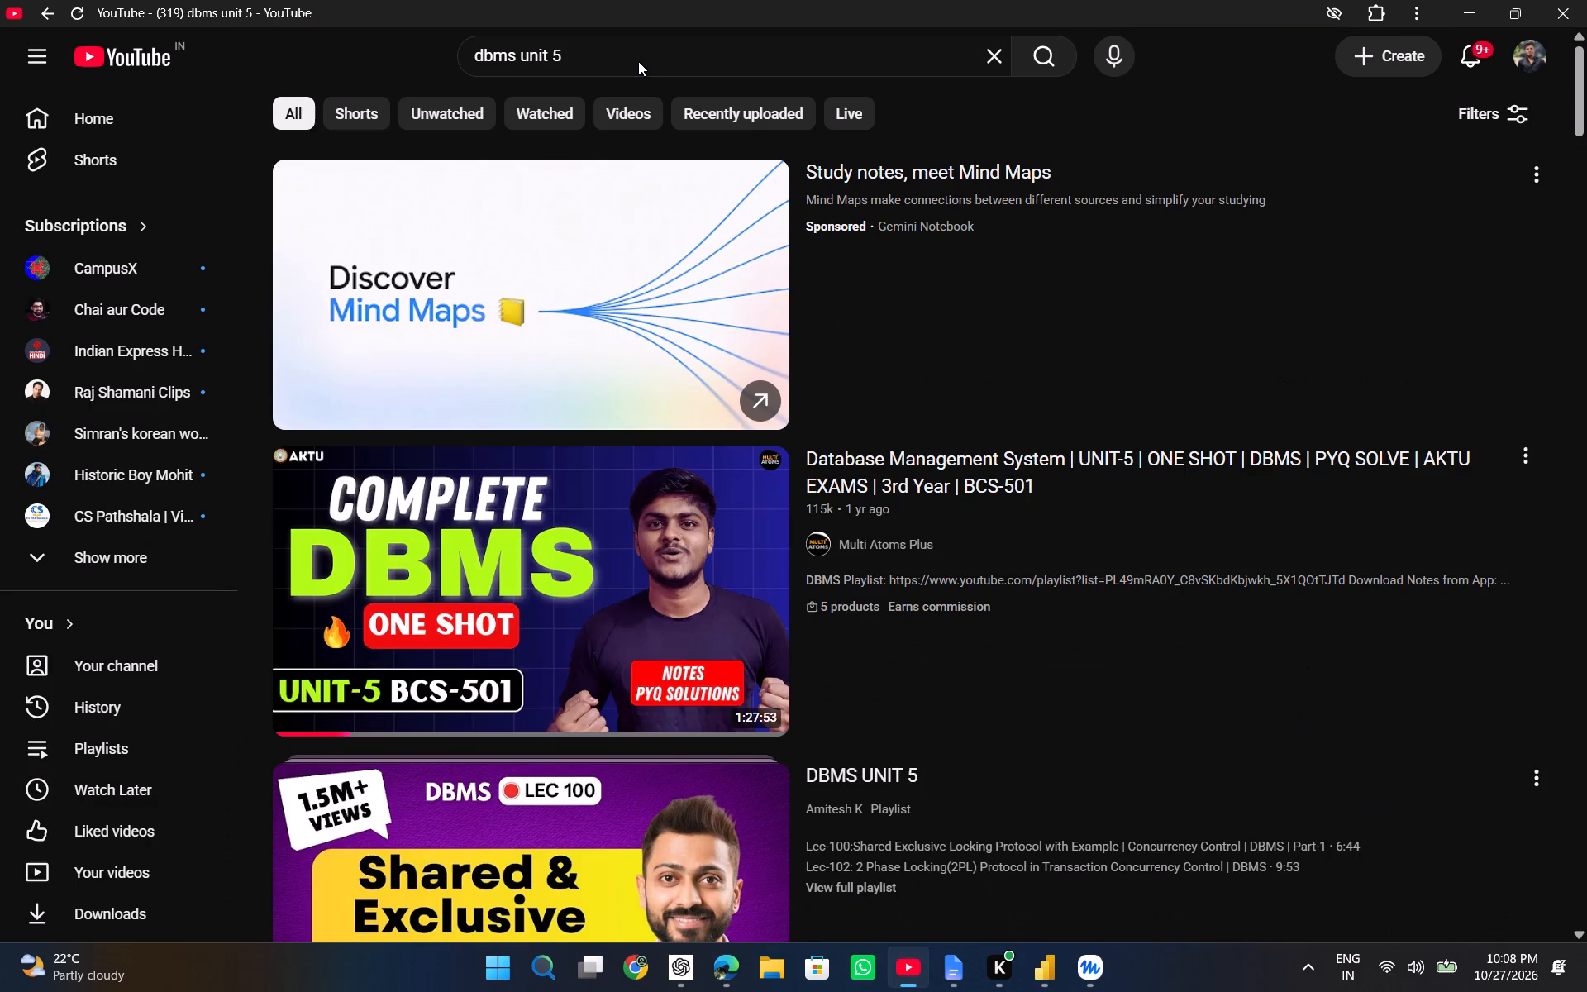
Open the Multi Atoms Plus Unit-5 one-shot DBMS video, rewind to the Simplistic Lock Protocol description and pause there.
click(611, 617)
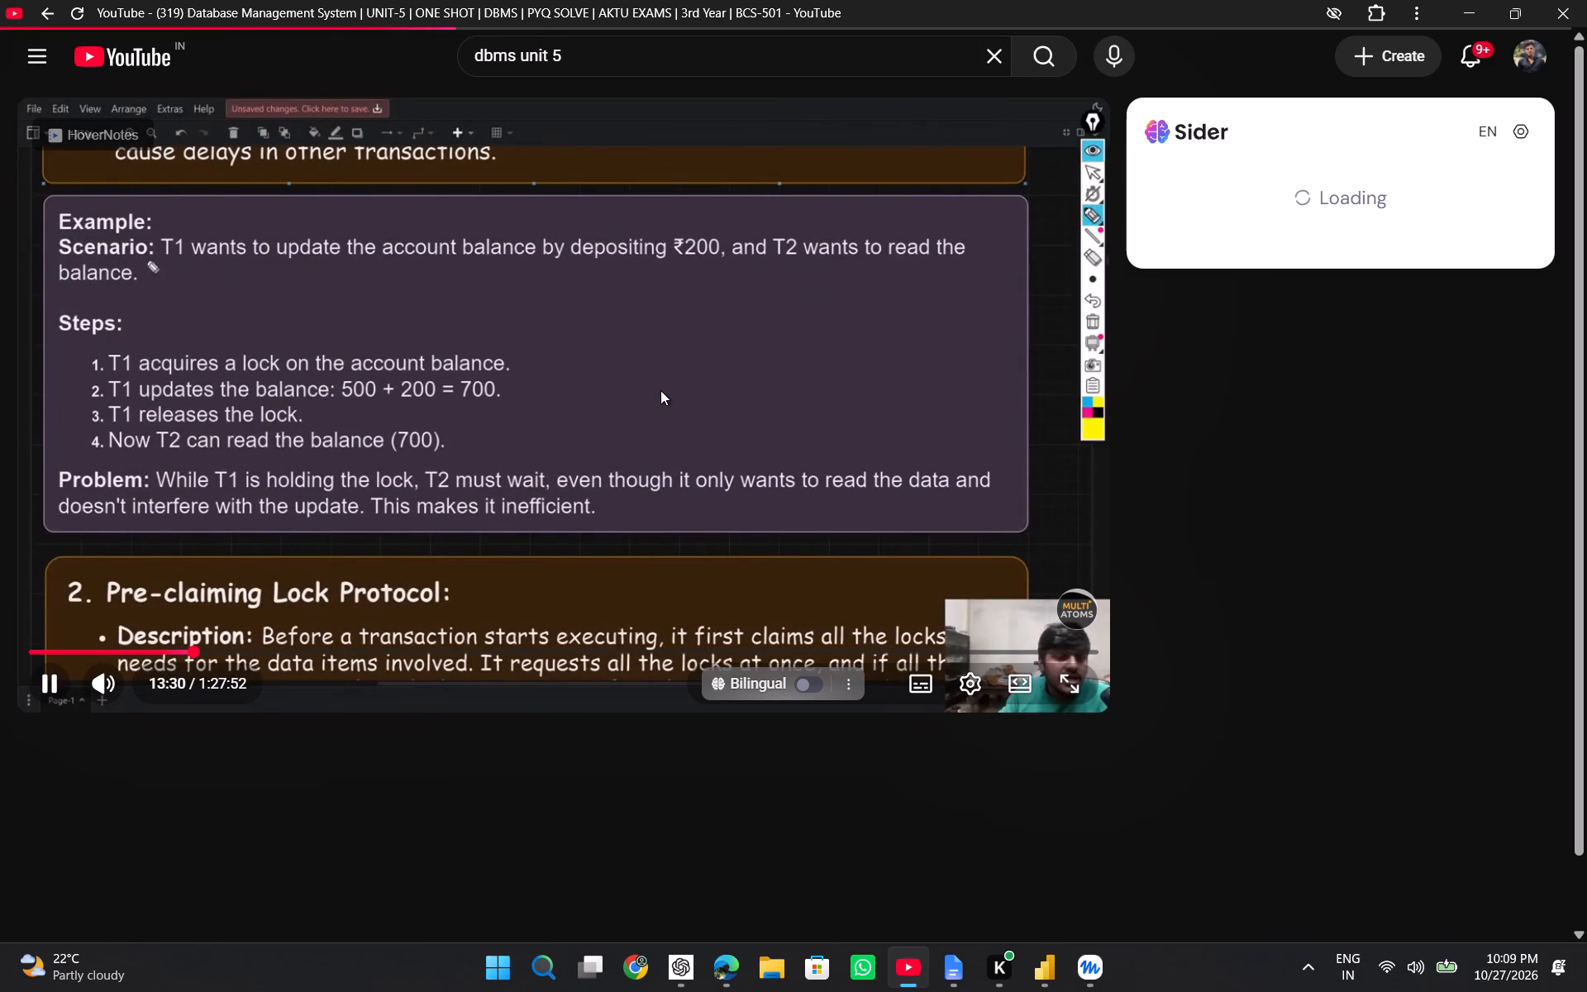
key(Left)
key(Left)
key(Left)
key(Left)
key(Left)
key(Left)
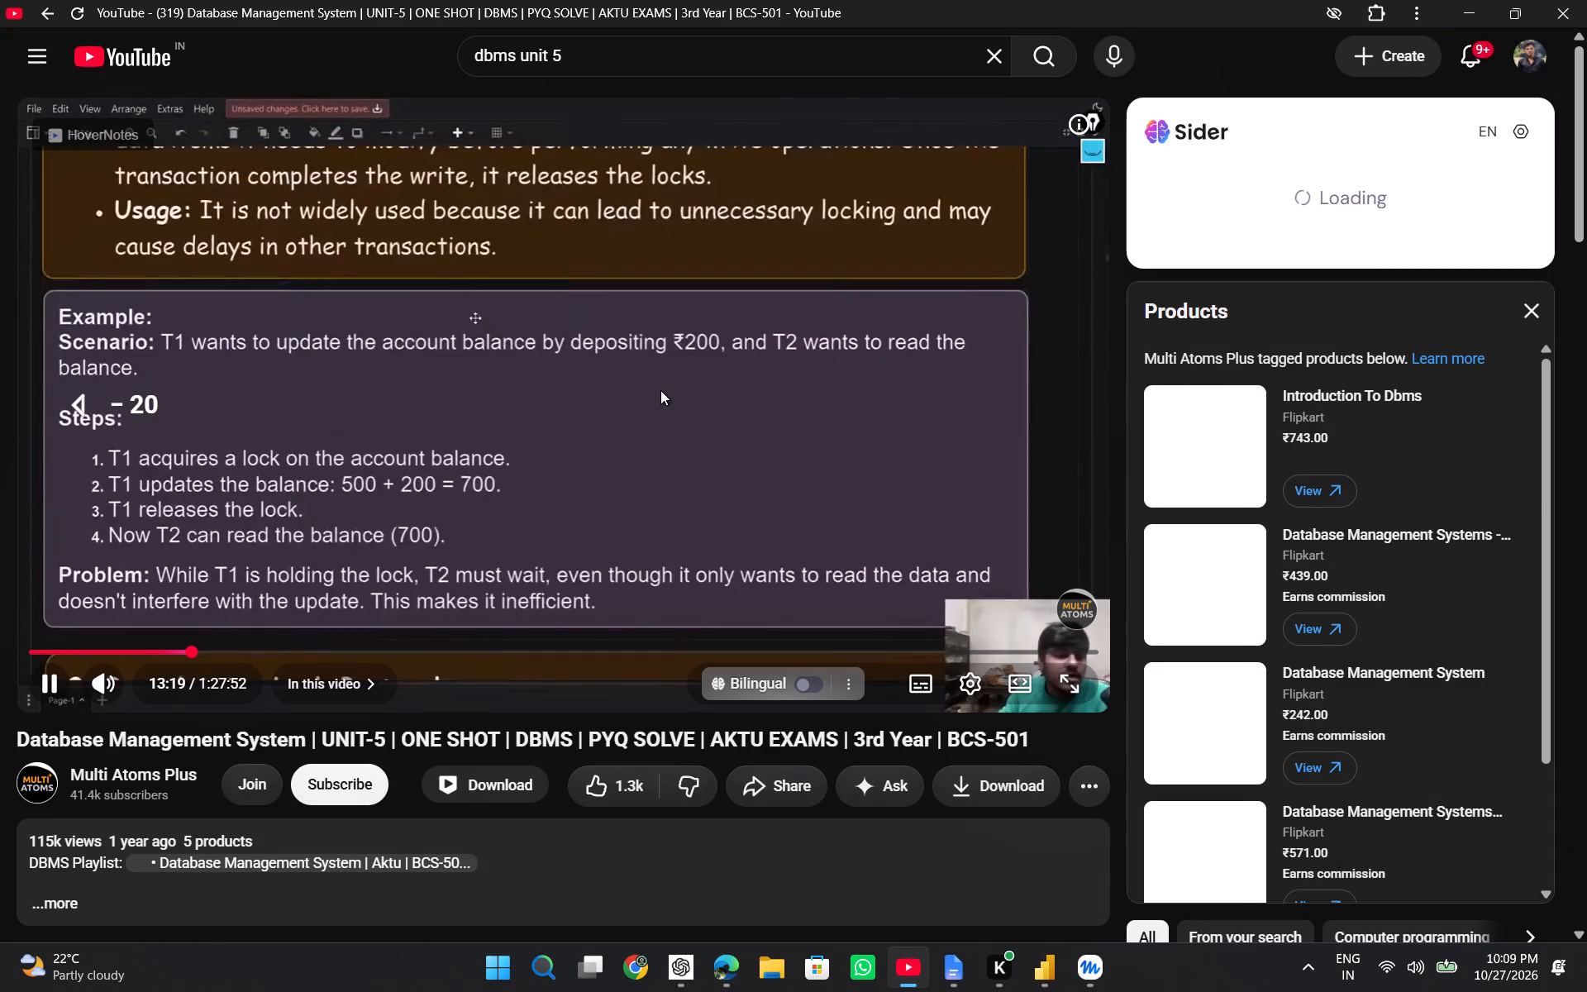
key(Left)
key(space)
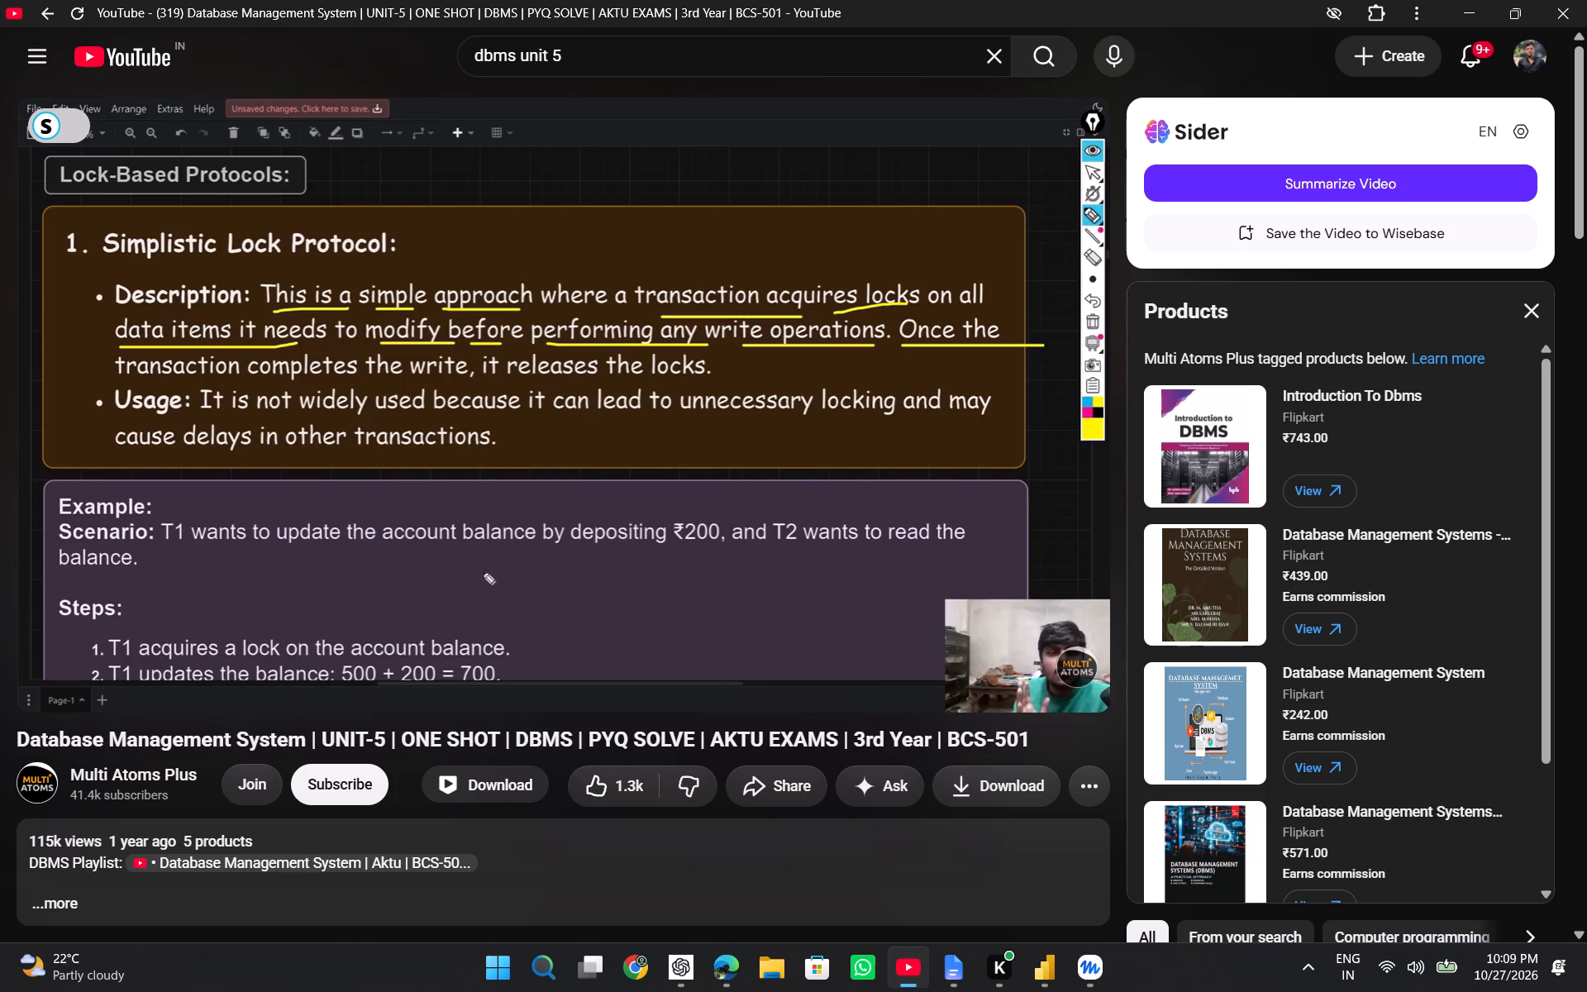
Watch the Simplistic Lock Protocol explanation in full screen through its usage point, pausing at about 13:15.
click(601, 336)
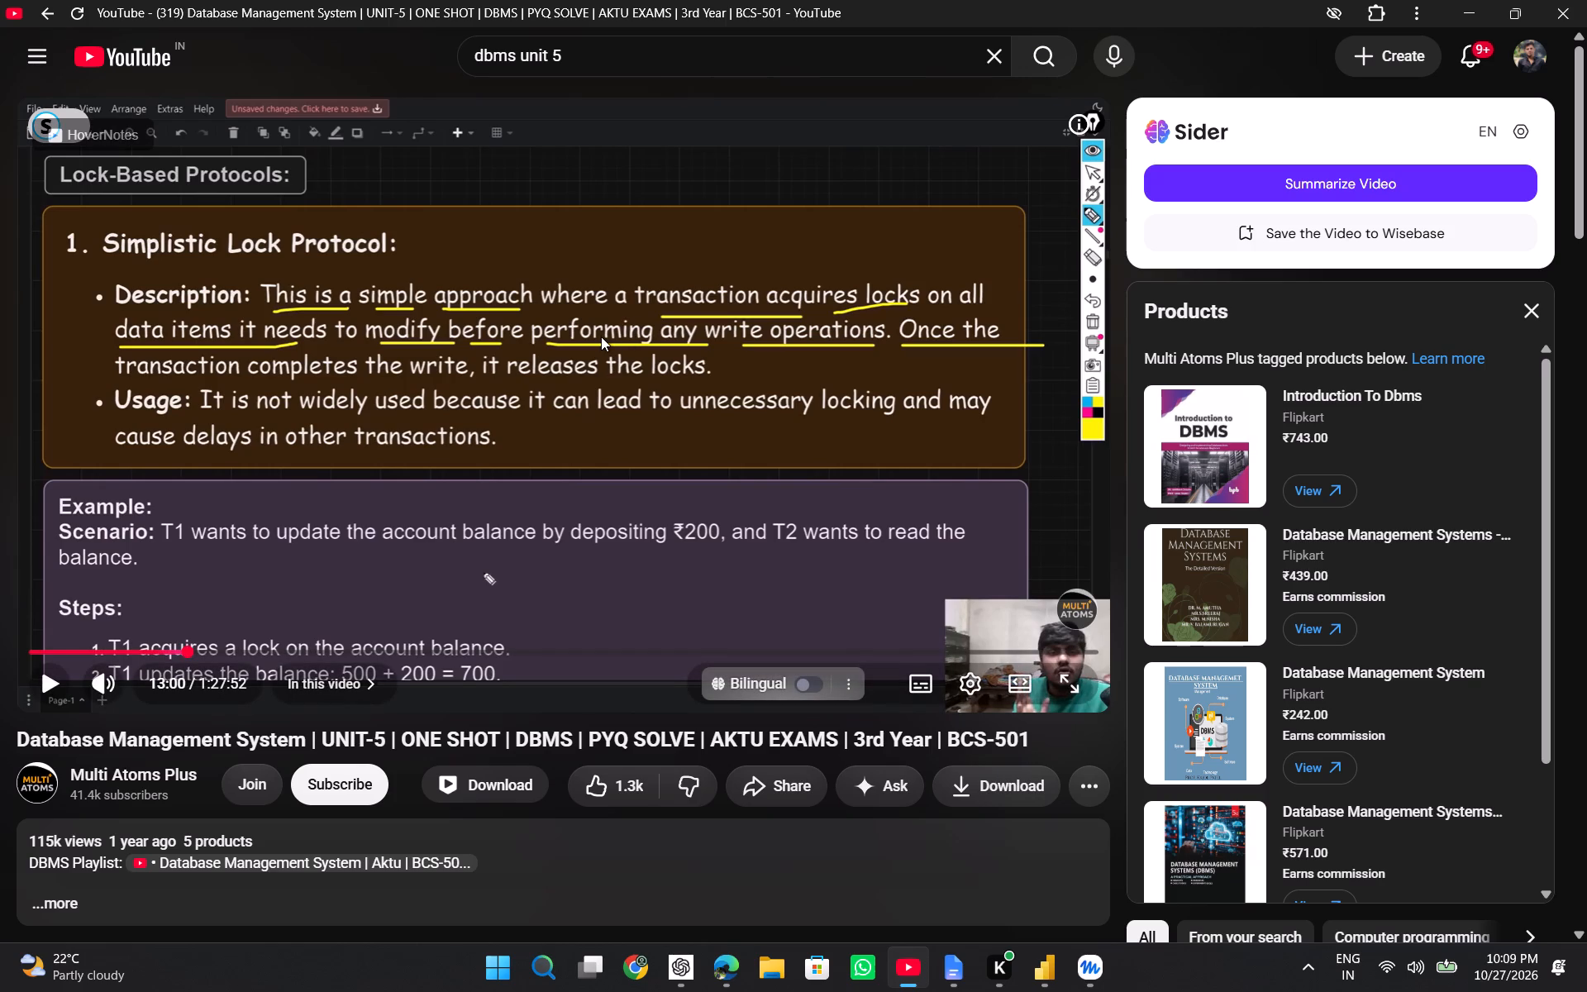
click(1074, 686)
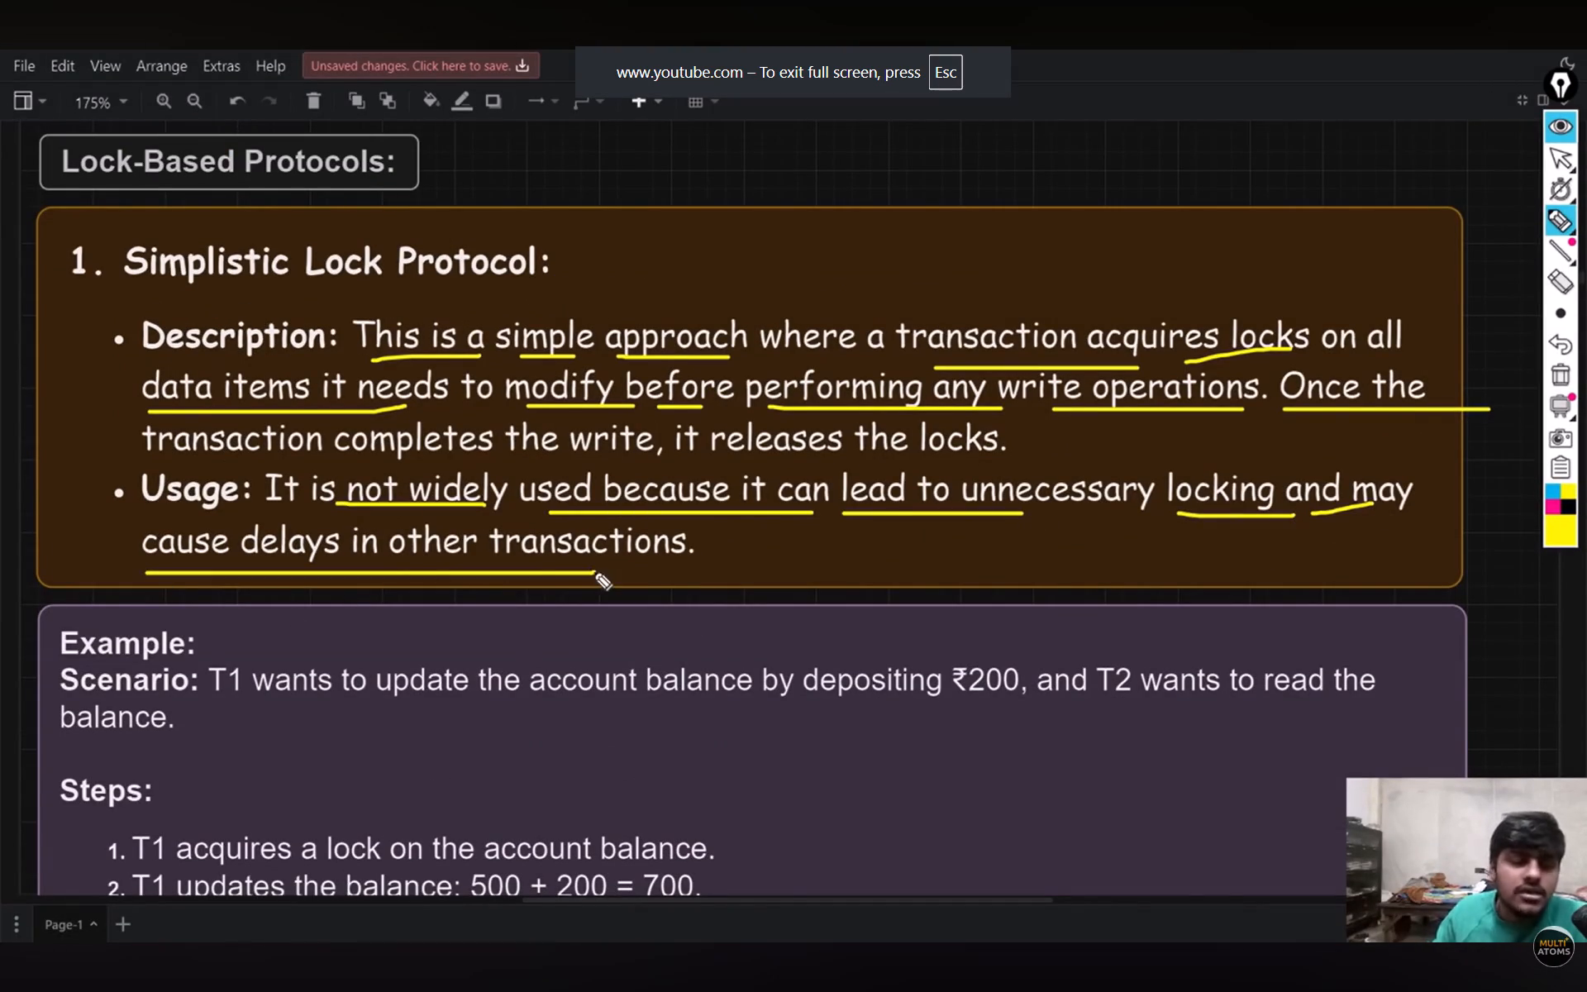
click(1074, 686)
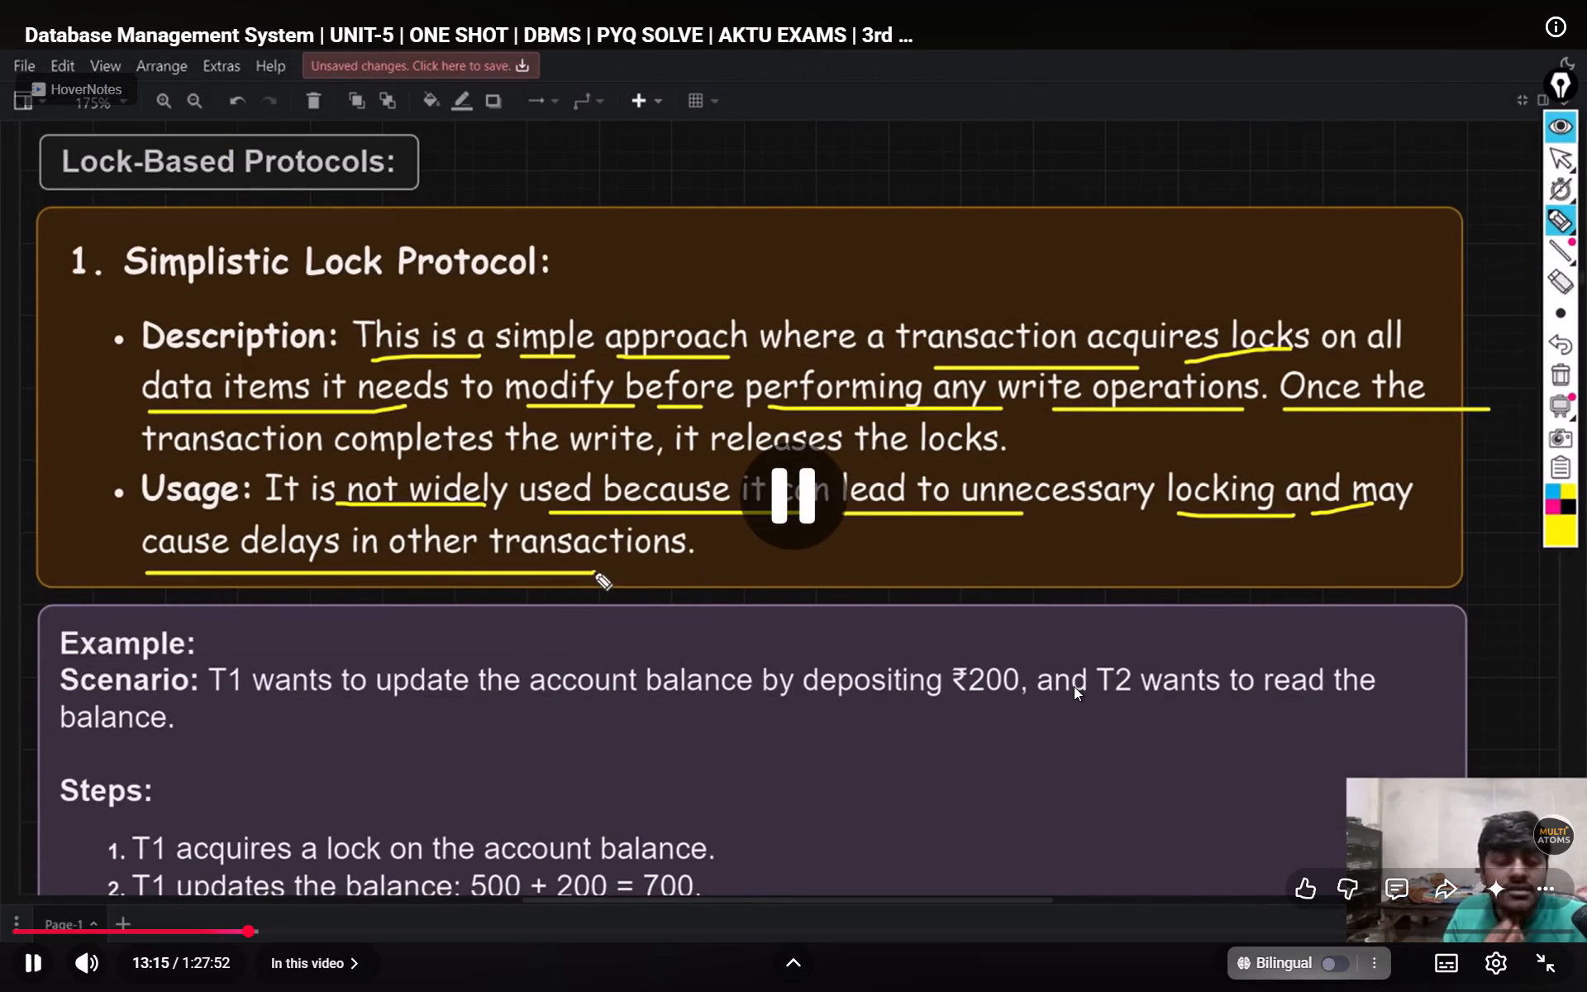
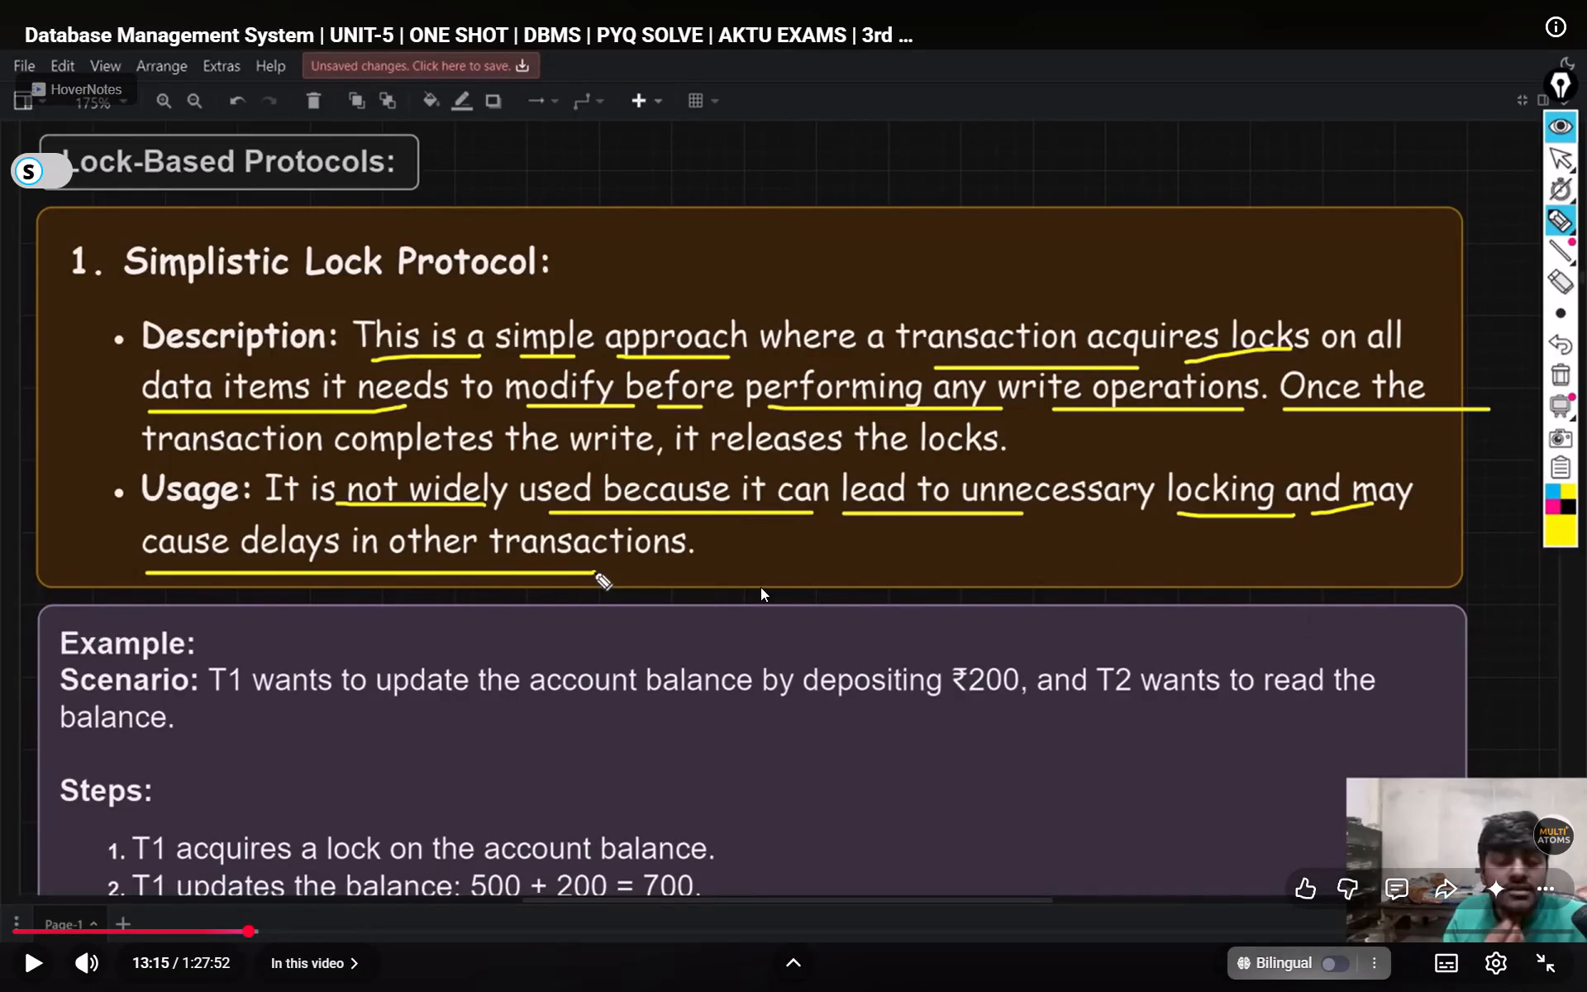
Switch from the video to the dbms unit 5 notes in Google Docs and review the usage, example, steps and problem of the lock protocol.
click(760, 587)
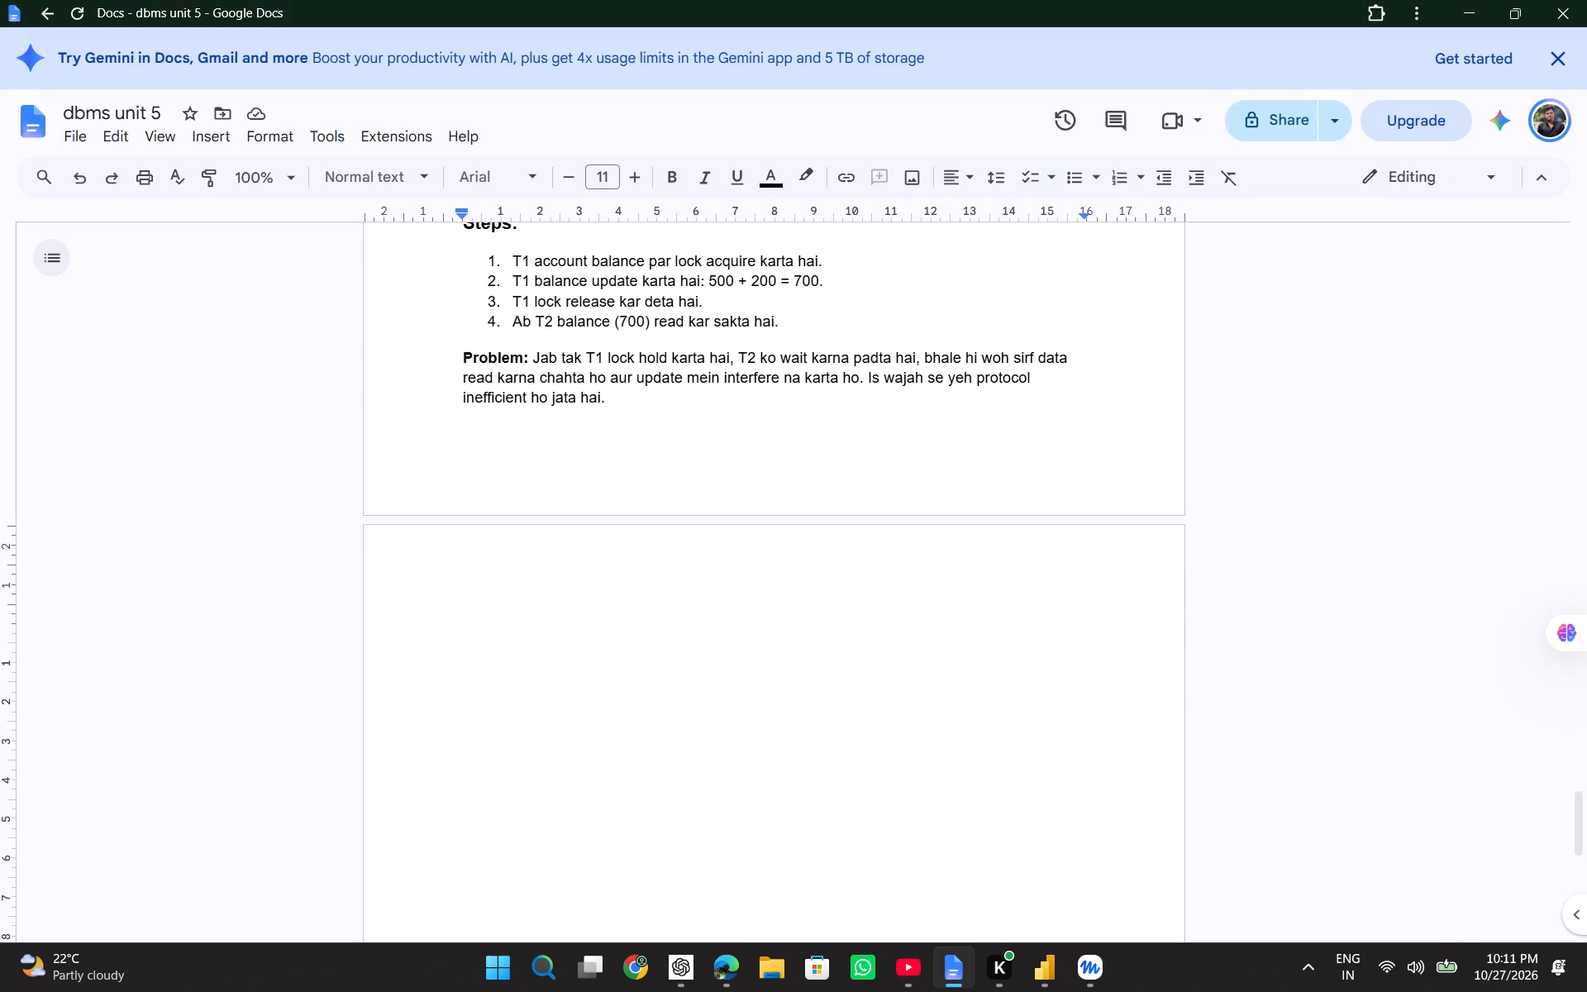
scroll(760, 587, up, 2)
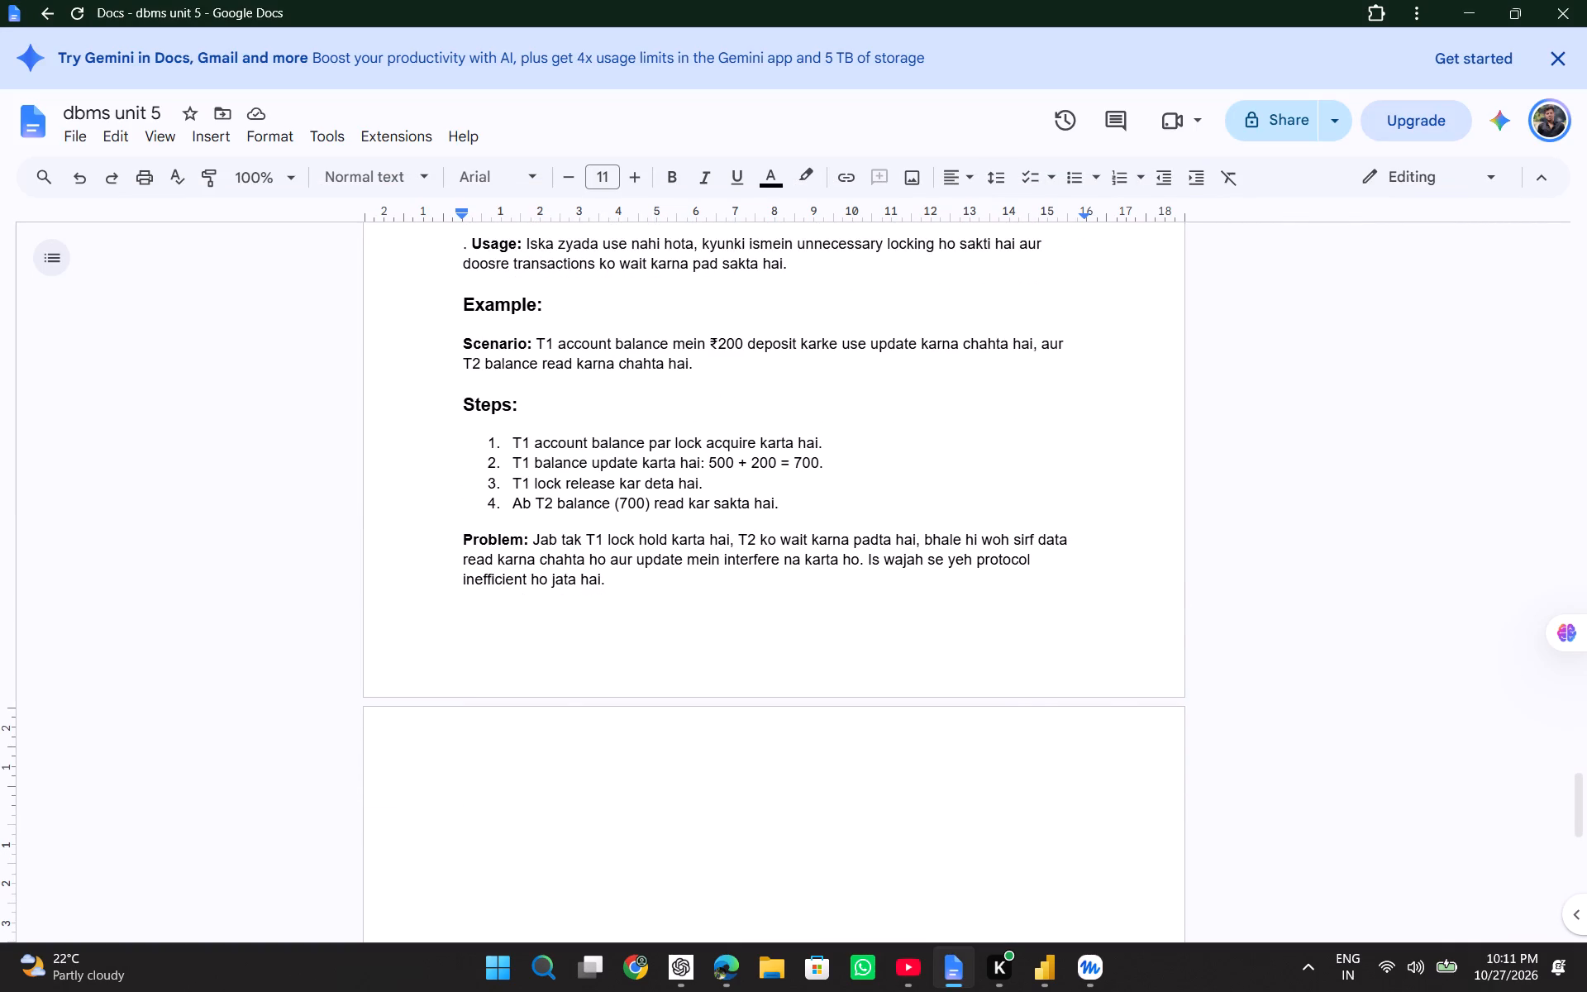
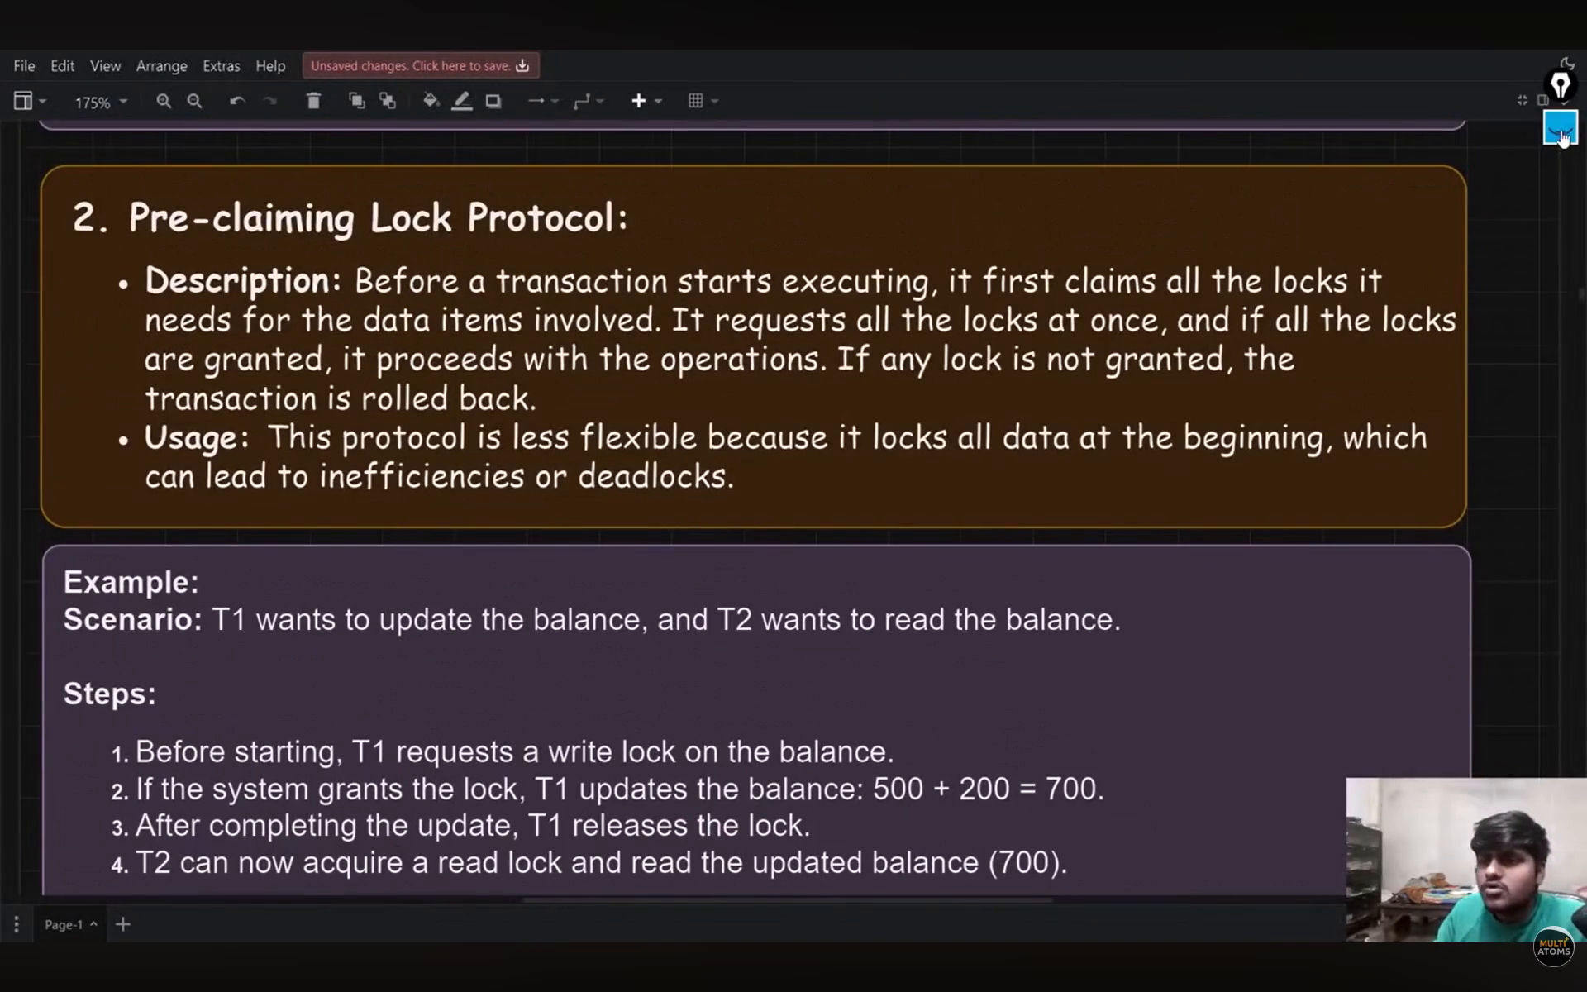
key(shift+super+s)
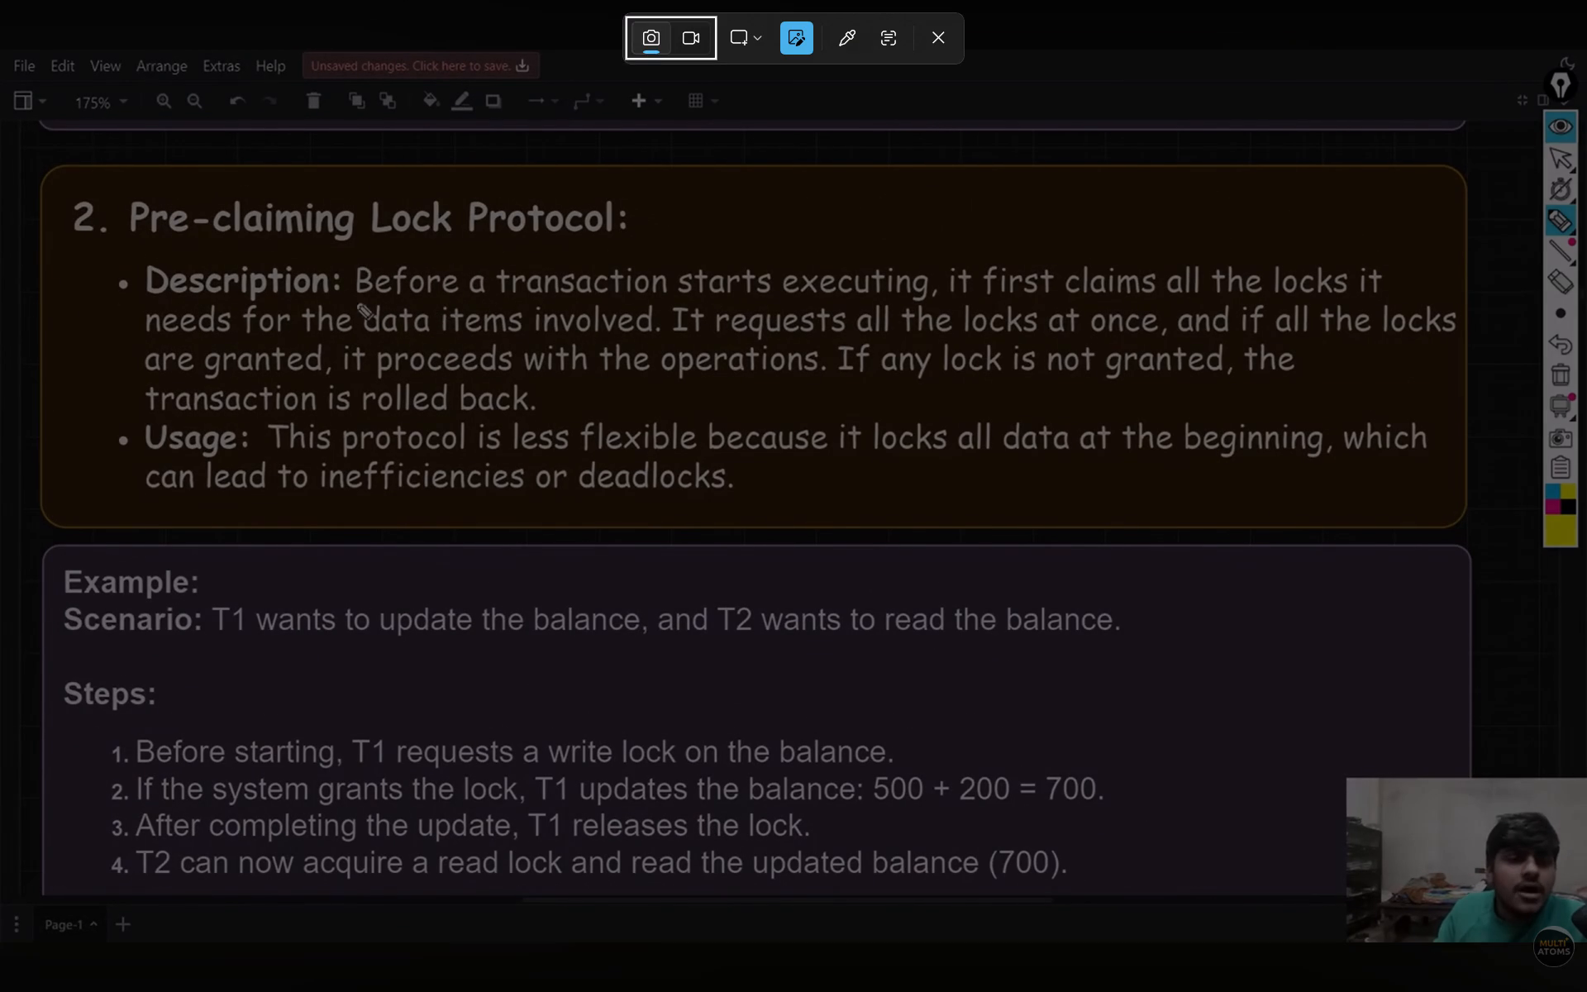
click(887, 41)
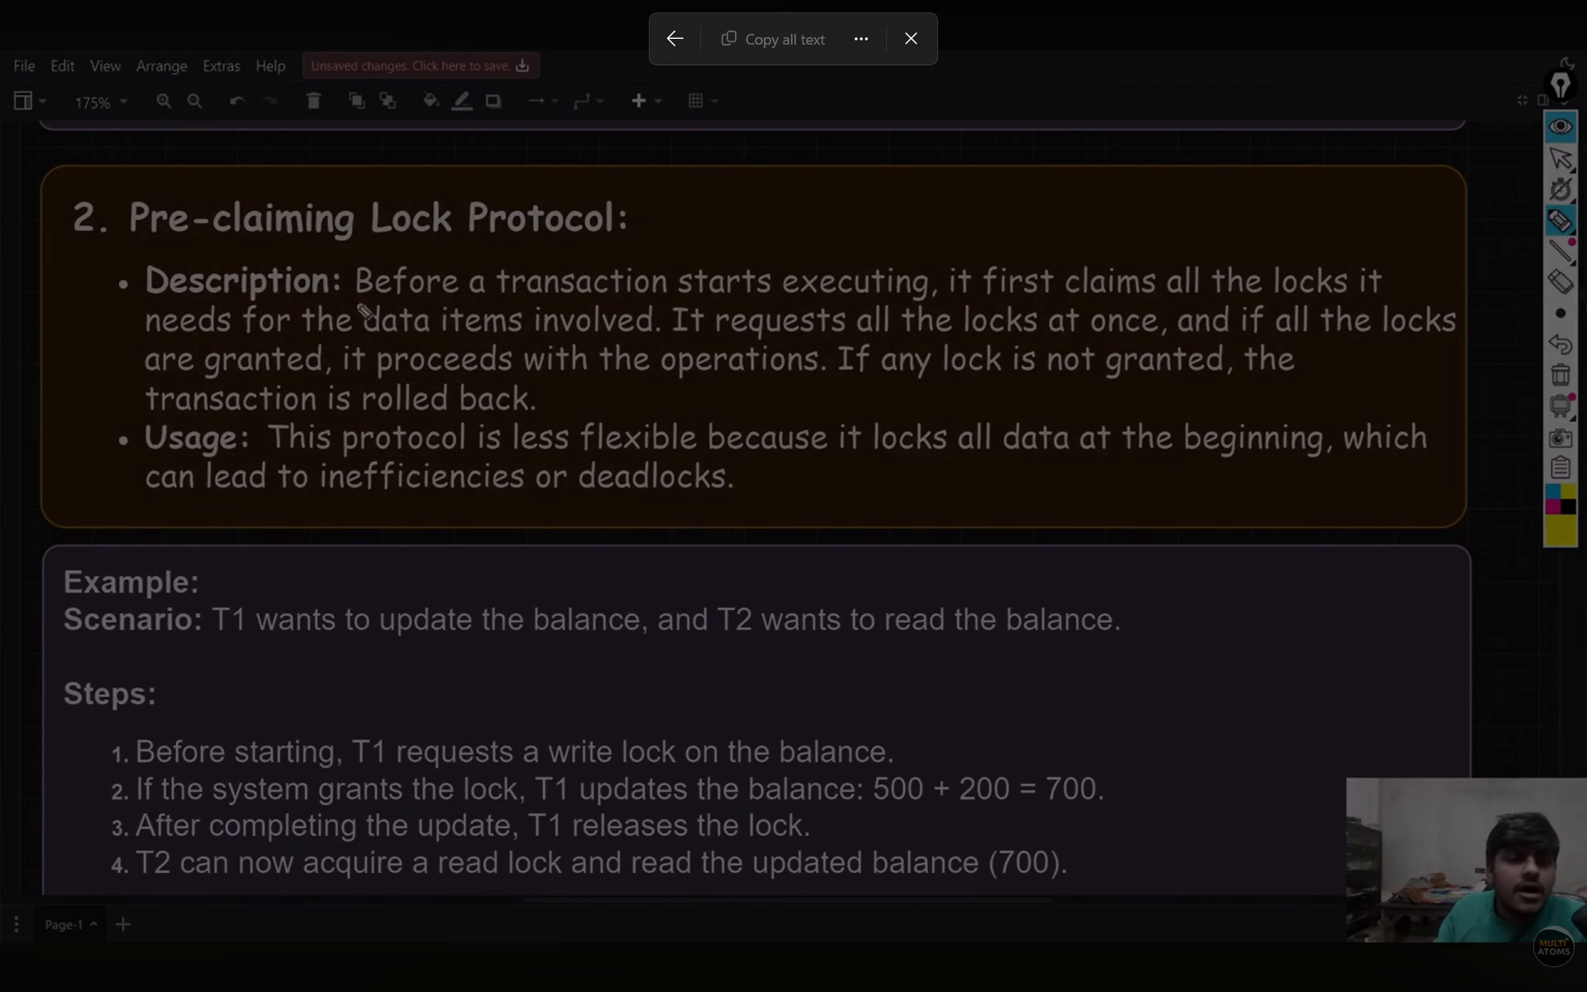
drag(52, 188, 1490, 530)
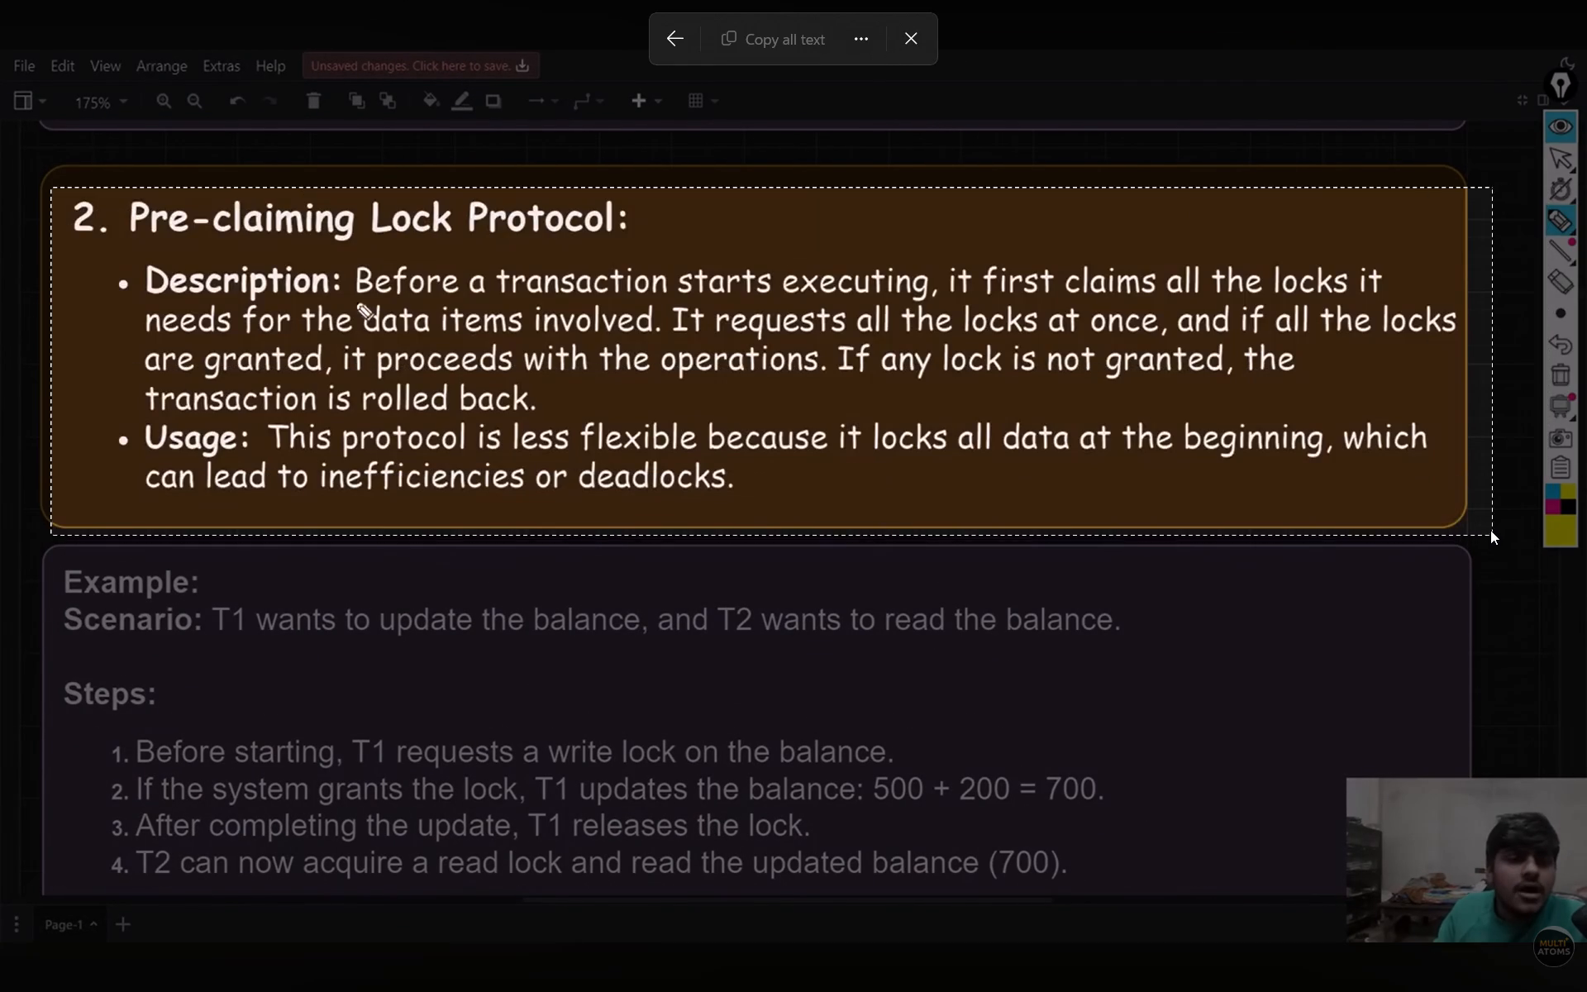
drag(1490, 530, 1484, 519)
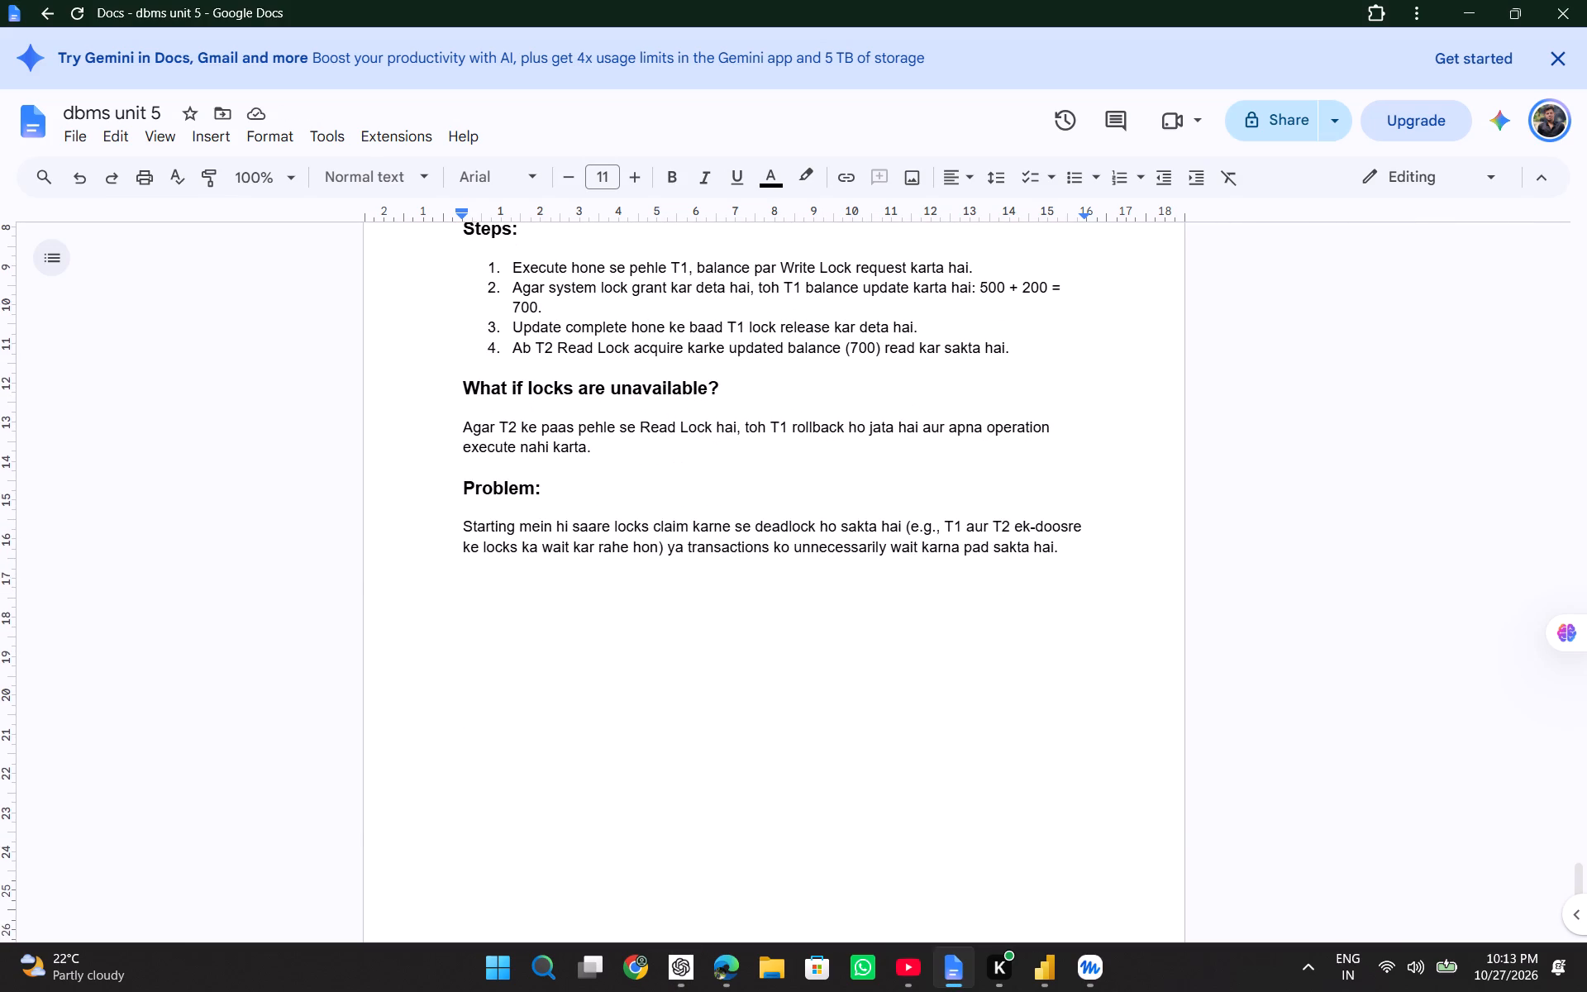
key(ctrl+v)
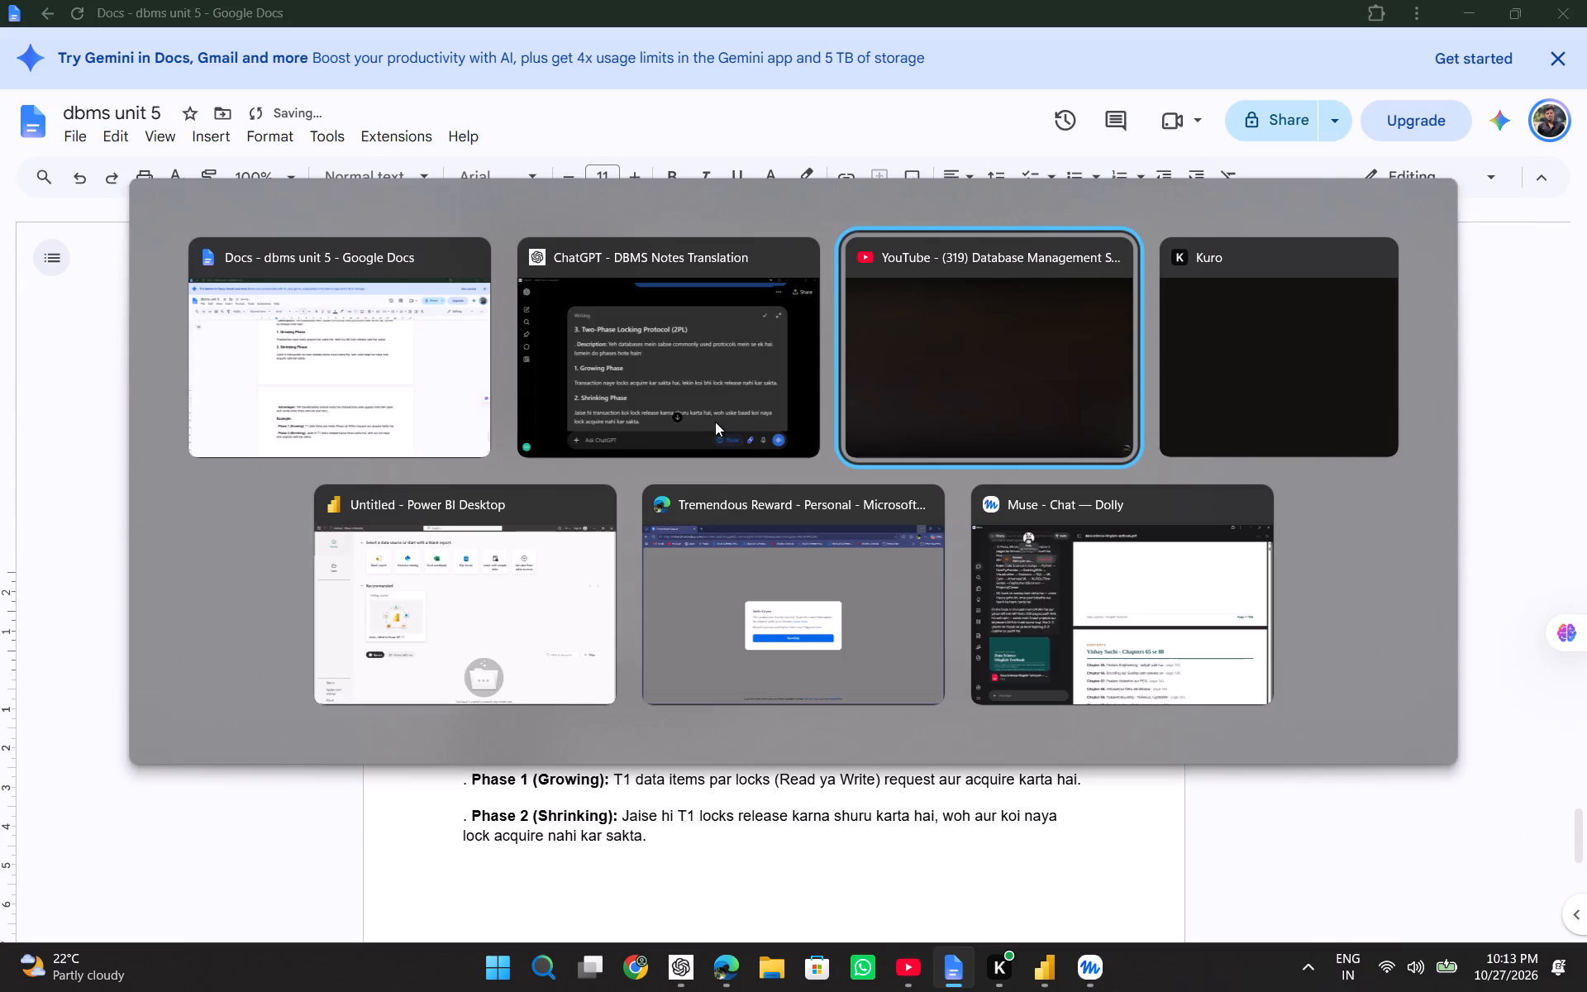
Switch back to the YouTube lecture and pause it on the Two-Phase Locking Protocol slide.
click(643, 429)
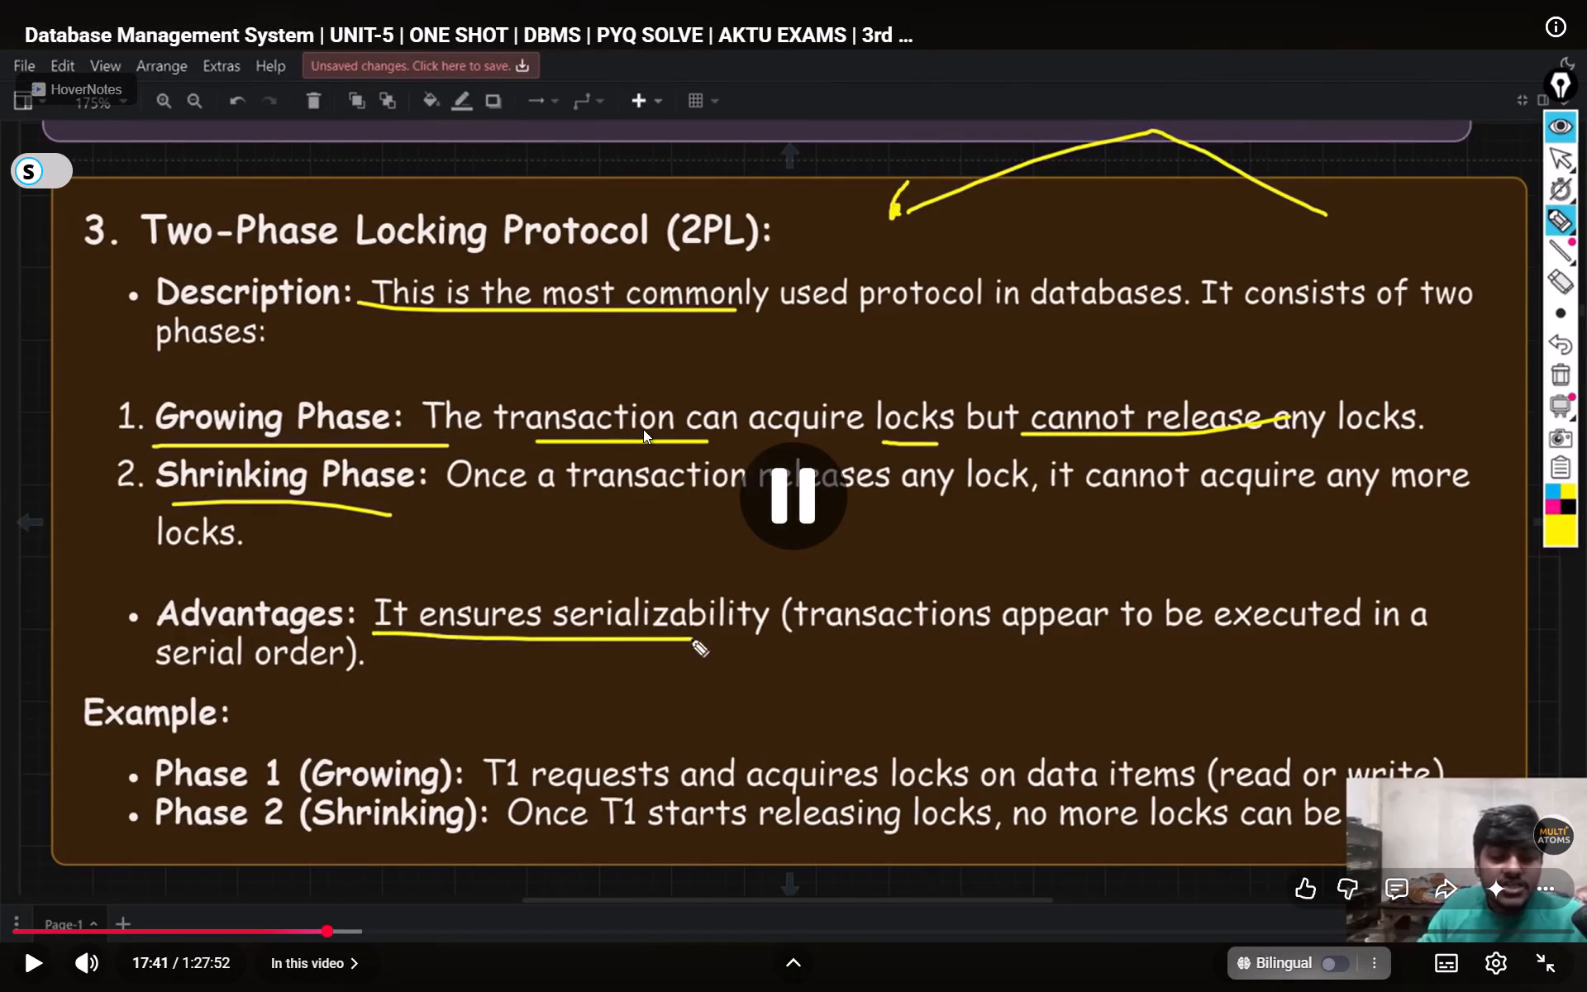
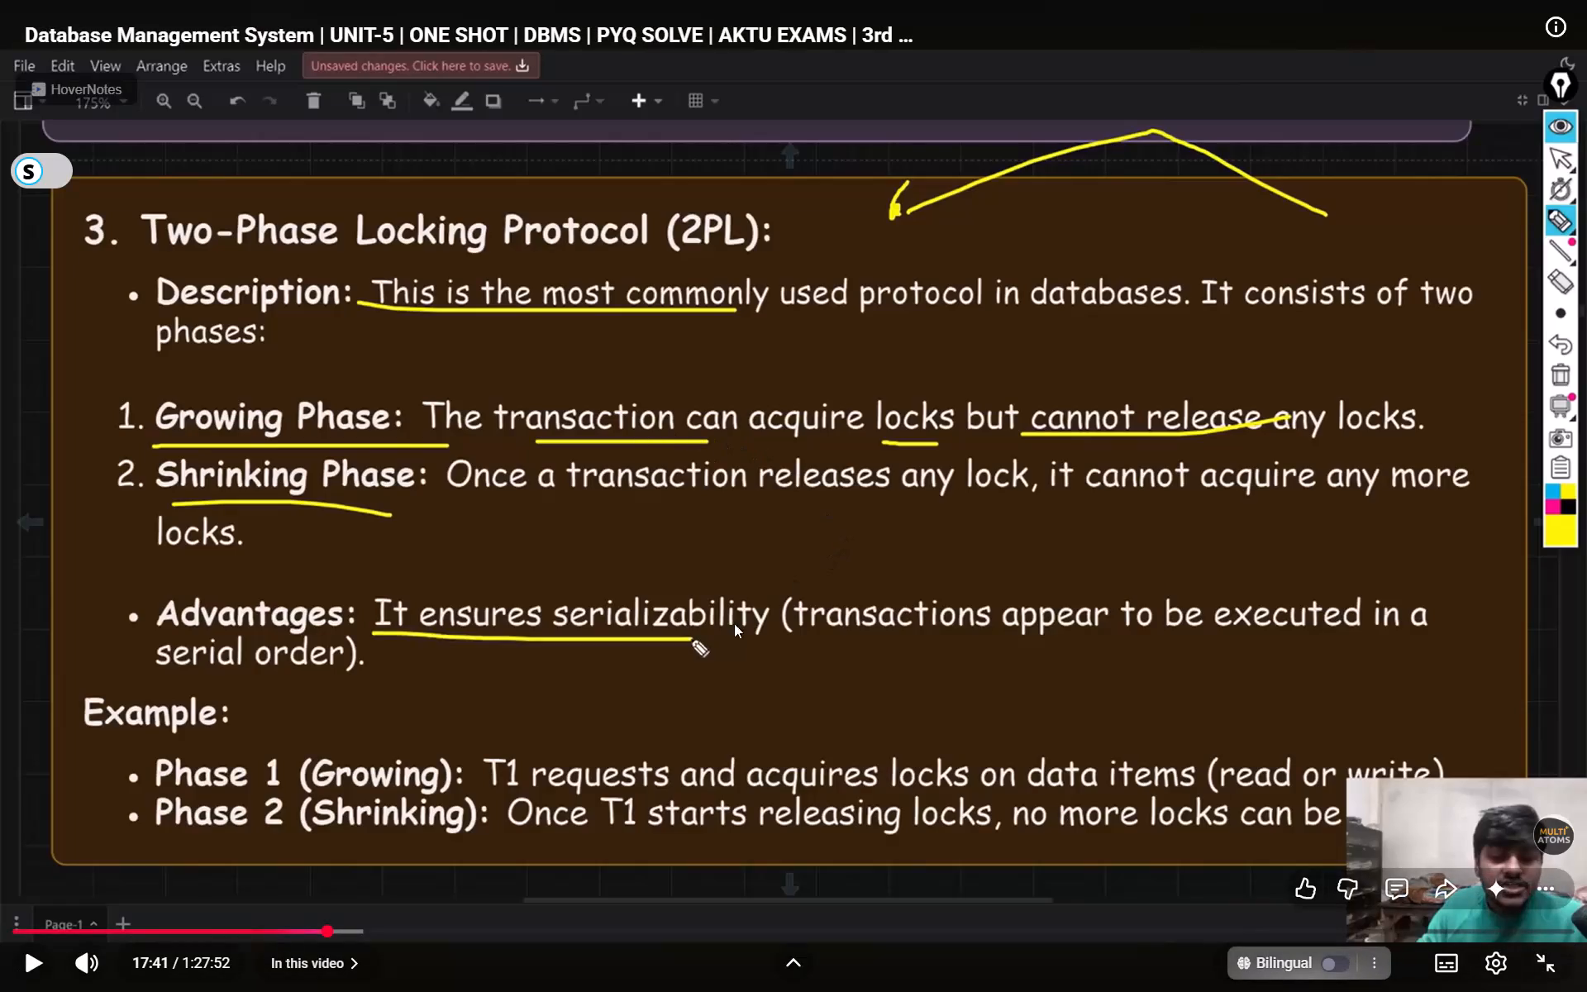
Resume the YouTube lecture and play it in full screen up to the ₹200 transfer scenario slide for Two-Phase Locking.
click(726, 620)
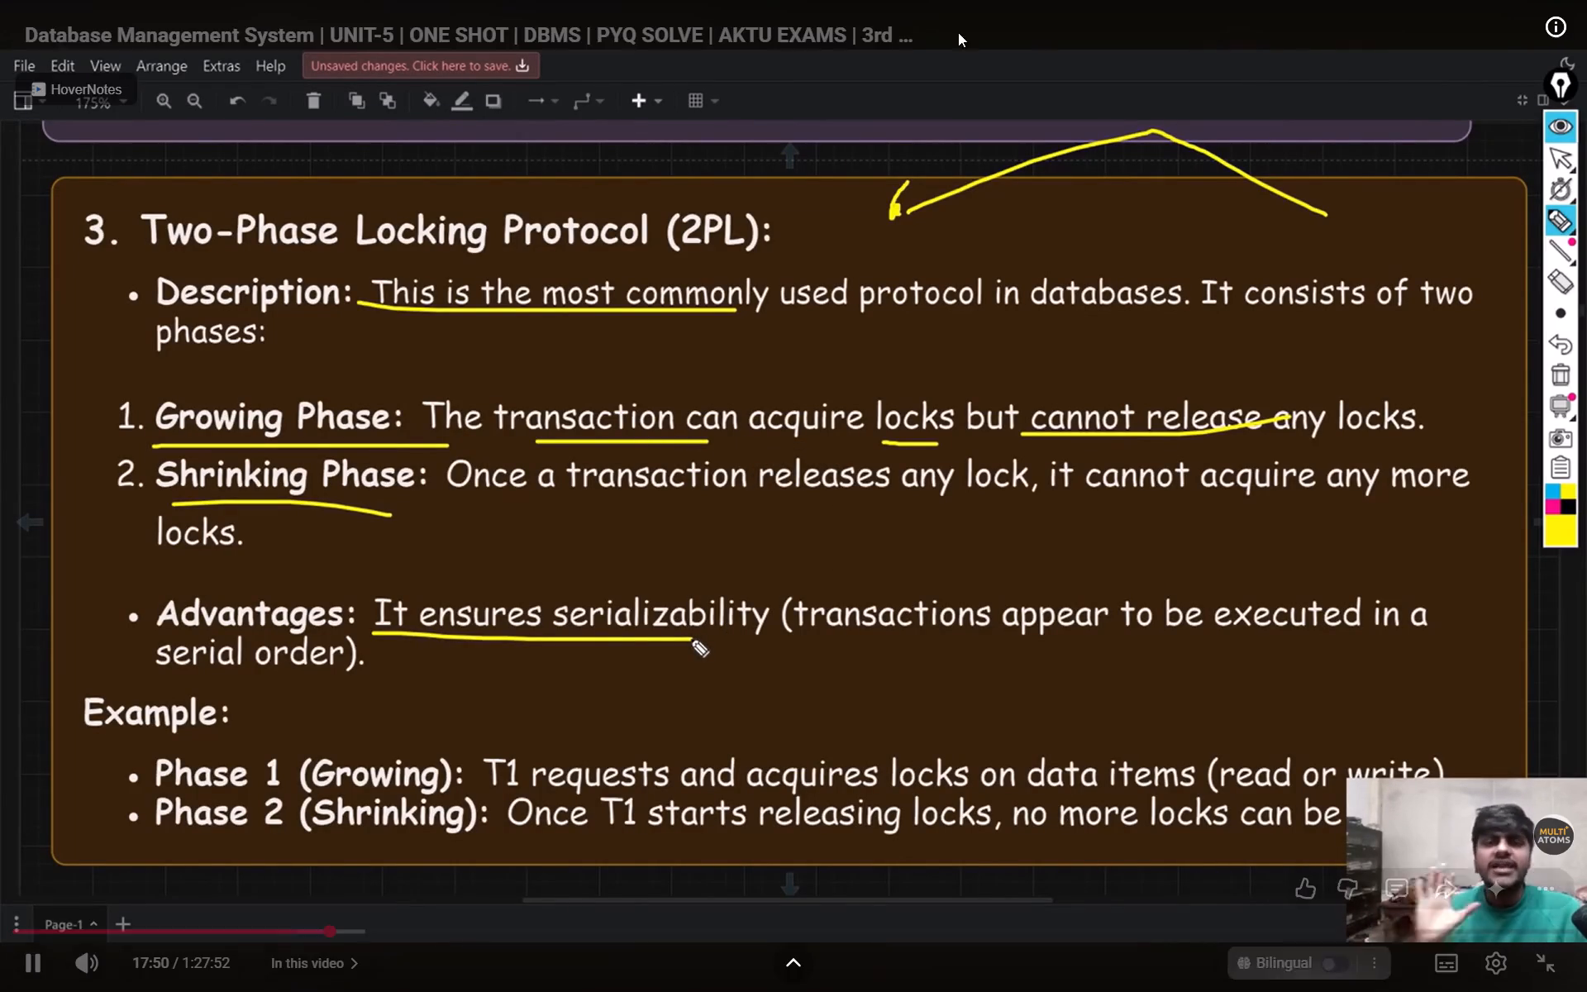
click(801, 68)
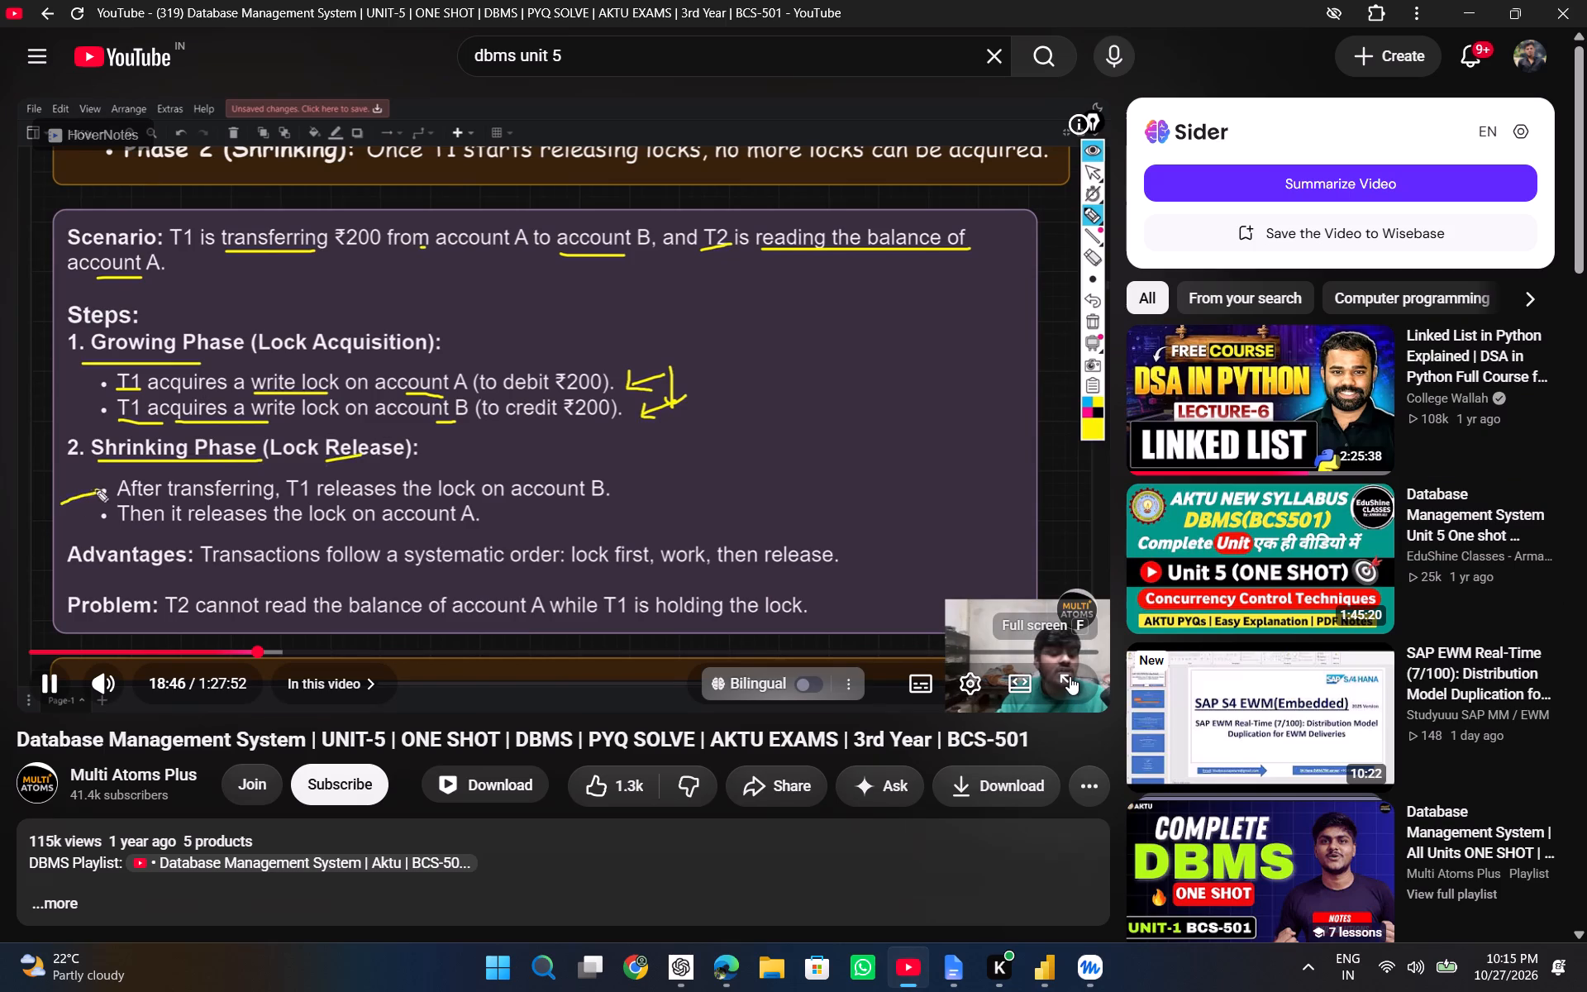
click(1070, 676)
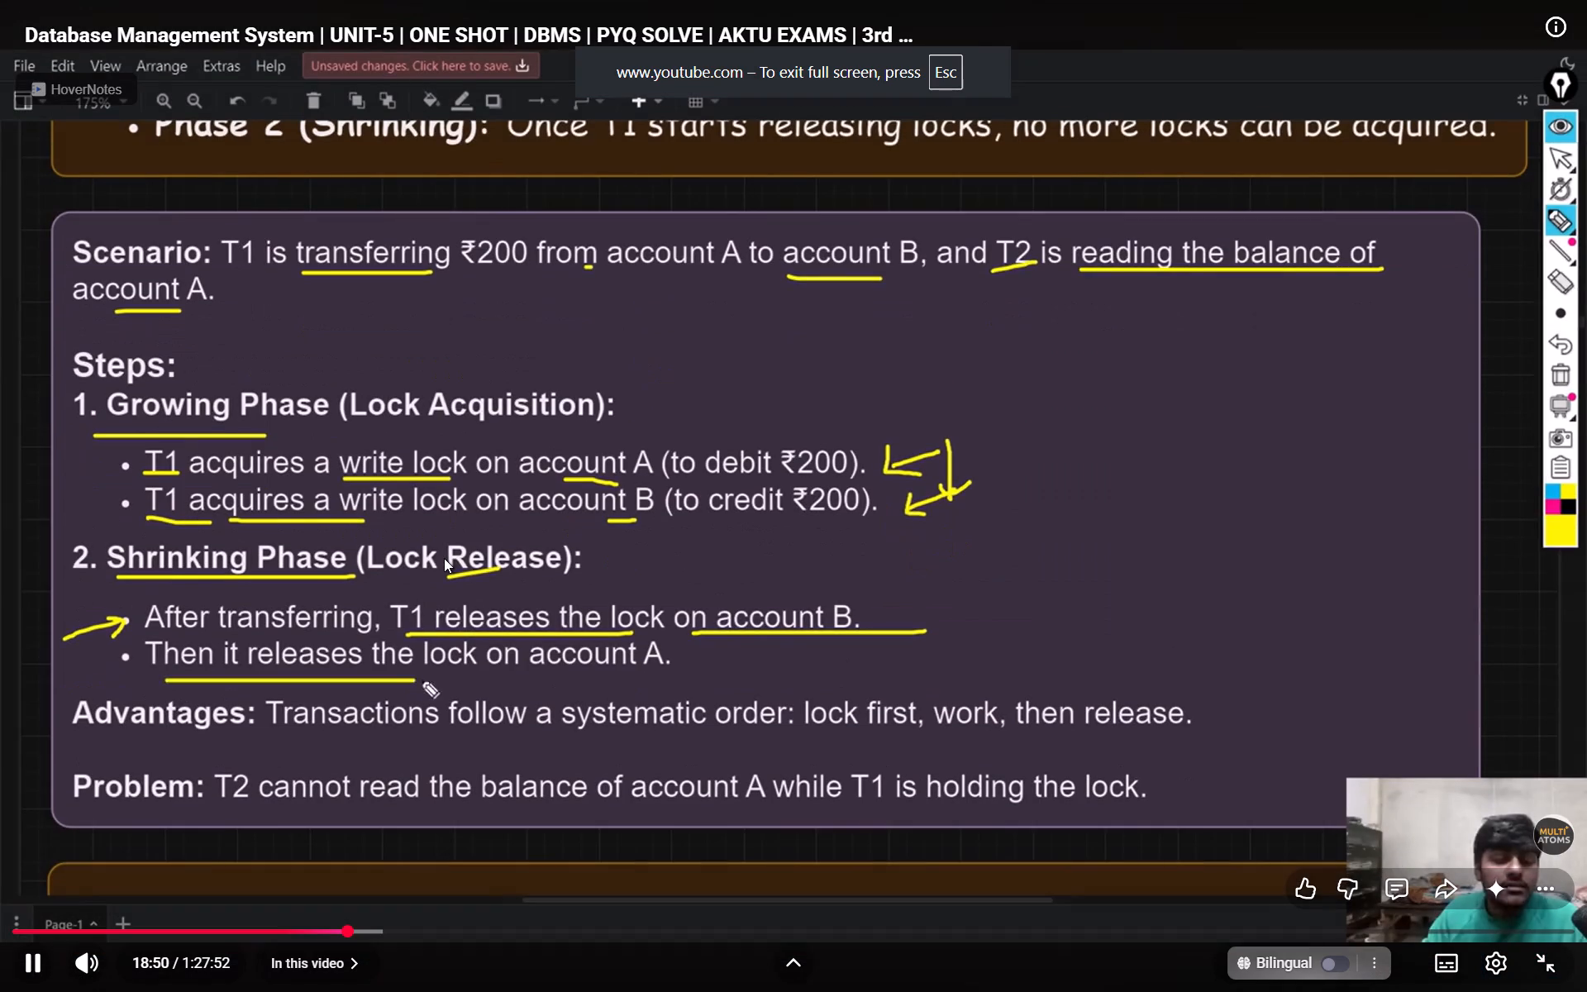
key(shift+super+s)
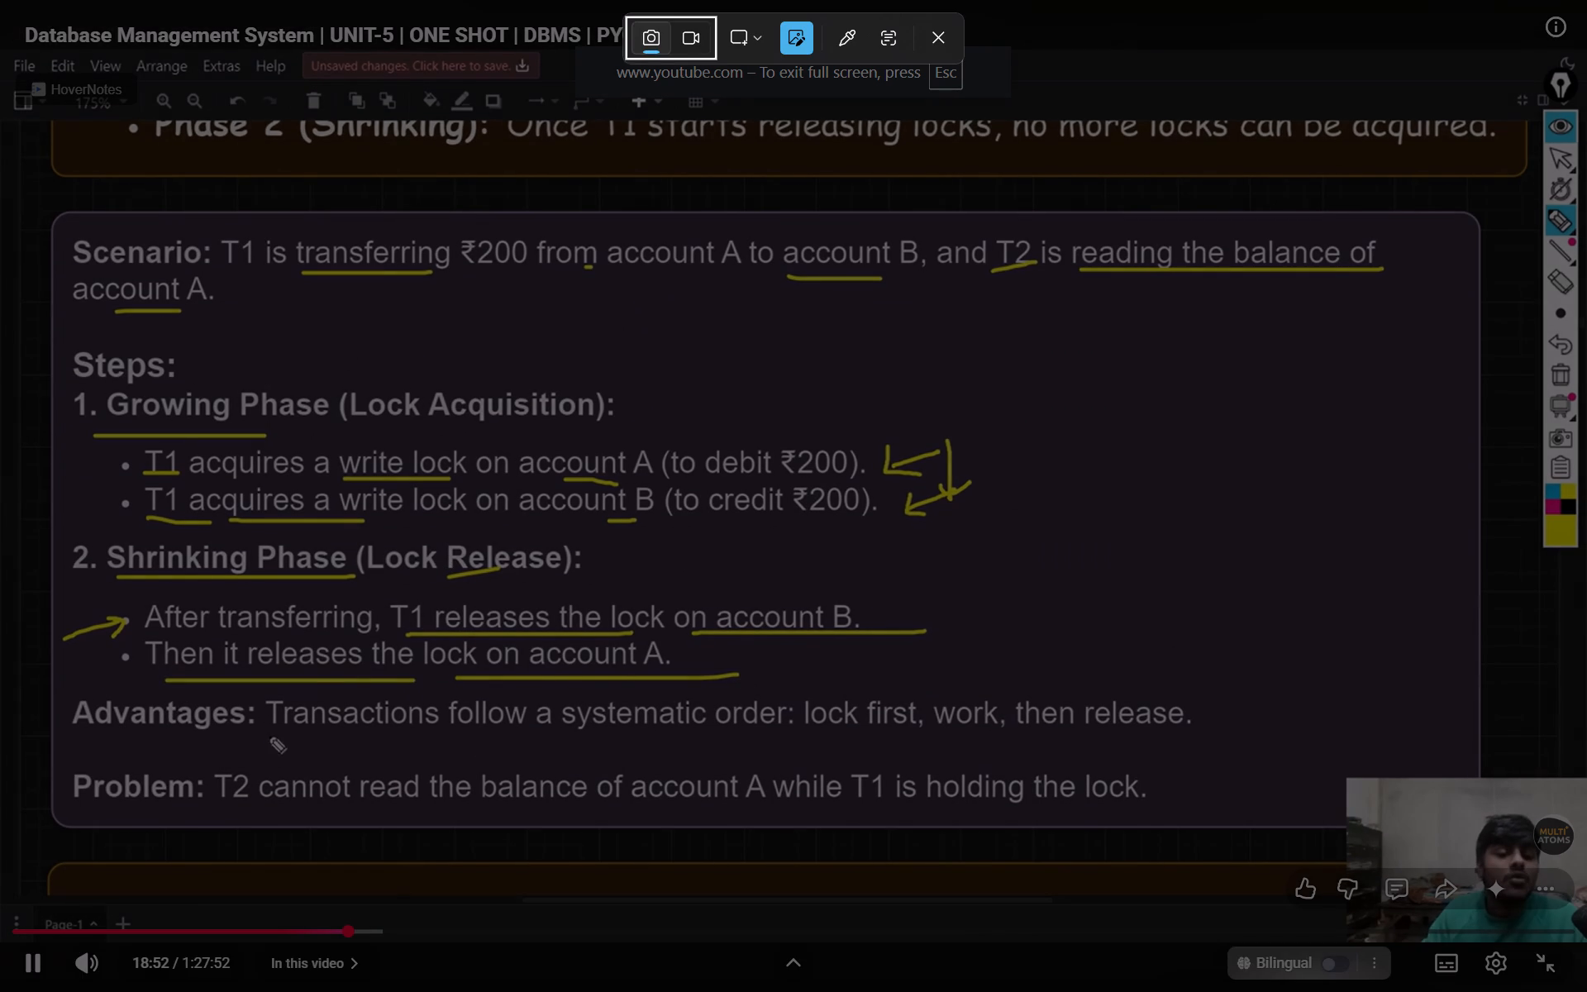
click(899, 39)
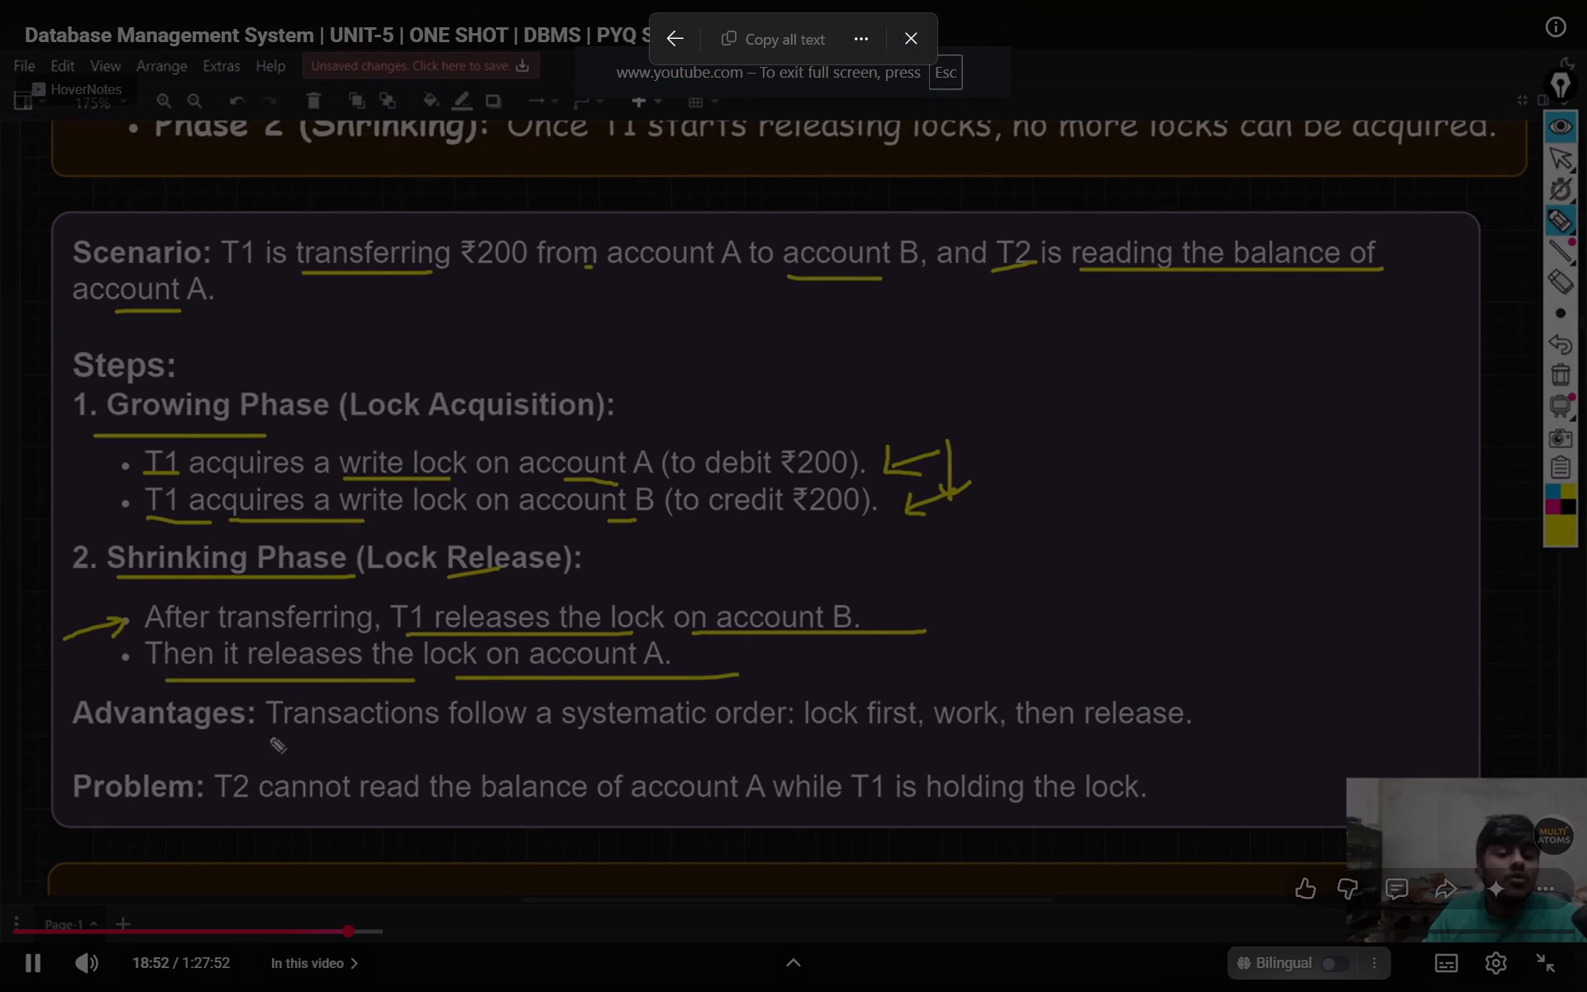
drag(44, 226, 1360, 786)
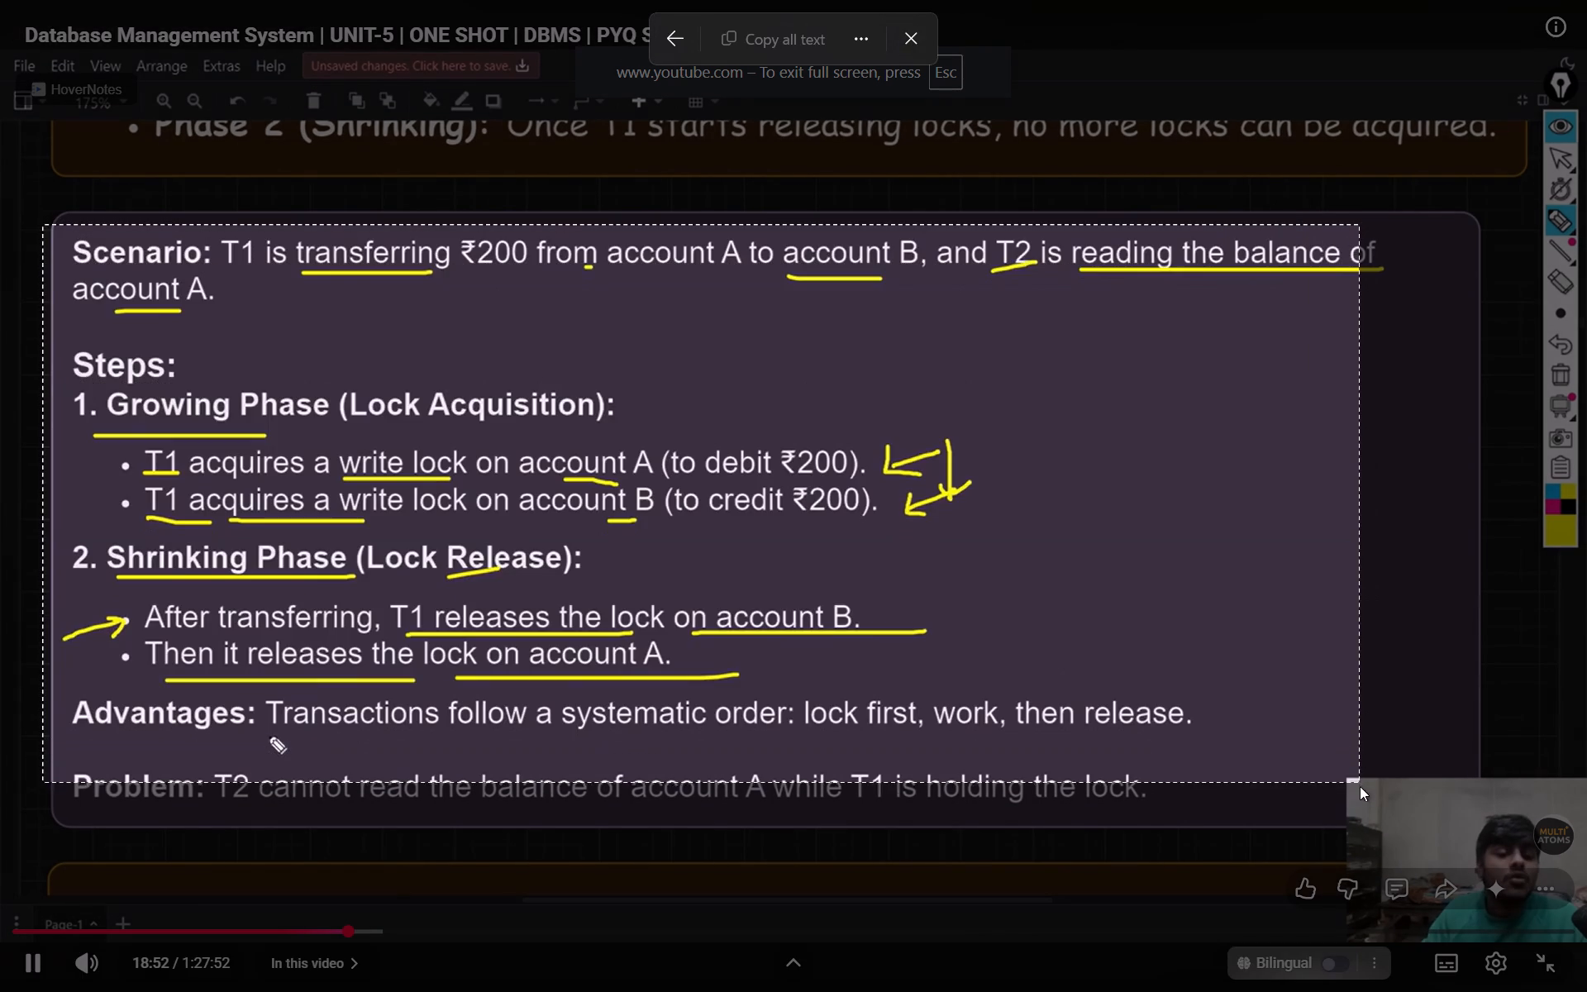
drag(1360, 786, 1472, 812)
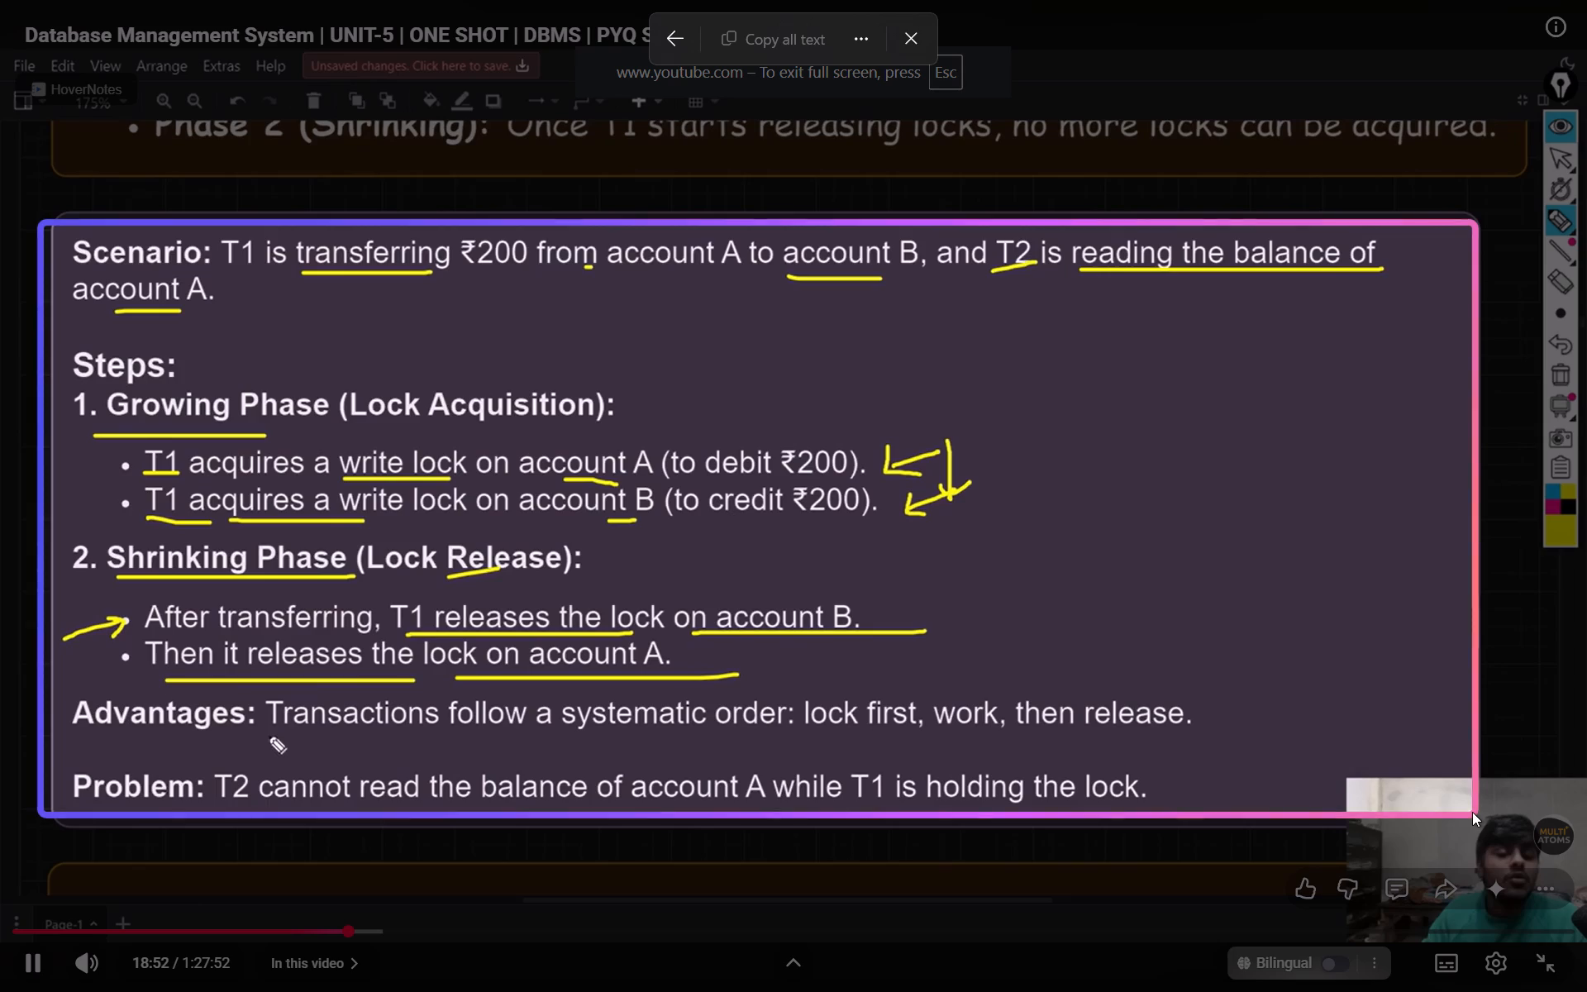
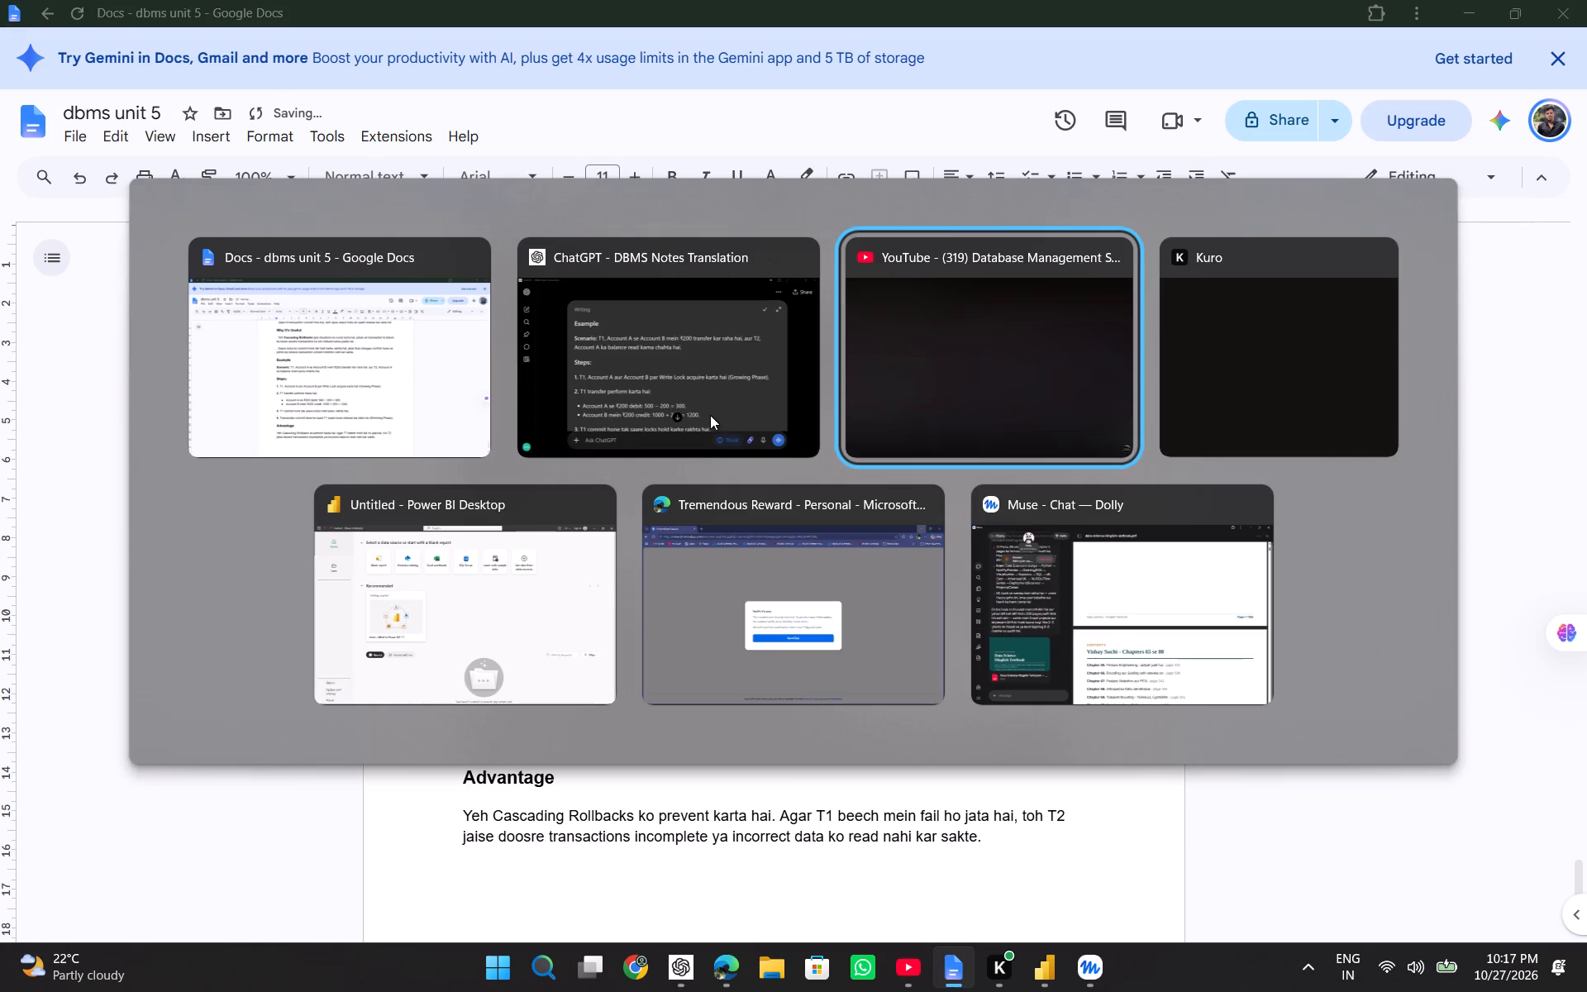
Pause the lecture and rewind it to 21:30, capture the whole lock protocol comparison table, and resume playback.
click(688, 463)
key(Left)
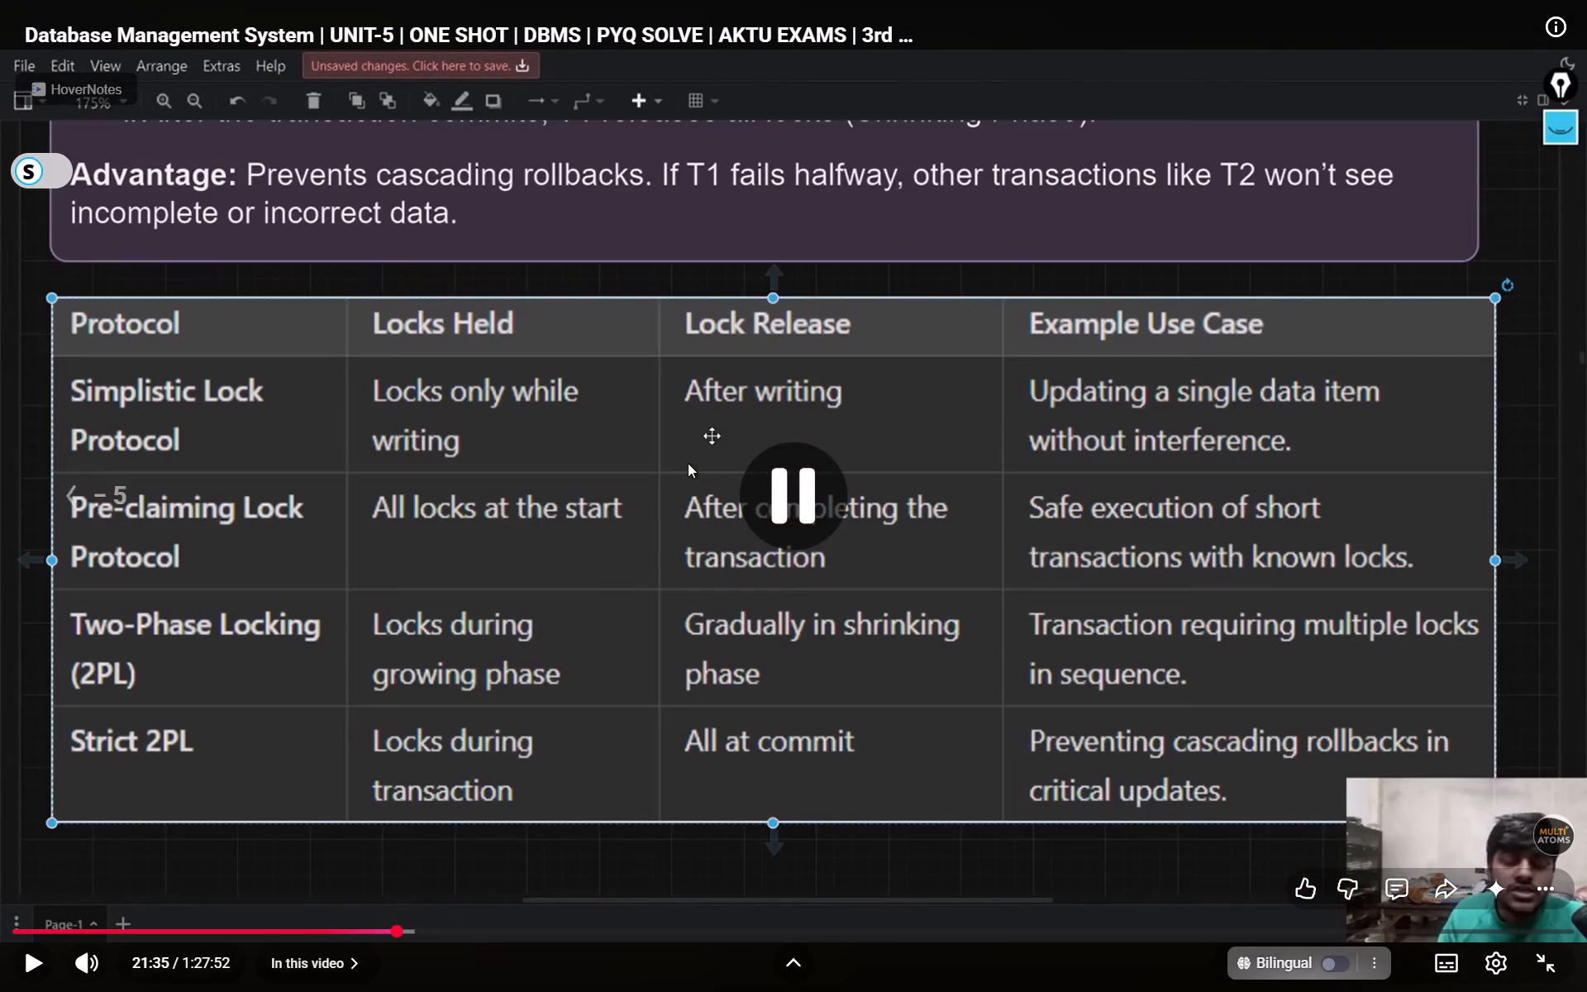
key(Left)
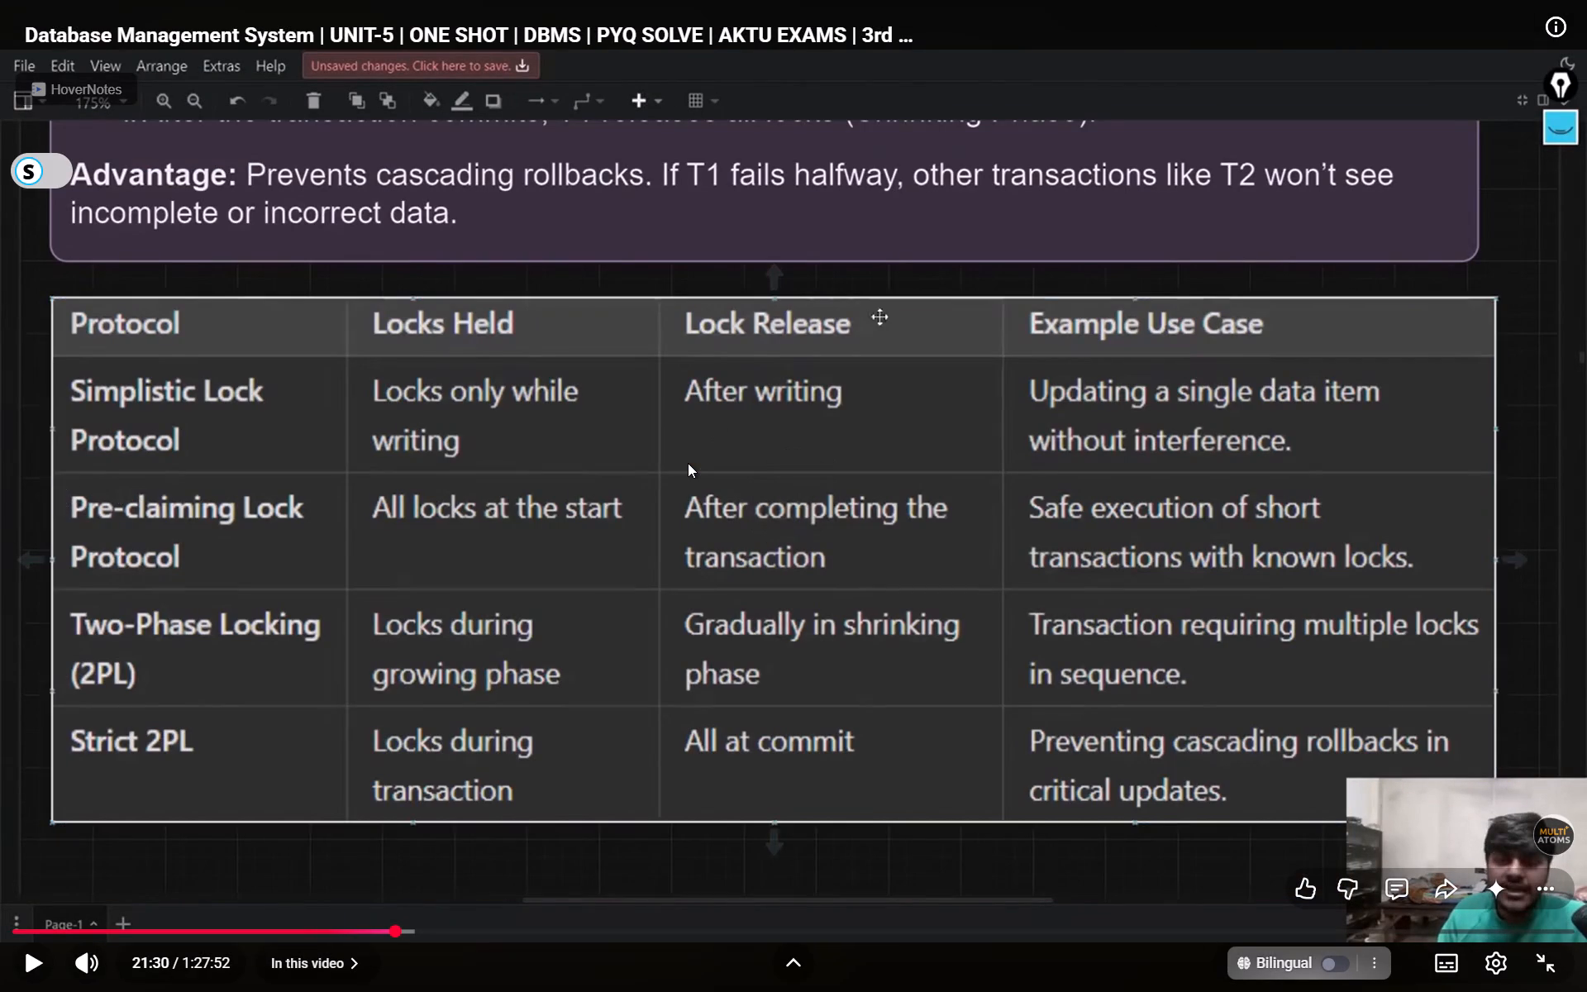
key(shift+super+s)
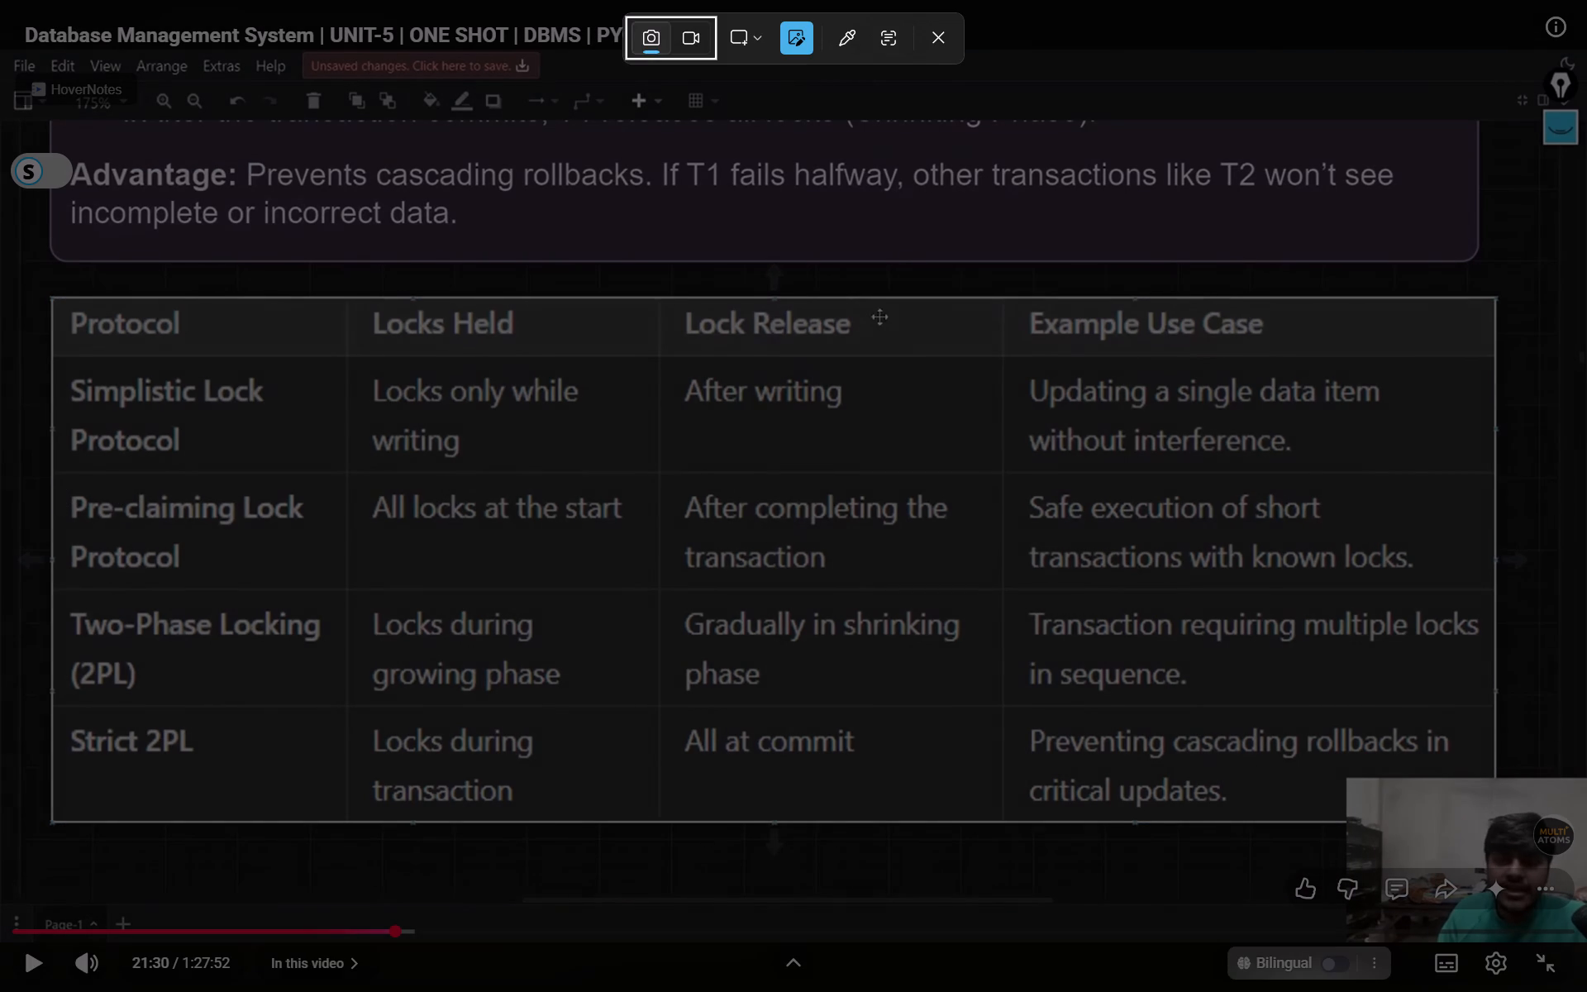
drag(50, 298, 1552, 693)
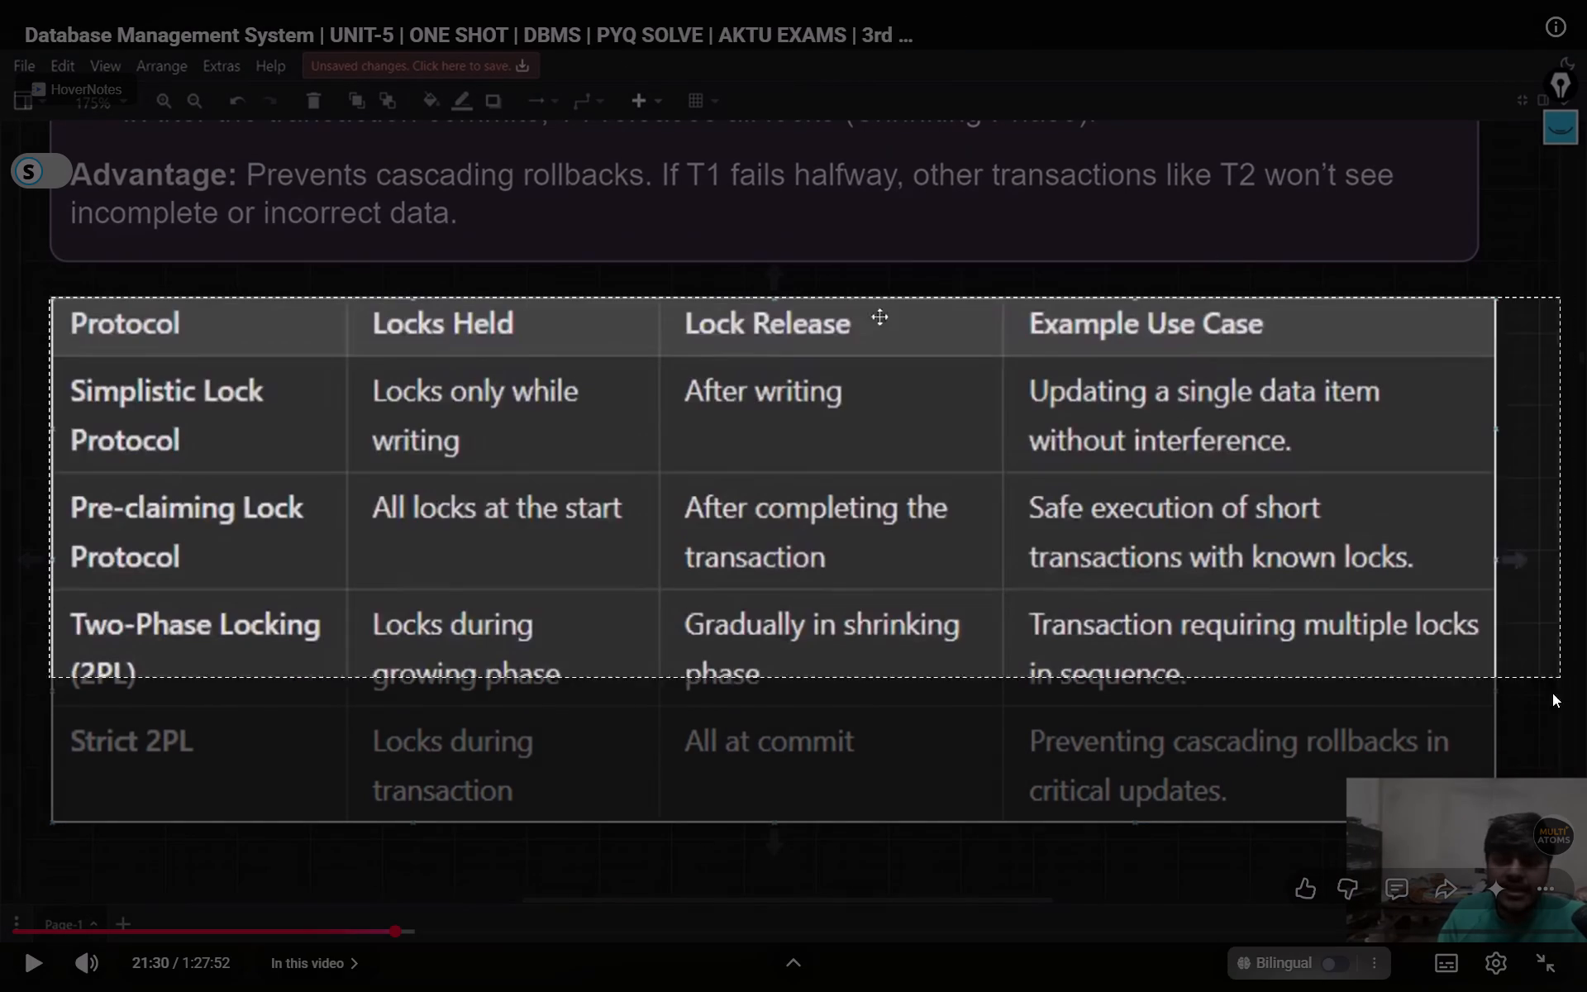
drag(1552, 693, 1514, 816)
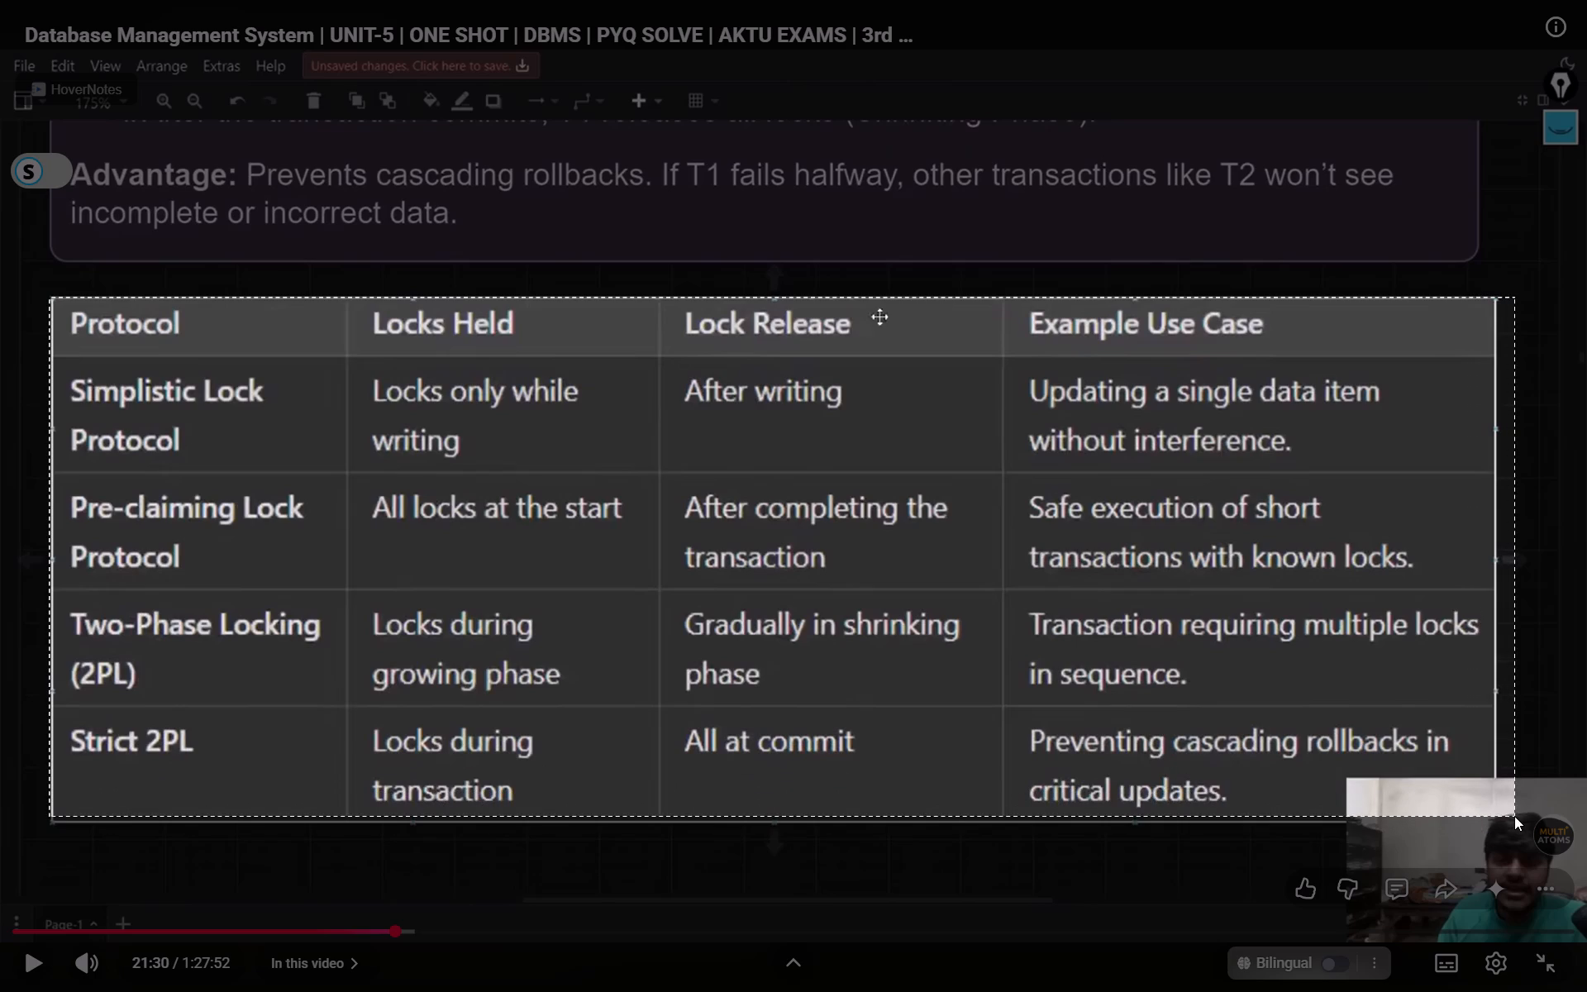
drag(1514, 816, 1508, 821)
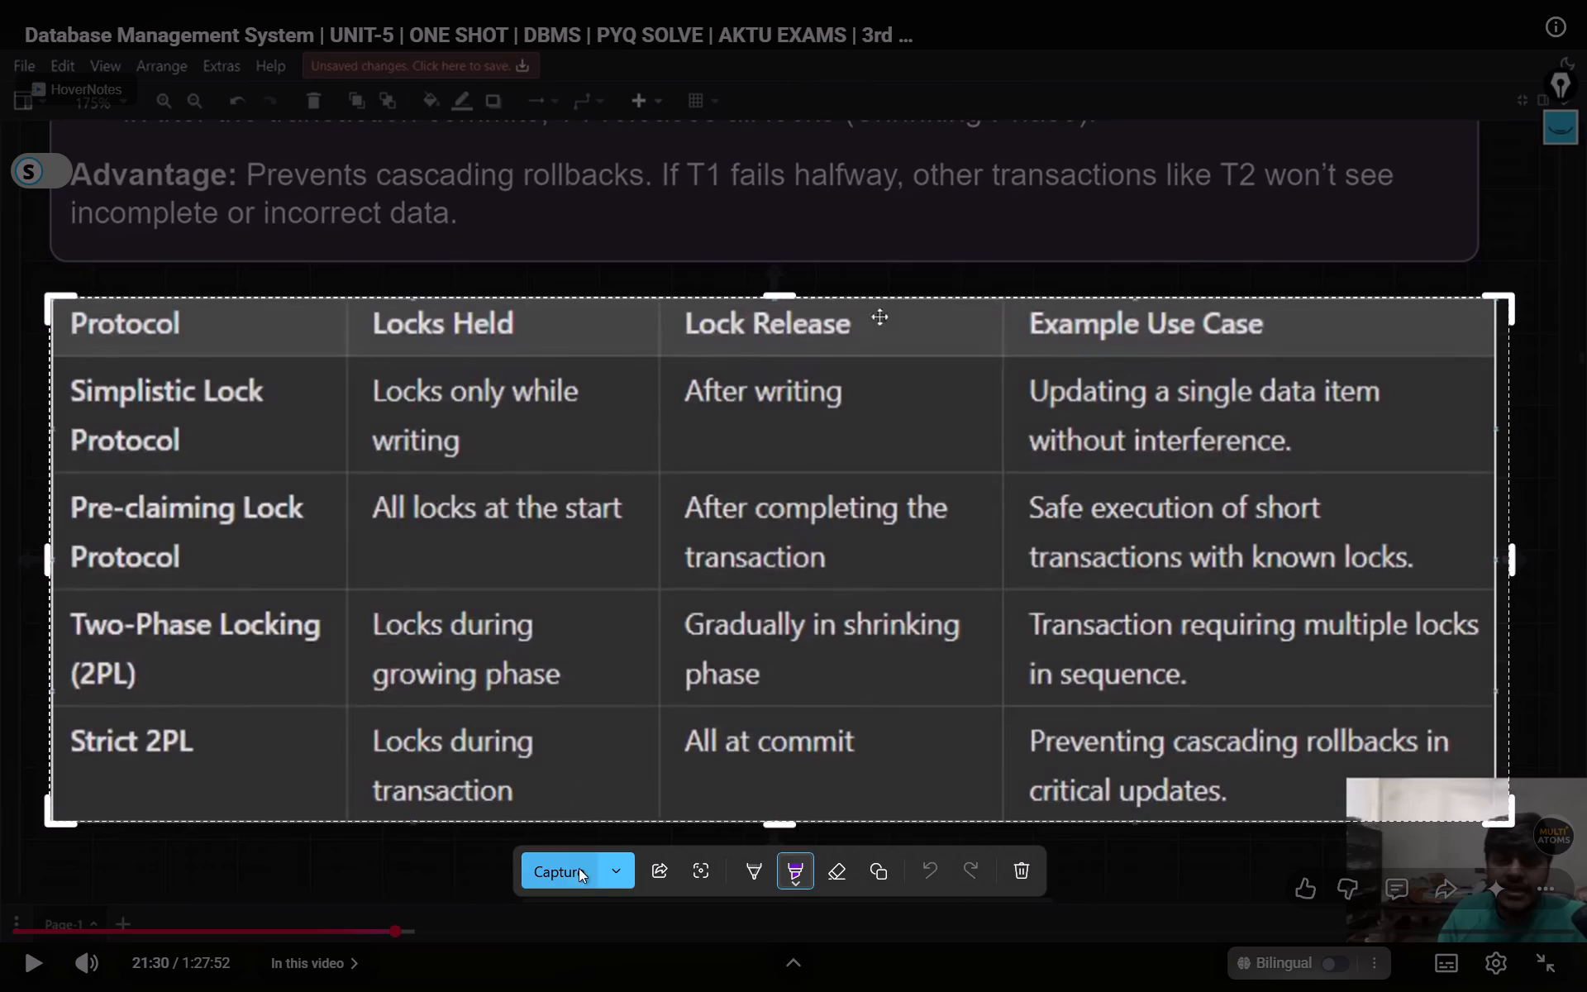
click(576, 877)
click(537, 658)
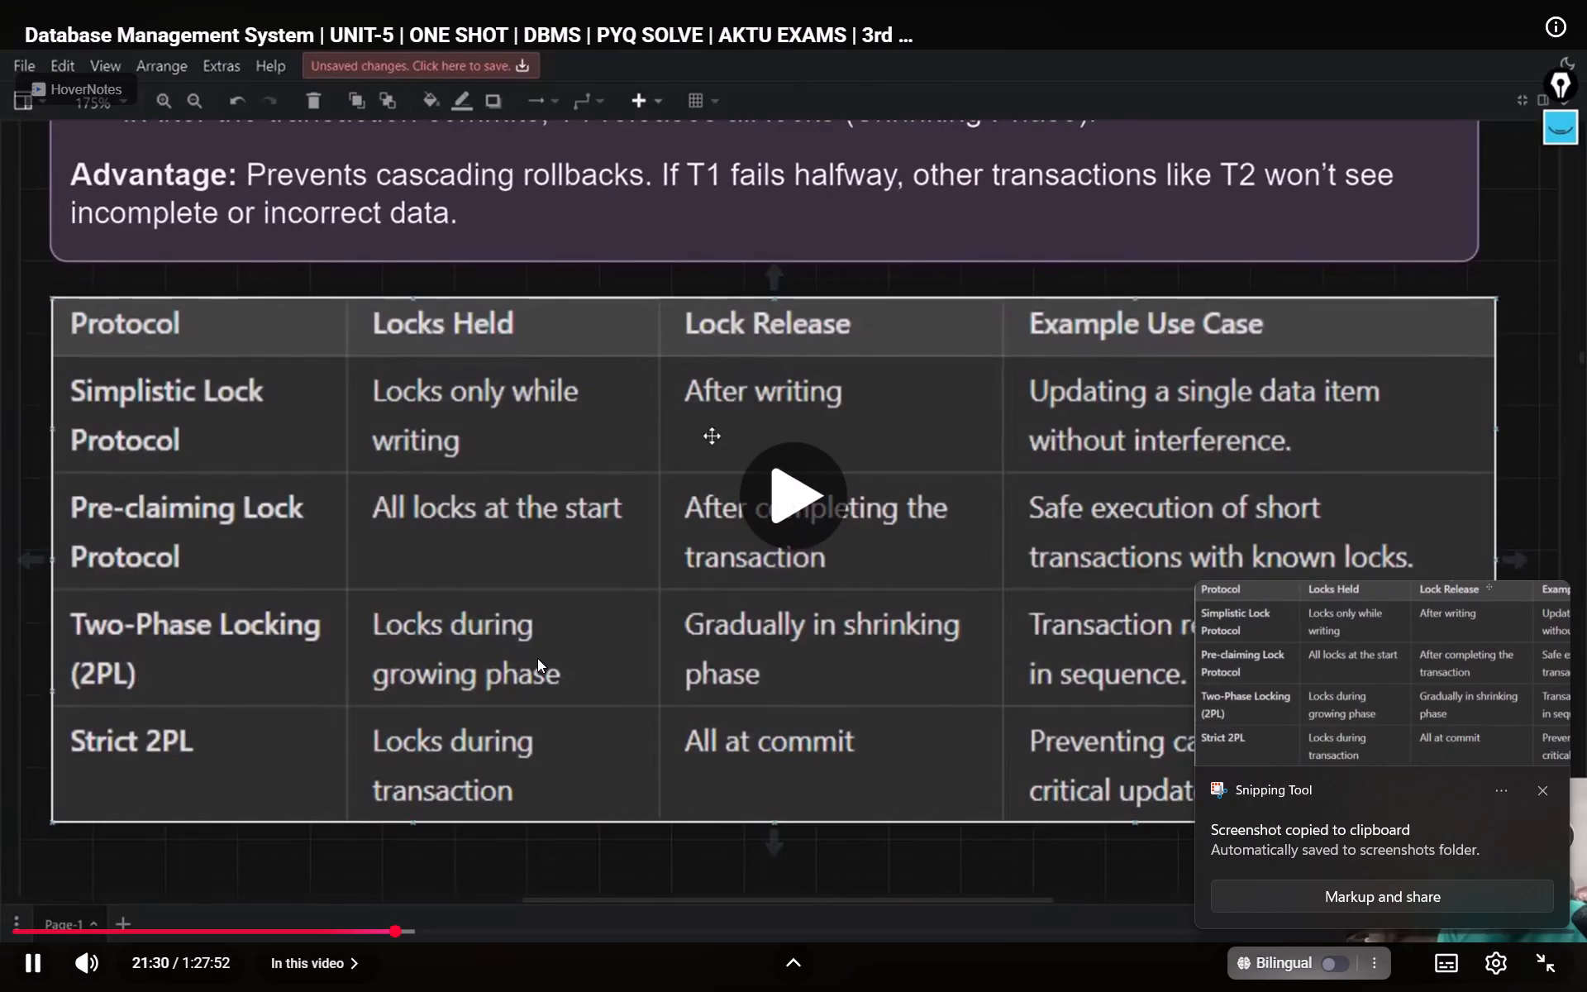
Paste the captured protocol table below the Strict 2PL Advantage paragraph in the notes, shrink it to about 12 cm wide, and start a new line.
scroll(537, 658, down, 5)
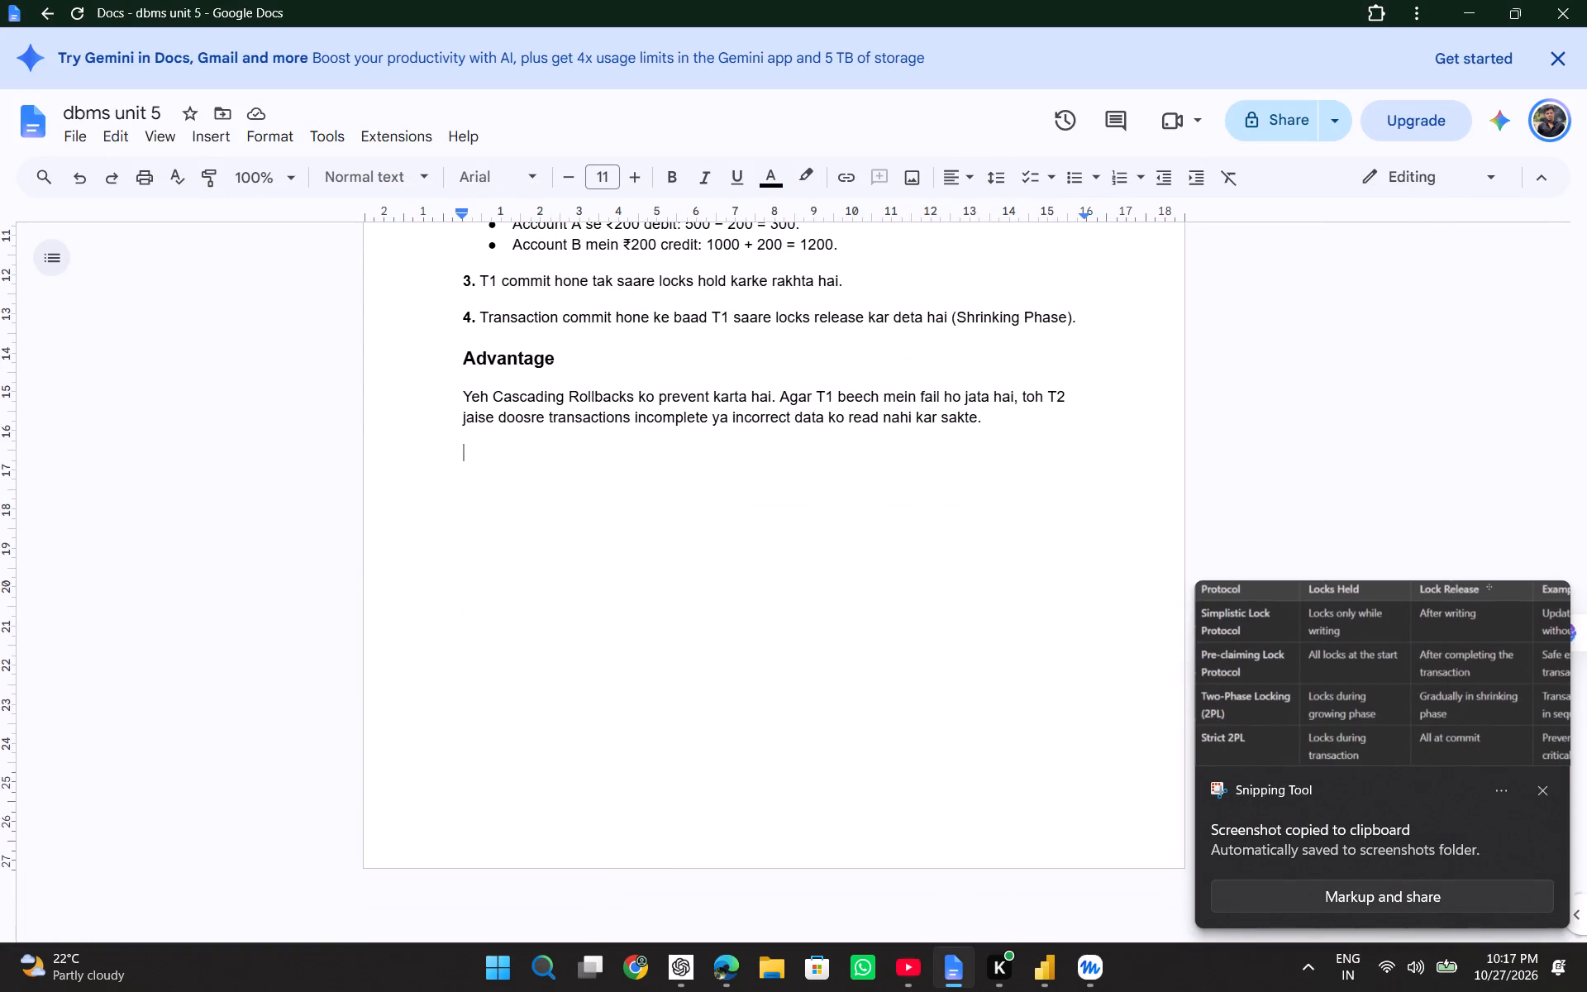
key(ctrl+v)
click(746, 564)
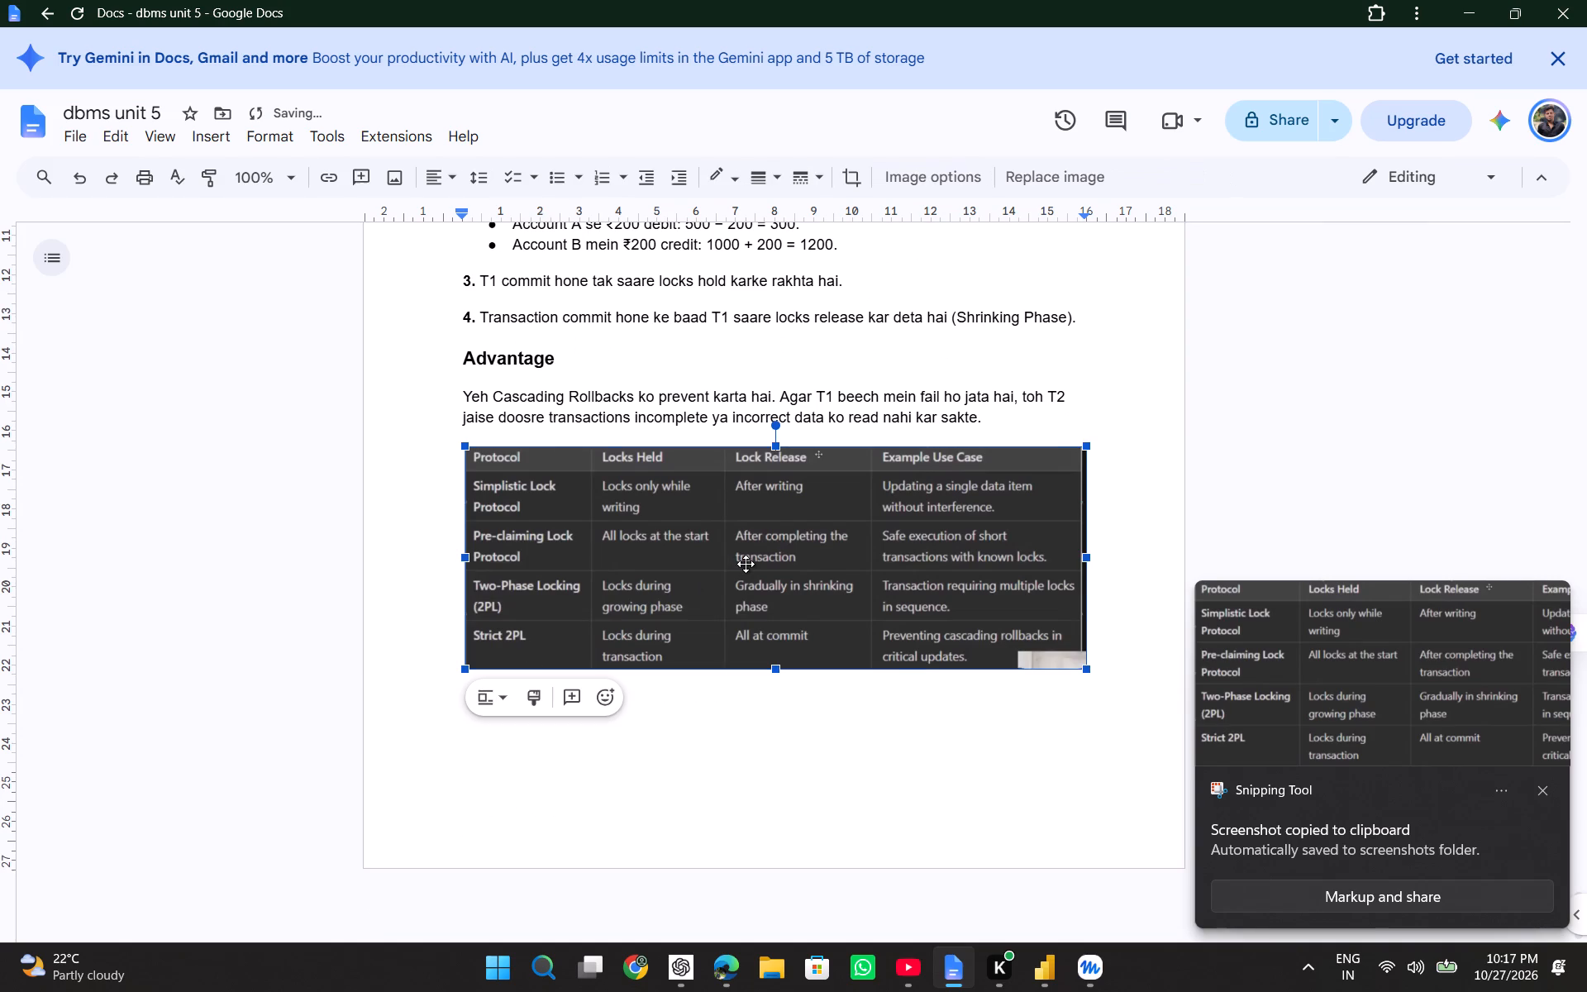
drag(1083, 672, 893, 612)
click(998, 565)
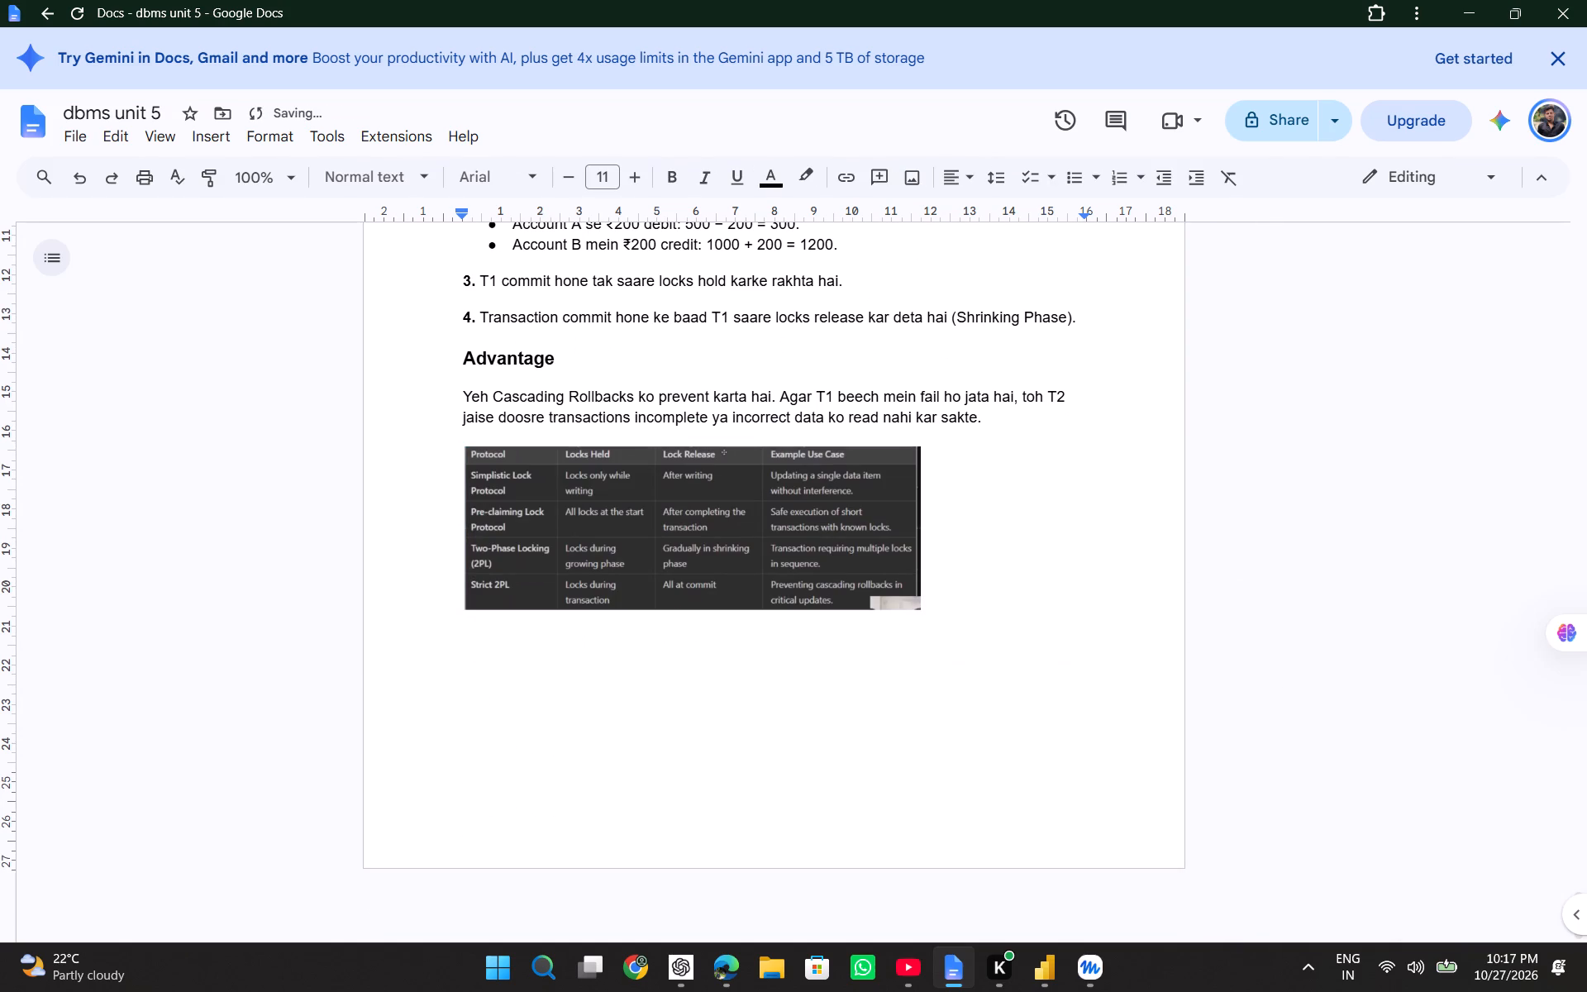
key(Return)
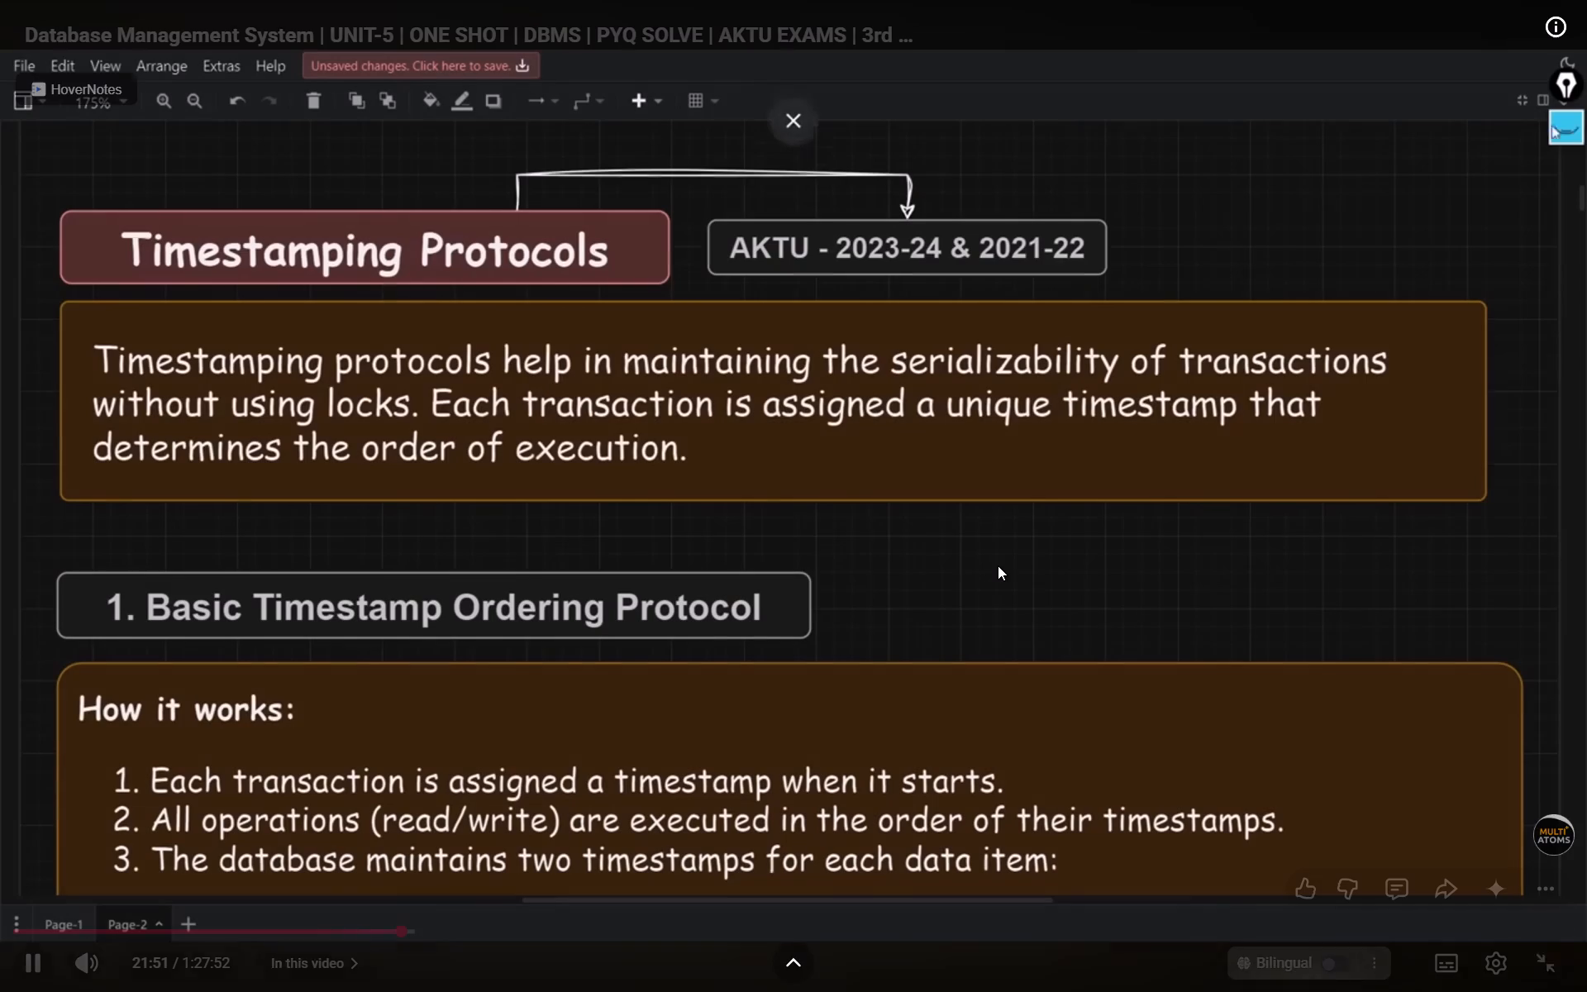
Pause the lecture on the Timestamping Protocols slide.
click(812, 627)
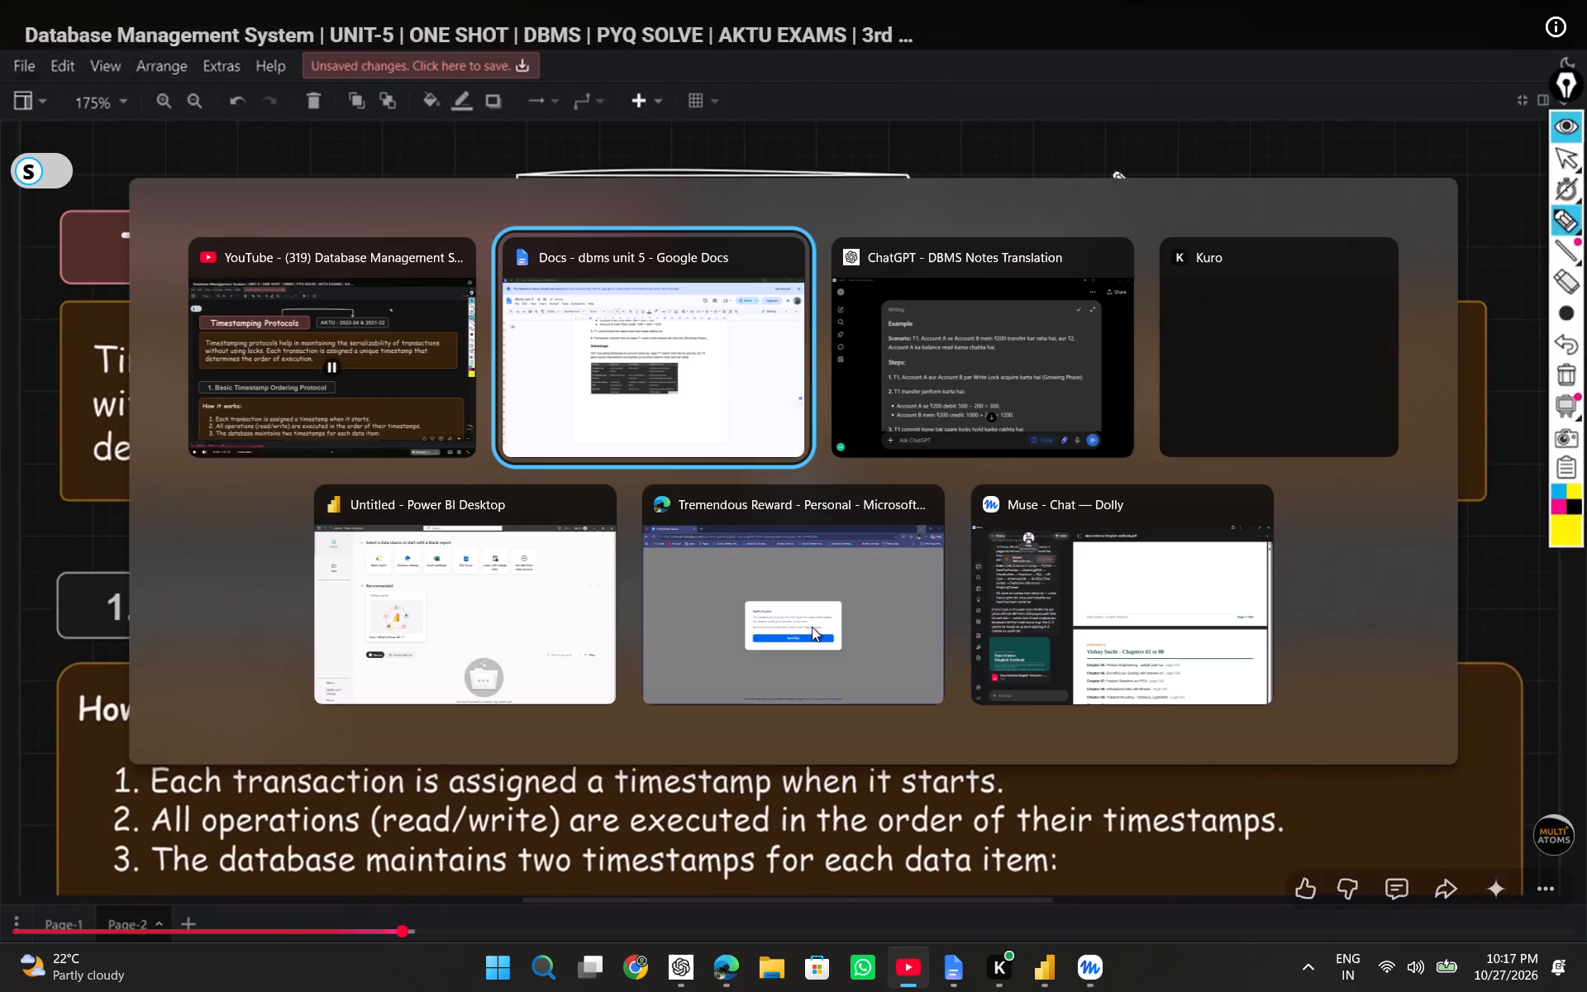
In the dbms unit 5 notes, replace the leading dots of Dirty Read's Definition, Impact and Prevention lines with bullets.
scroll(812, 627, up, 20)
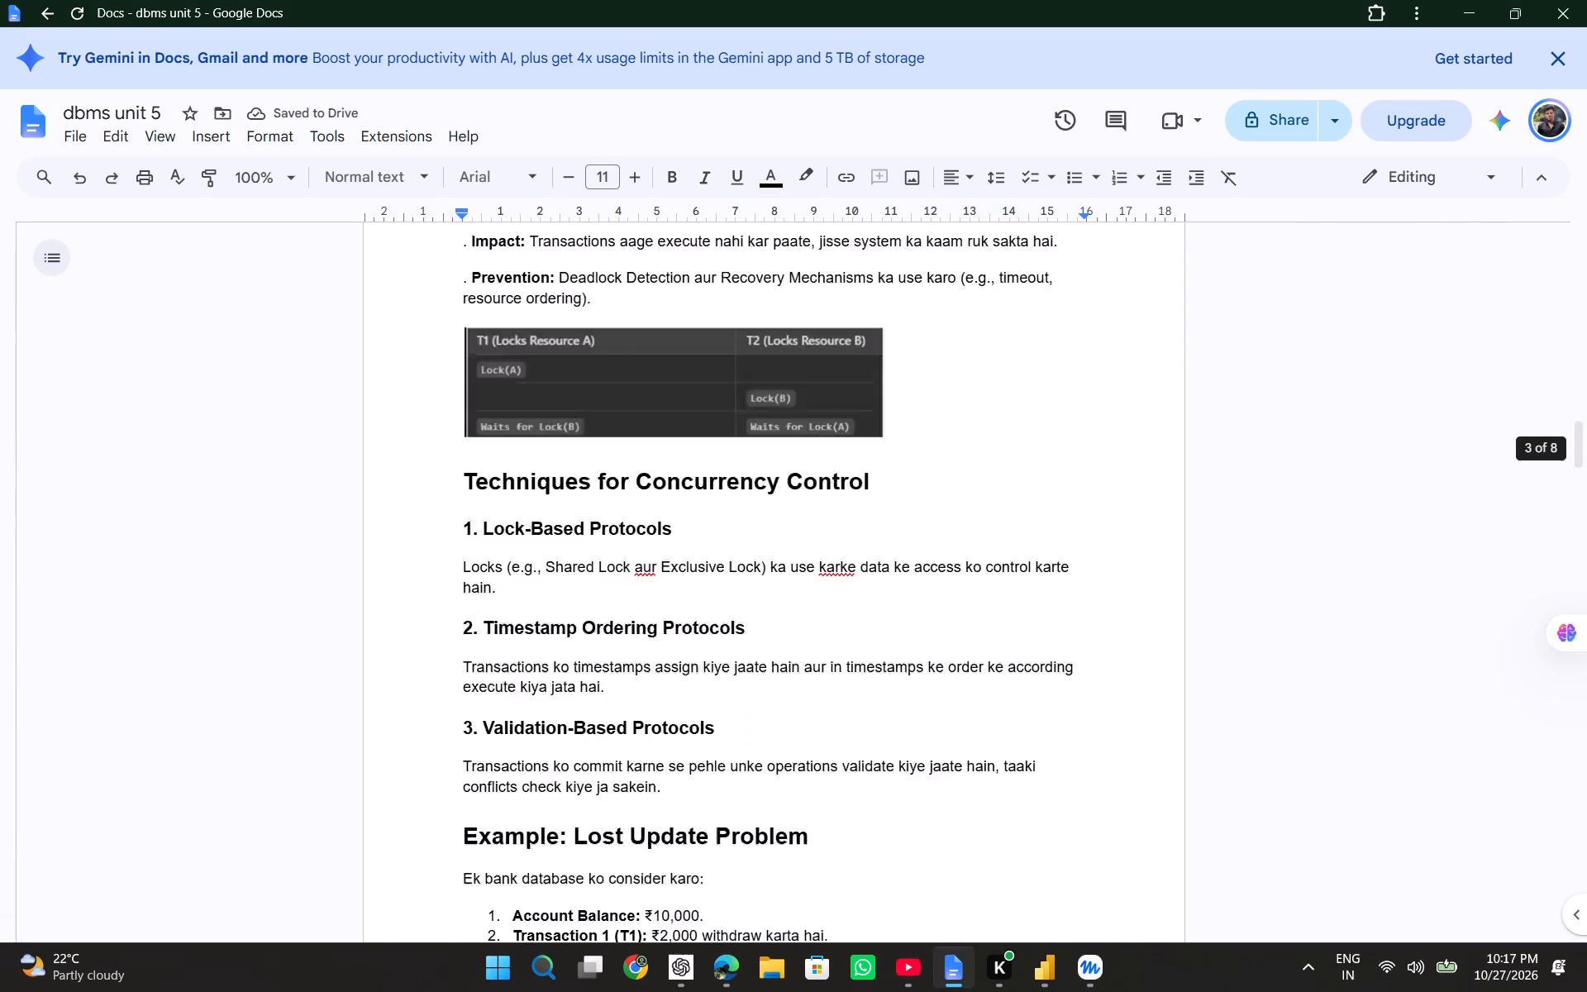
scroll(812, 627, up, 4)
scroll(812, 627, down, 1)
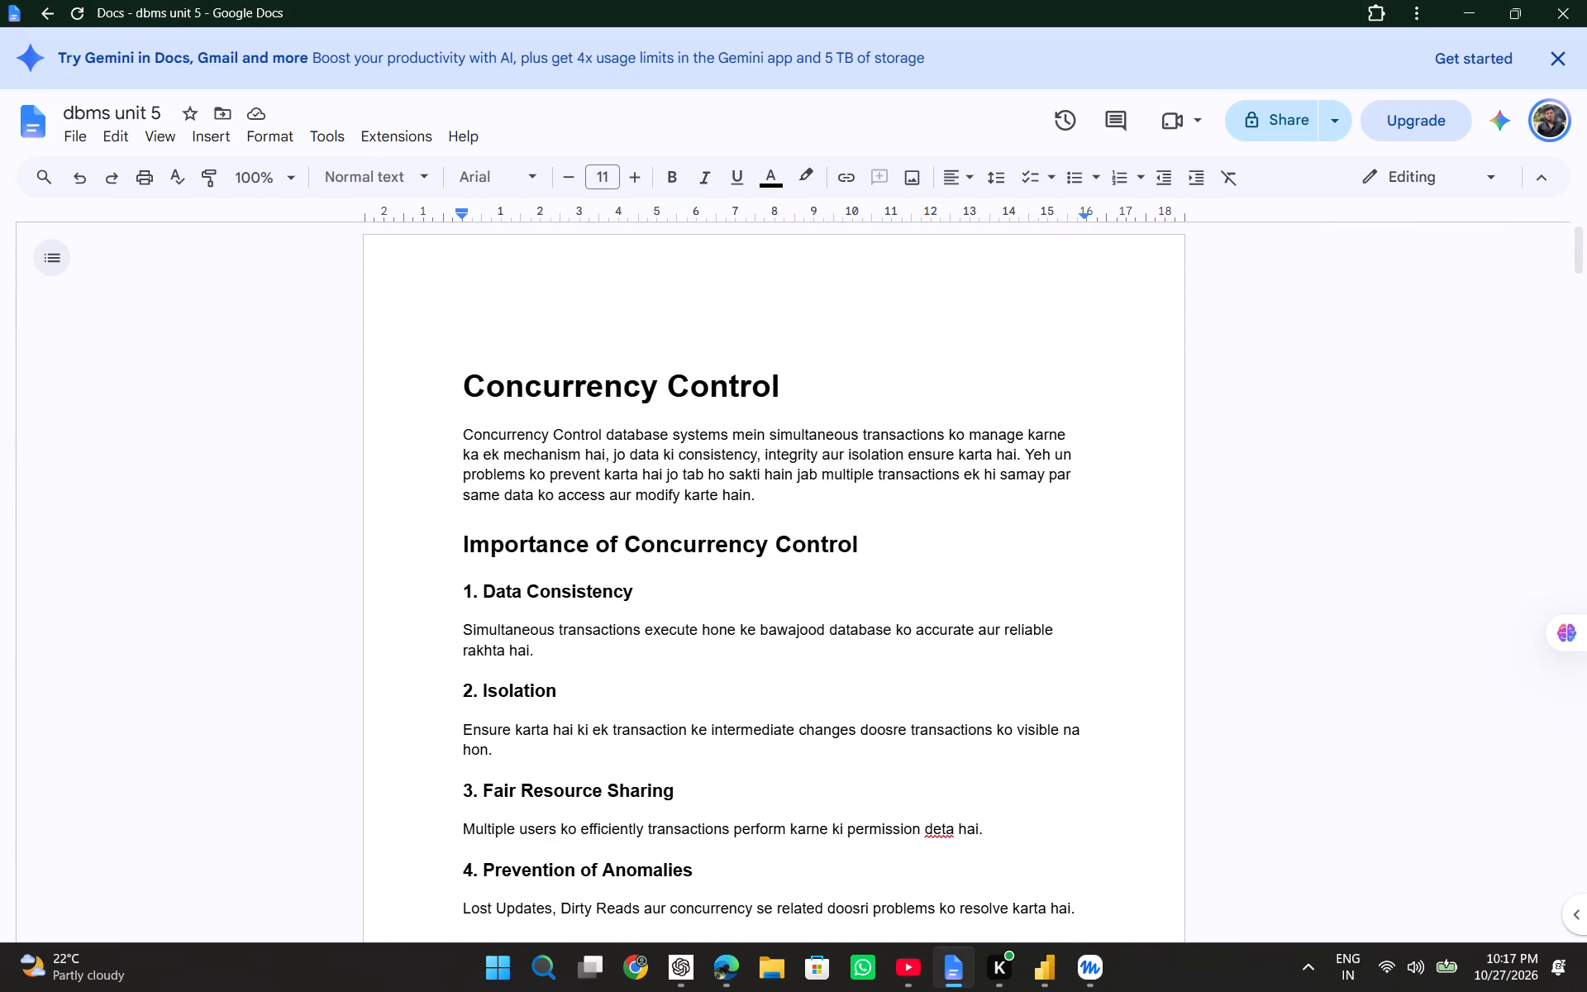
scroll(812, 627, down, 5)
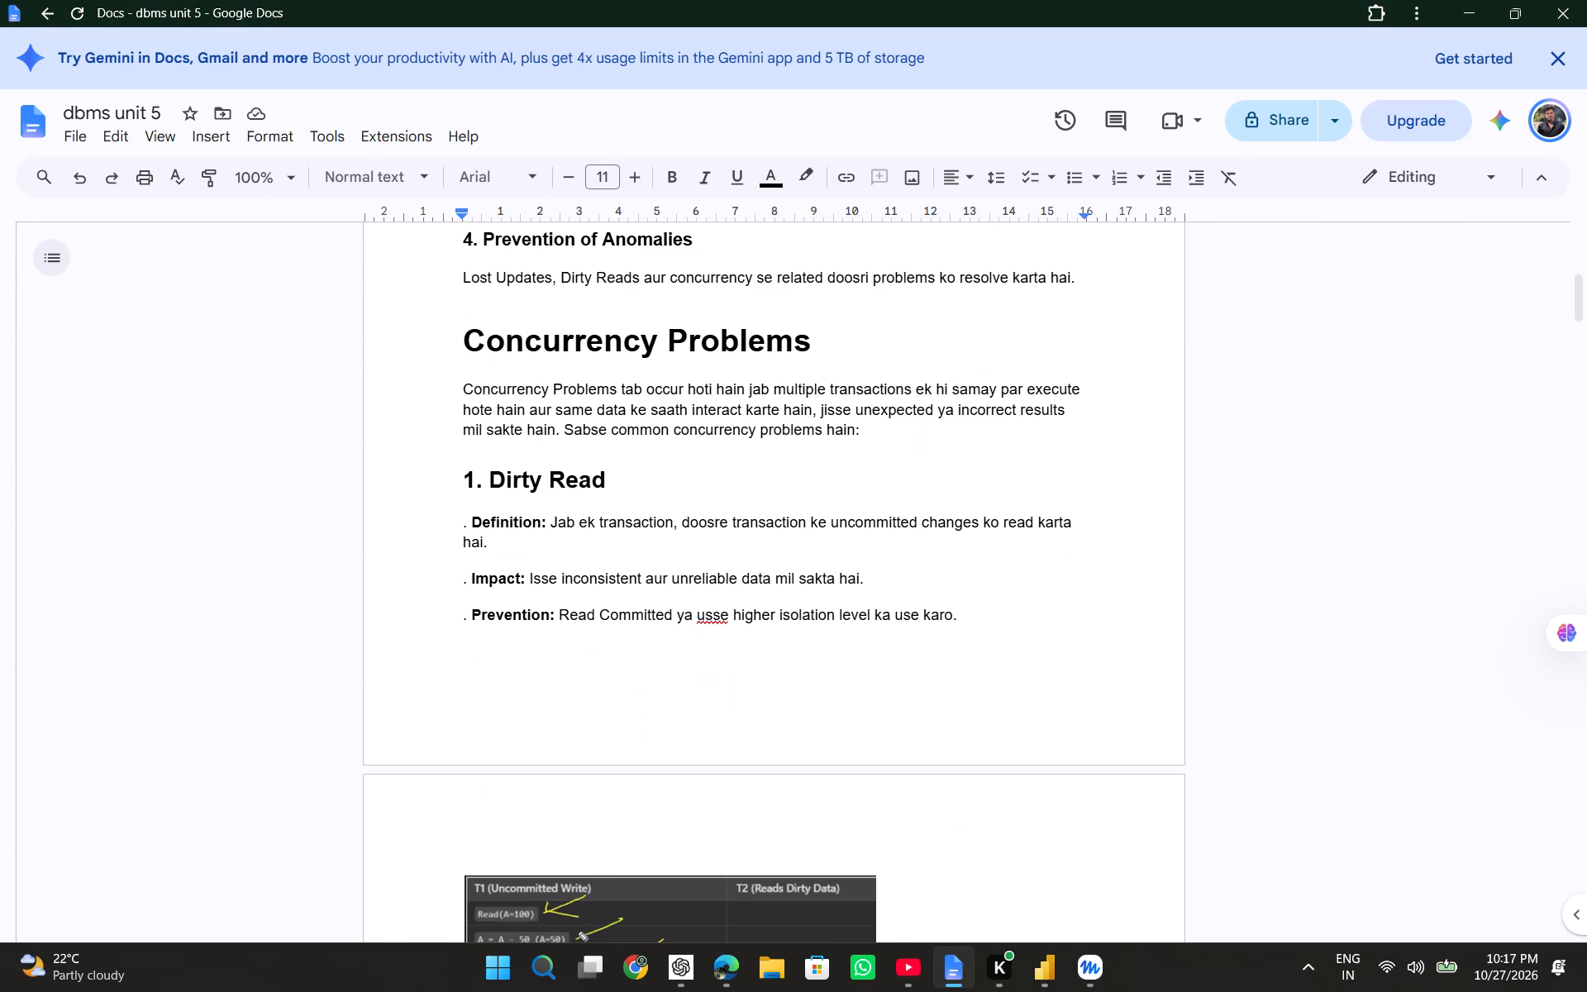
click(465, 522)
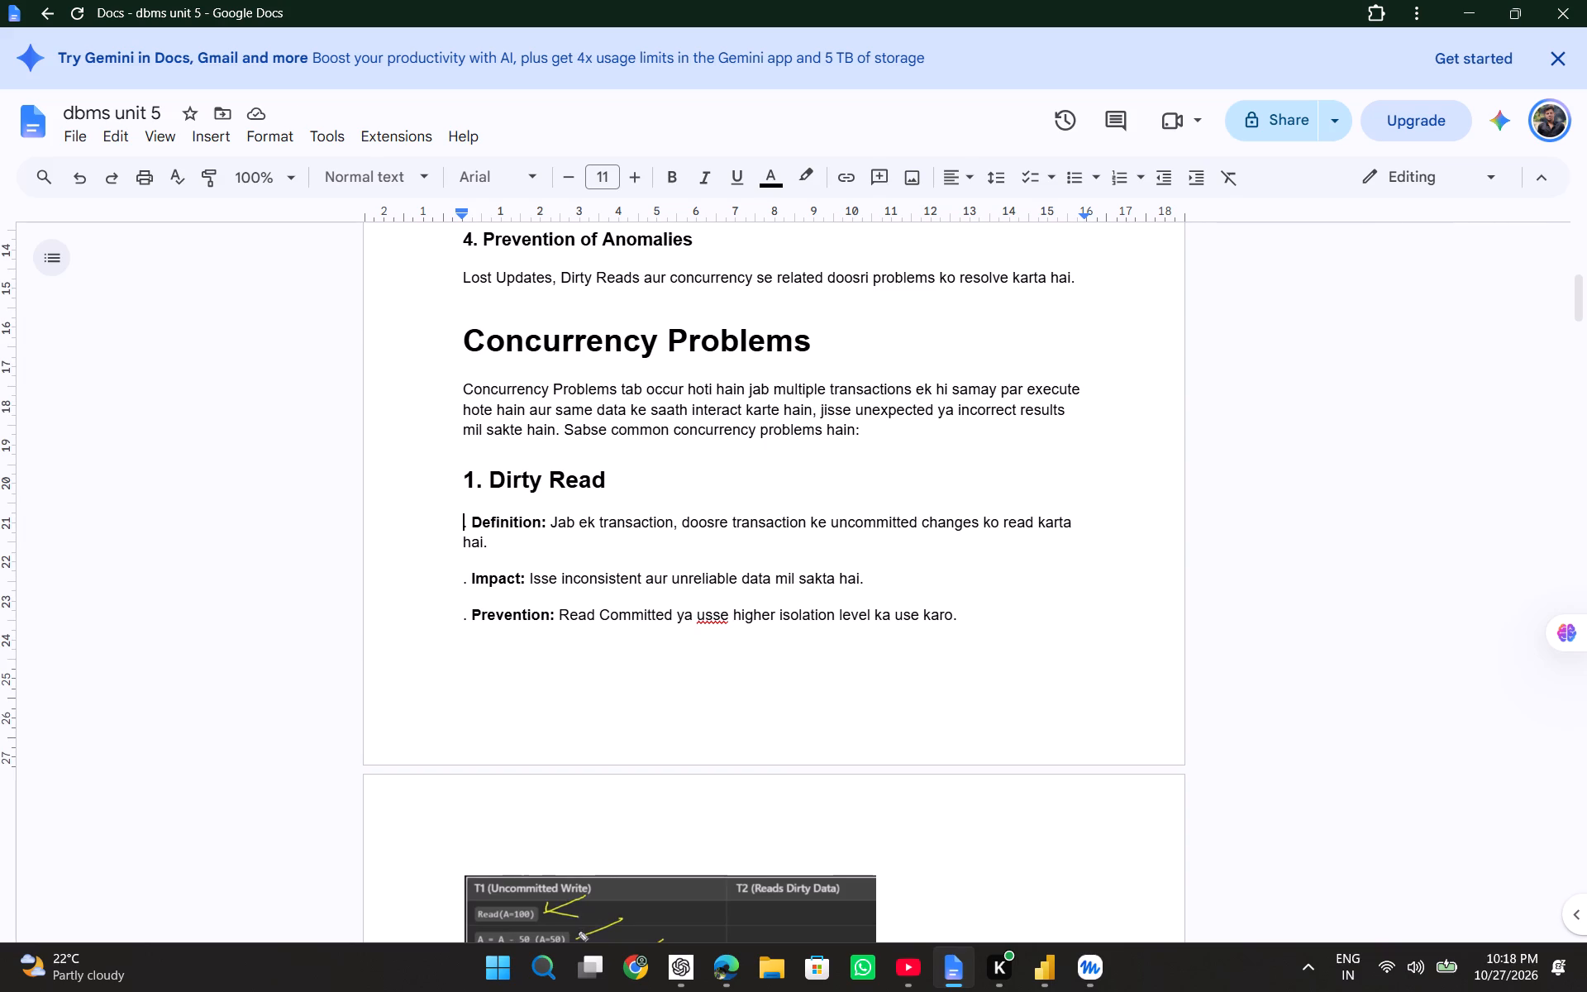
key(ctrl+Delete)
key(ctrl+shift+8)
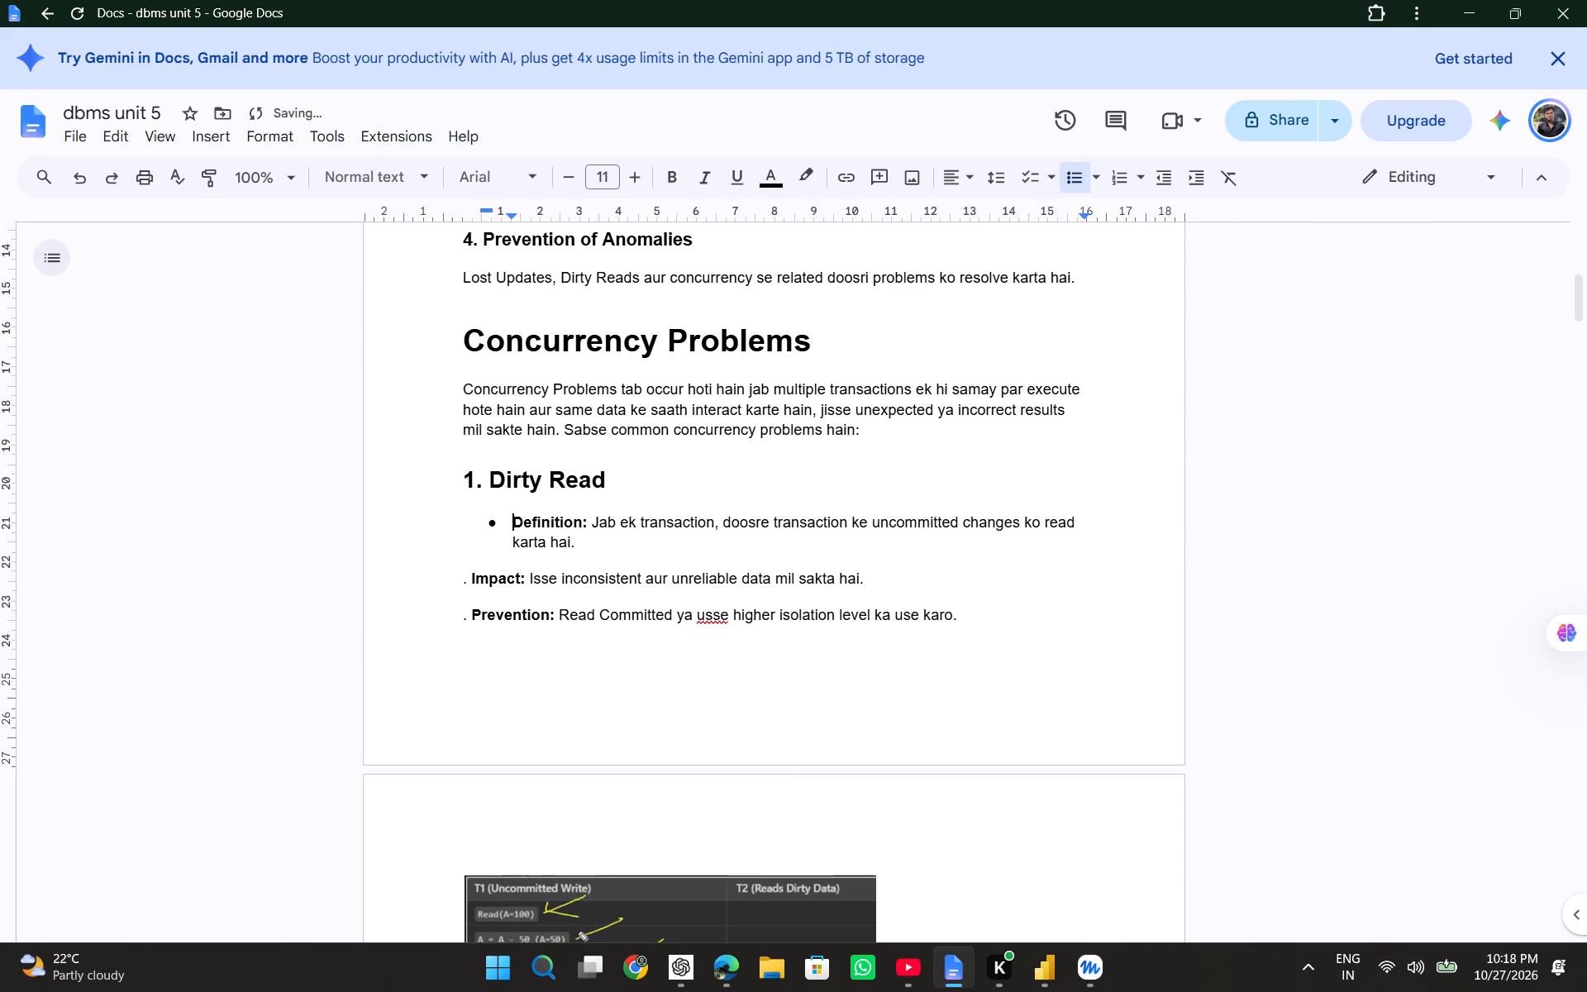
key(ctrl+Down)
key(ctrl+Delete)
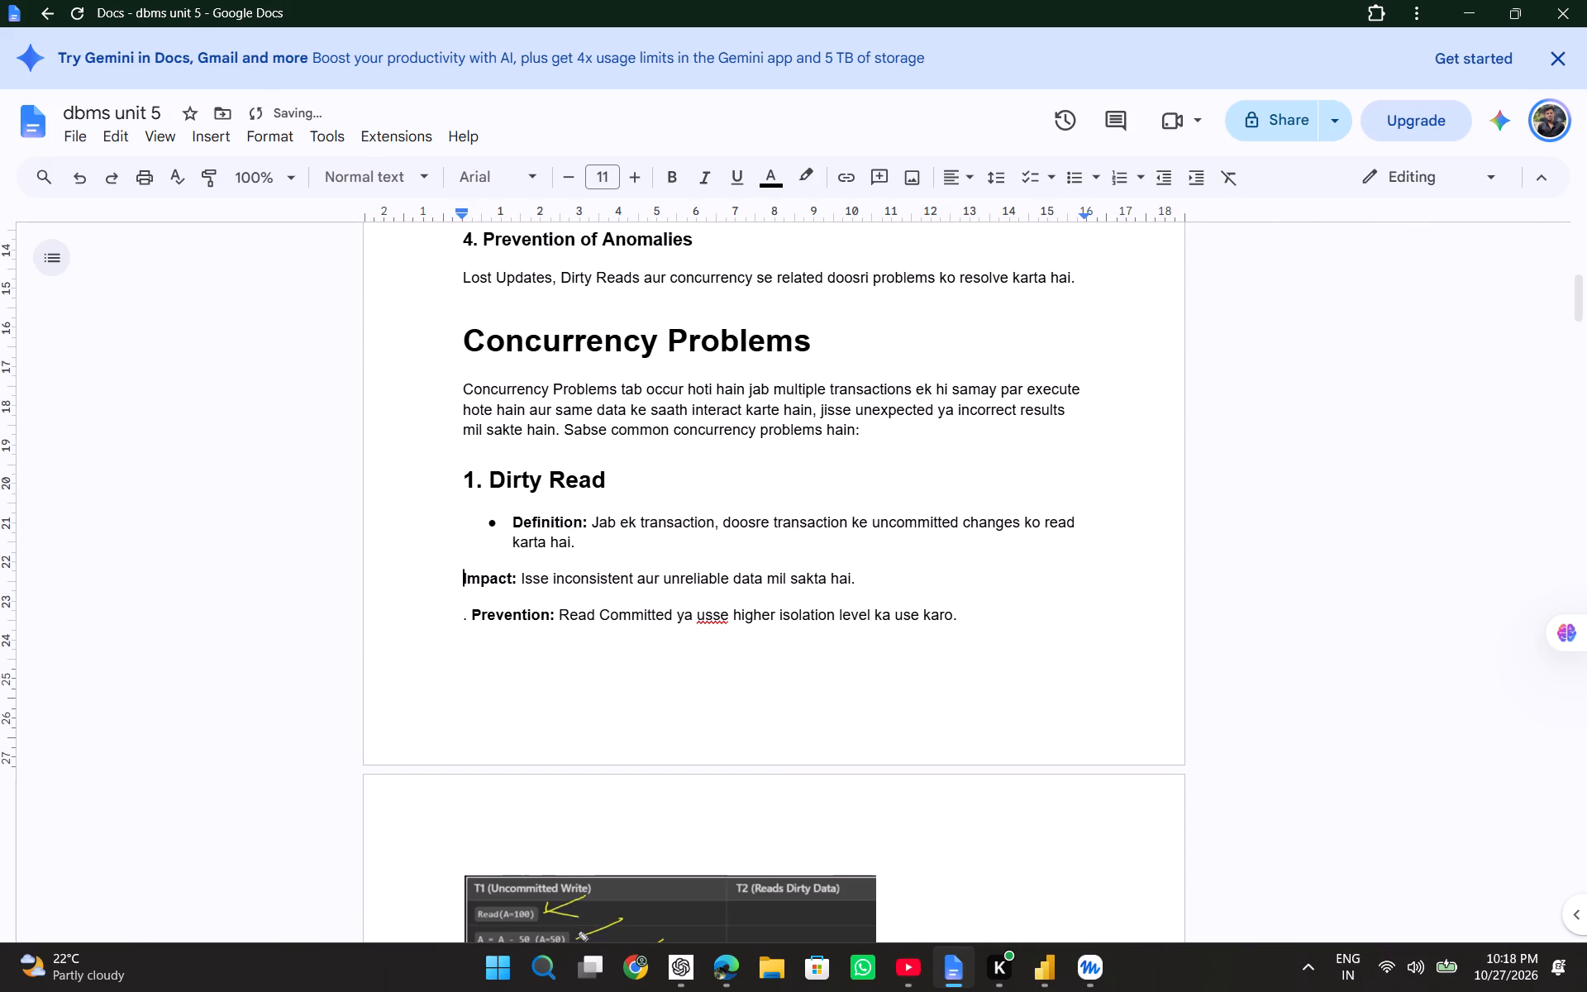
key(ctrl+shift+8)
key(ctrl+Down)
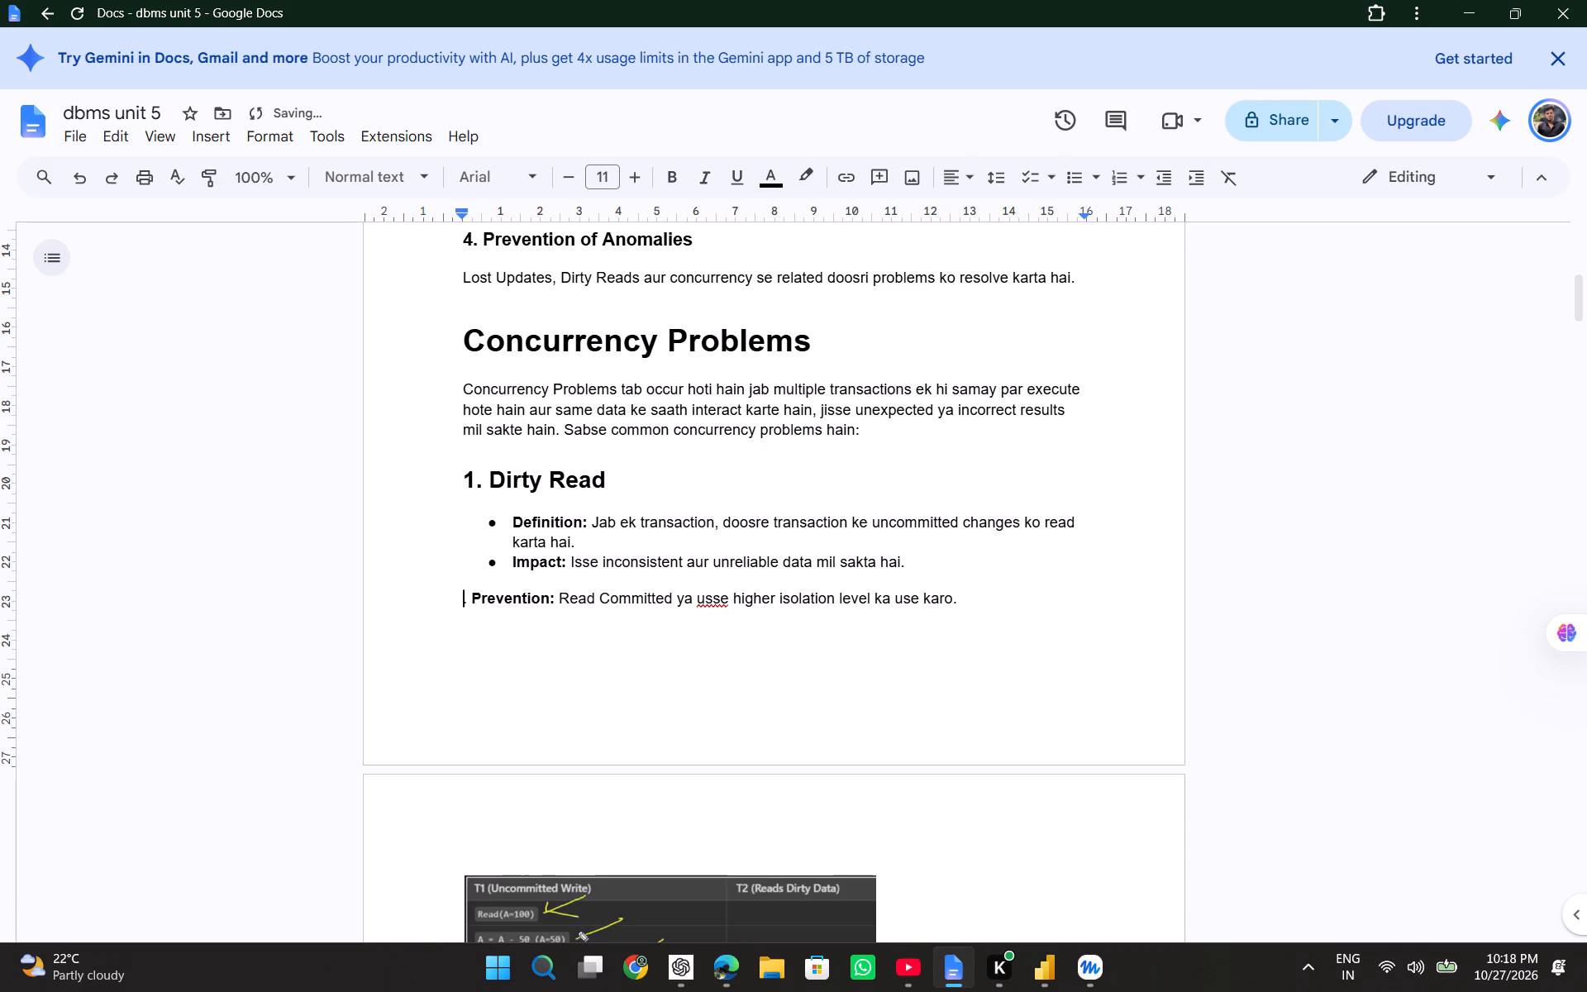
key(ctrl+Delete)
key(ctrl+shift+8)
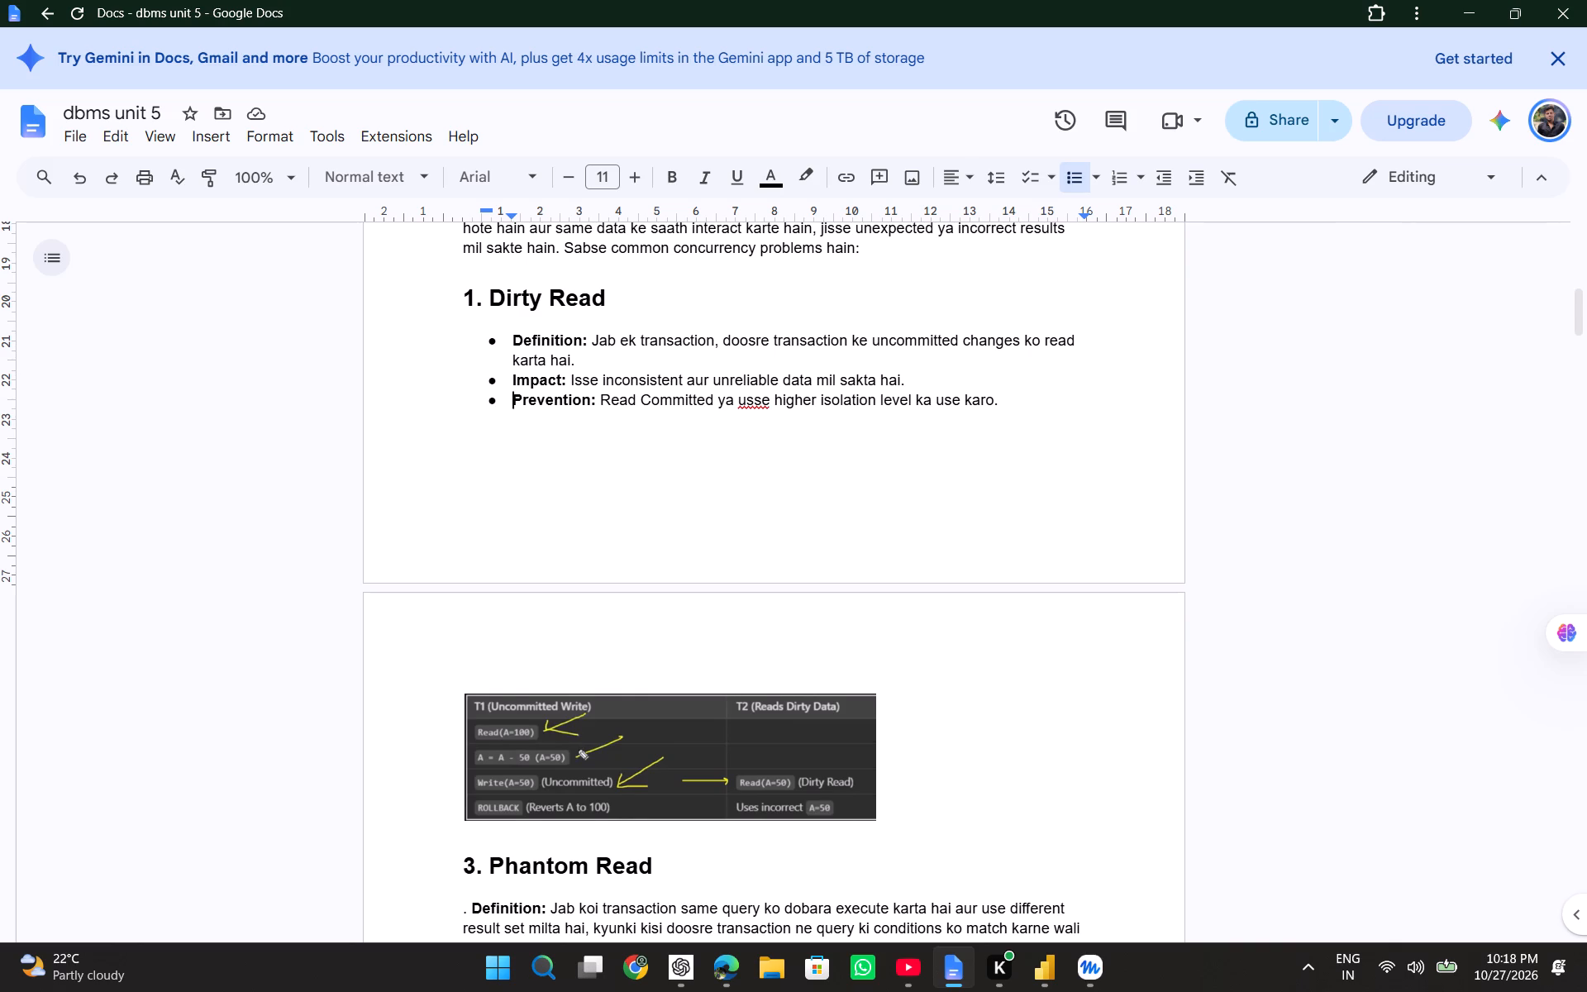
Replace the leading dots of the Definition, Impact and Prevention lines under Phantom Read with bullets.
ctrl+scroll(465, 522, down, 4)
key(ctrl+Down)
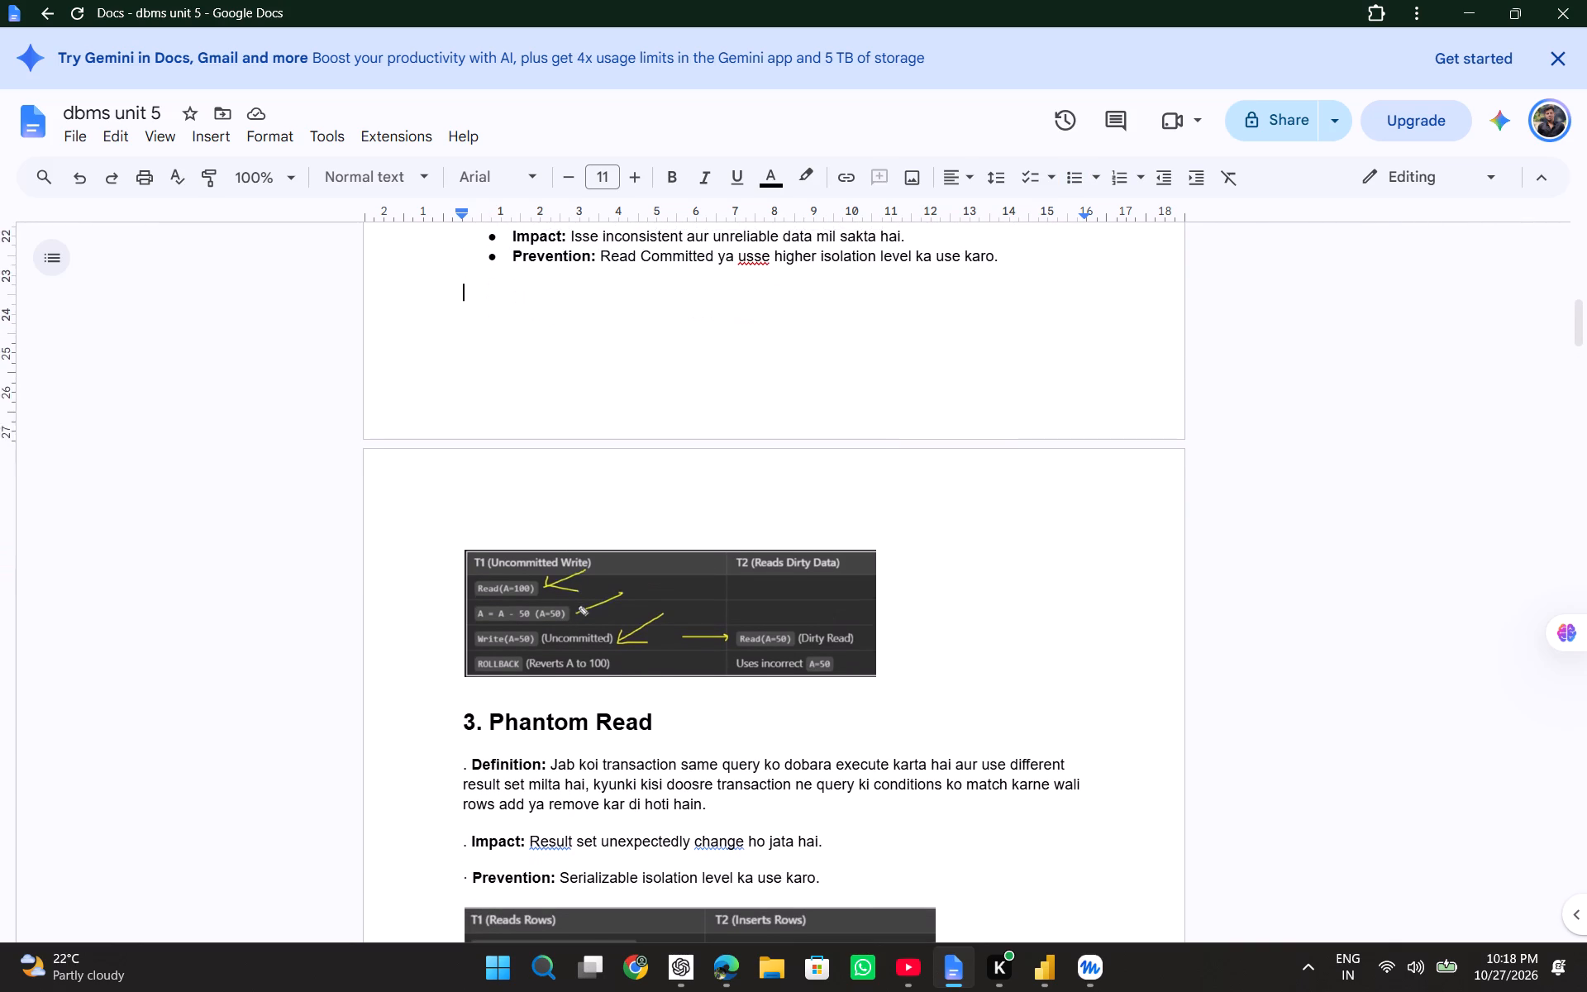
key(ctrl+Down)
ctrl+scroll(465, 522, down, 3)
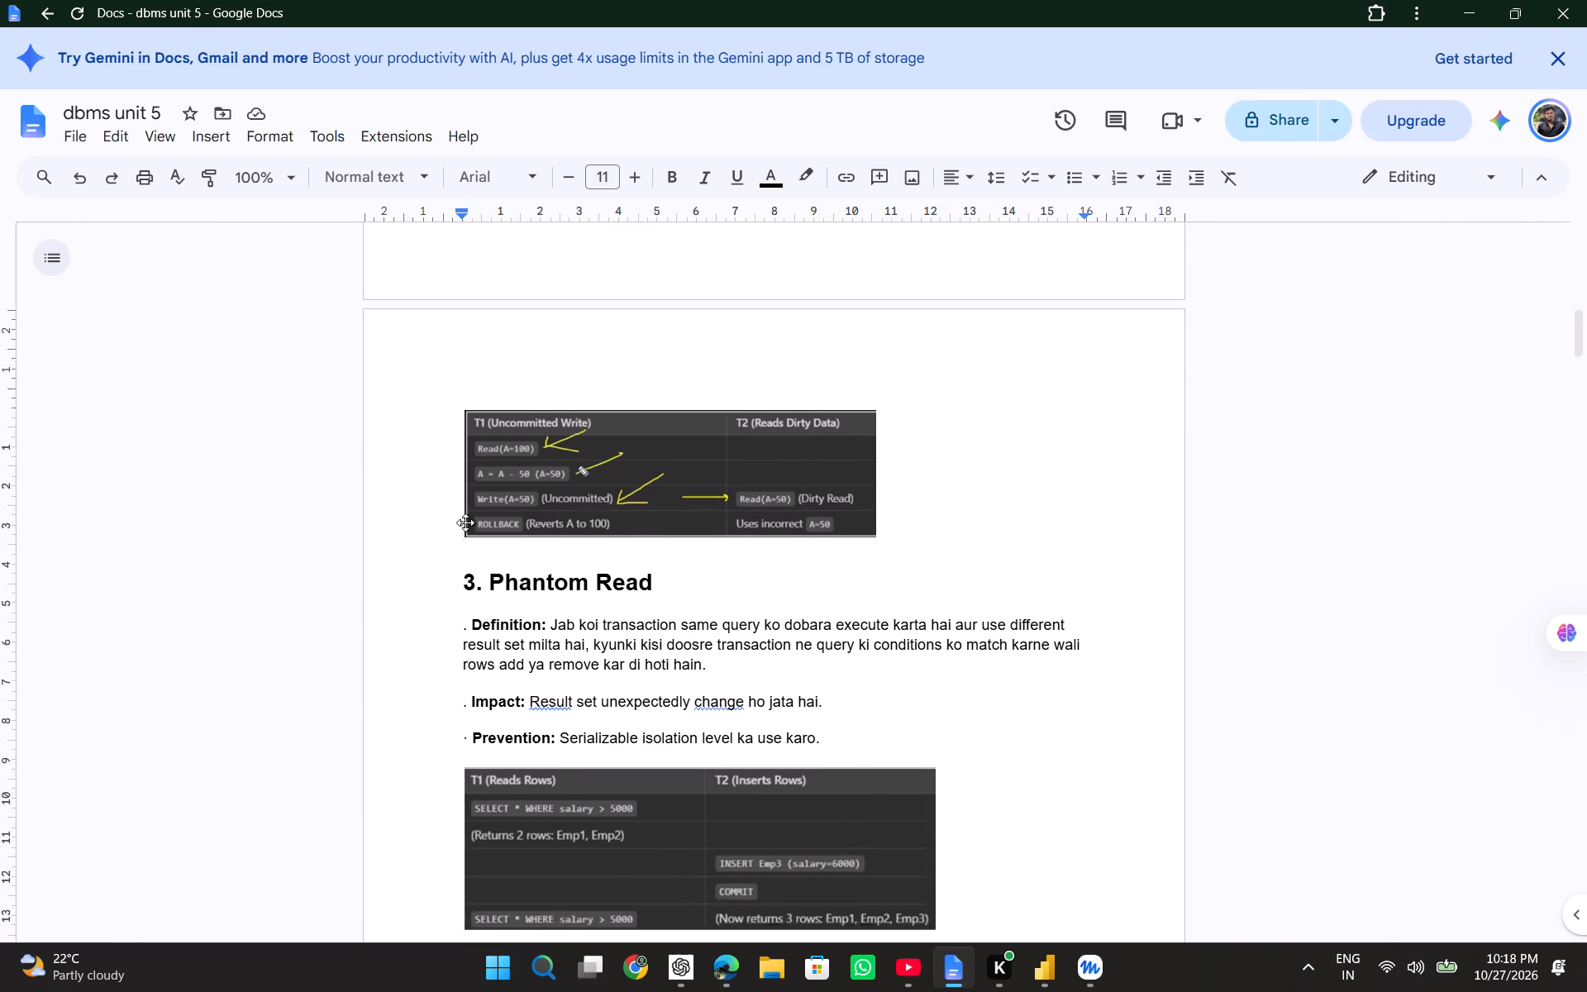
ctrl+scroll(465, 522, down, 1)
key(ctrl+Down)
key(ctrl+Down)
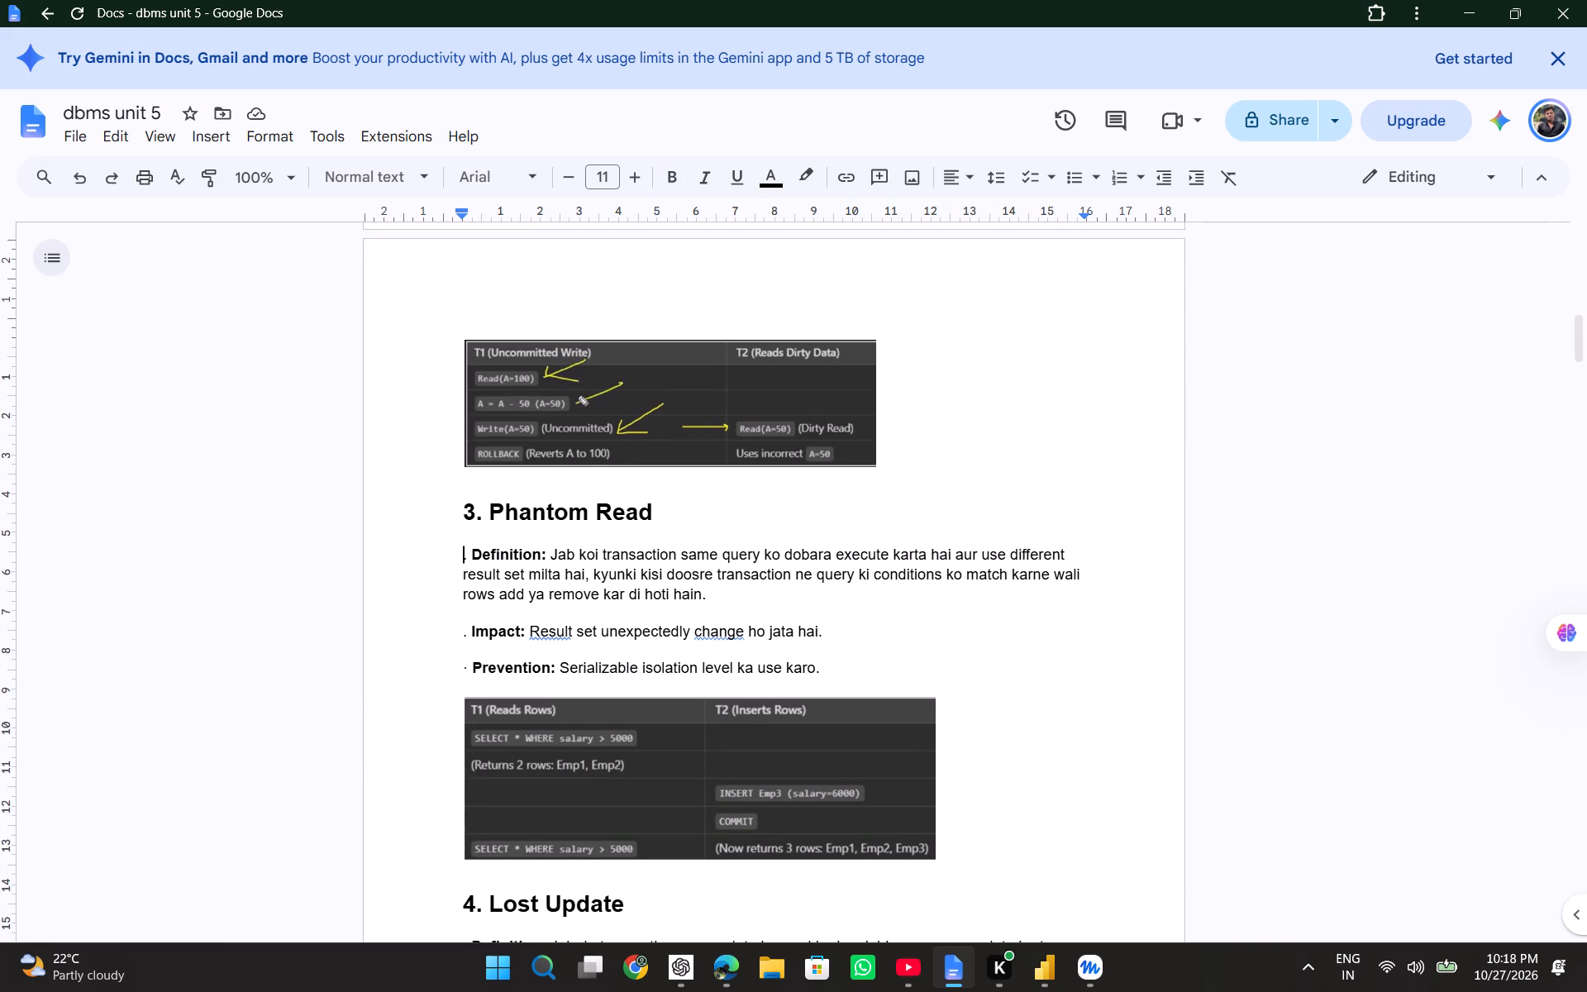
key(ctrl+Delete)
key(ctrl+shift+8)
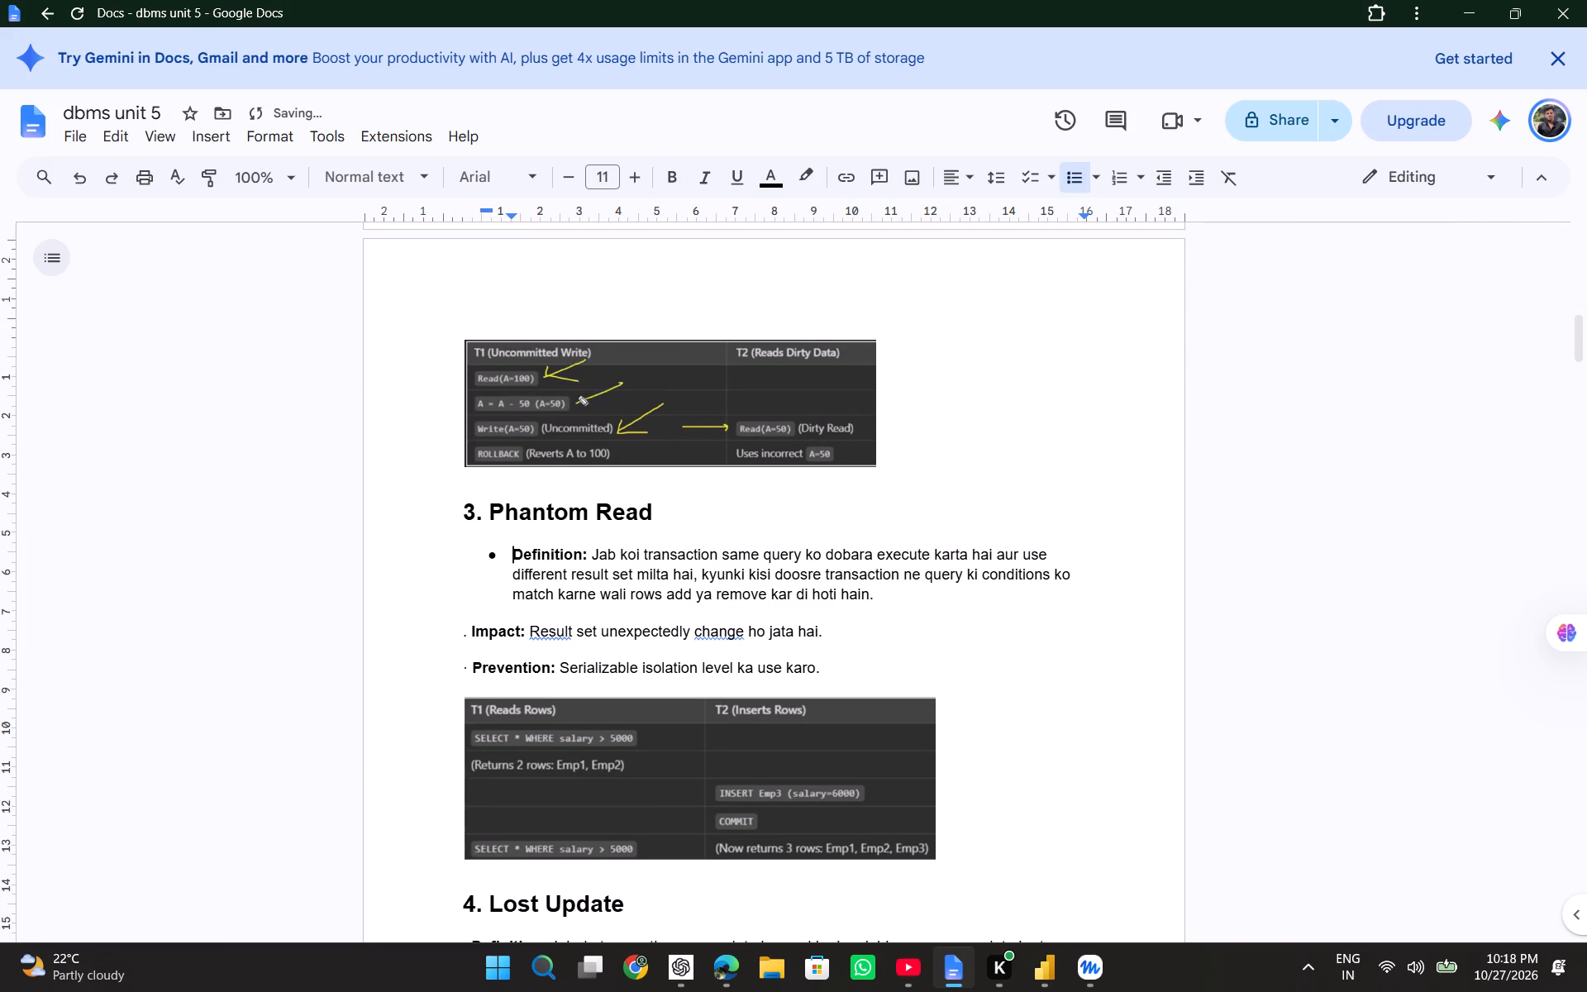
key(ctrl+Down)
key(ctrl+Delete)
key(ctrl+shift+8)
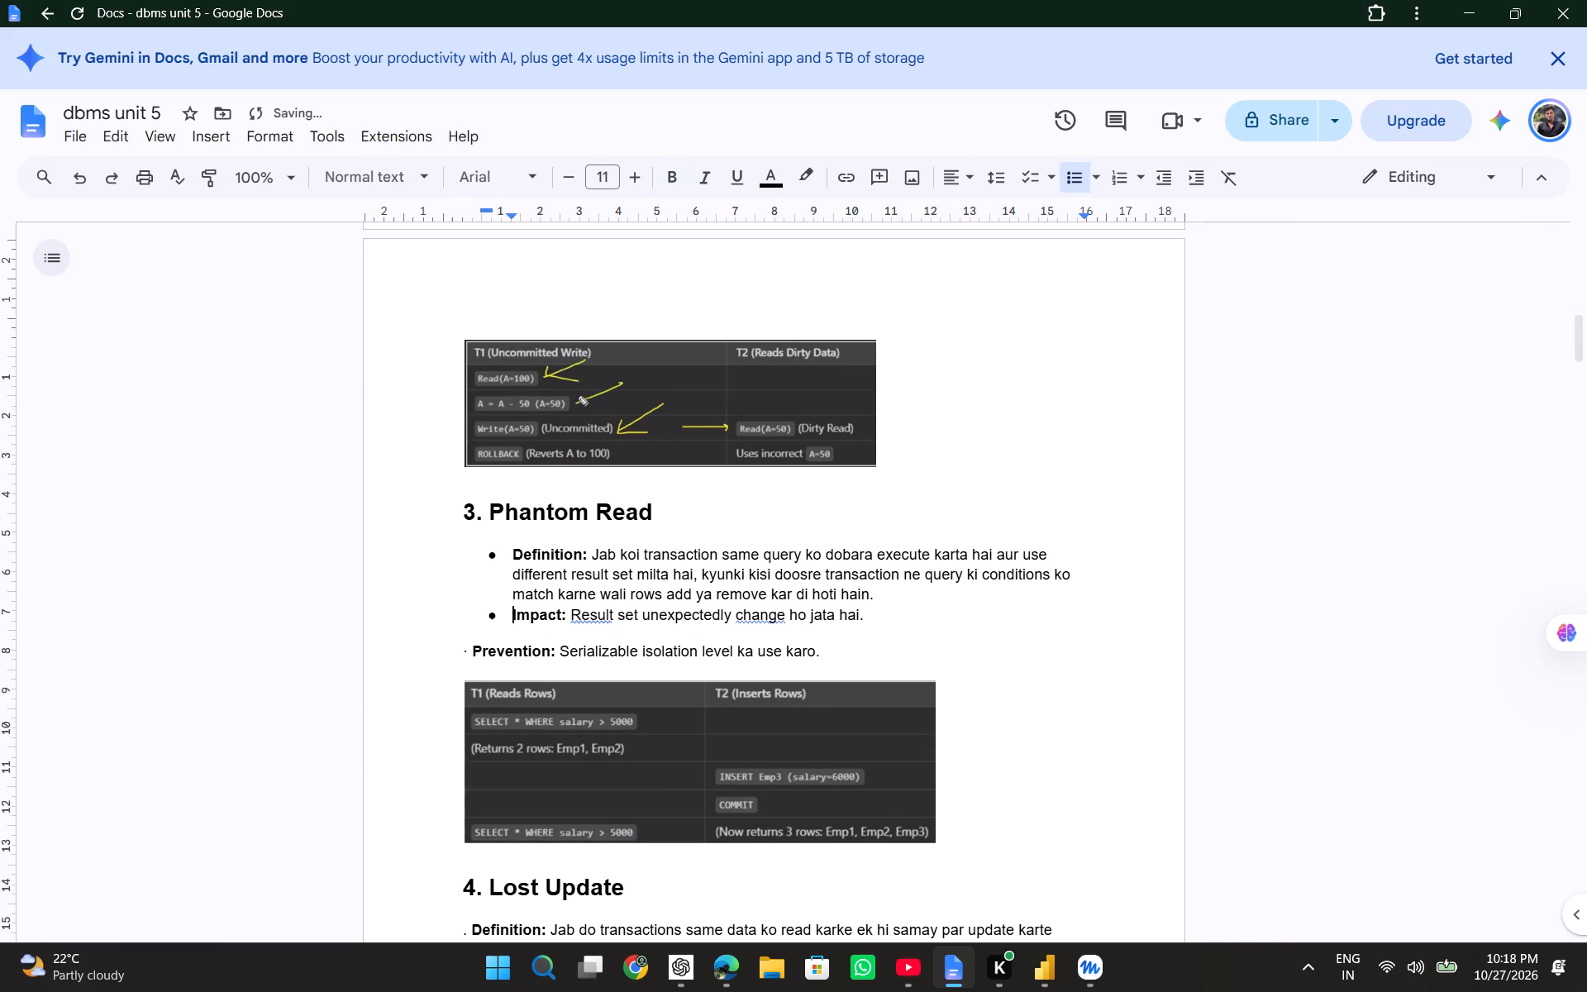
key(ctrl+Down)
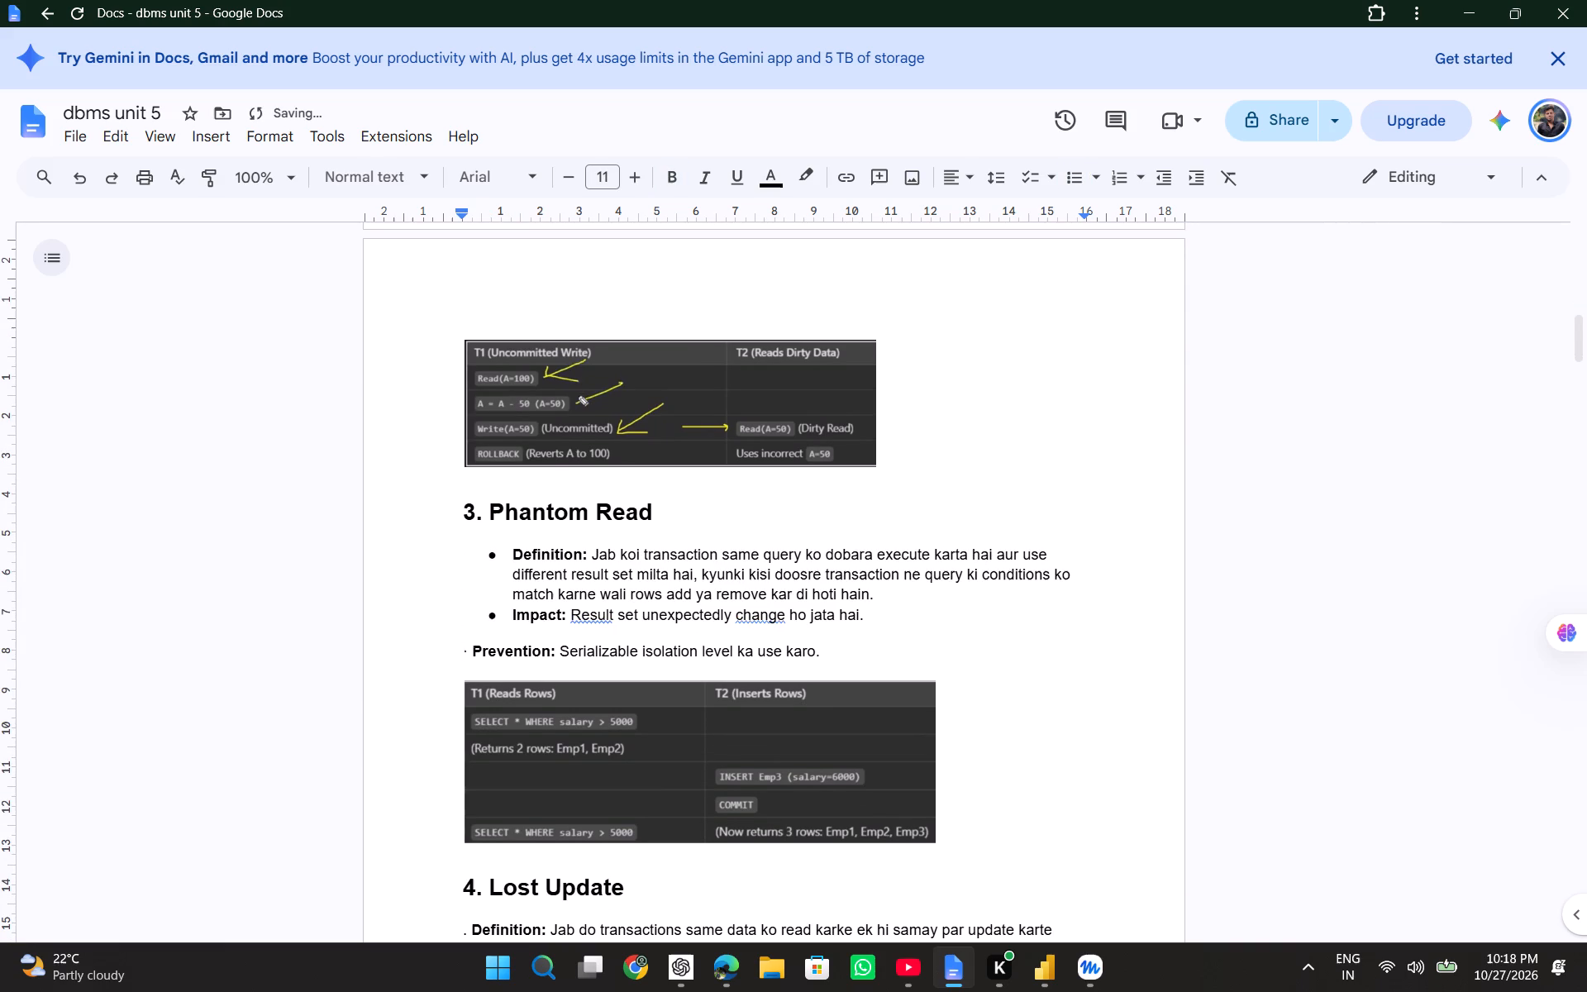
key(ctrl+Delete)
key(ctrl+shift+8)
Replace the leading dots of the Definition, Impact and Prevention lines under Lost Update with bullets.
ctrl+scroll(465, 522, down, 1)
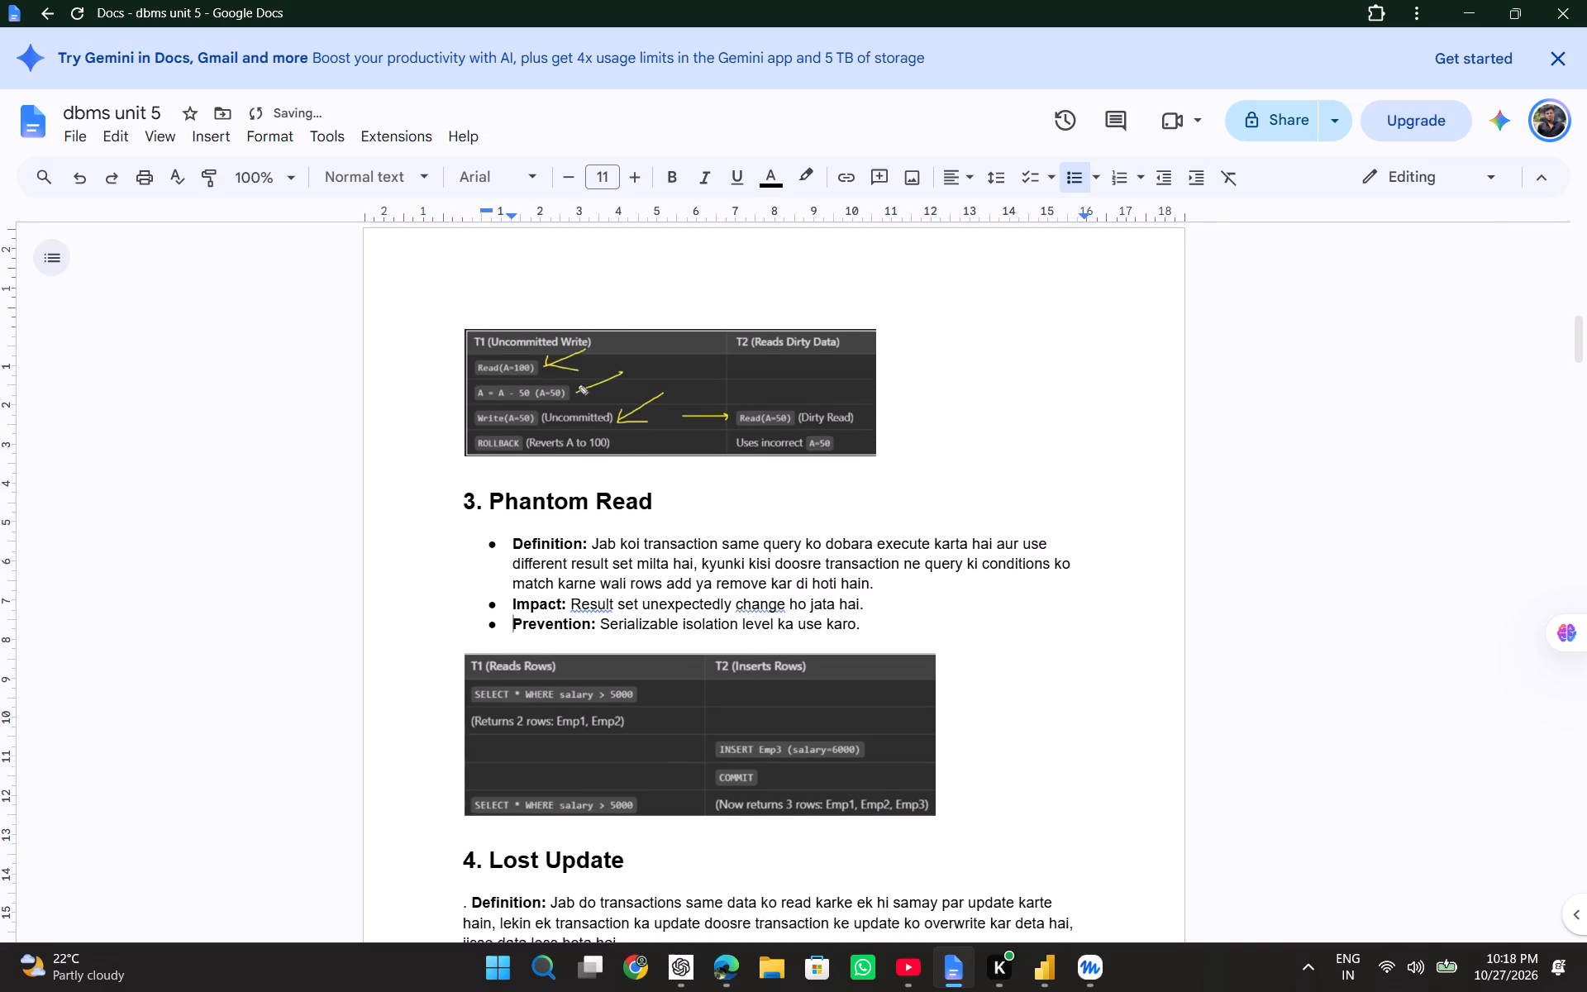
ctrl+scroll(465, 522, down, 3)
key(ctrl+Down)
key(ctrl+Down)
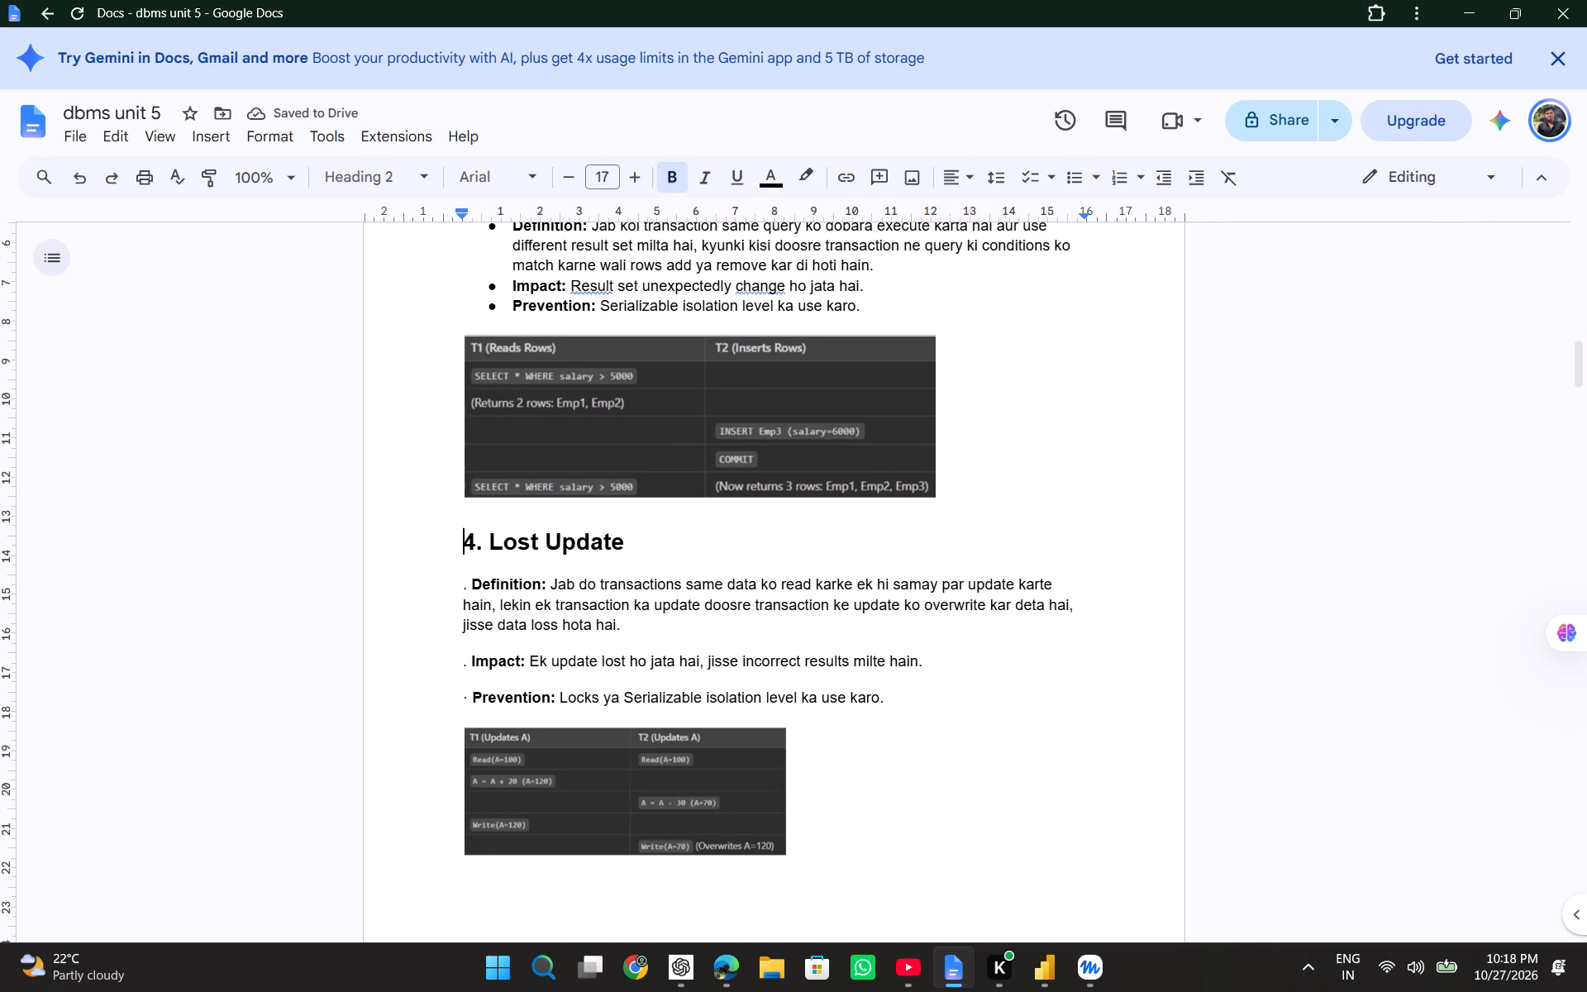
key(ctrl+Down)
key(ctrl+Delete)
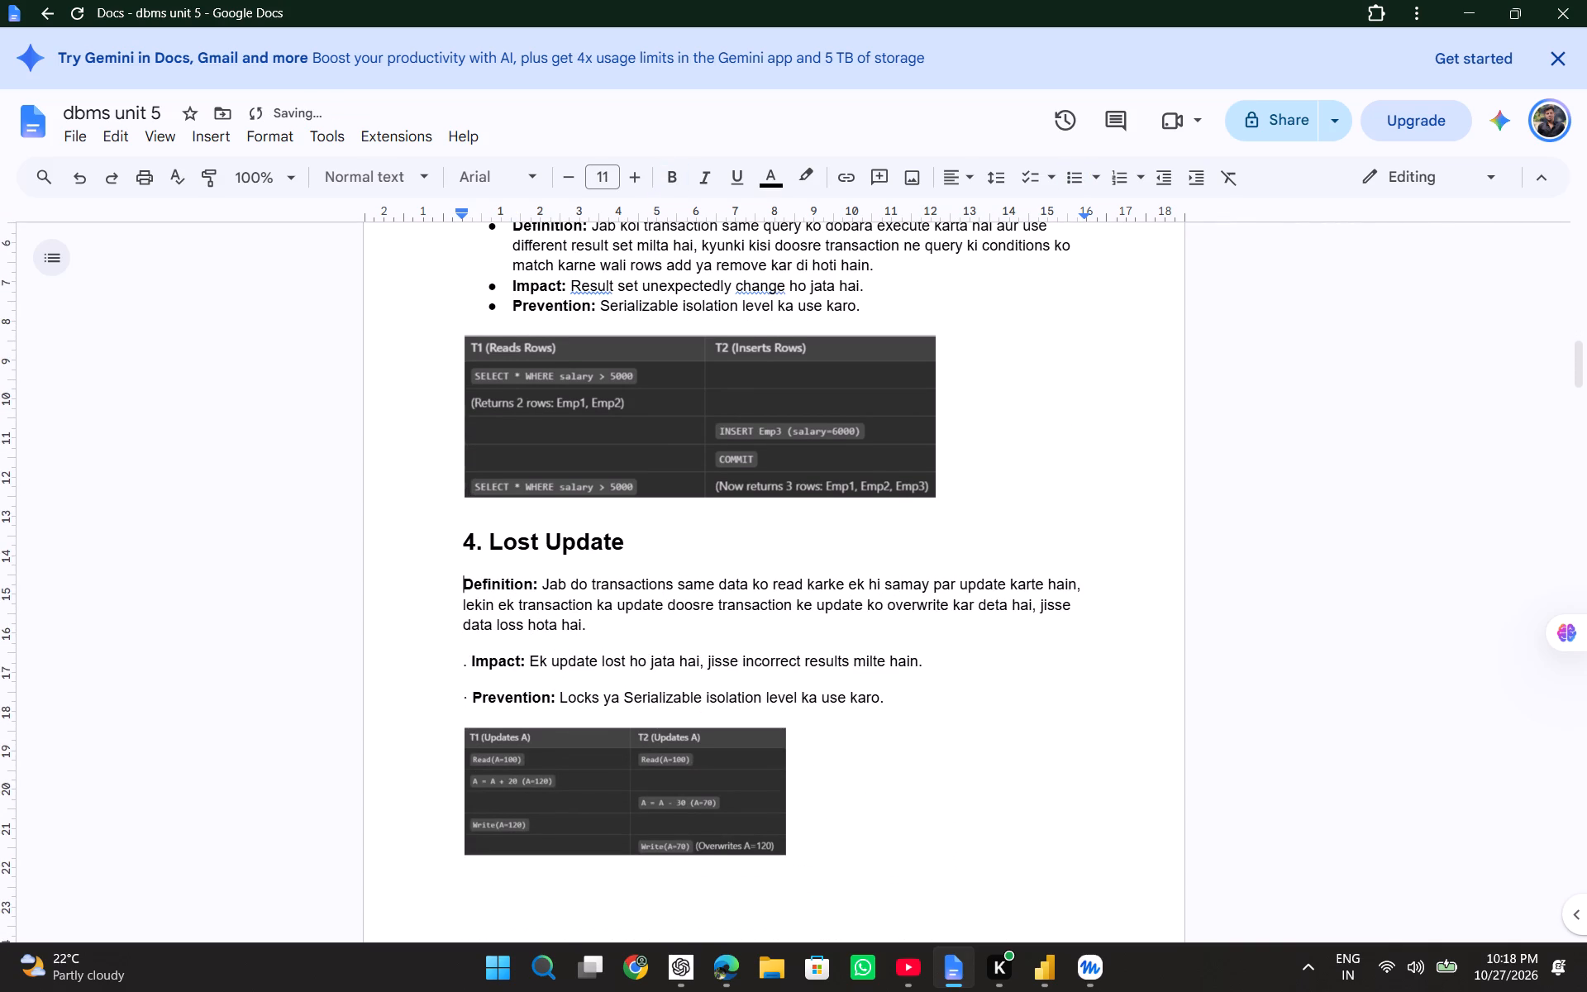
key(ctrl+shift+8)
key(ctrl+Down)
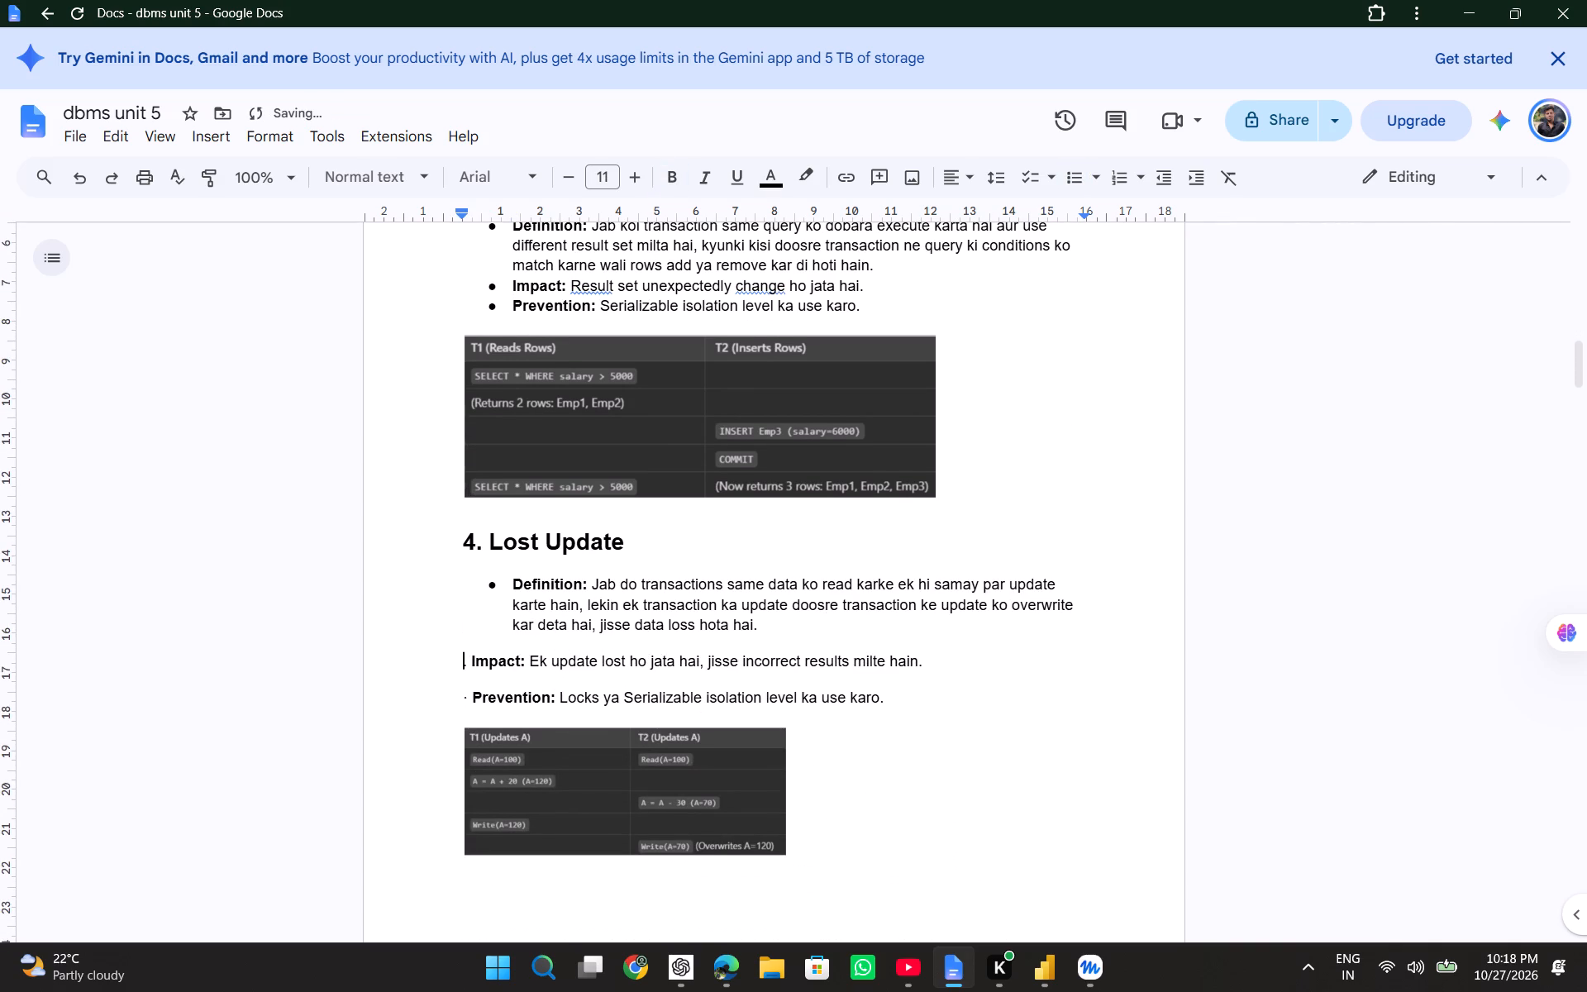
key(ctrl+Delete)
key(ctrl+shift+8)
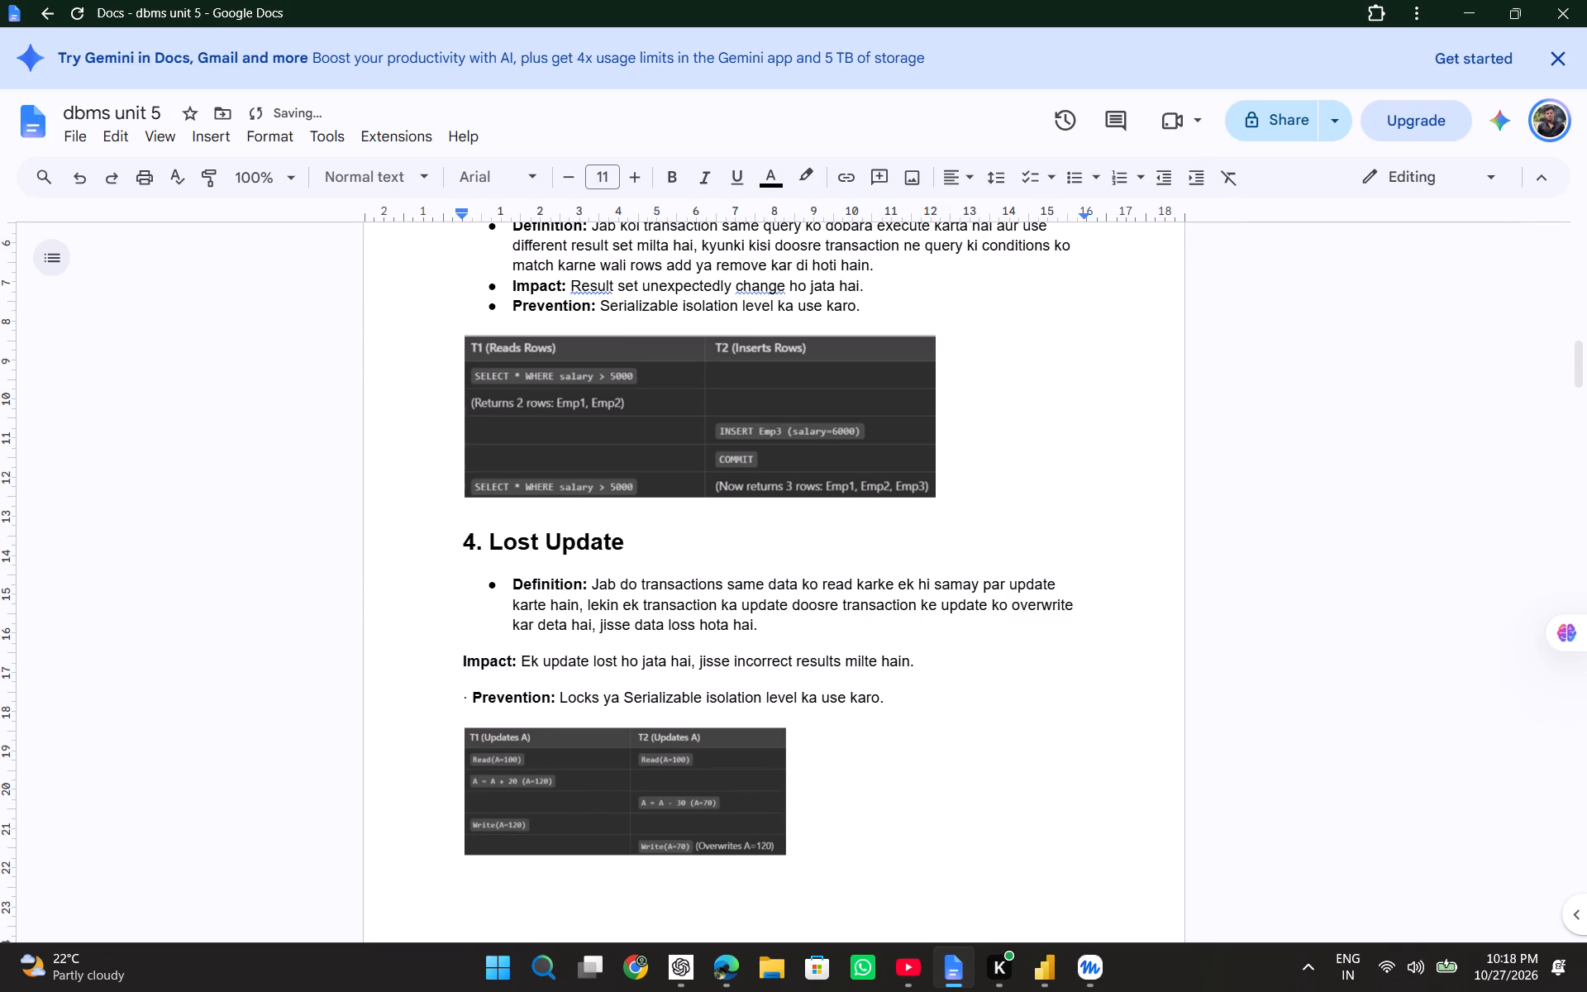
key(ctrl+Down)
key(ctrl+Delete)
key(ctrl+shift+9)
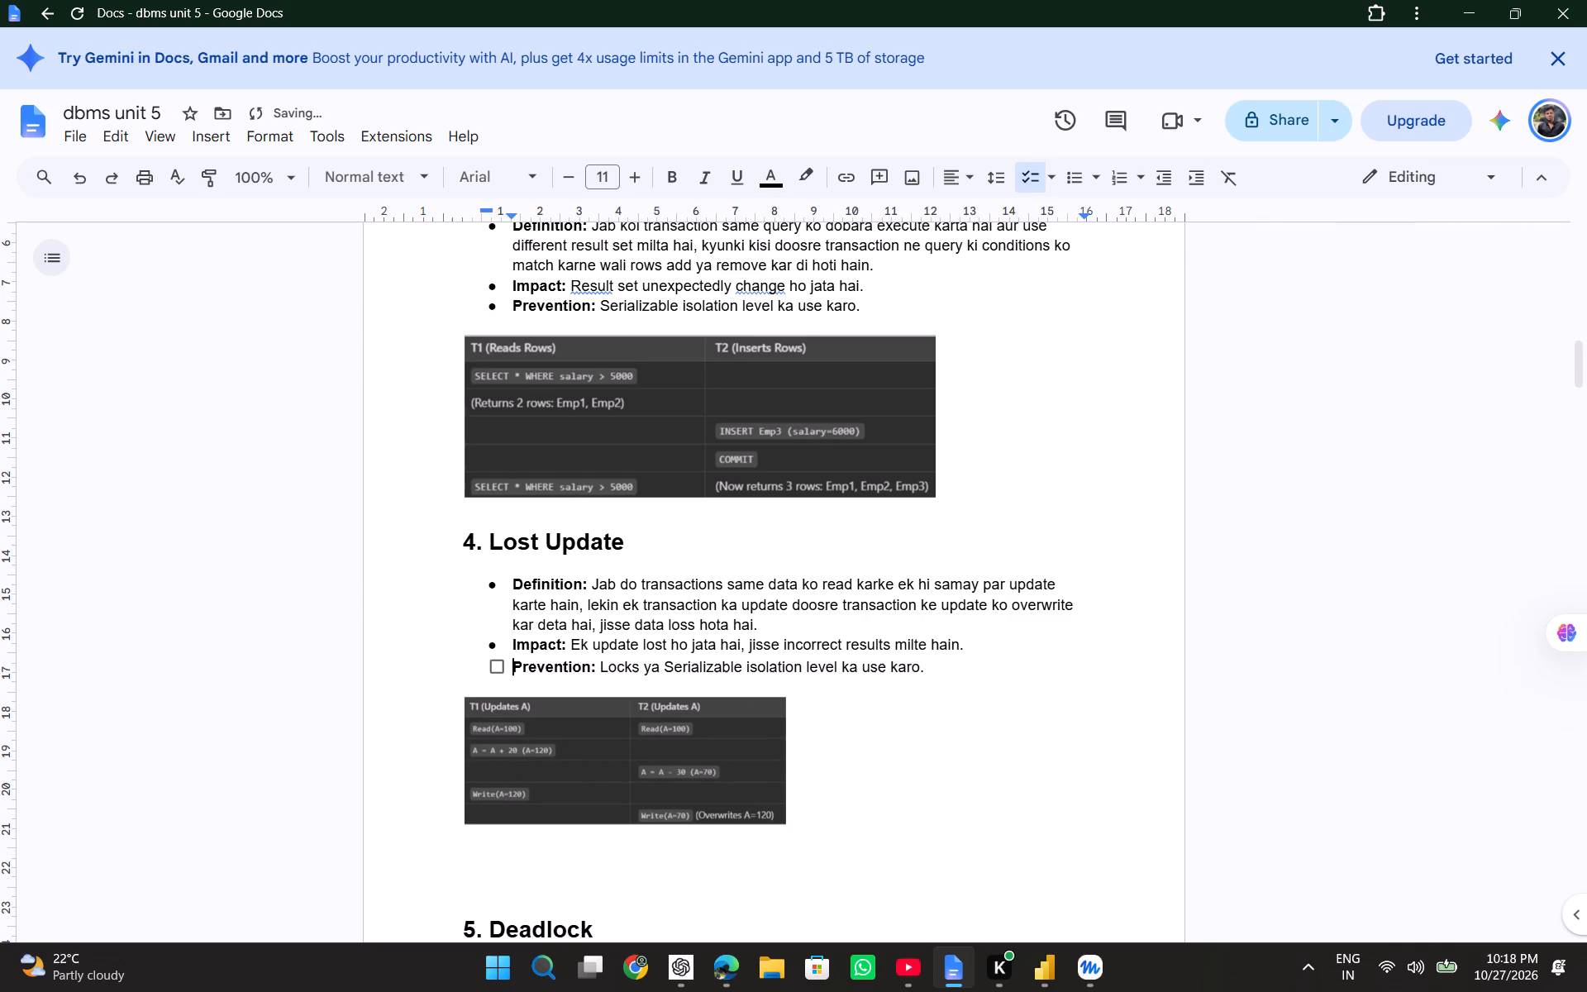
key(ctrl+BackSpace)
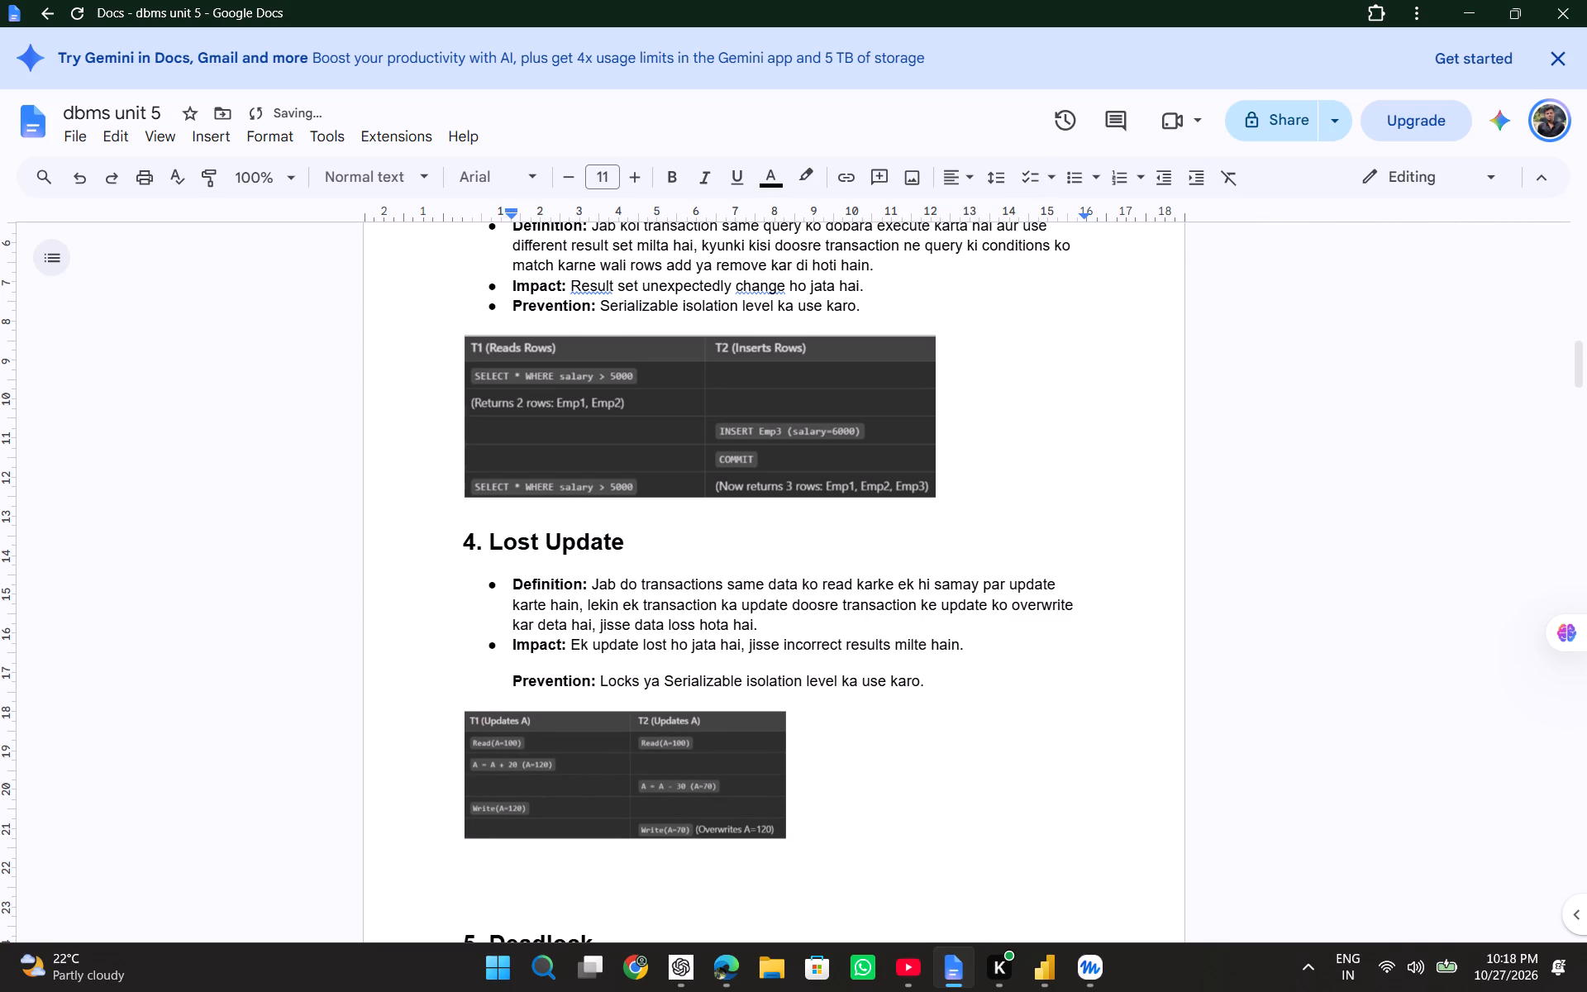
key(ctrl+shift+8)
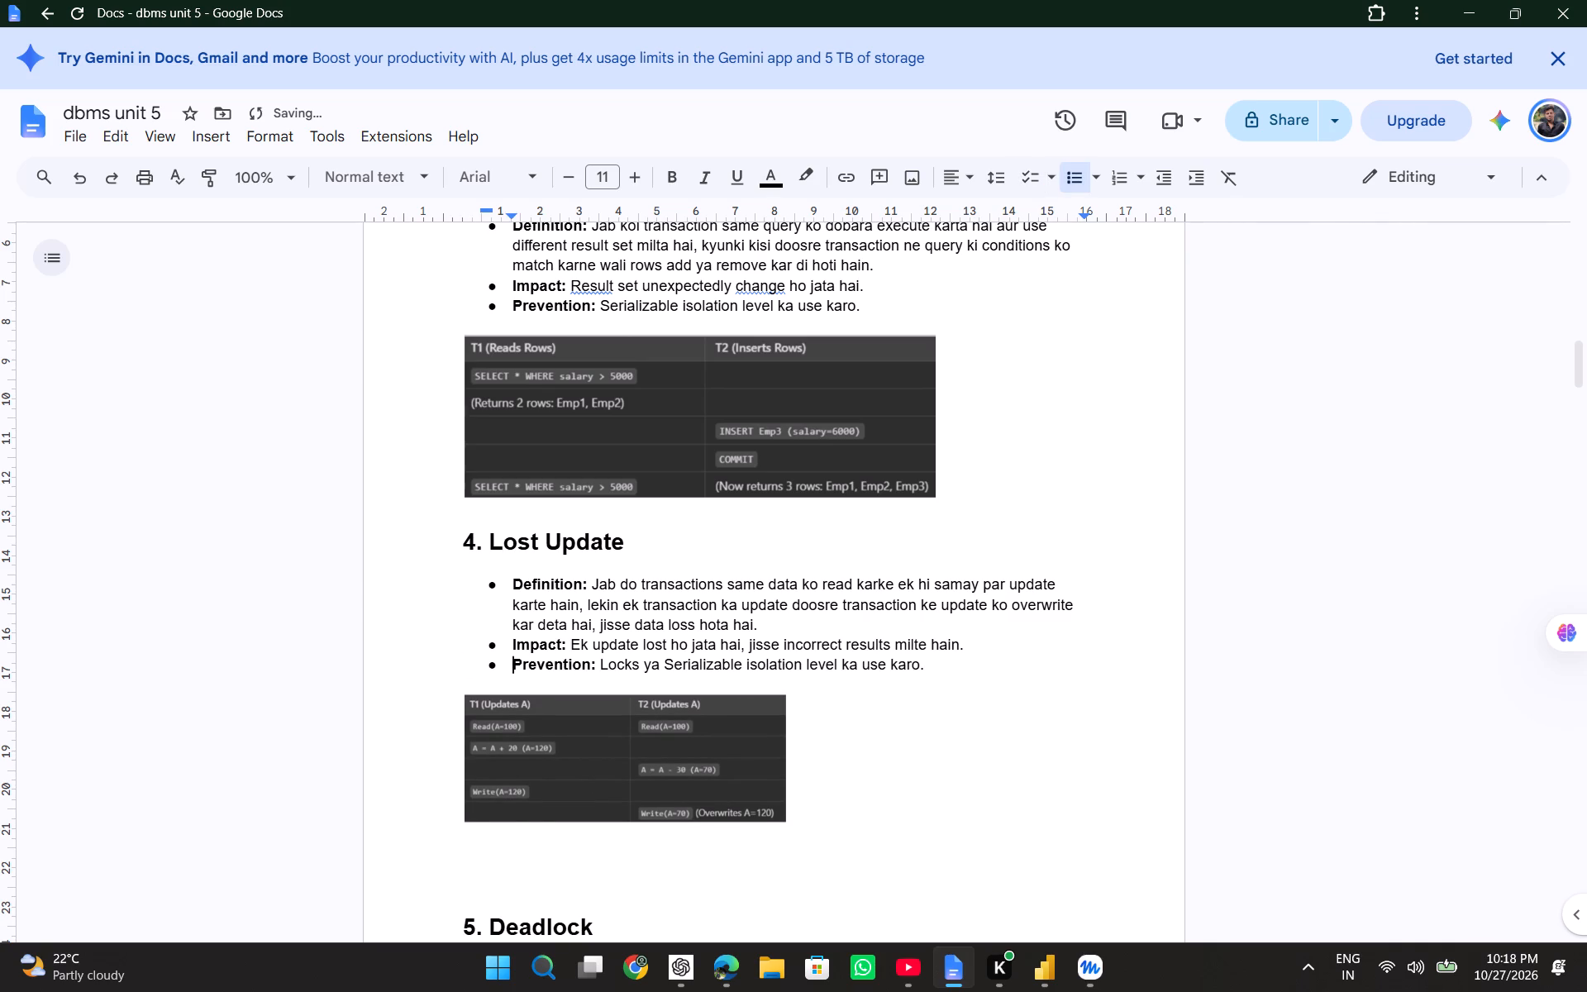
Delete the empty lines between the Lost Update table image and the "5. Deadlock" heading.
ctrl+scroll(465, 522, down, 5)
key(ctrl+Down)
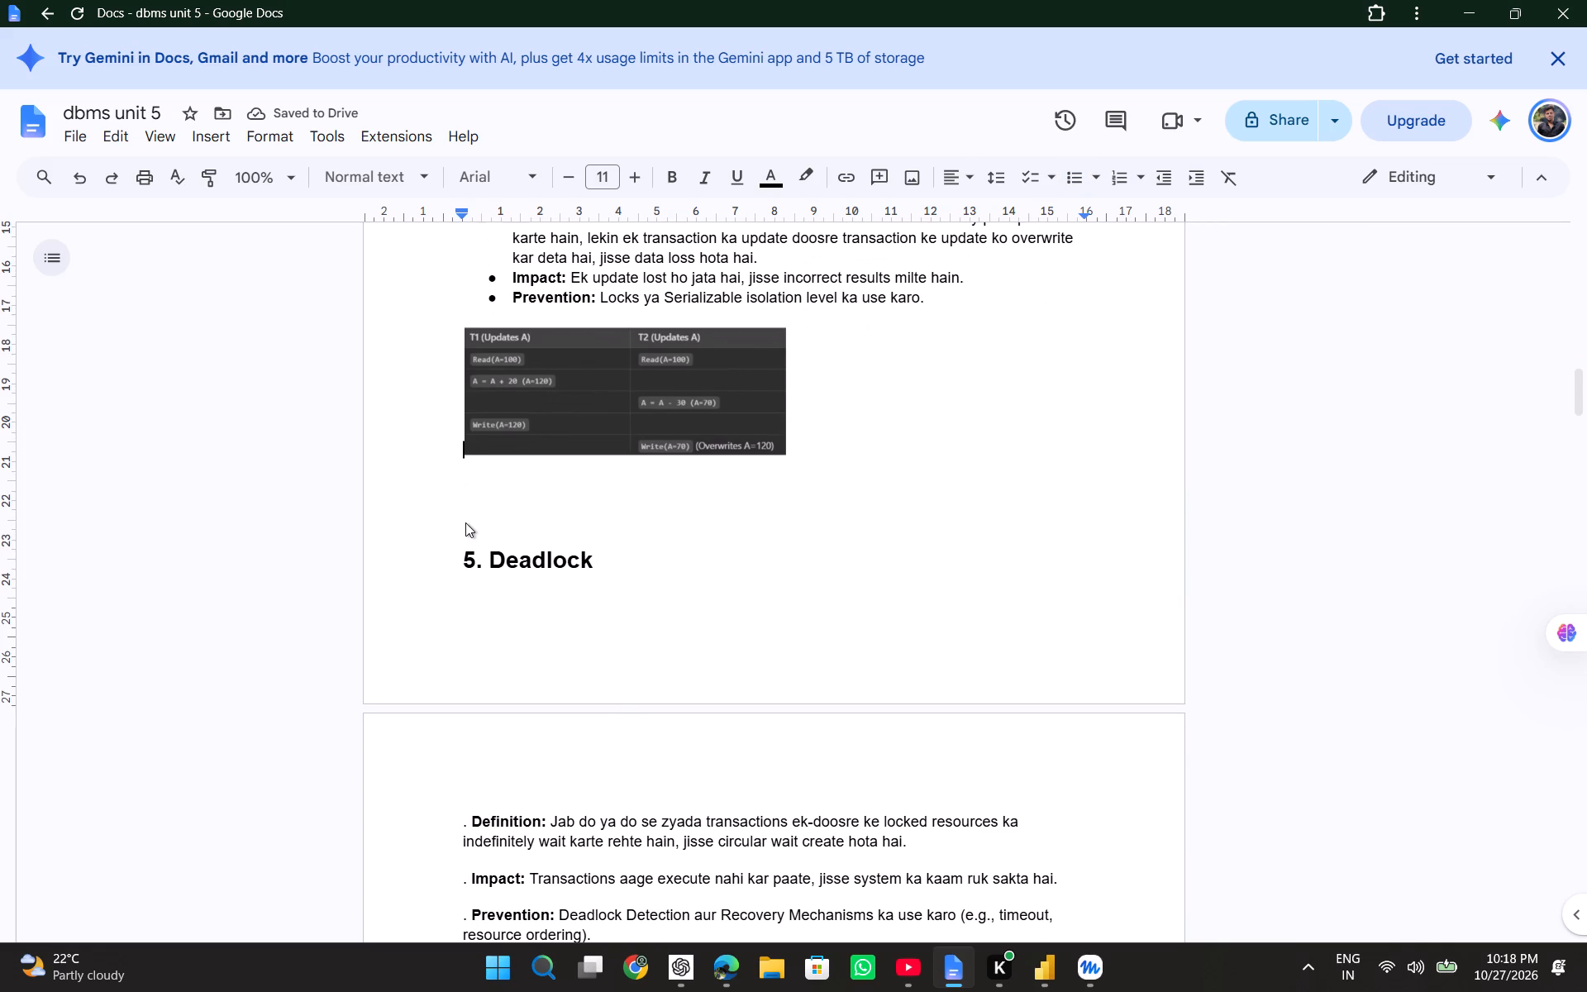
key(ctrl+Down)
key(ctrl+Down)
key(BackSpace)
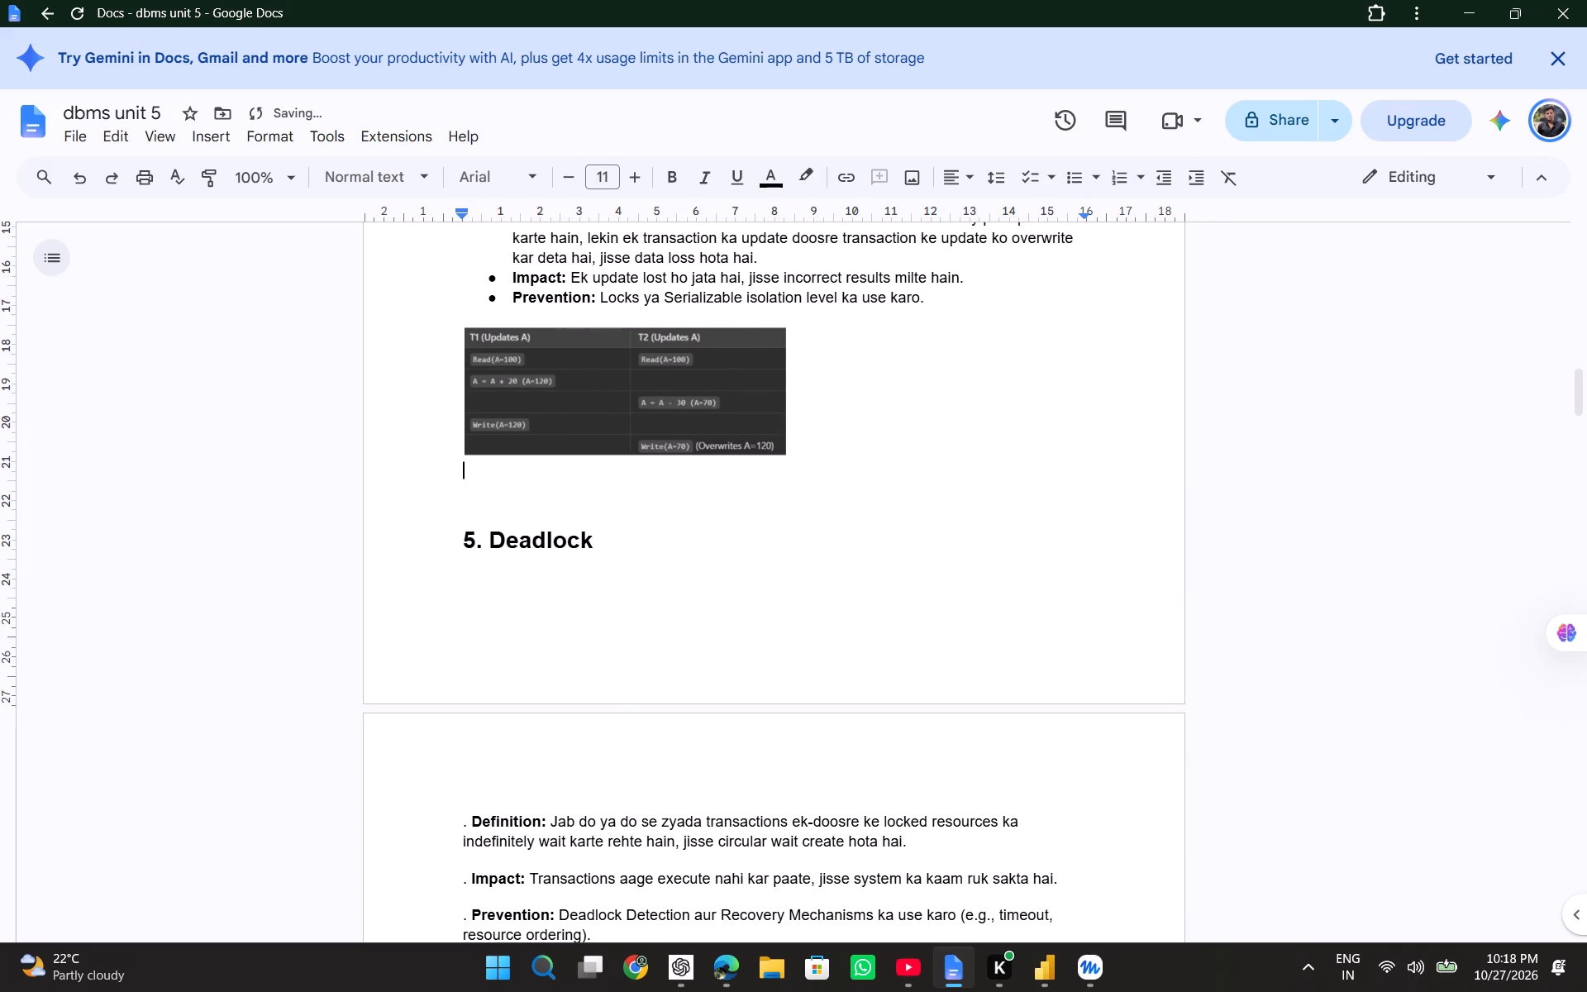
key(BackSpace)
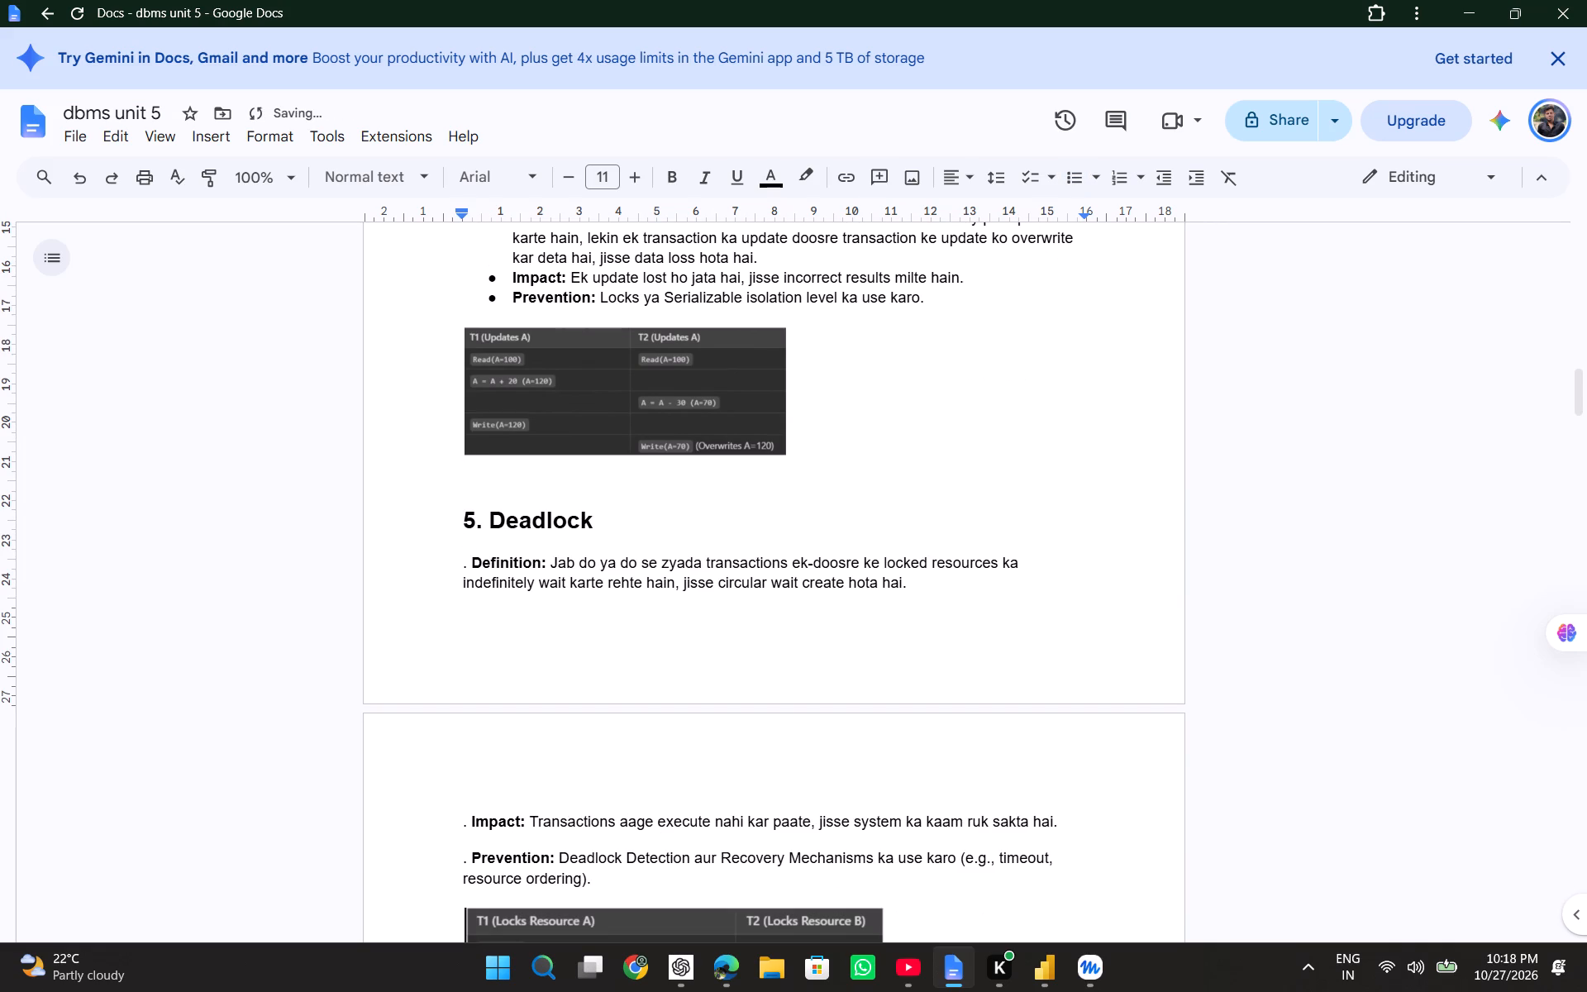
key(Down)
key(BackSpace)
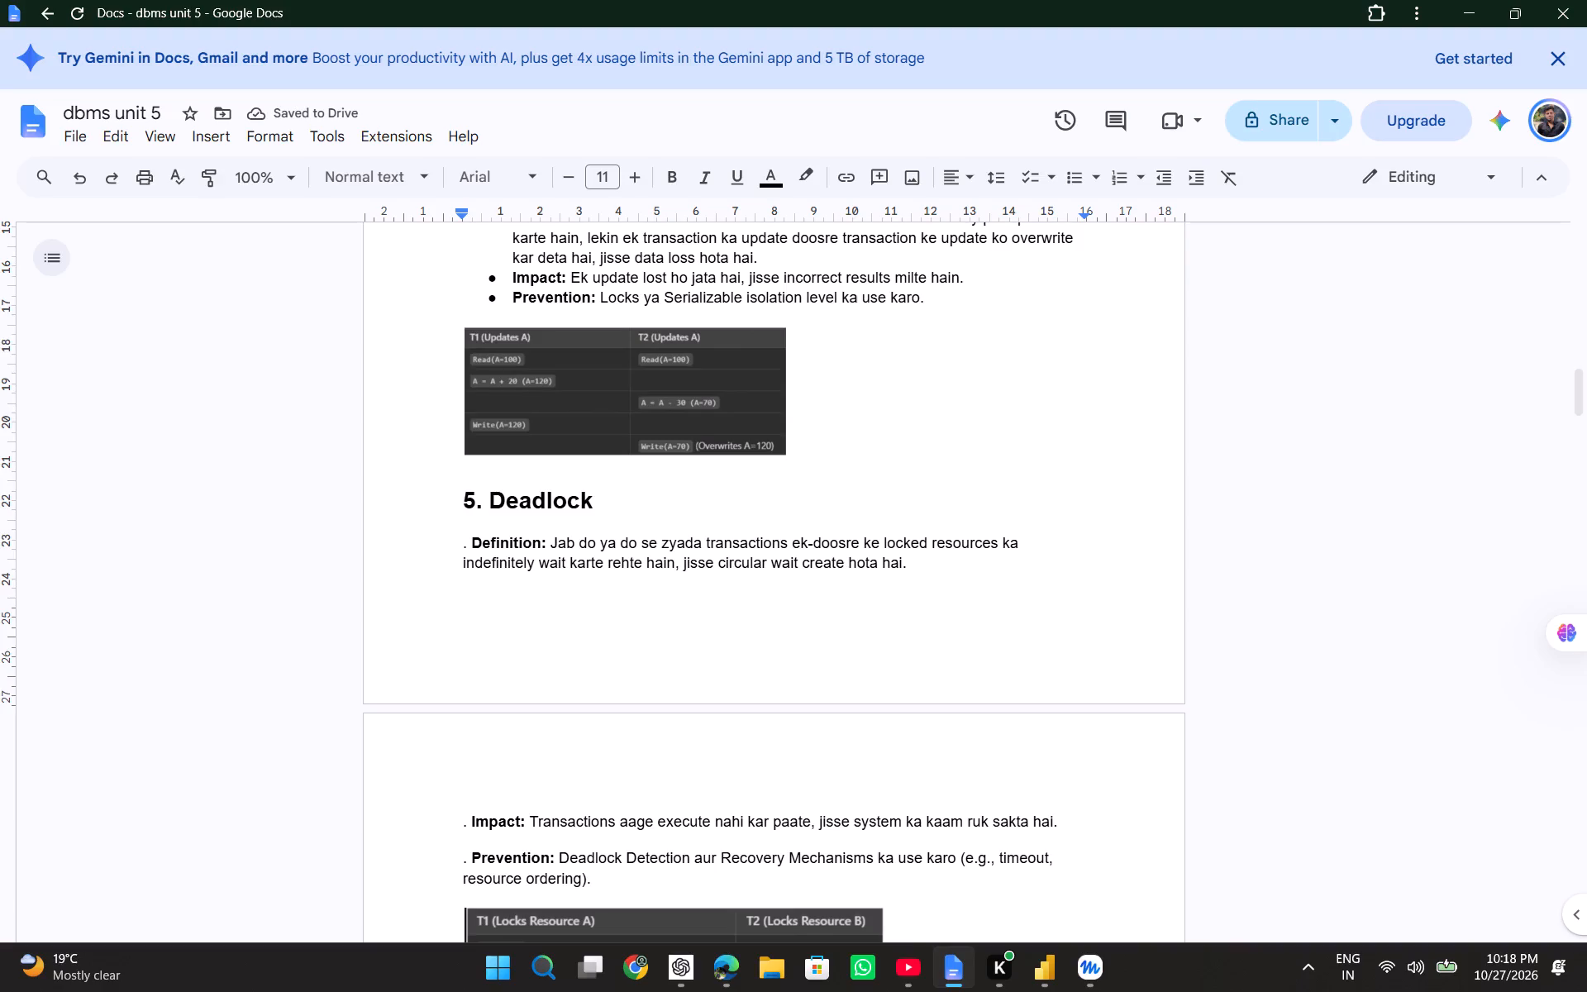
Replace the leading dots of the Definition, Impact and Prevention lines under Deadlock with bullets.
key(ctrl+Down)
key(ctrl+Down)
key(ctrl+shift+Delete)
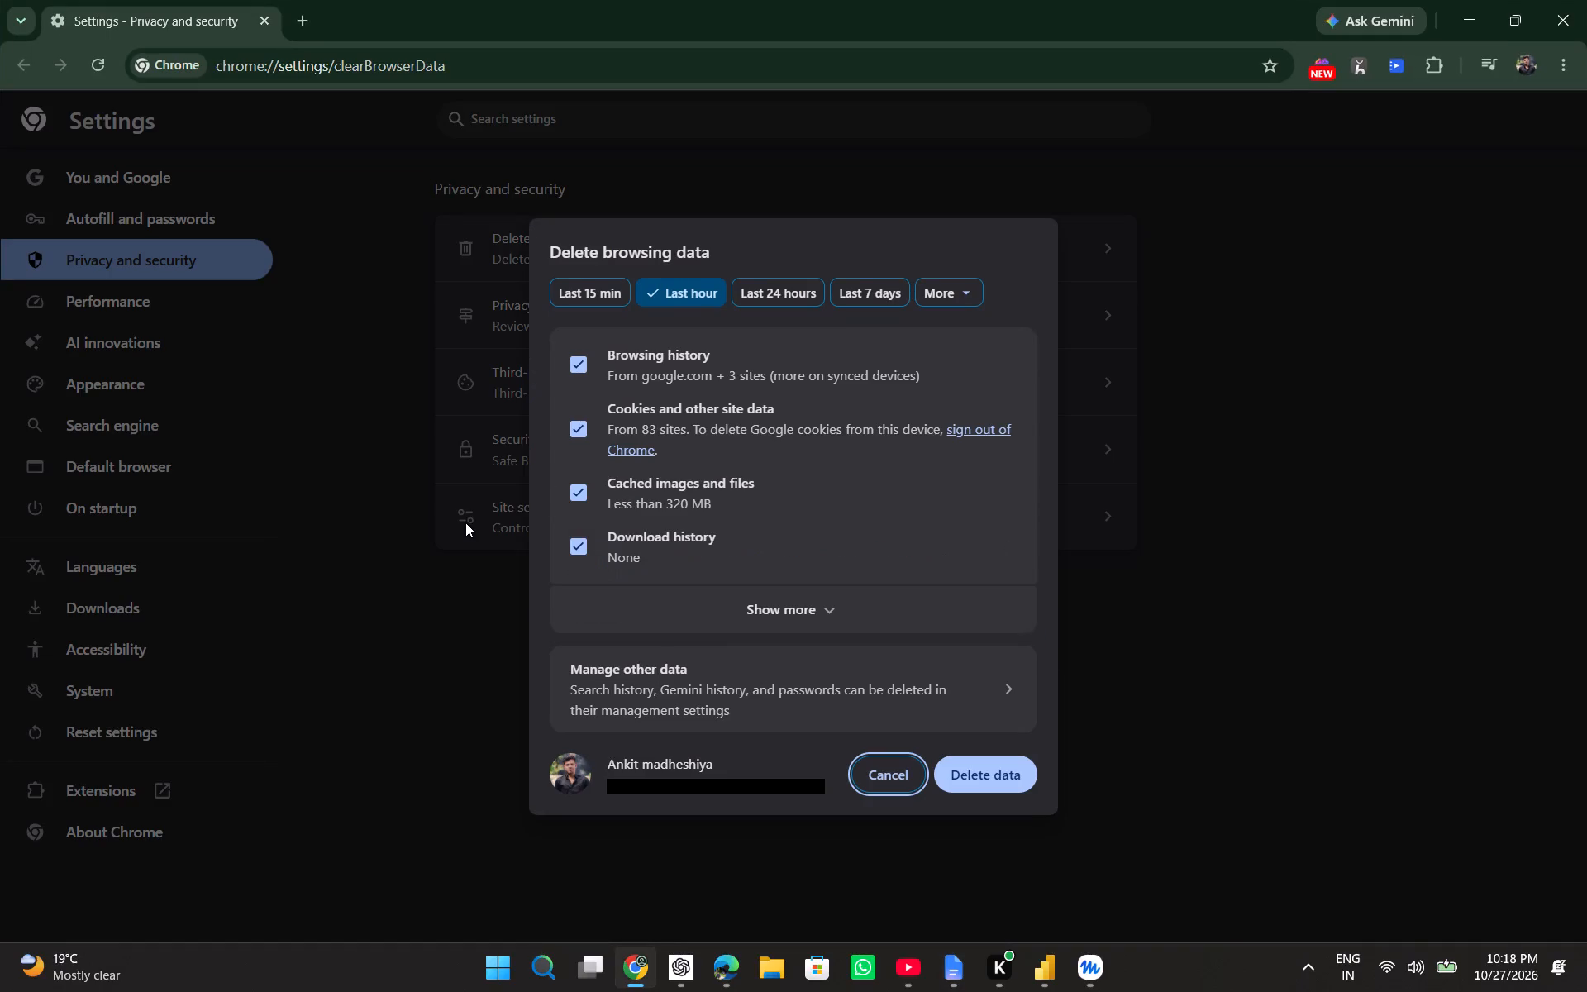
ctrl+click(1585, 0)
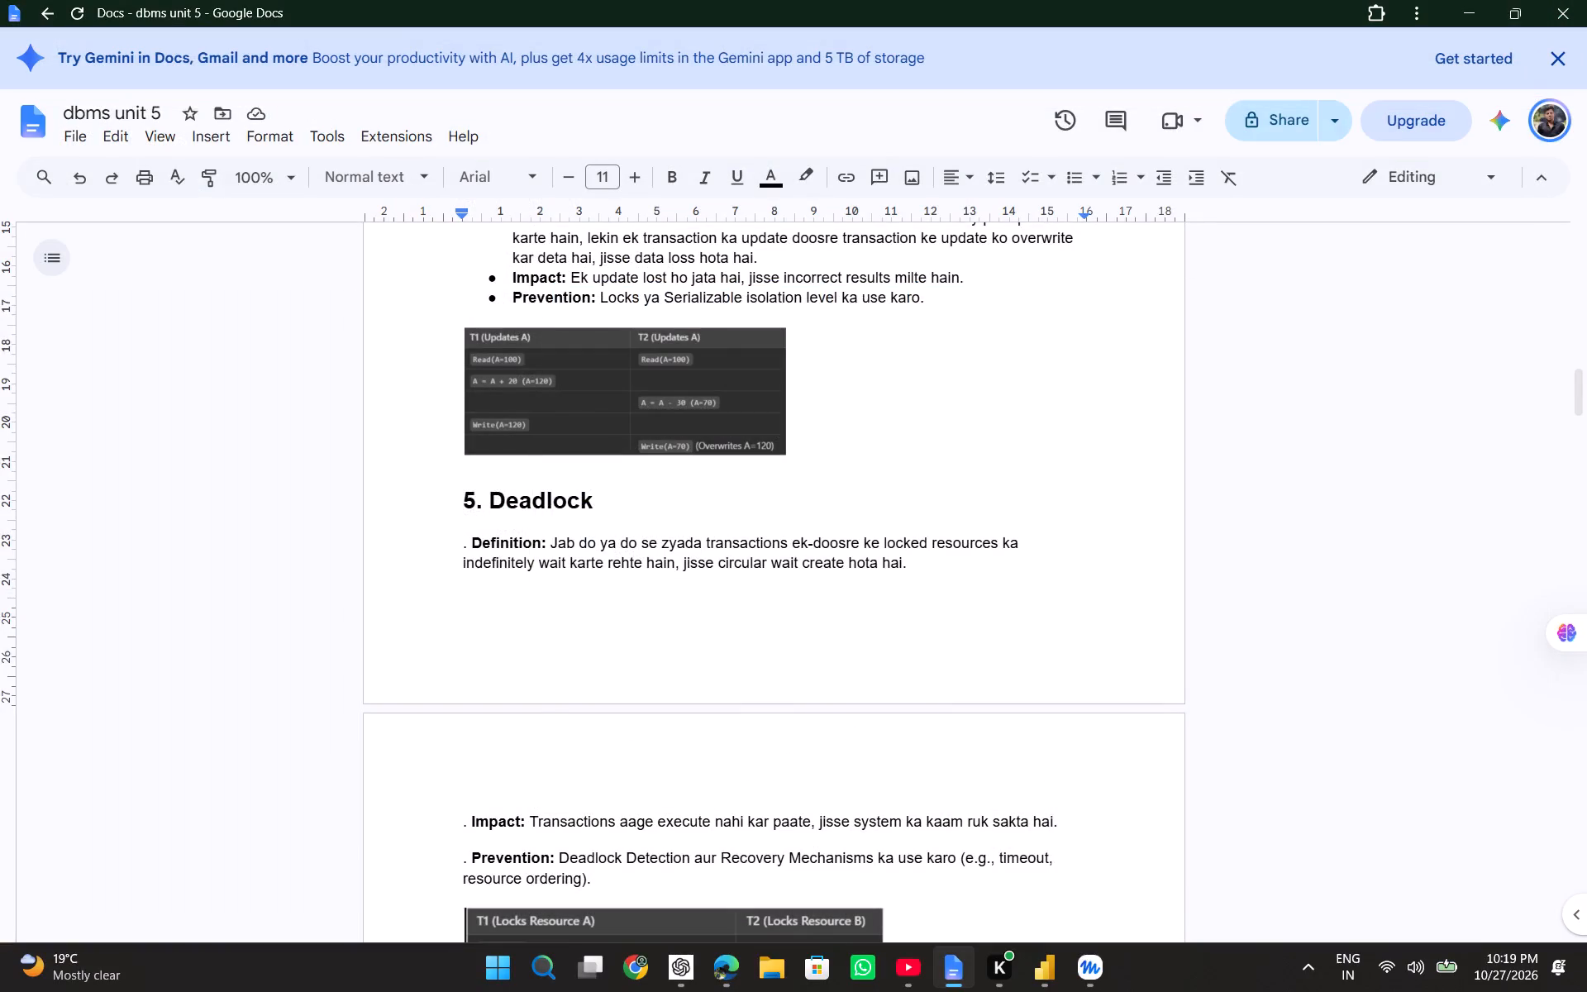
key(ctrl+Delete)
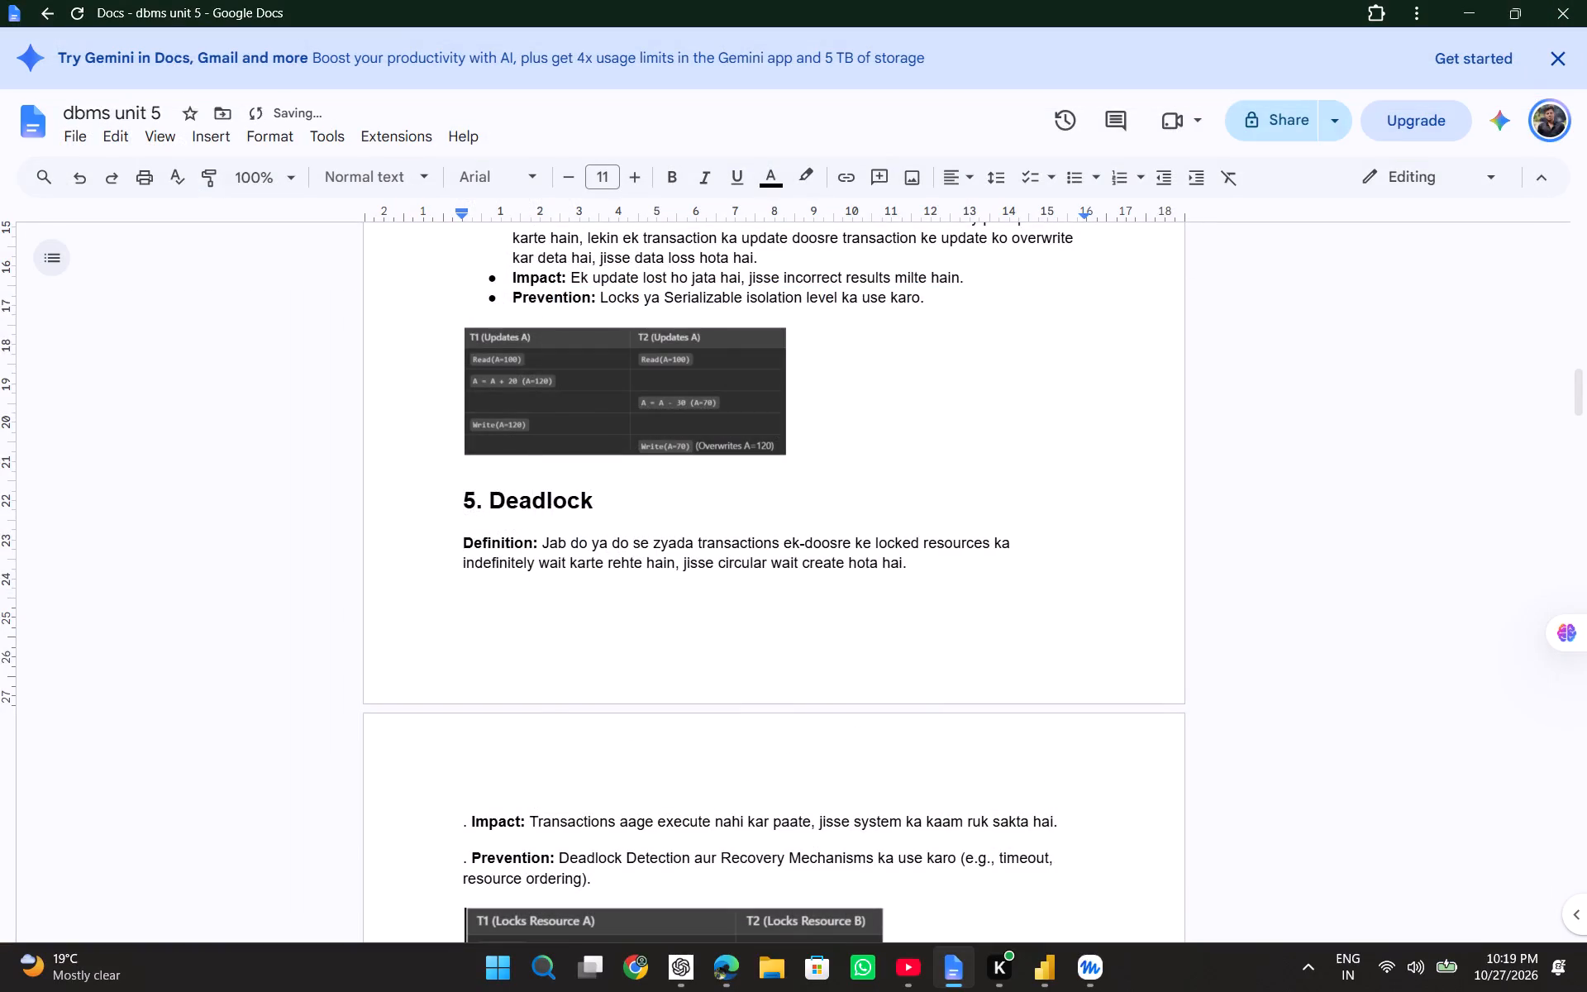
key(ctrl+shift+8)
key(ctrl+Down)
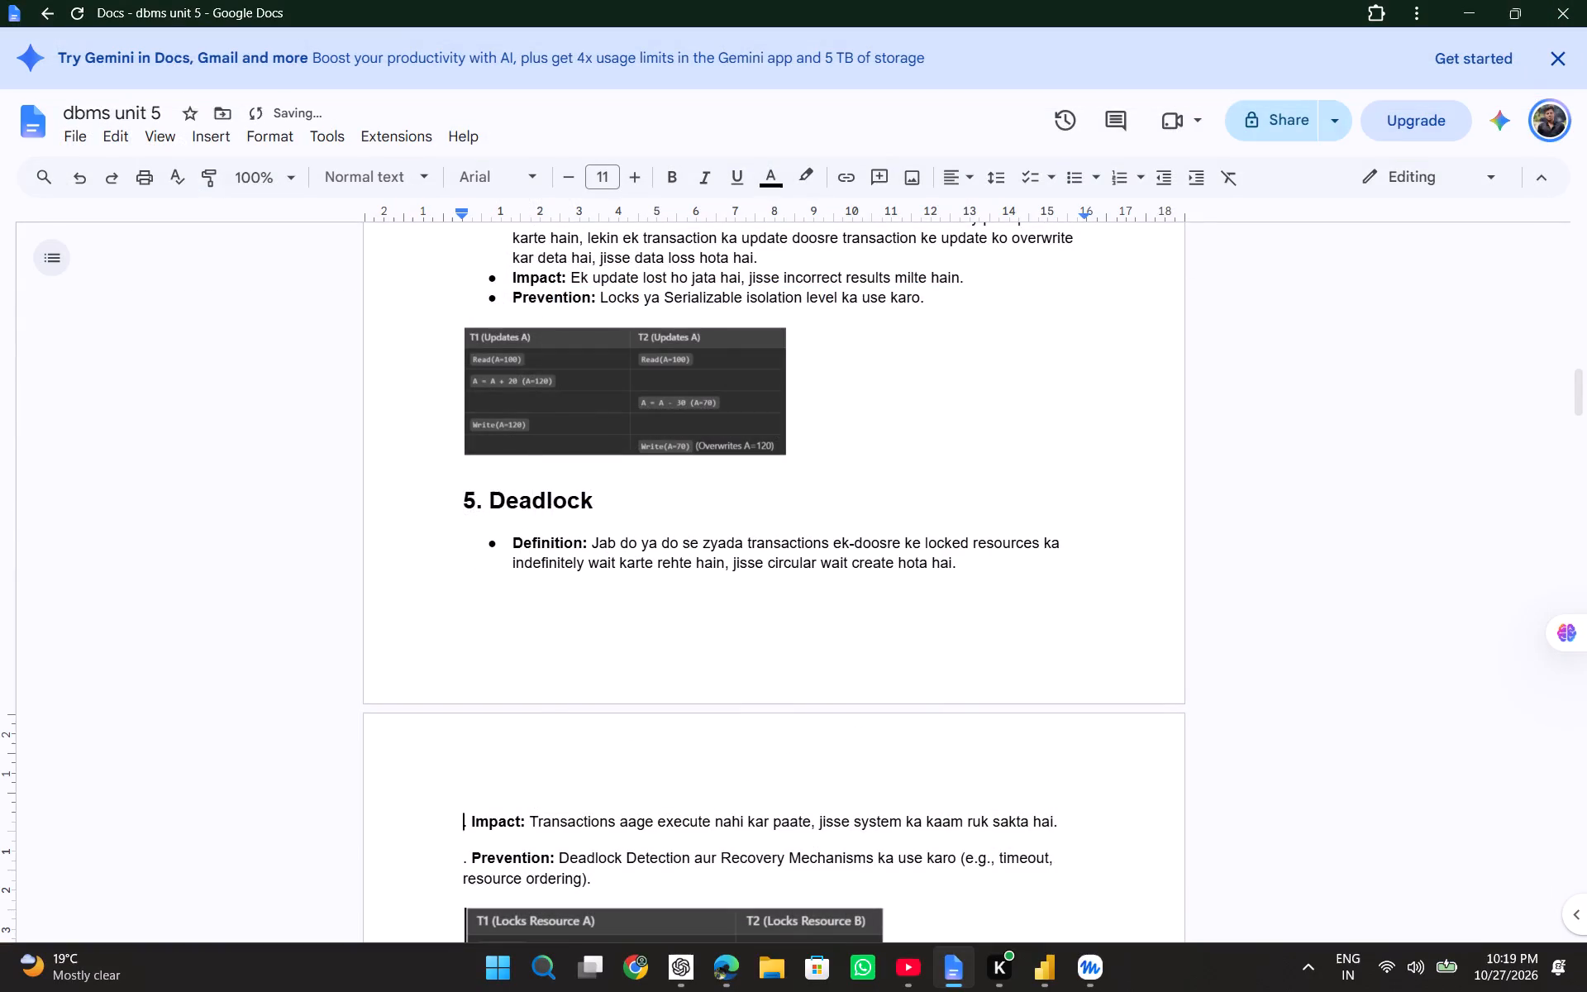
key(ctrl+Delete)
key(ctrl+shift+8)
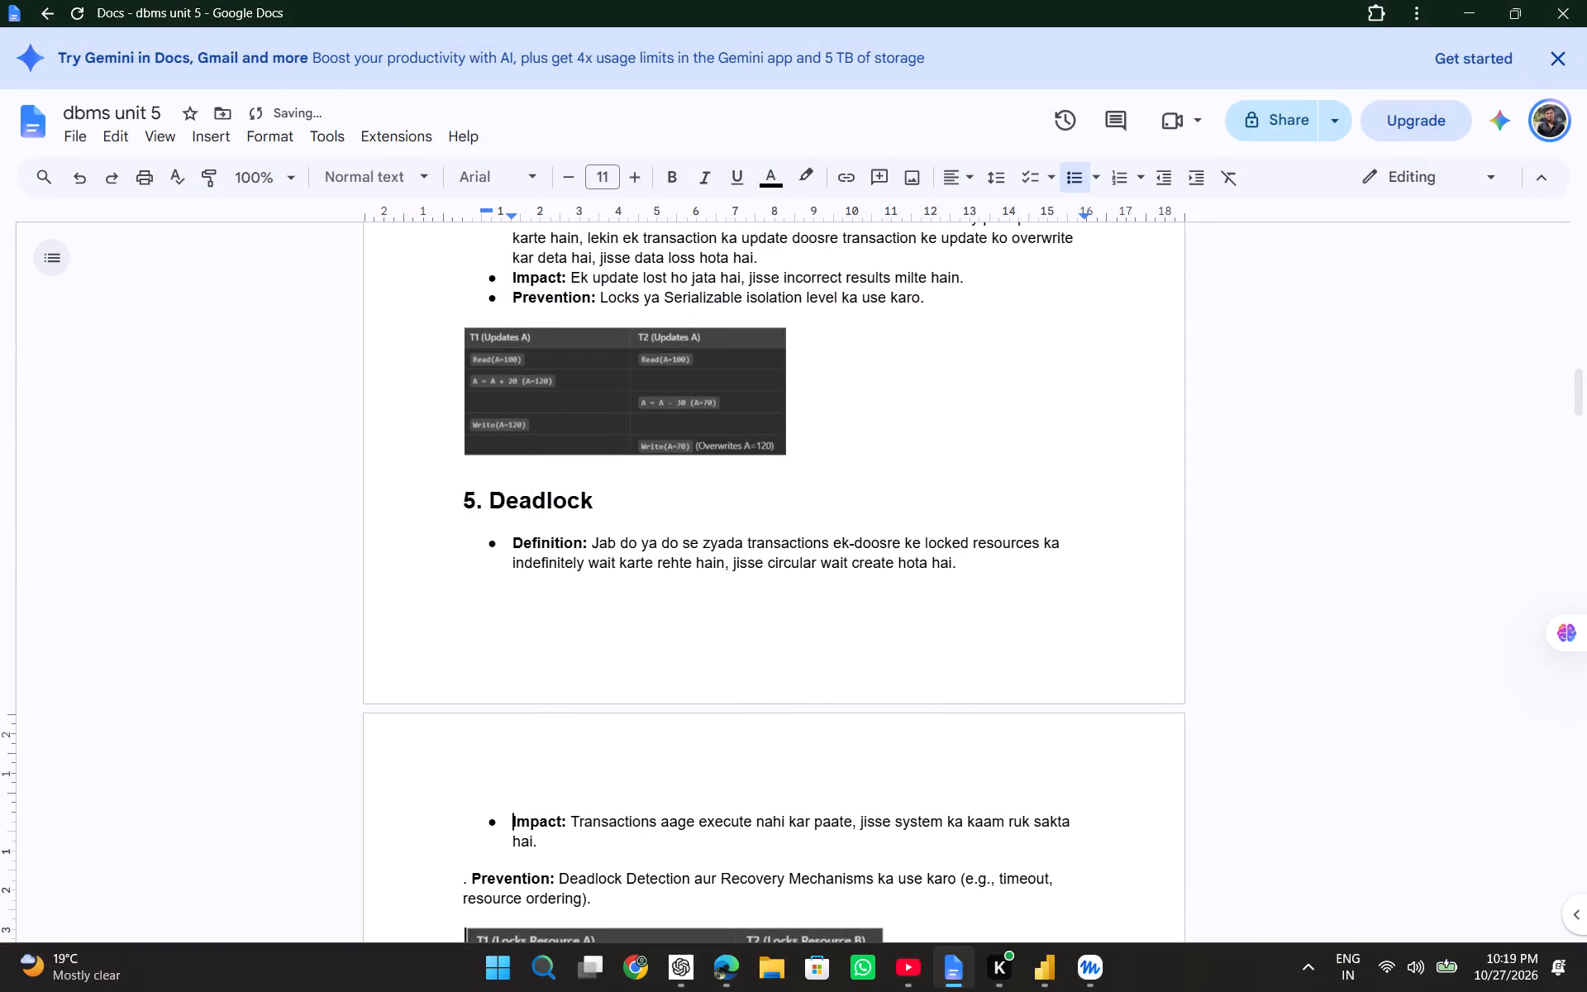
ctrl+scroll(760, 511, down, 2)
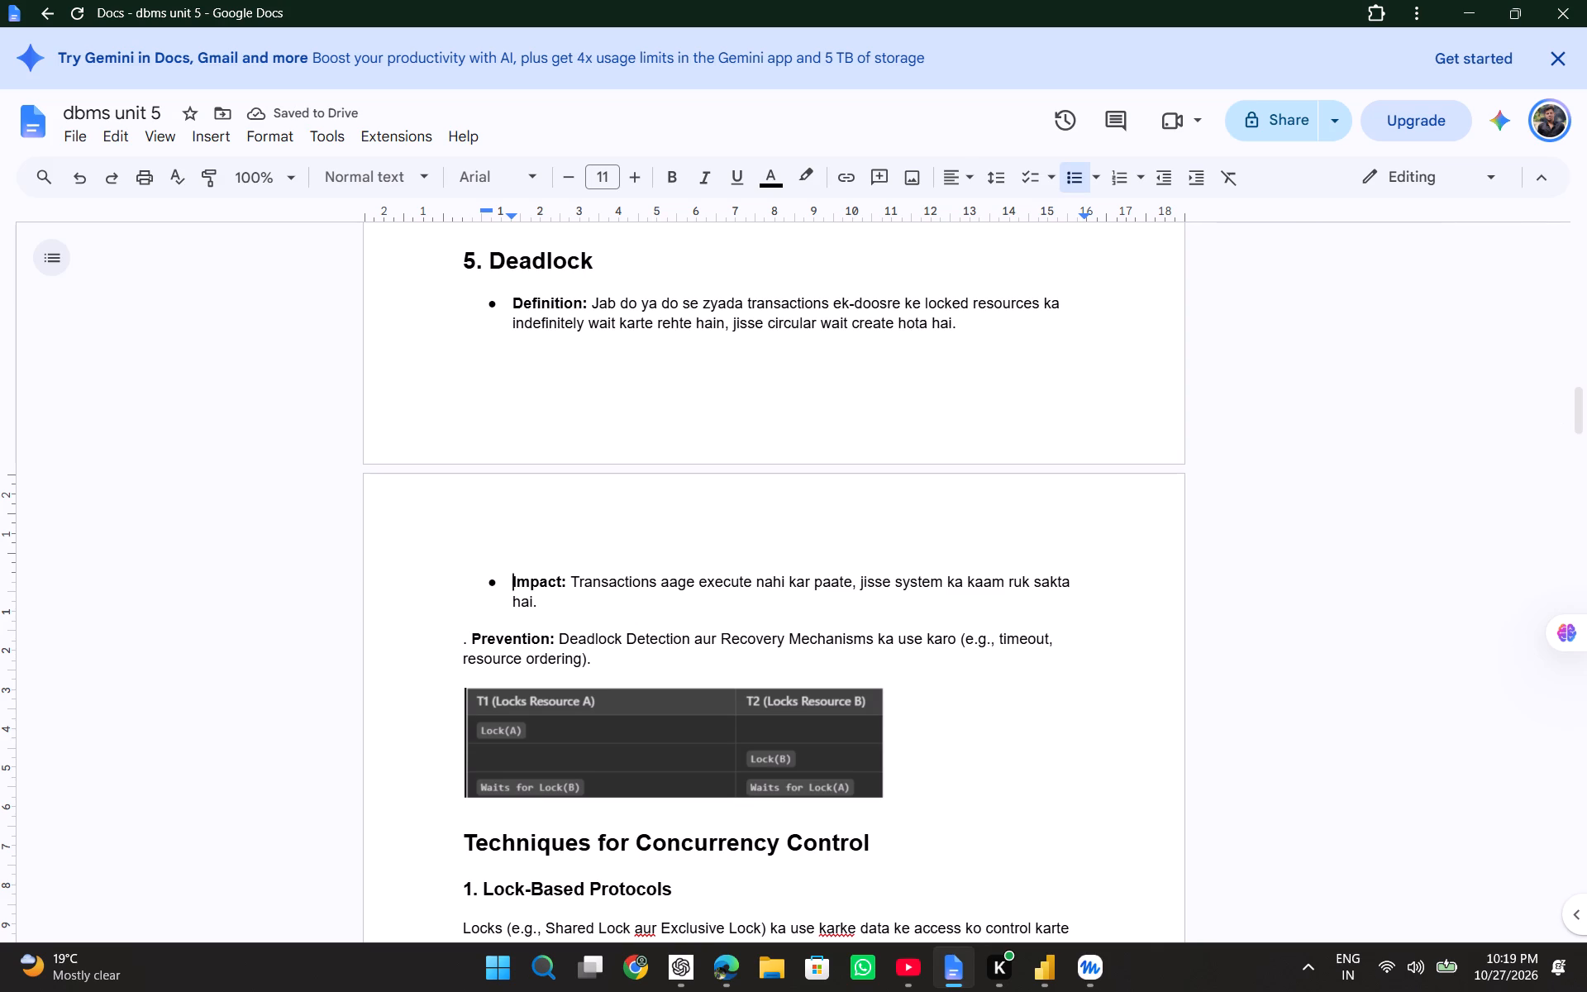
key(ctrl+Down)
key(ctrl+Delete)
key(ctrl+8)
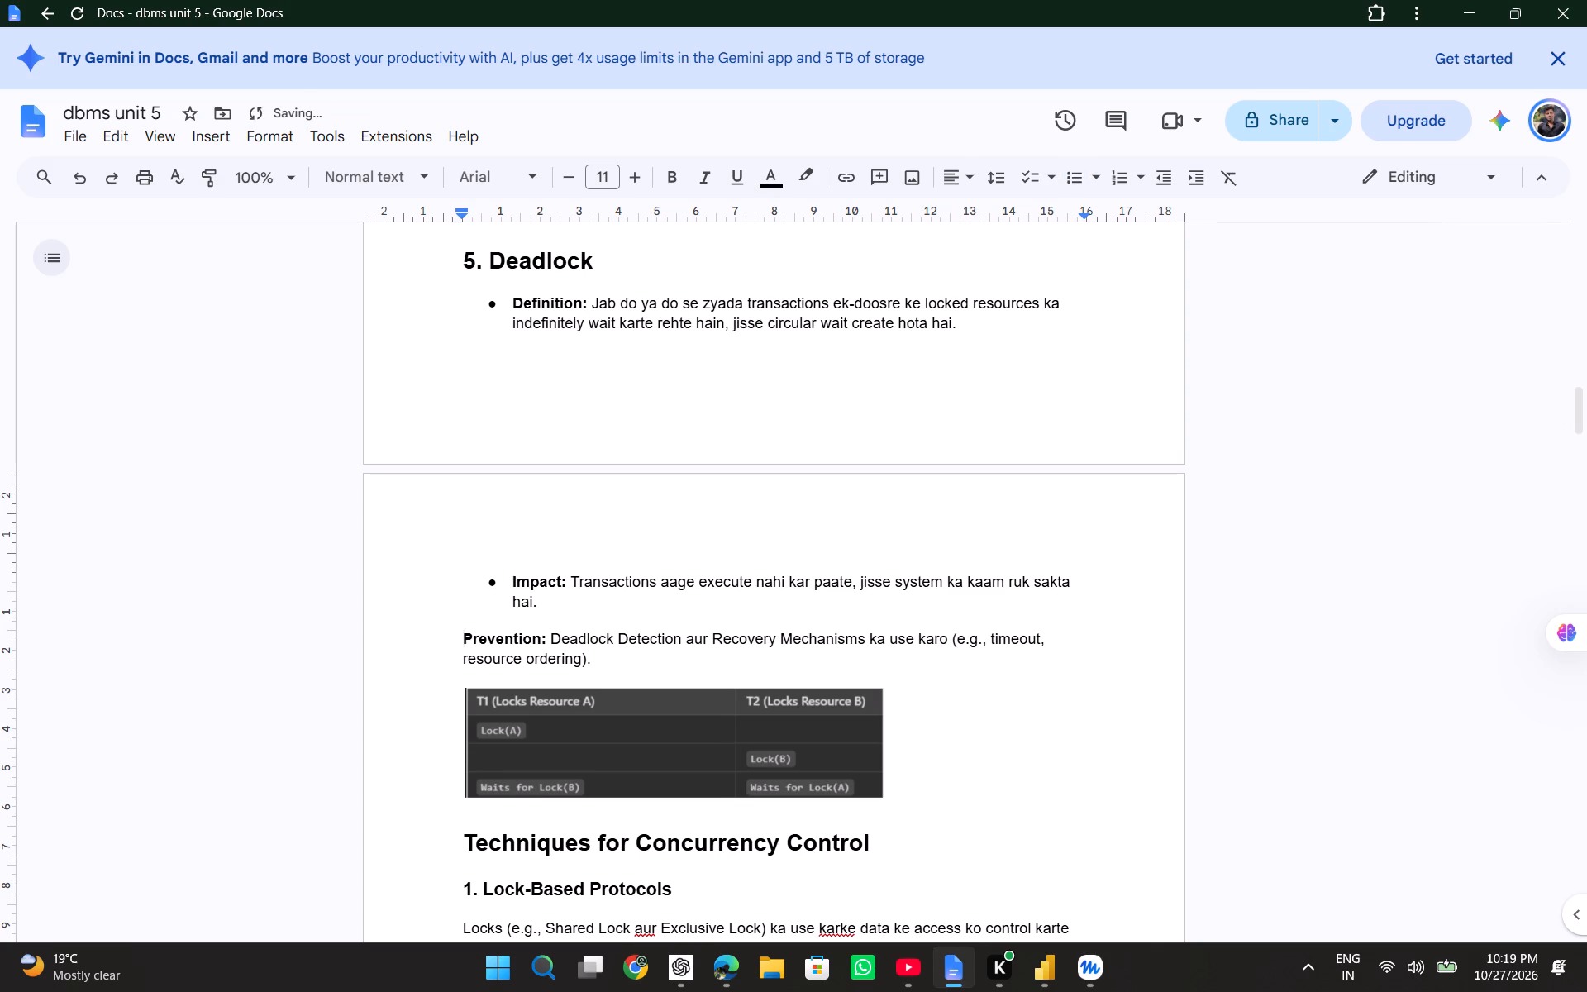
key(ctrl+shift+8)
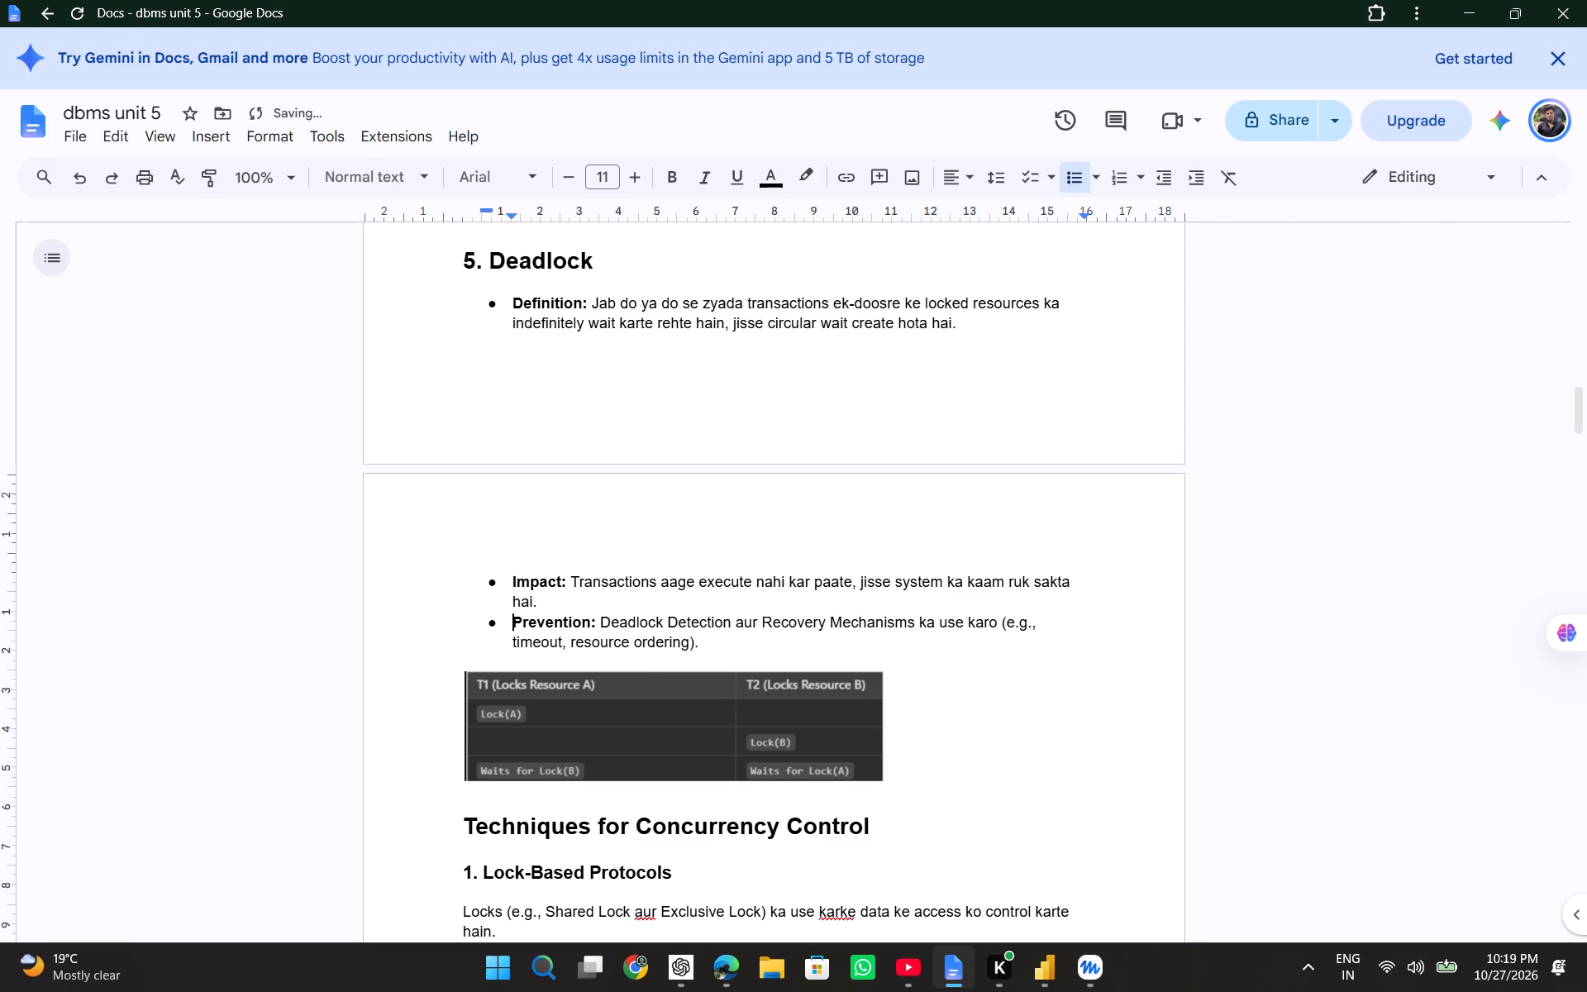
Replace the leading dots of the Description and Usage lines under Simplistic Lock Protocol with bullets.
ctrl+scroll(760, 511, down, 4)
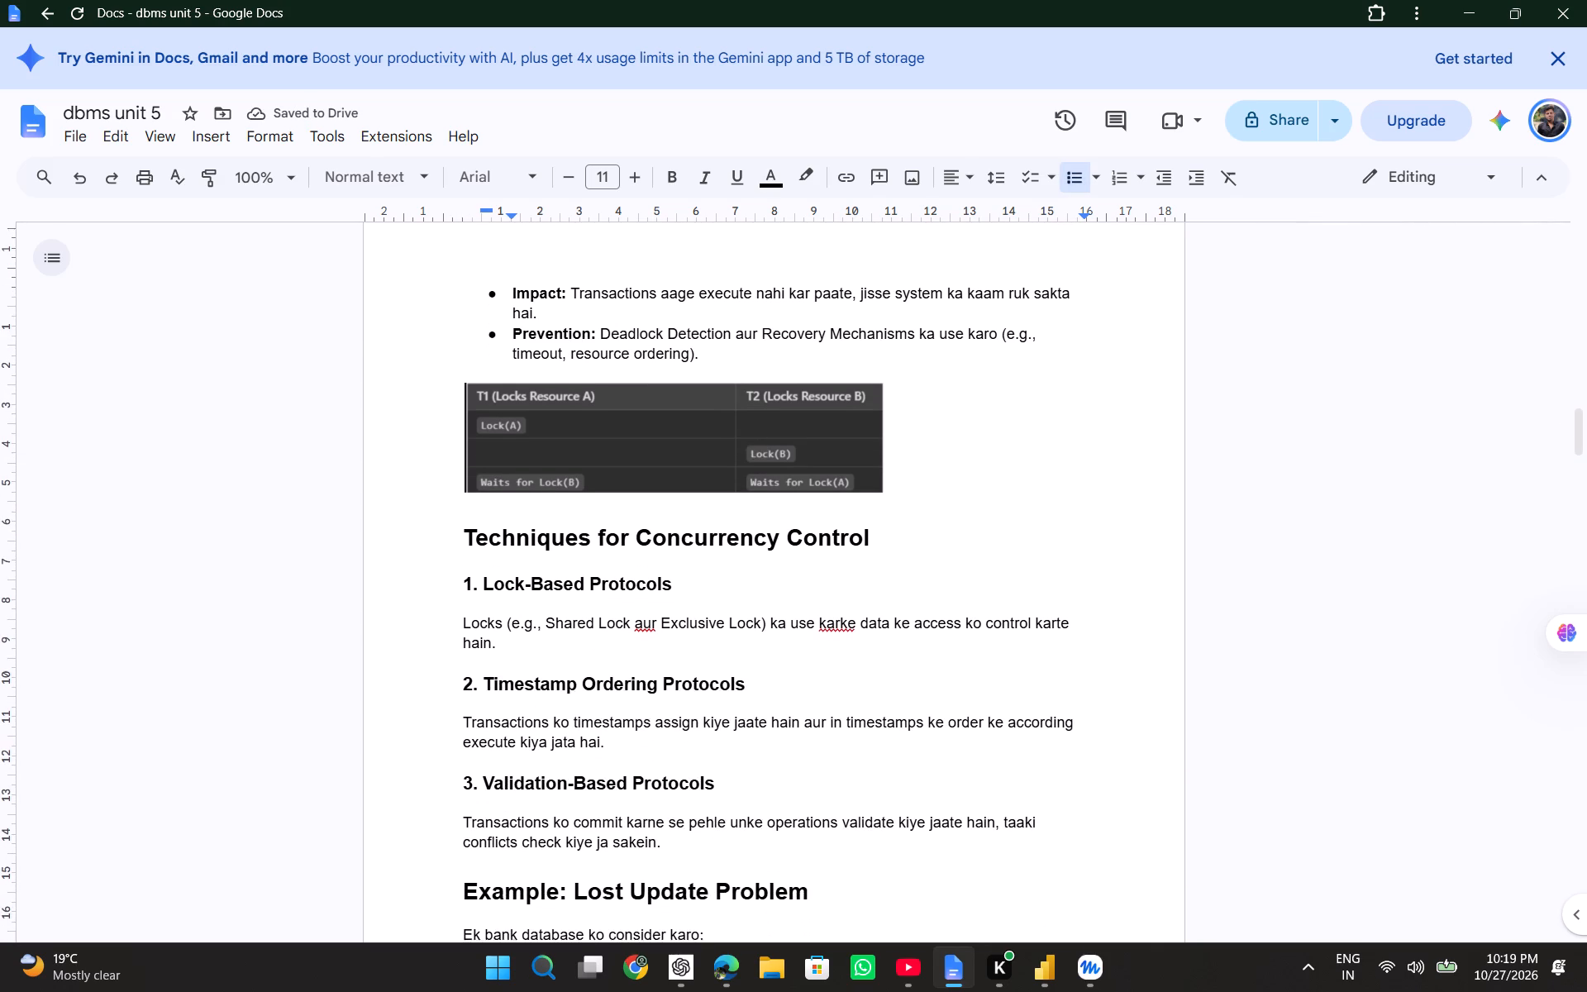
ctrl+scroll(760, 511, down, 5)
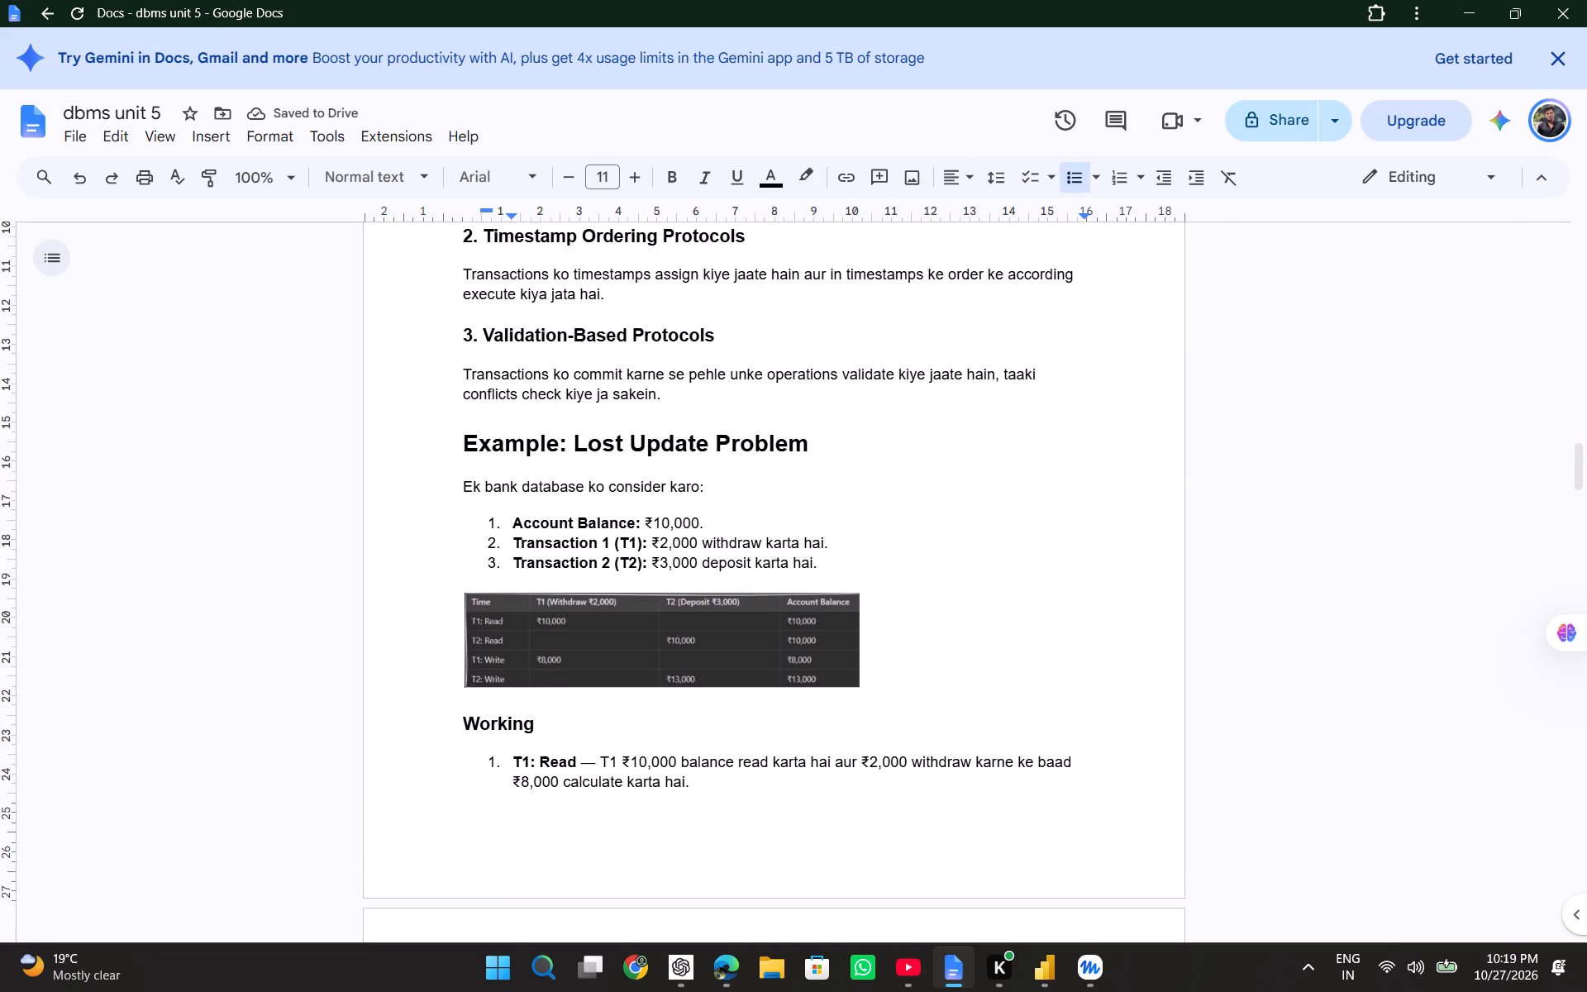
ctrl+scroll(760, 511, down, 6)
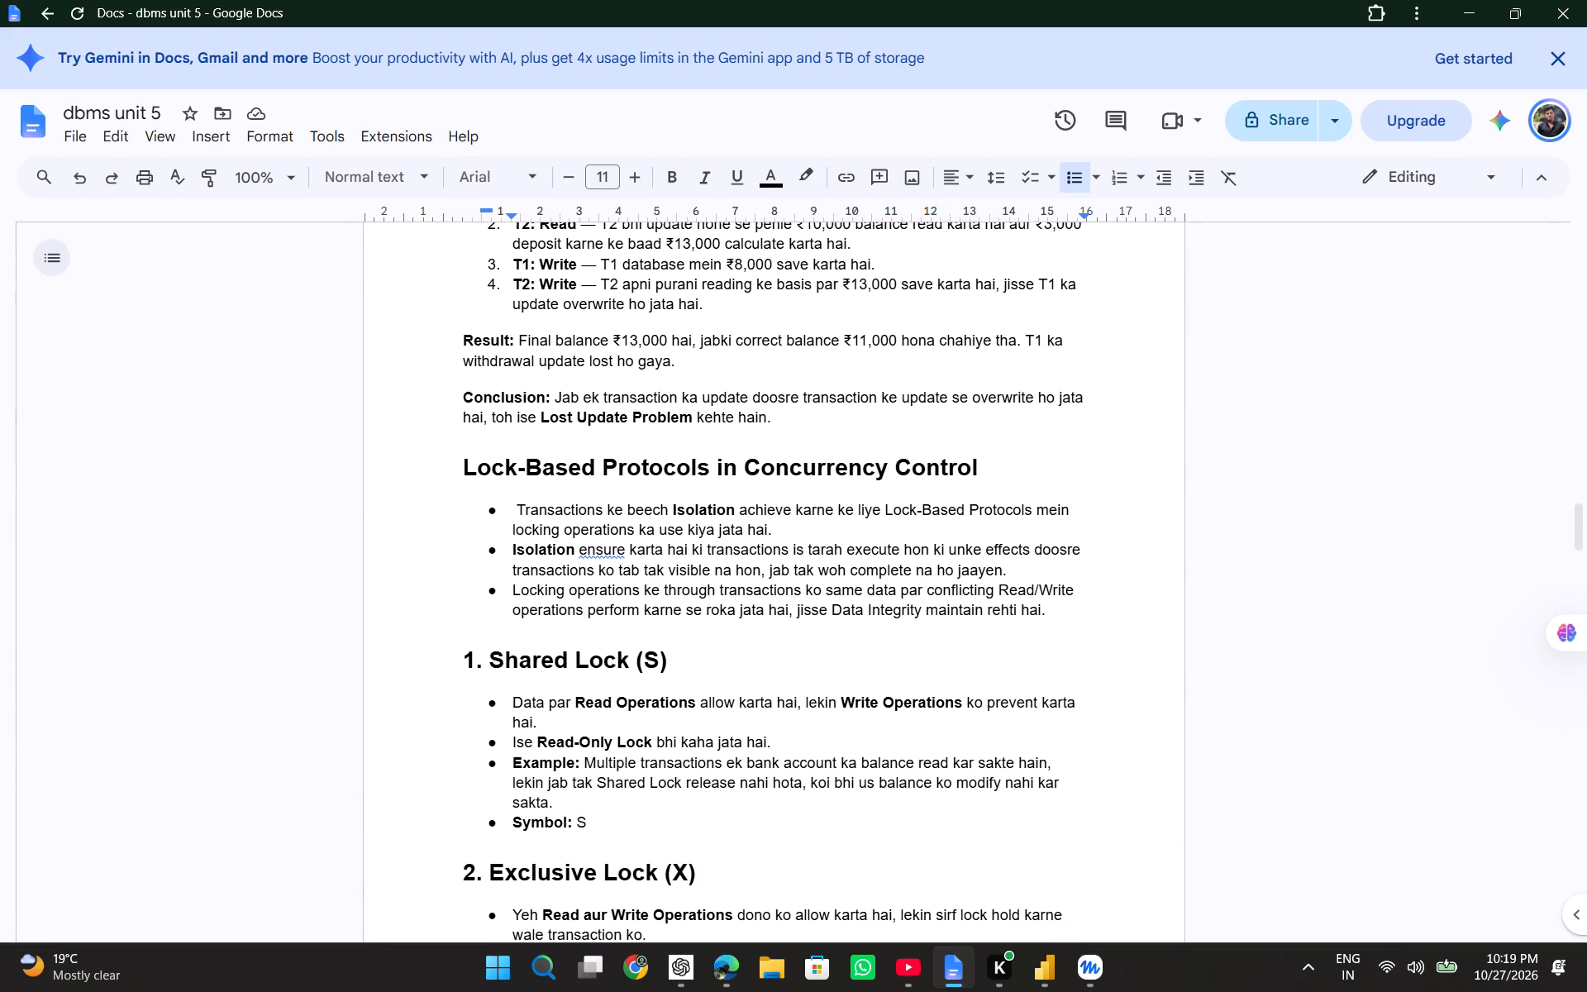
ctrl+scroll(760, 511, down, 9)
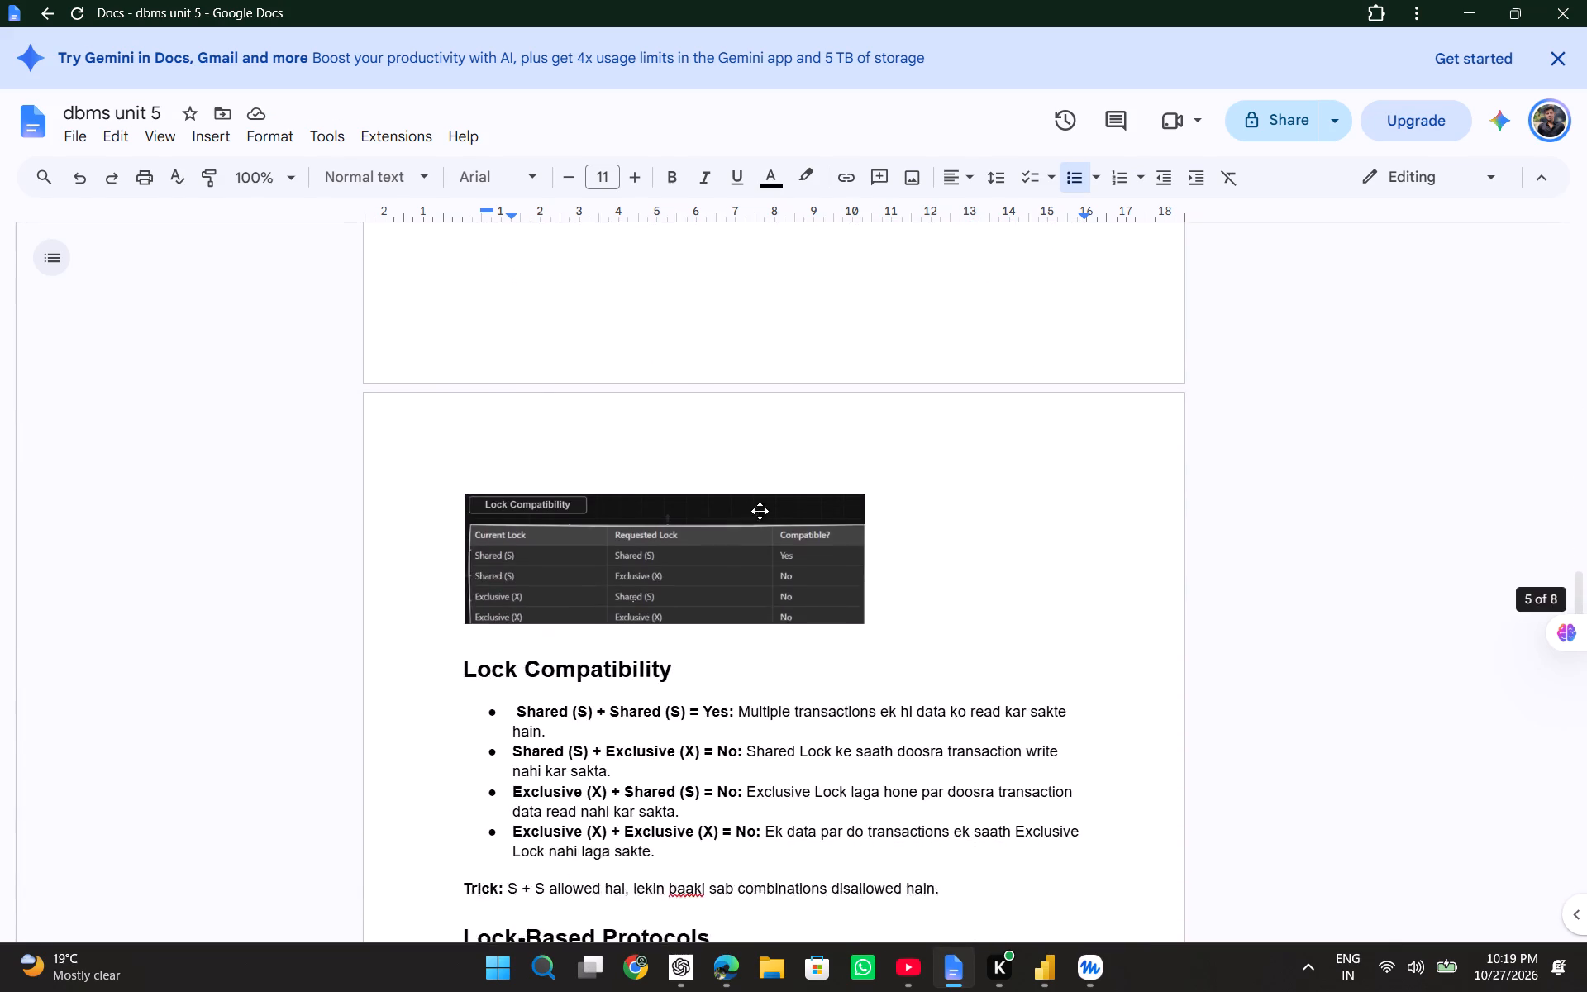
ctrl+scroll(760, 511, down, 2)
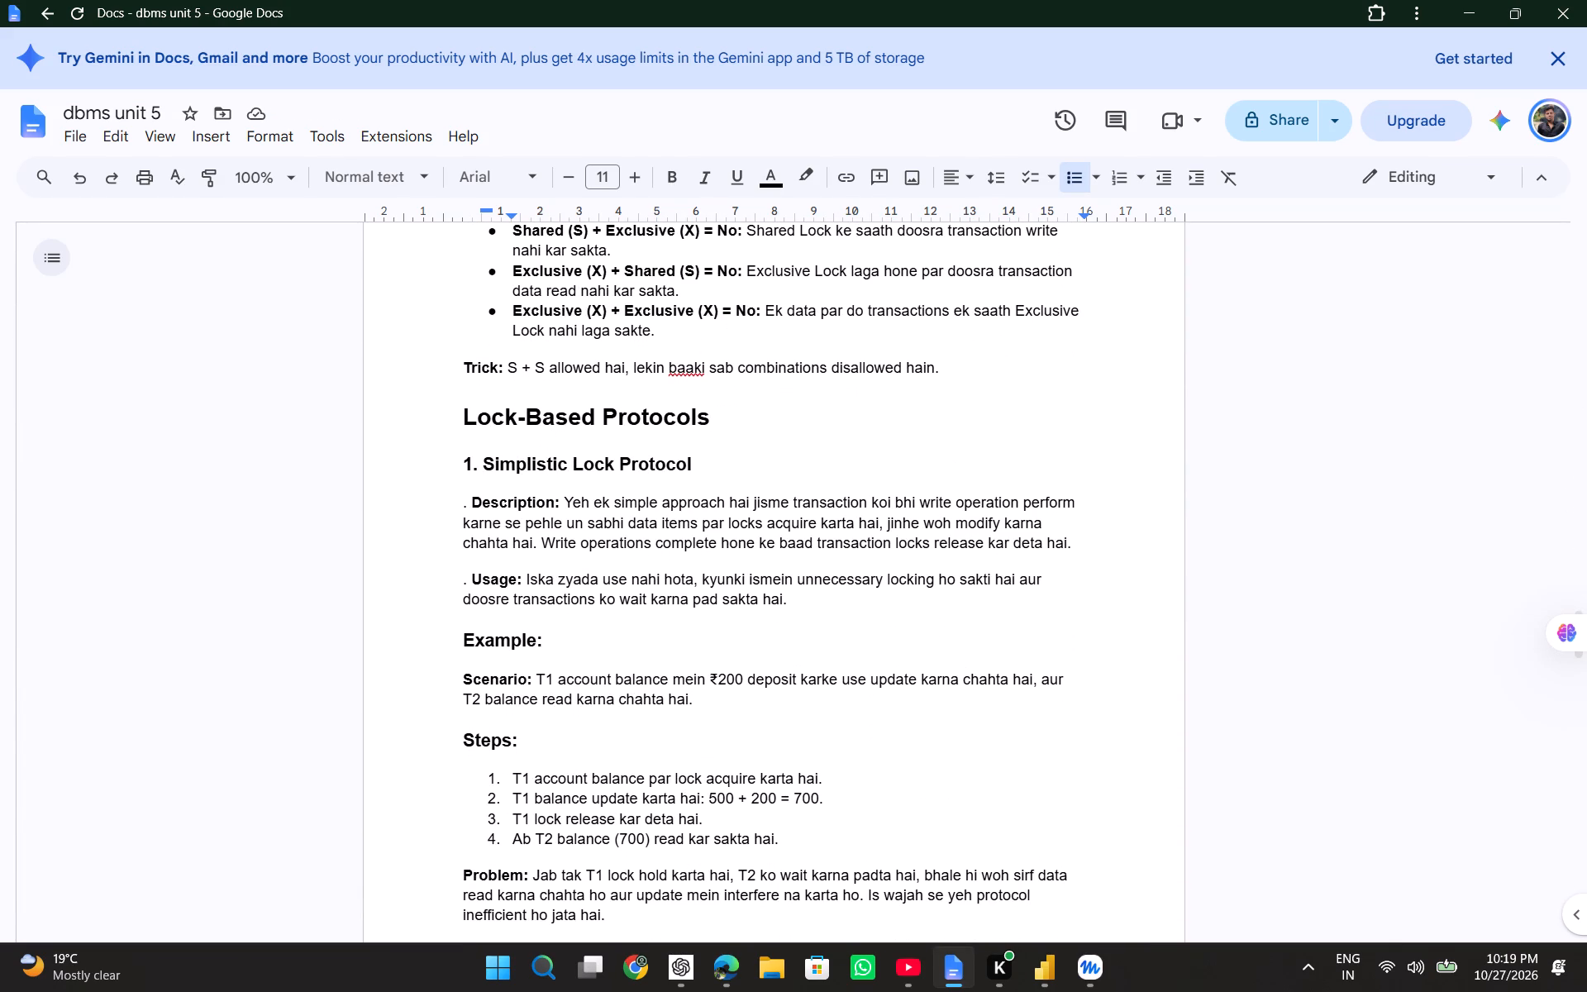
ctrl+click(466, 503)
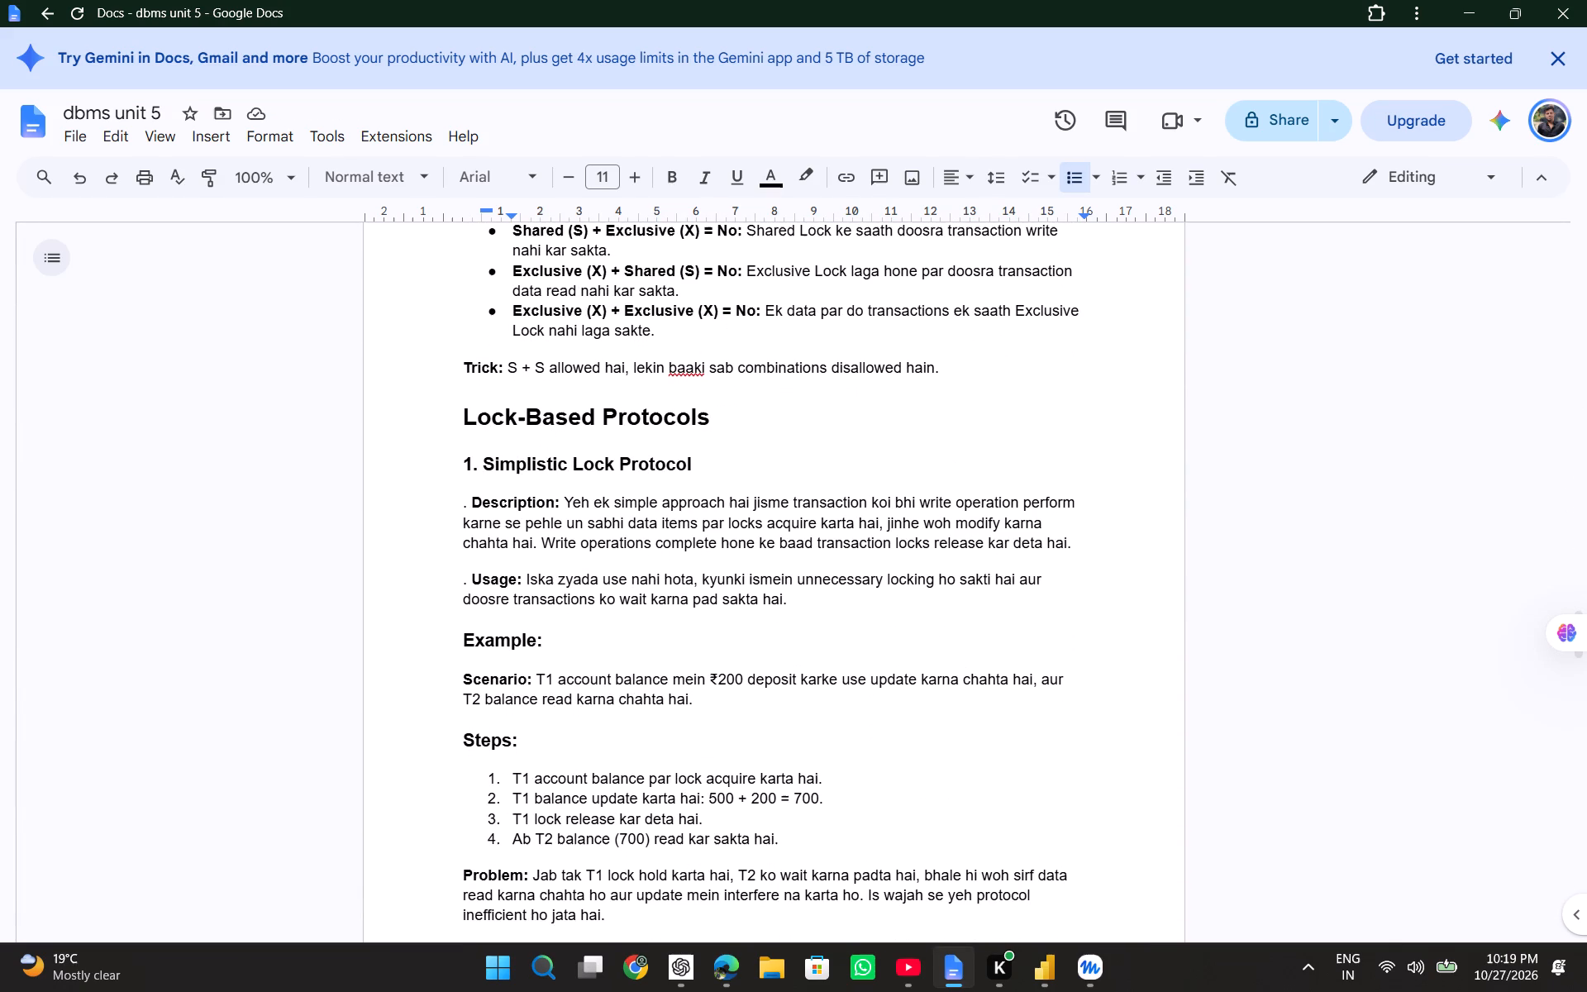
ctrl+click(466, 503)
click(466, 503)
key(ctrl+BackSpace)
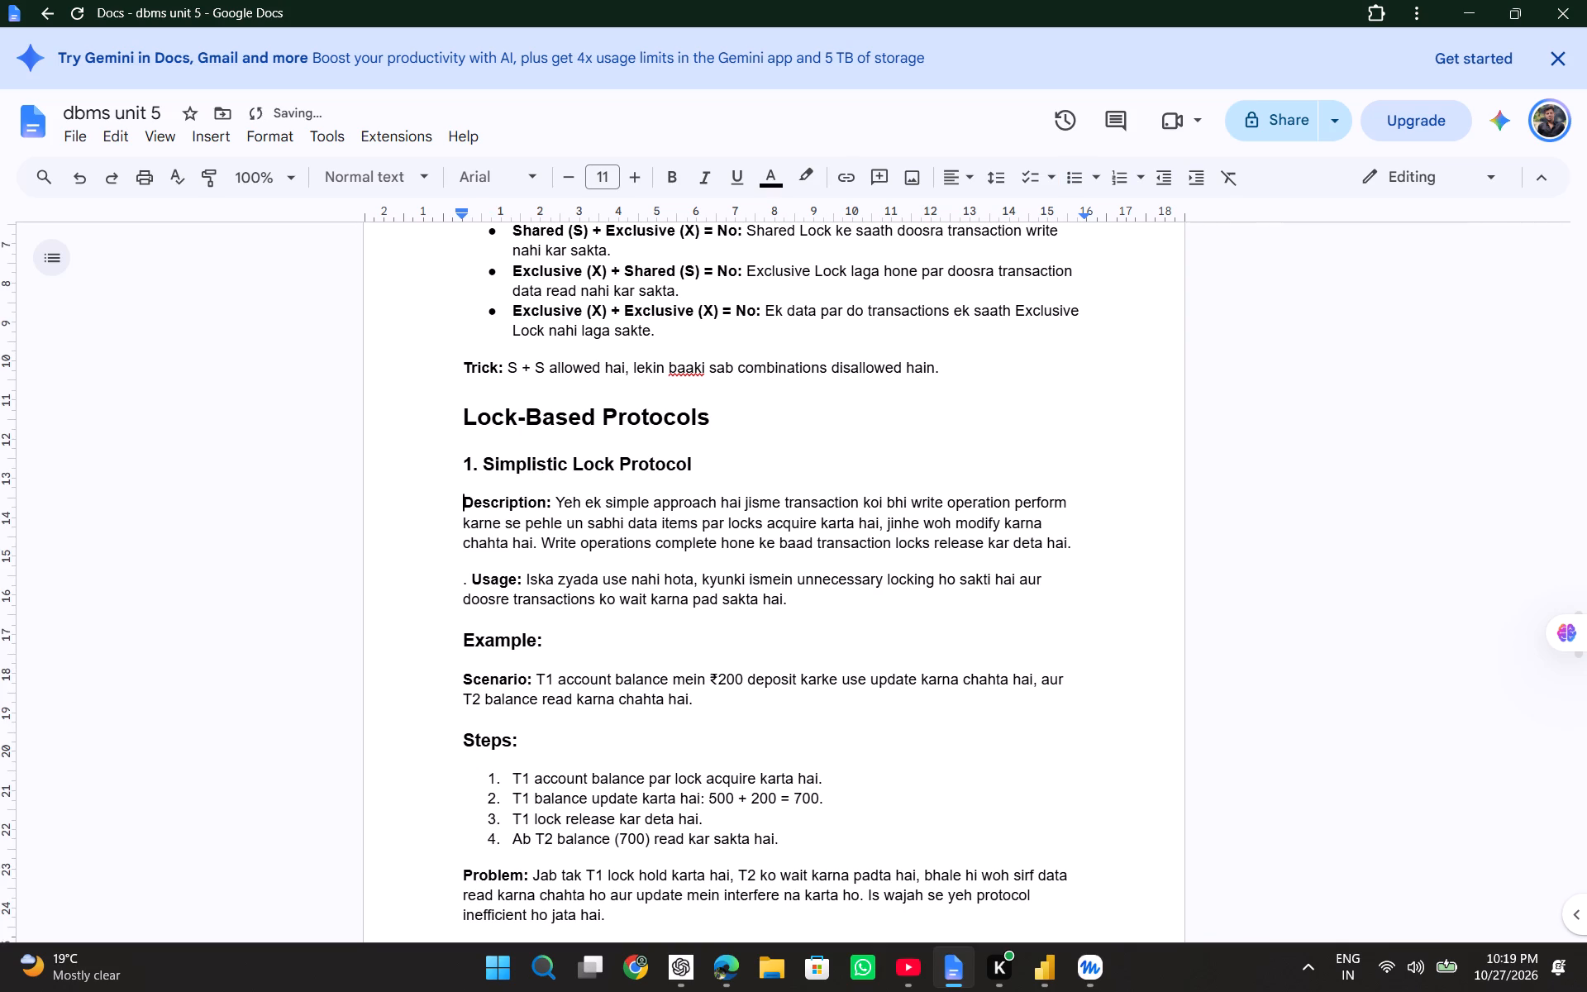
key(ctrl+shift+8)
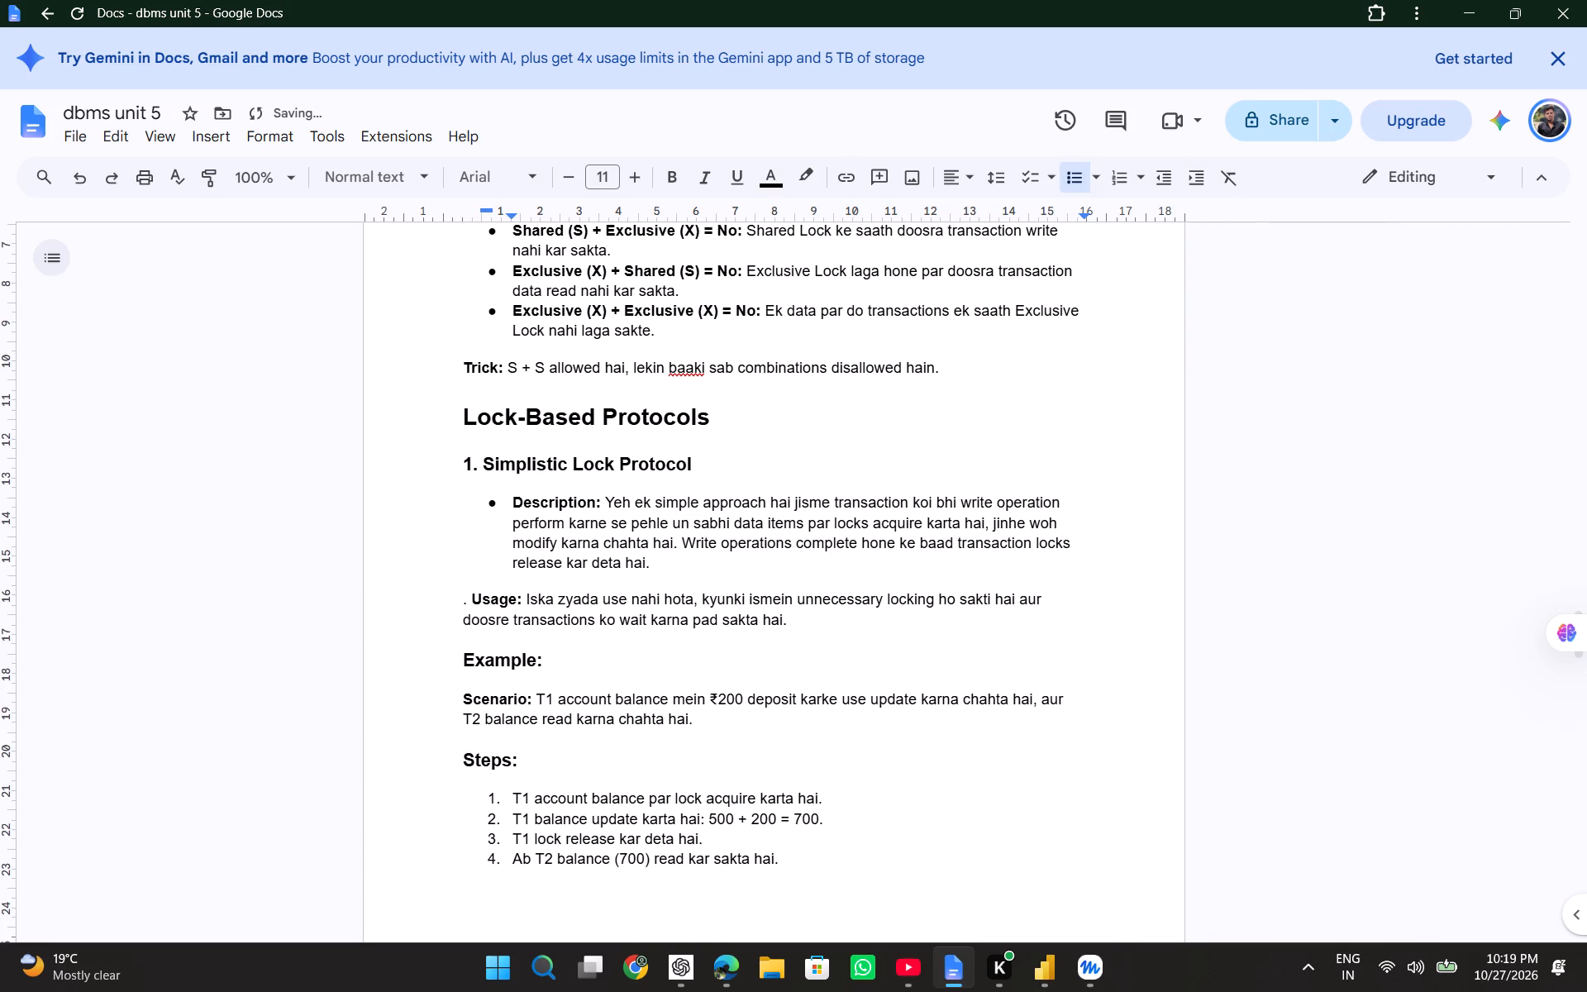
key(ctrl+Down)
key(ctrl+Delete)
key(ctrl+shift+8)
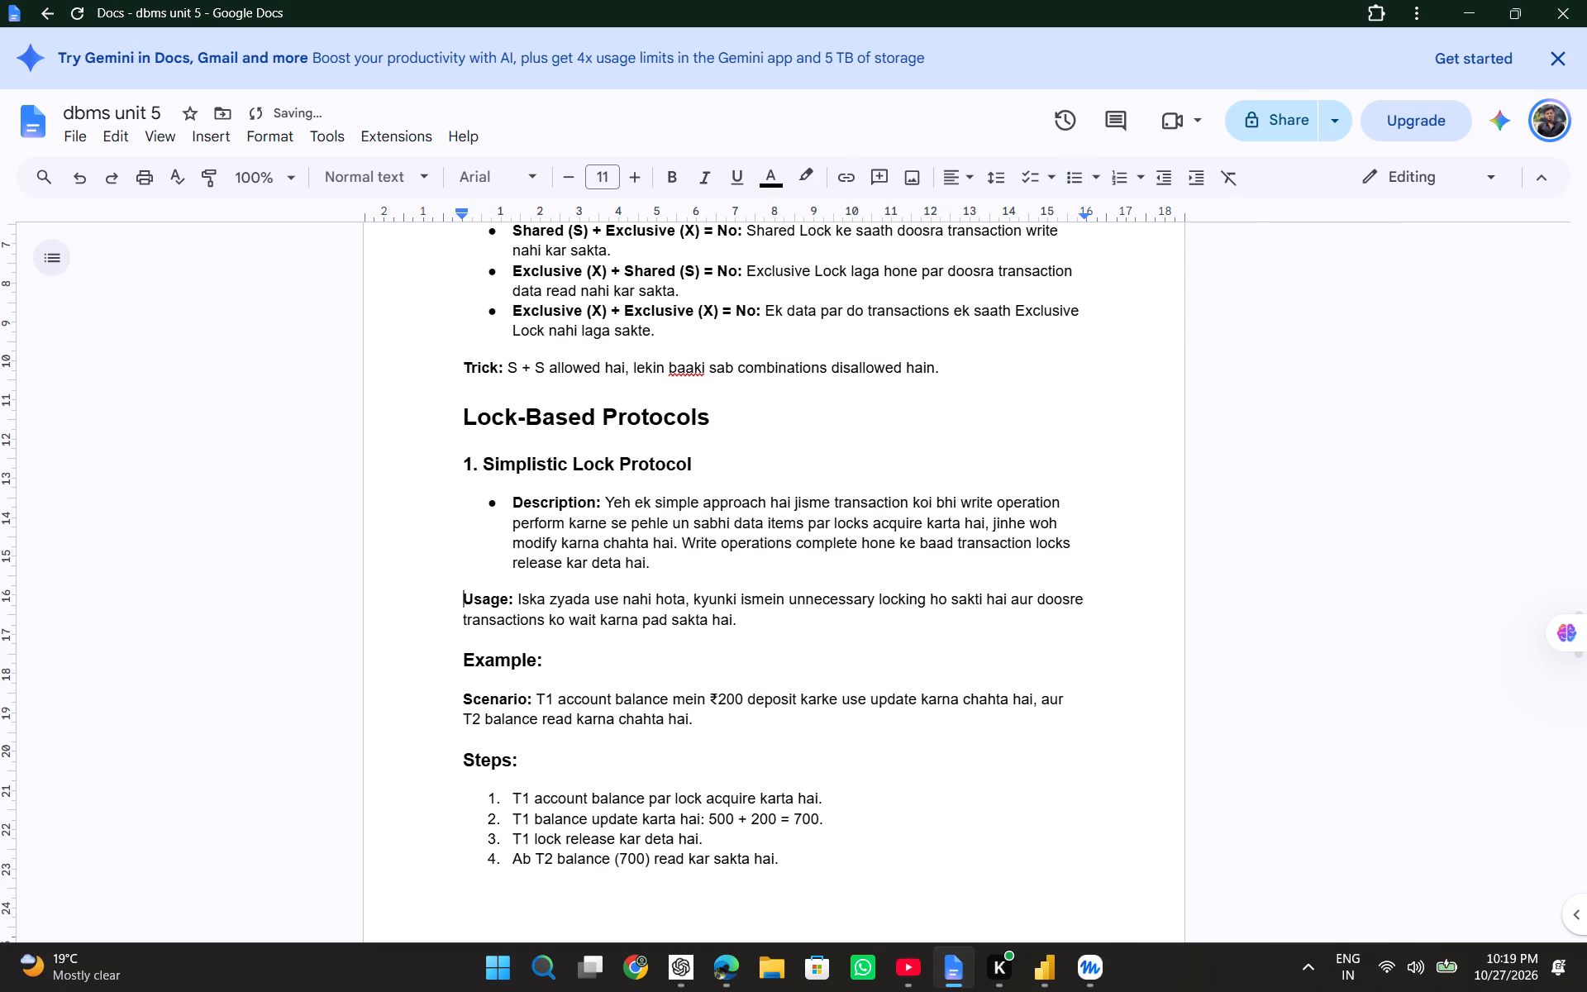
Replace the leading dots of the Description and Usage lines under Pre-claiming Lock Protocol with bullets.
ctrl+scroll(466, 503, down, 2)
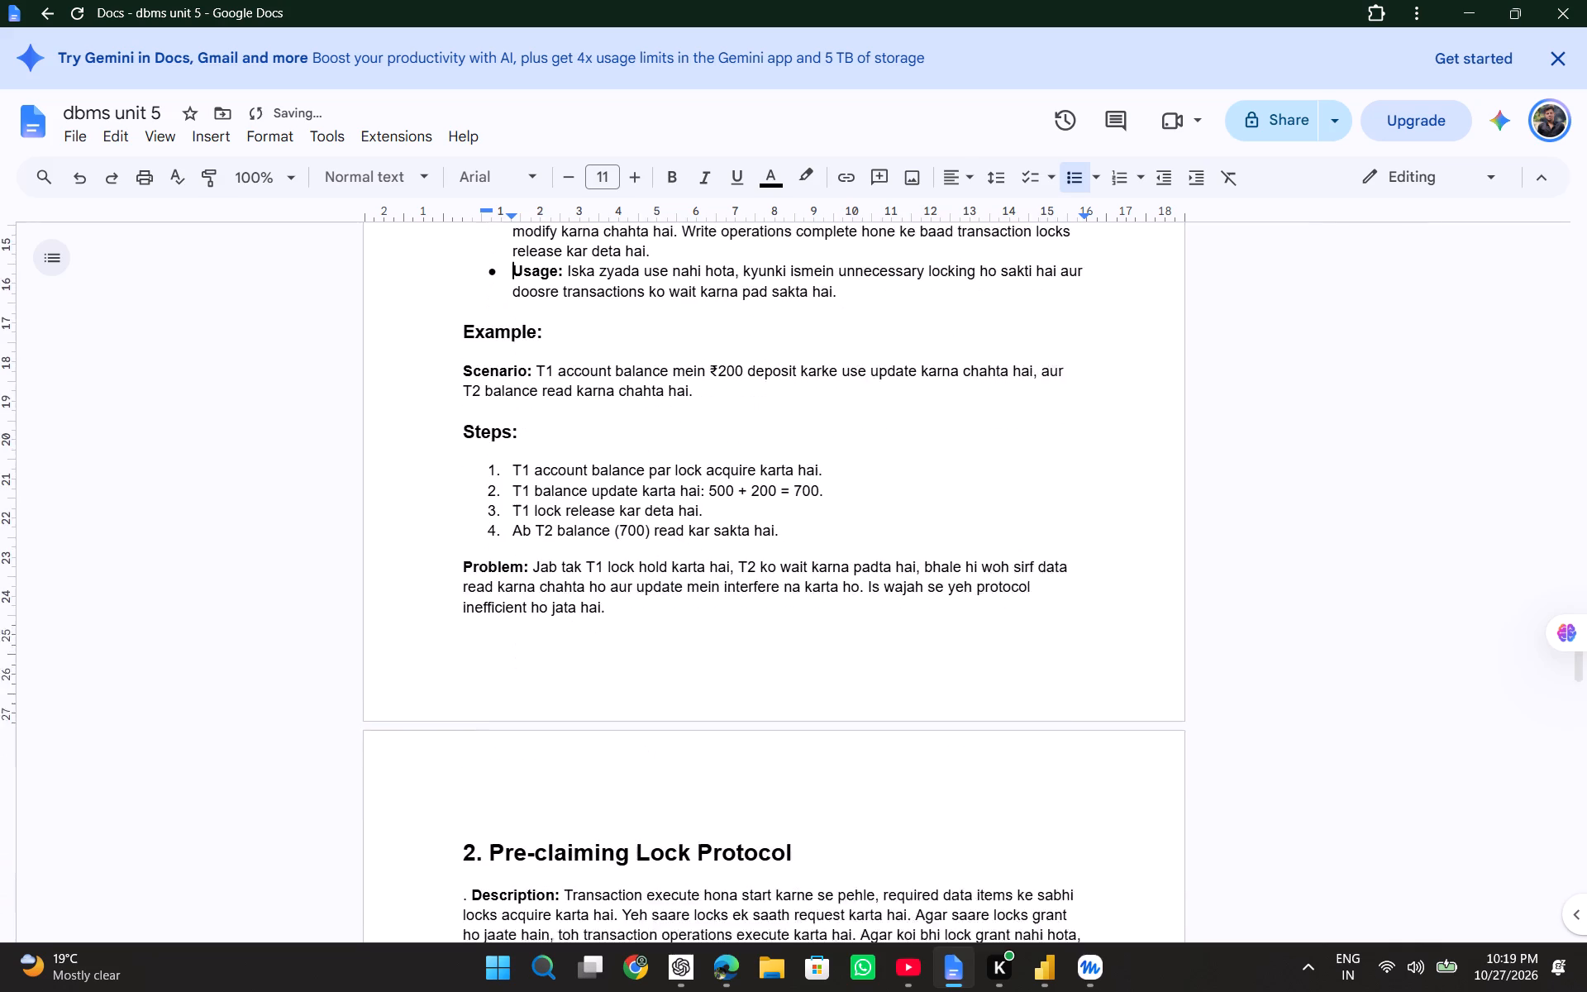
ctrl+scroll(466, 503, down, 3)
key(ctrl+Down)
key(ctrl+Down)
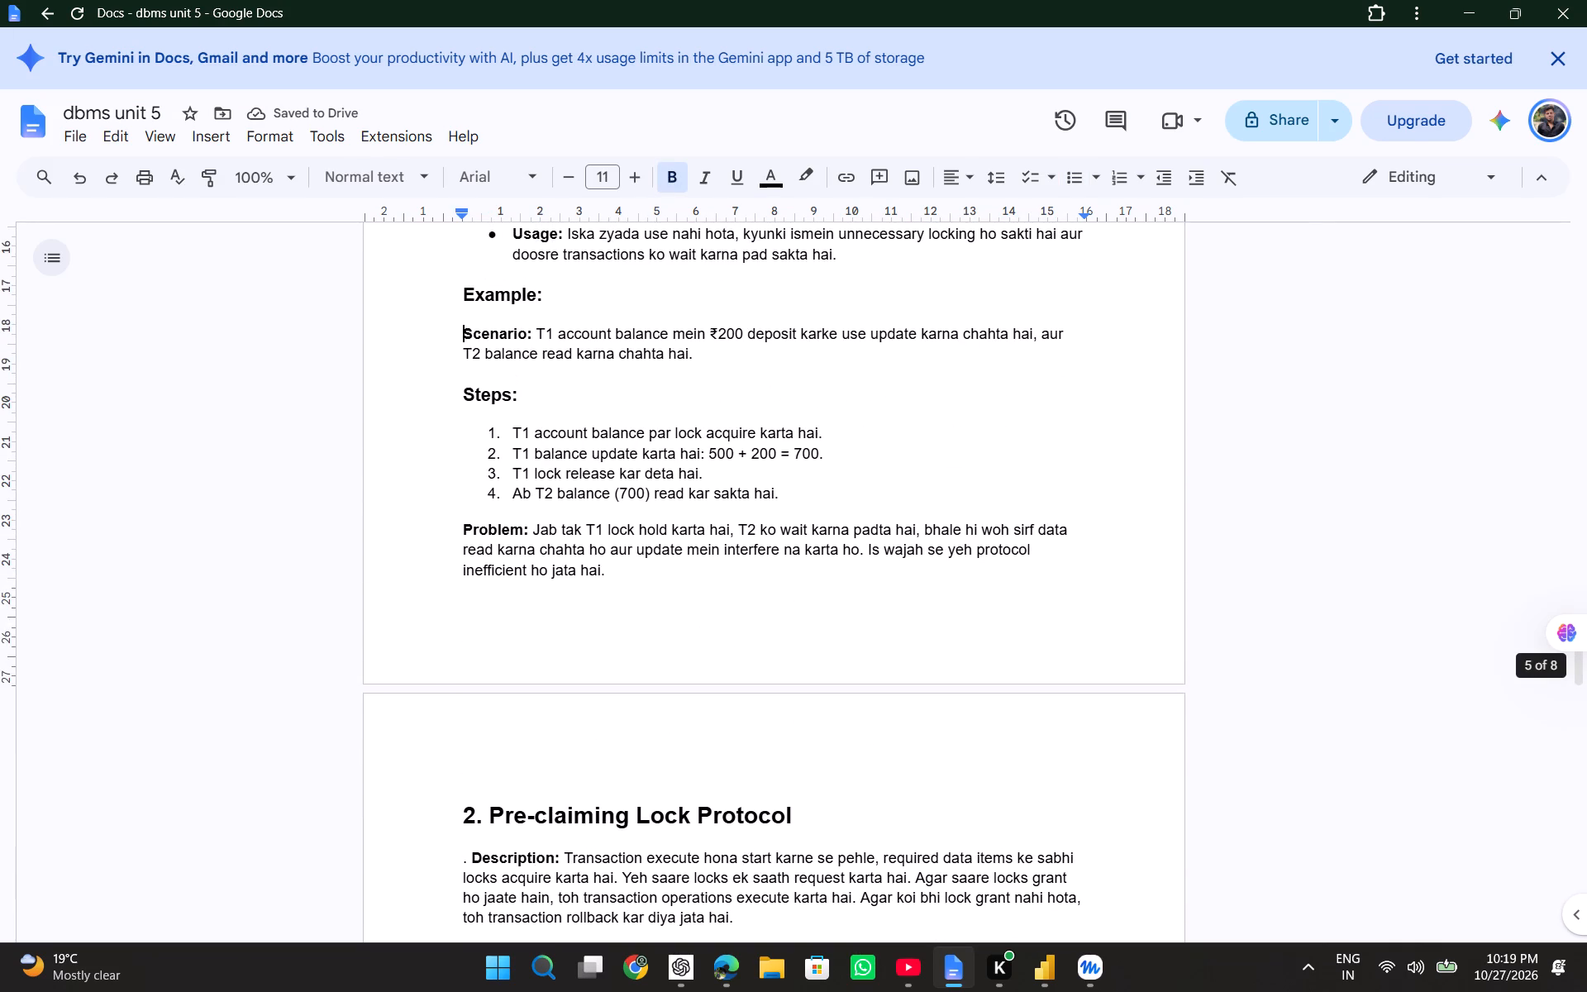
key(ctrl+Down)
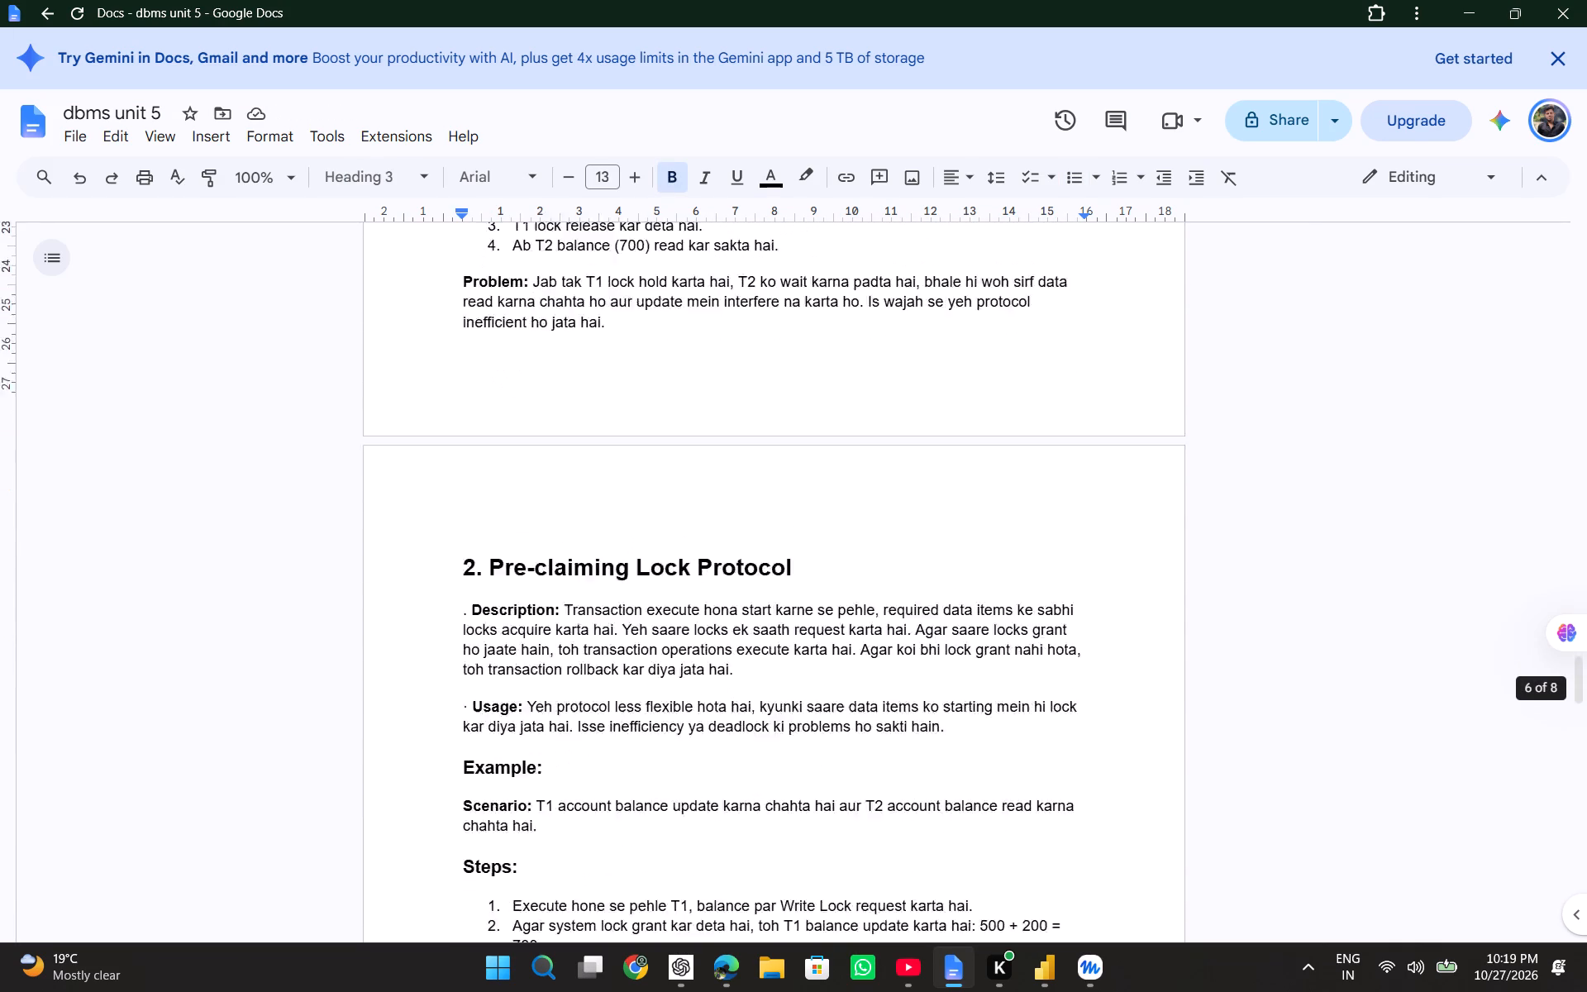
key(ctrl+Down)
key(ctrl+Down)
key(ctrl+Down)
key(ctrl+Down)
key(ctrl+Down)
key(ctrl+Down)
key(ctrl+Down)
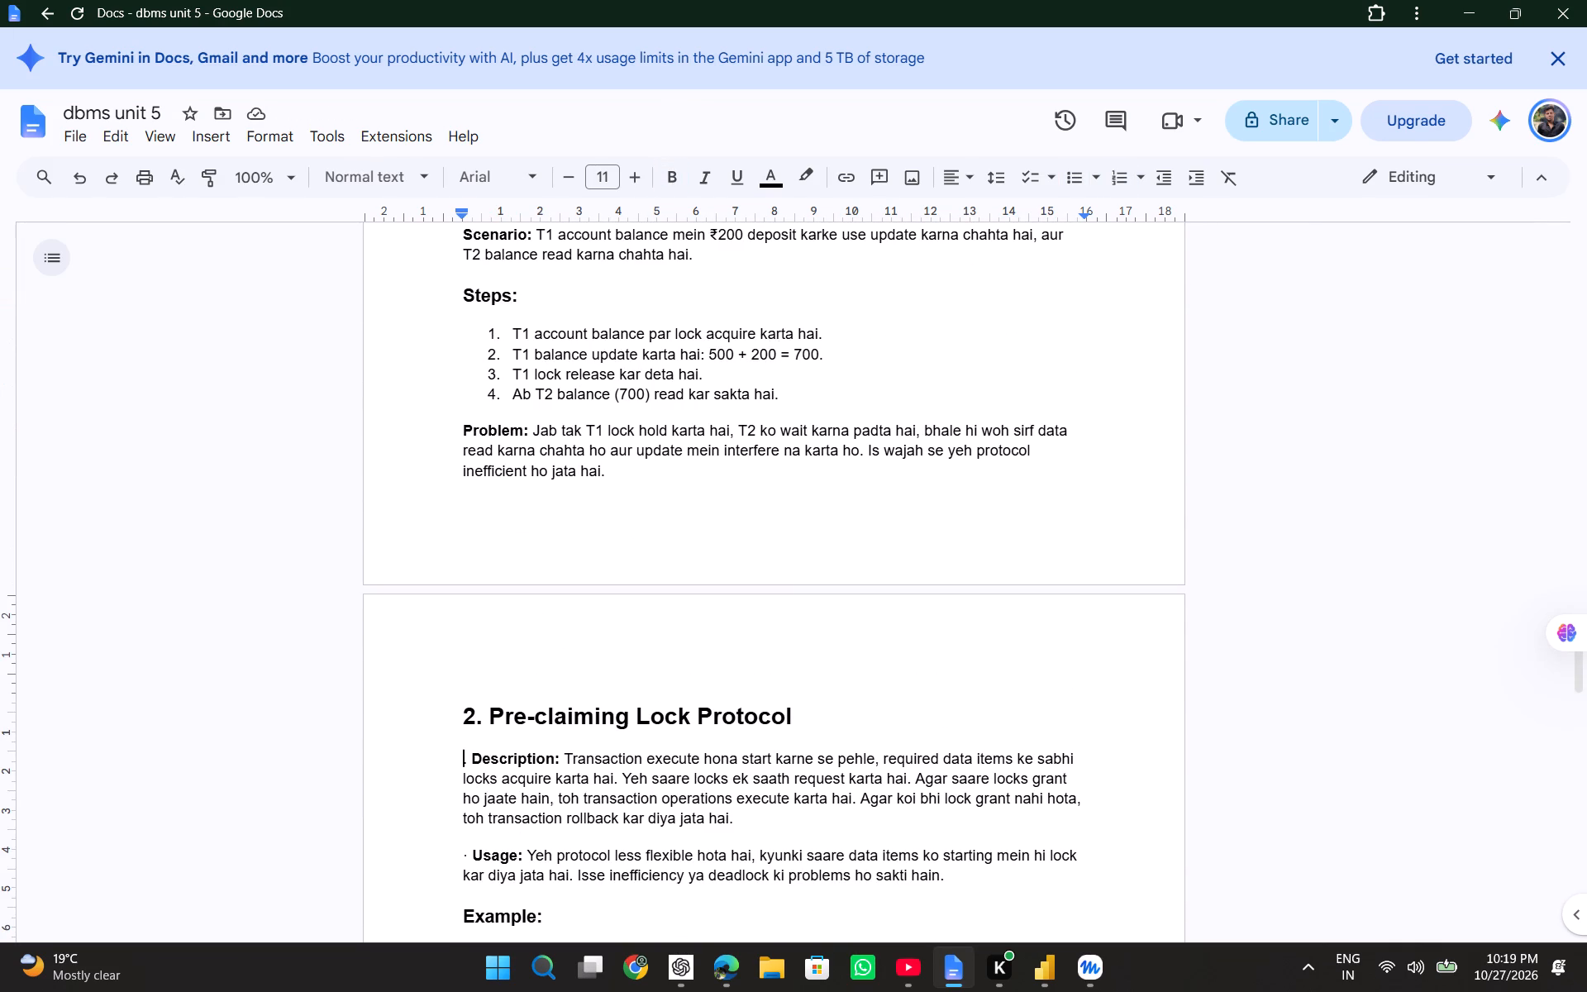
key(ctrl+Down)
key(ctrl+Up)
key(ctrl+Delete)
key(ctrl+shift+8)
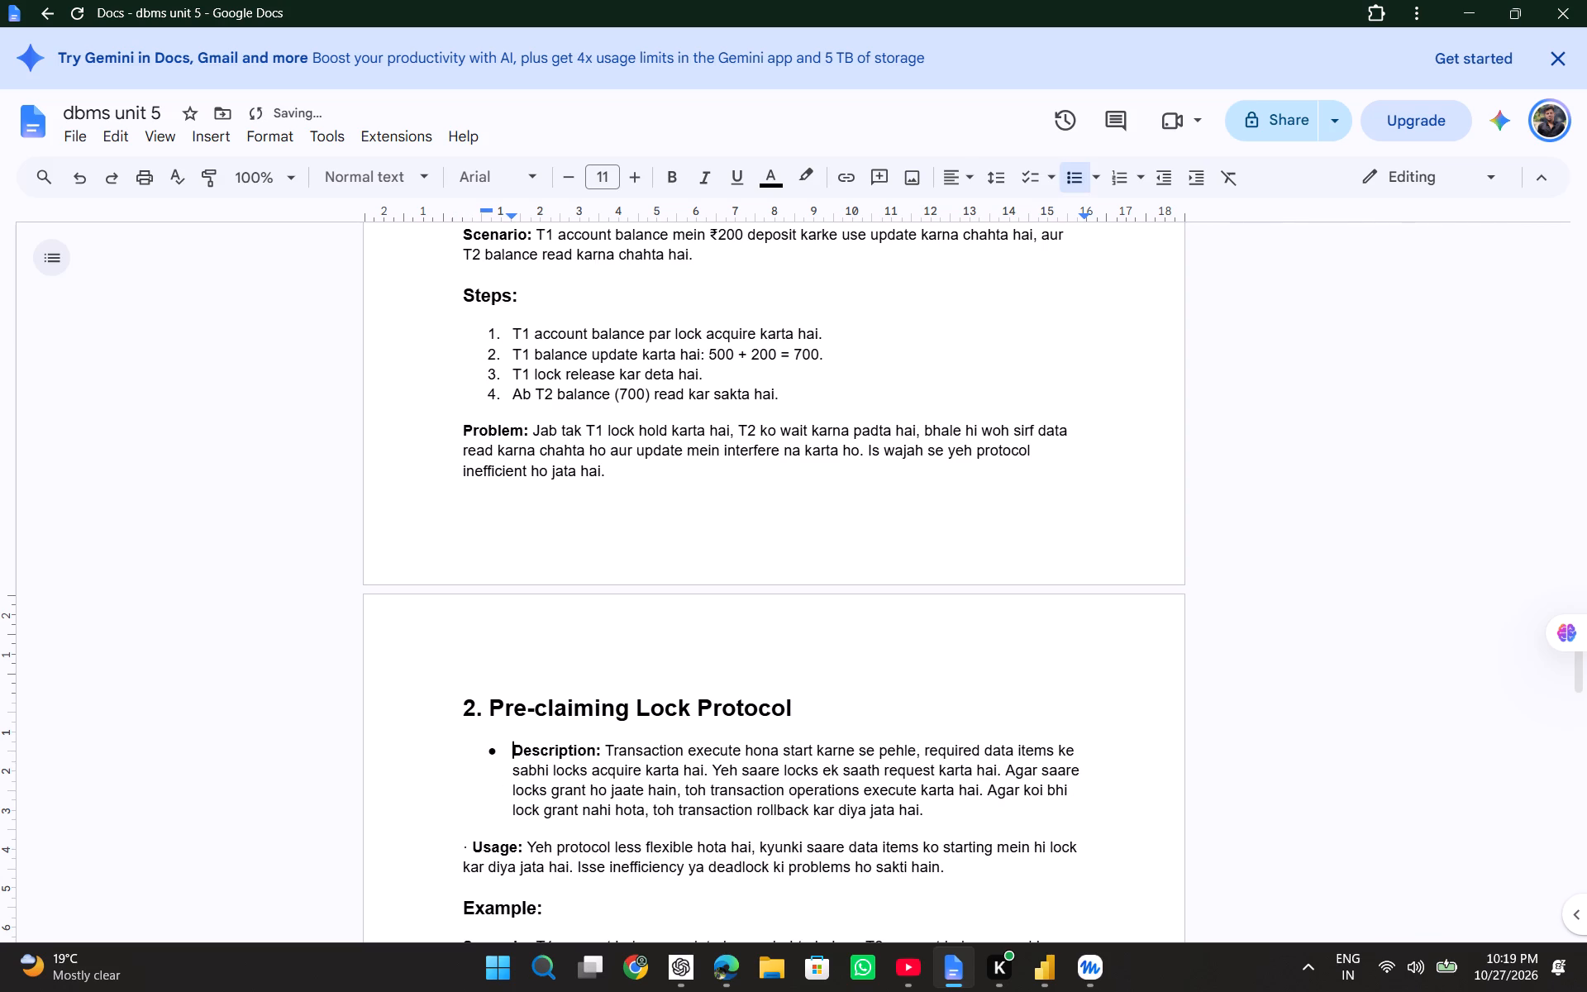
key(ctrl+Down)
key(ctrl+Delete)
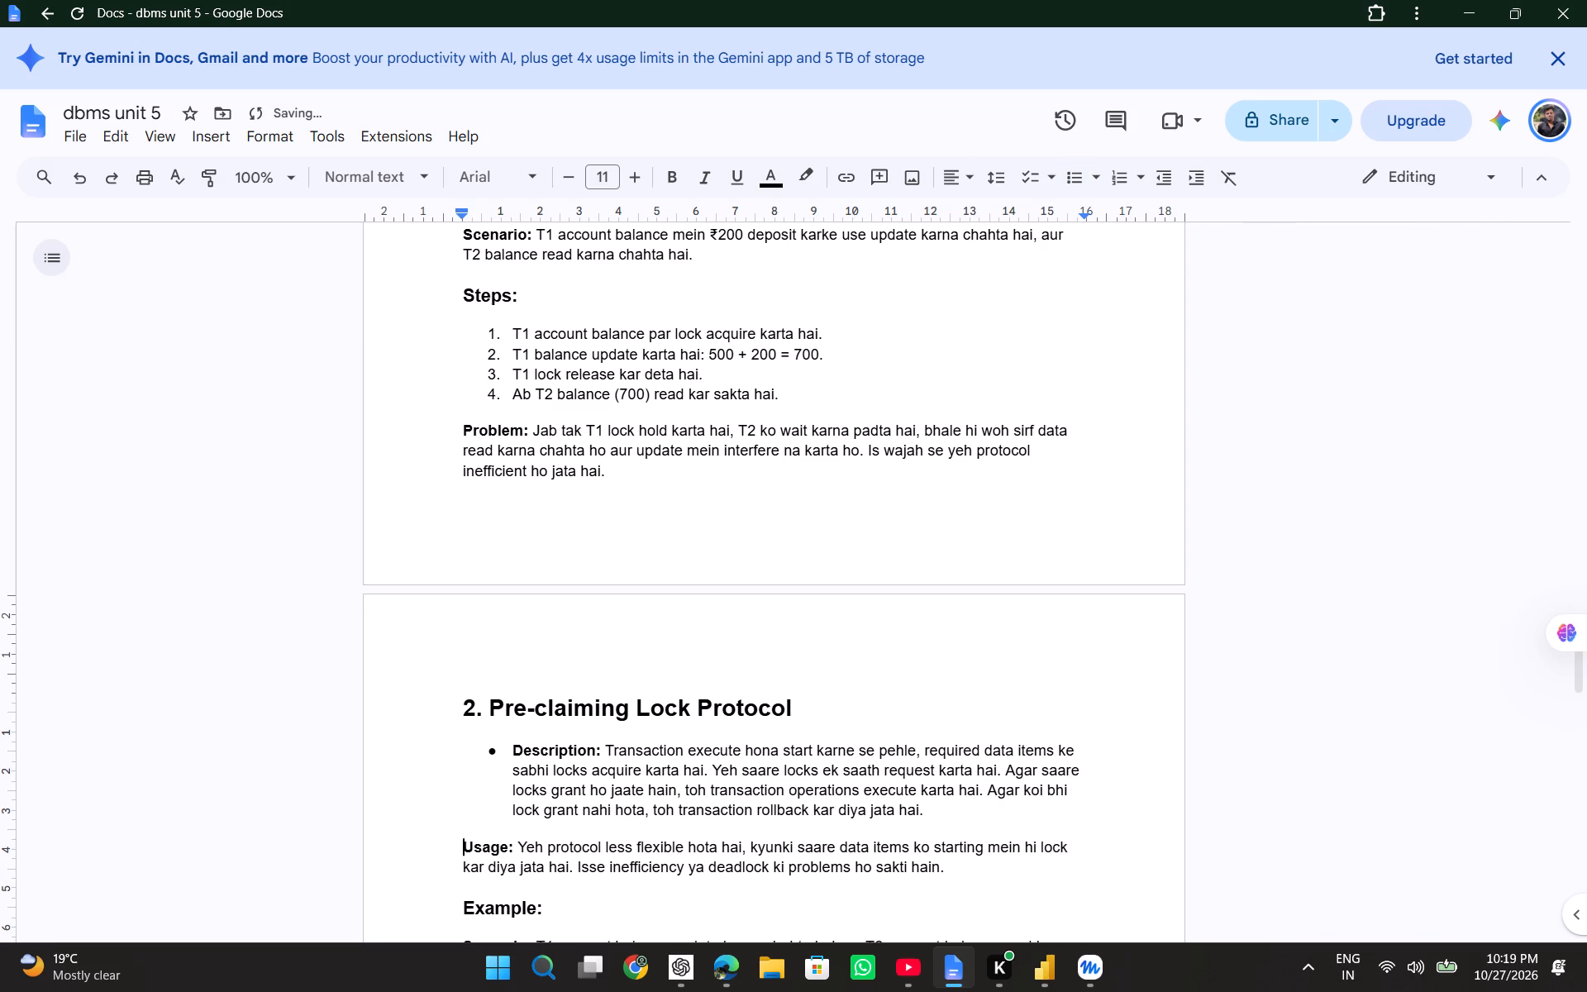
key(ctrl+shift+8)
Replace the leading dot of the Advantages line under Two-Phase Locking Protocol (2PL) with a bullet.
ctrl+scroll(466, 503, down, 4)
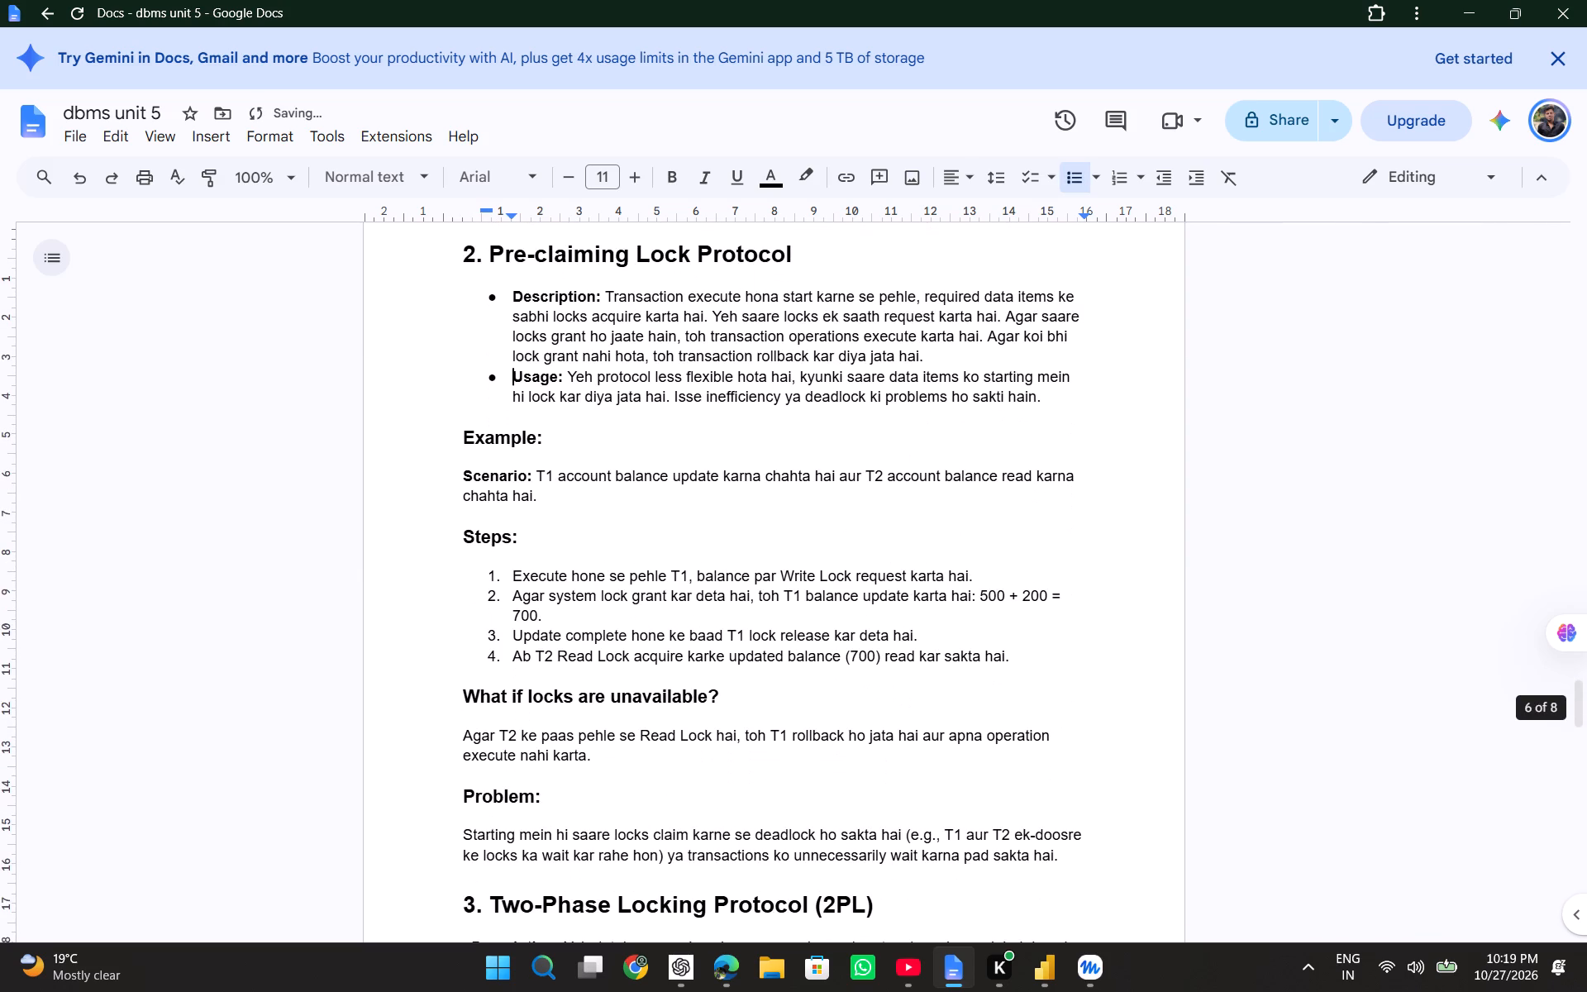
key(ctrl+Down)
key(ctrl+Down)
key(ctrl+Down)
key(ctrl+Down)
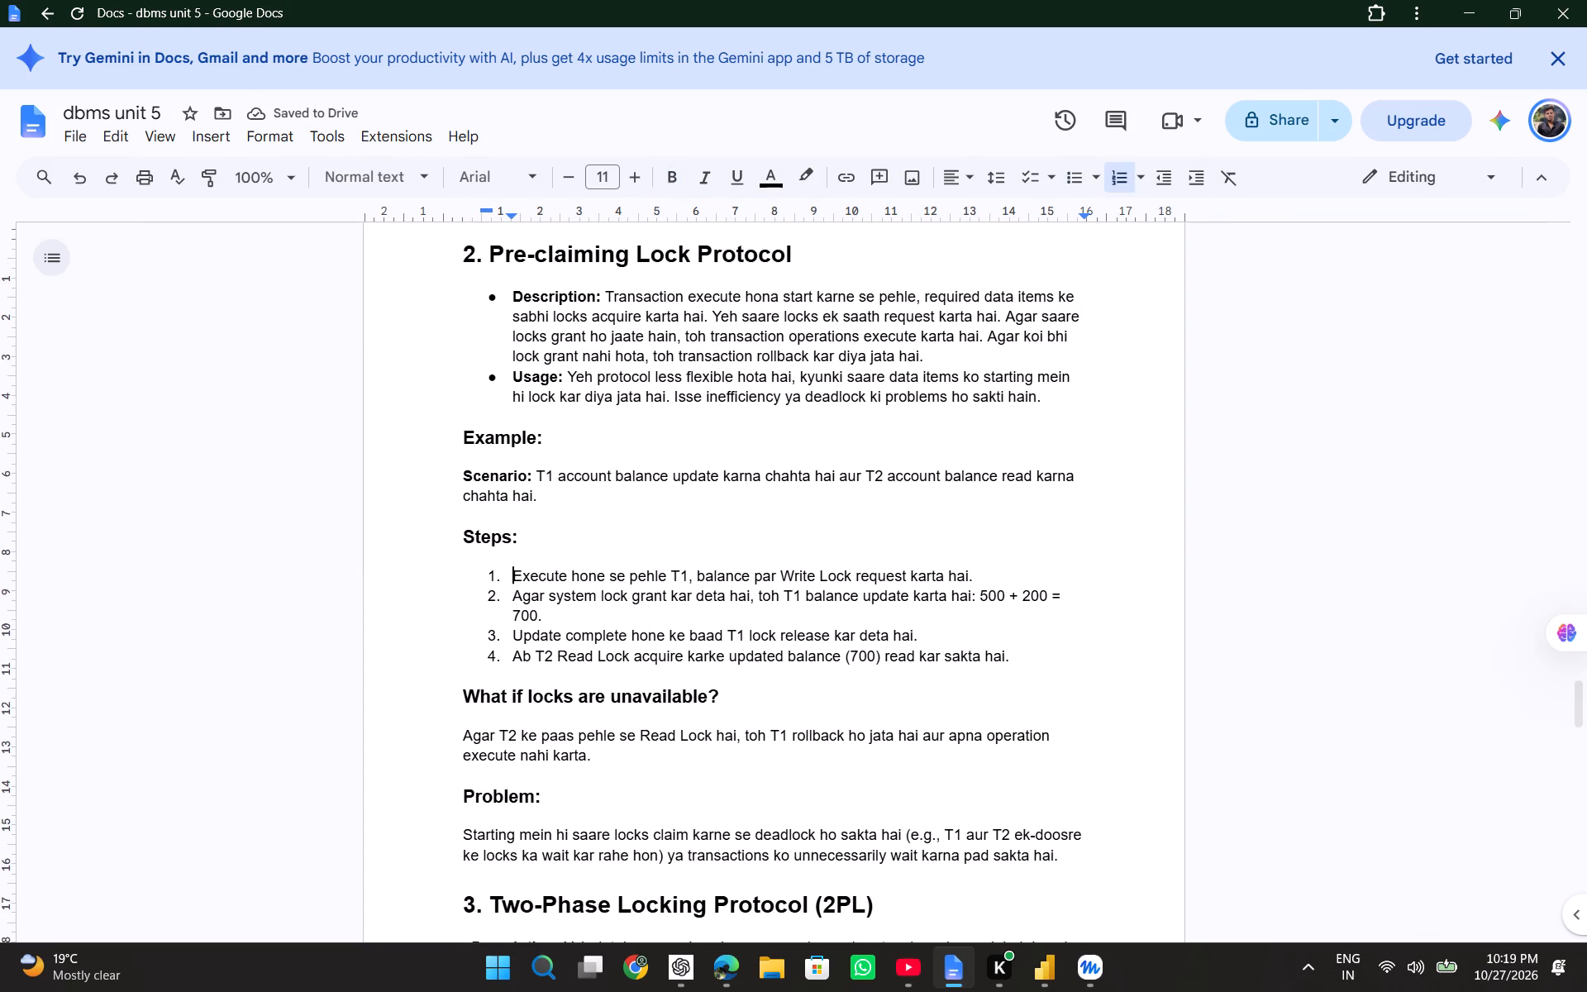
key(ctrl+Down)
key(ctrl+Down)
key(ctrl+Down)
key(ctrl+Down)
ctrl+scroll(466, 503, down, 3)
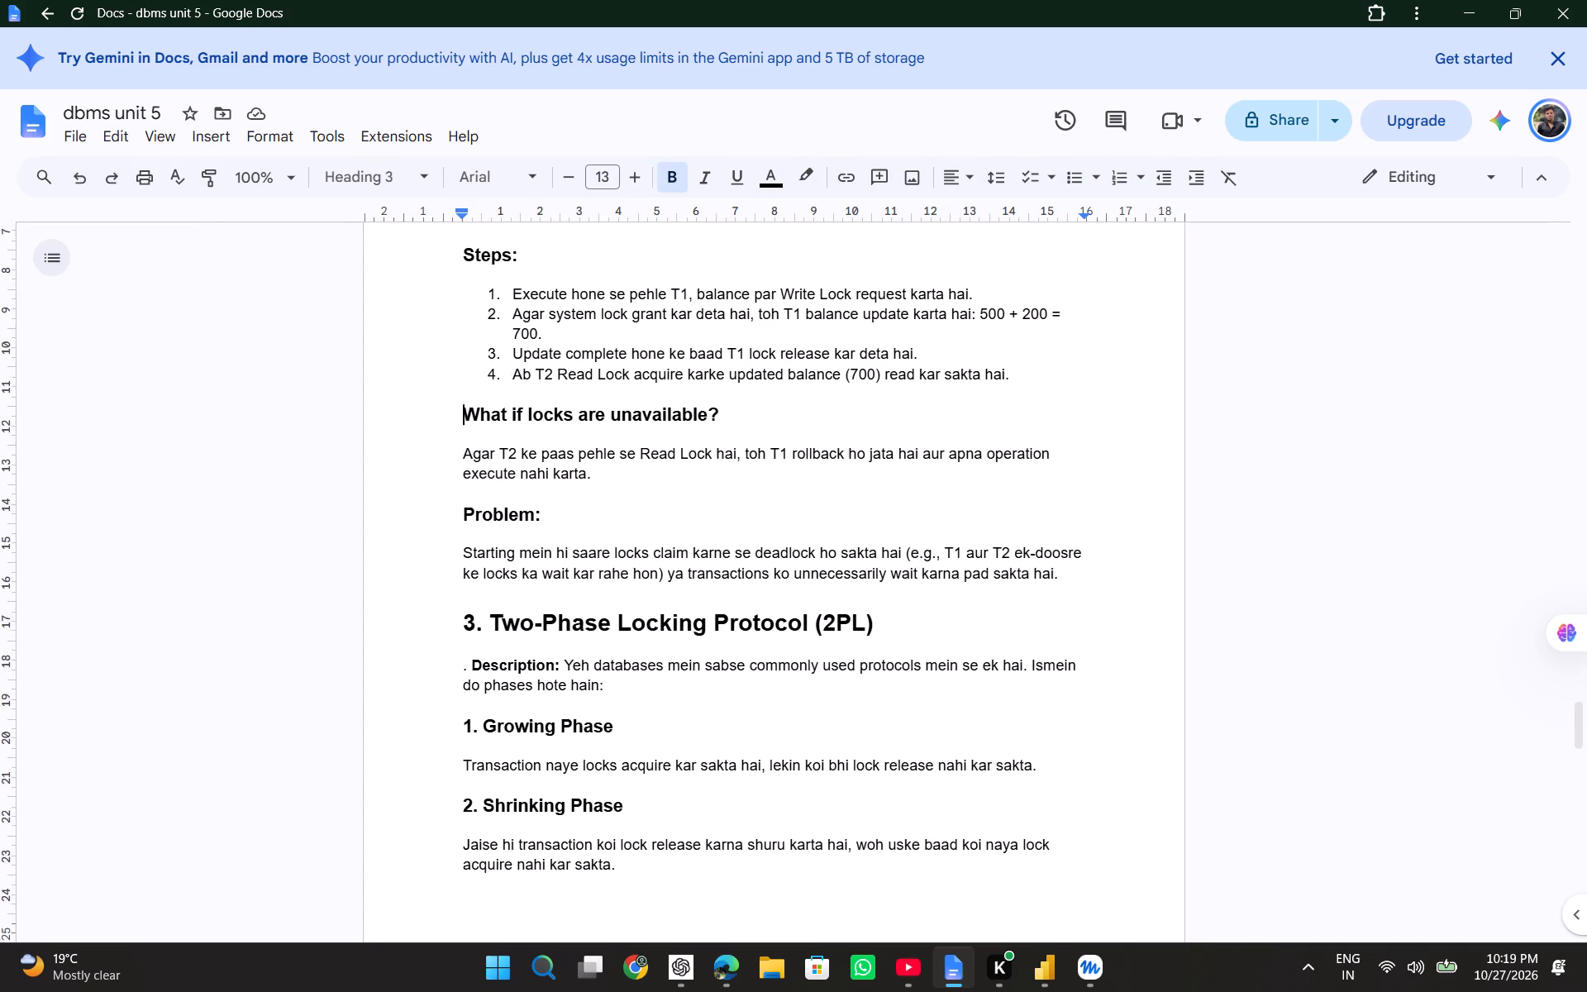
ctrl+scroll(466, 503, down, 5)
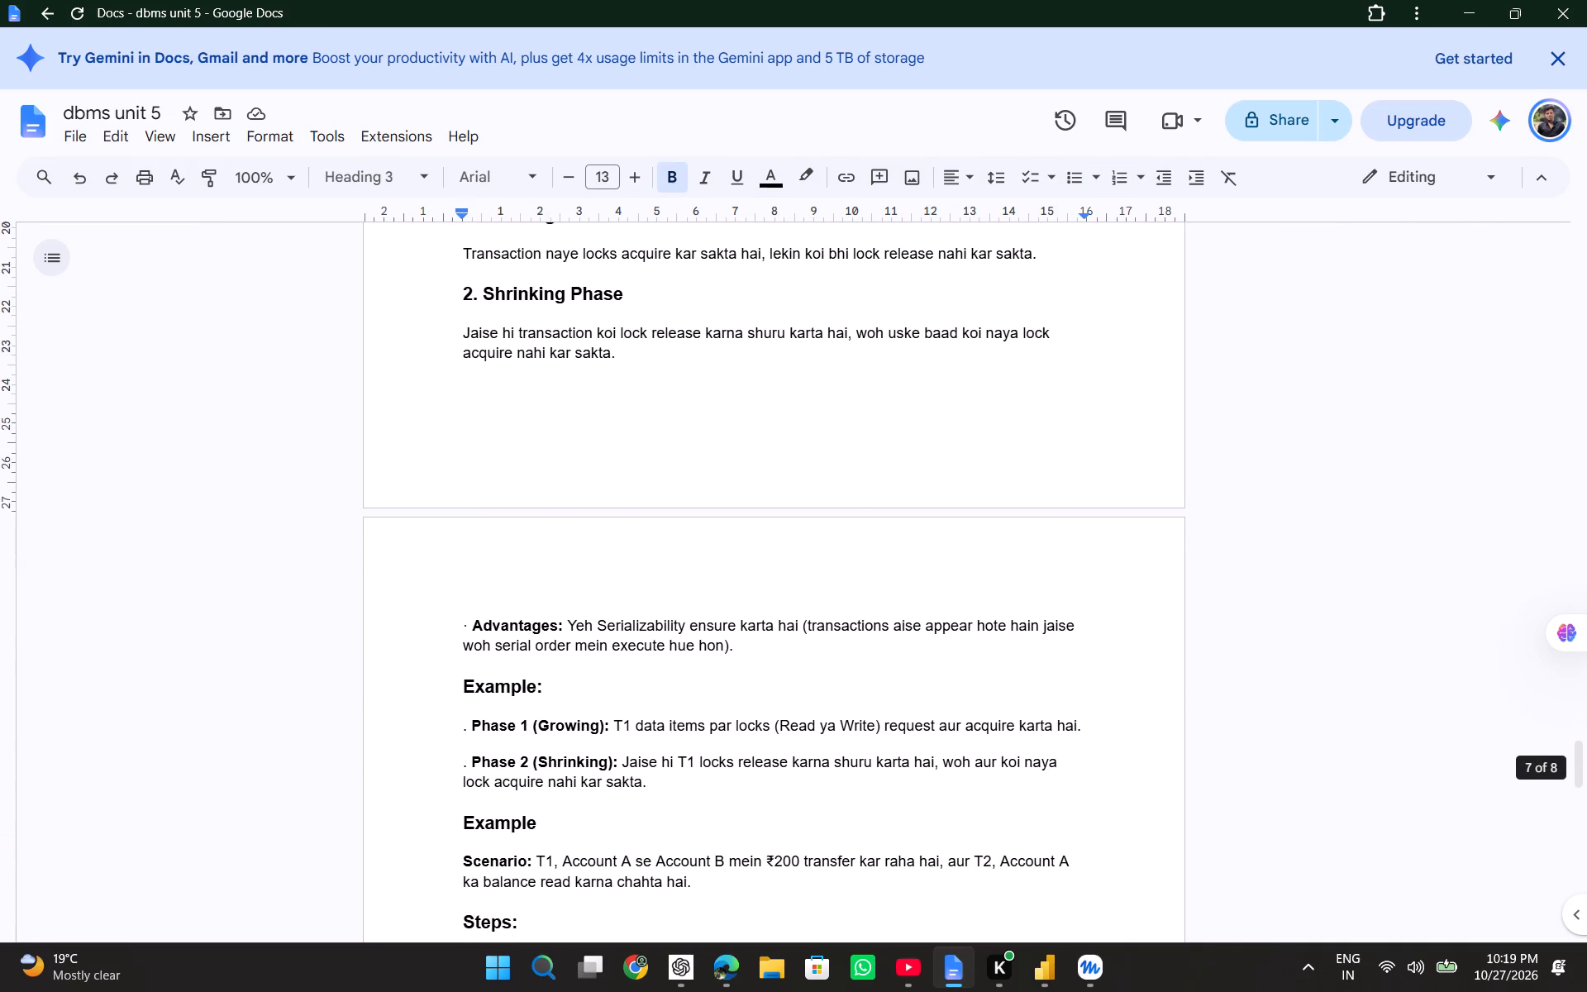
key(ctrl+Down)
key(ctrl+Down)
key(ctrl+Down)
key(ctrl+Down)
key(ctrl+Down)
key(ctrl+Down)
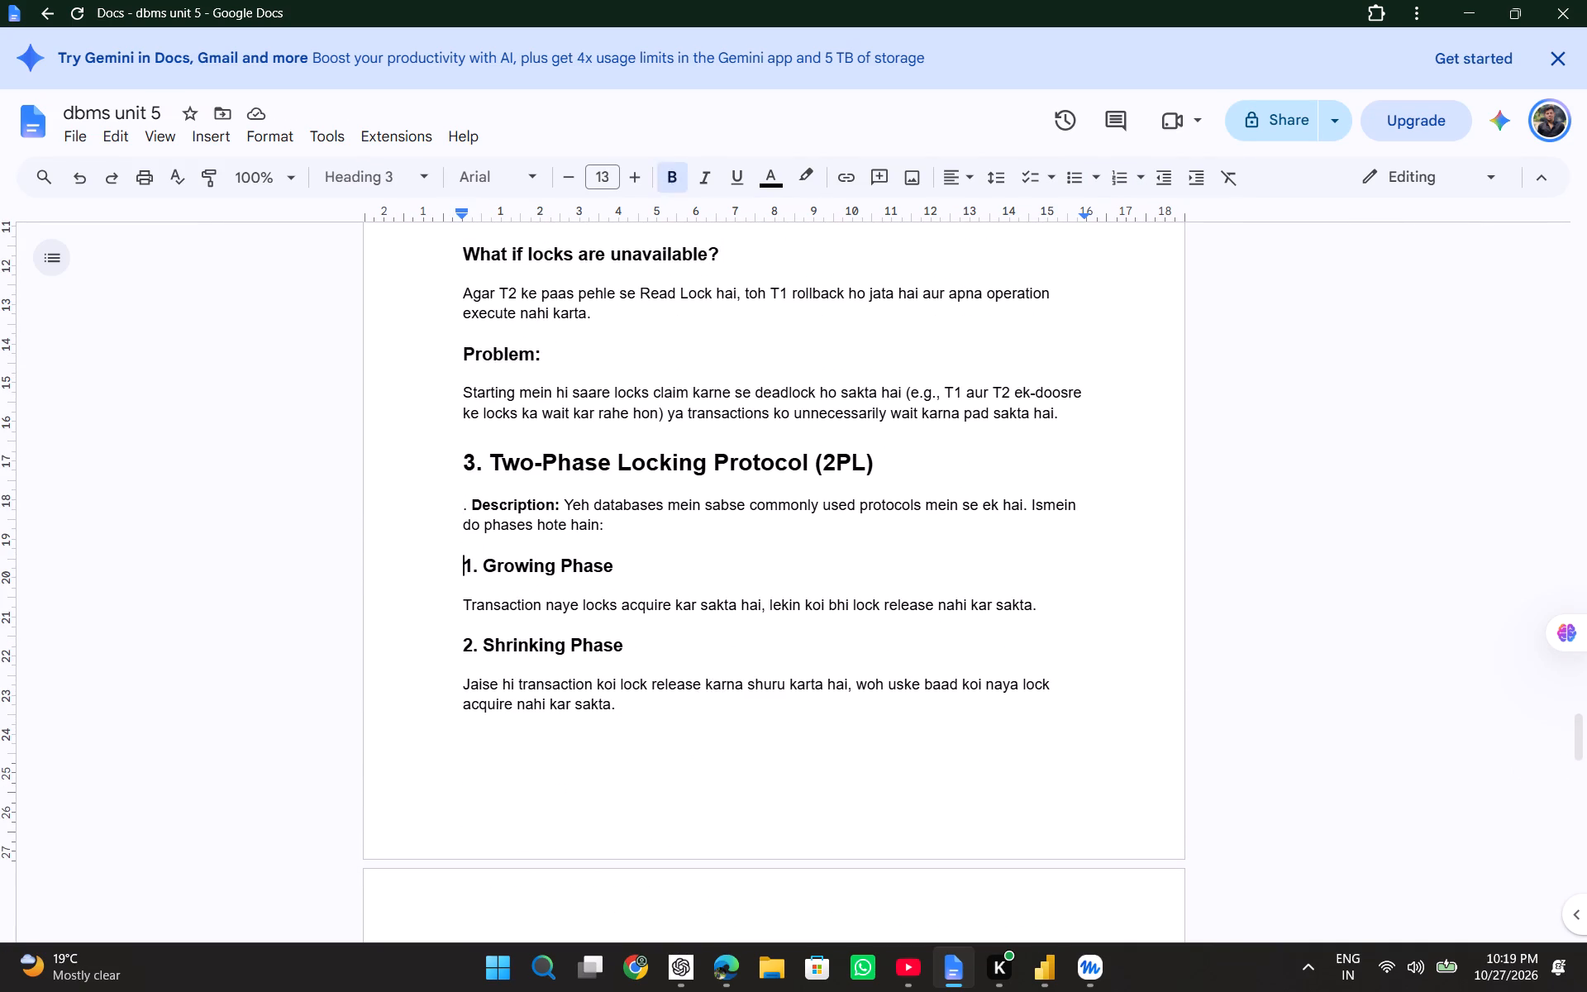
key(ctrl+Down)
key(ctrl+Down)
key(ctrl+Down)
key(ctrl+Down)
key(ctrl+Down)
key(ctrl+Up)
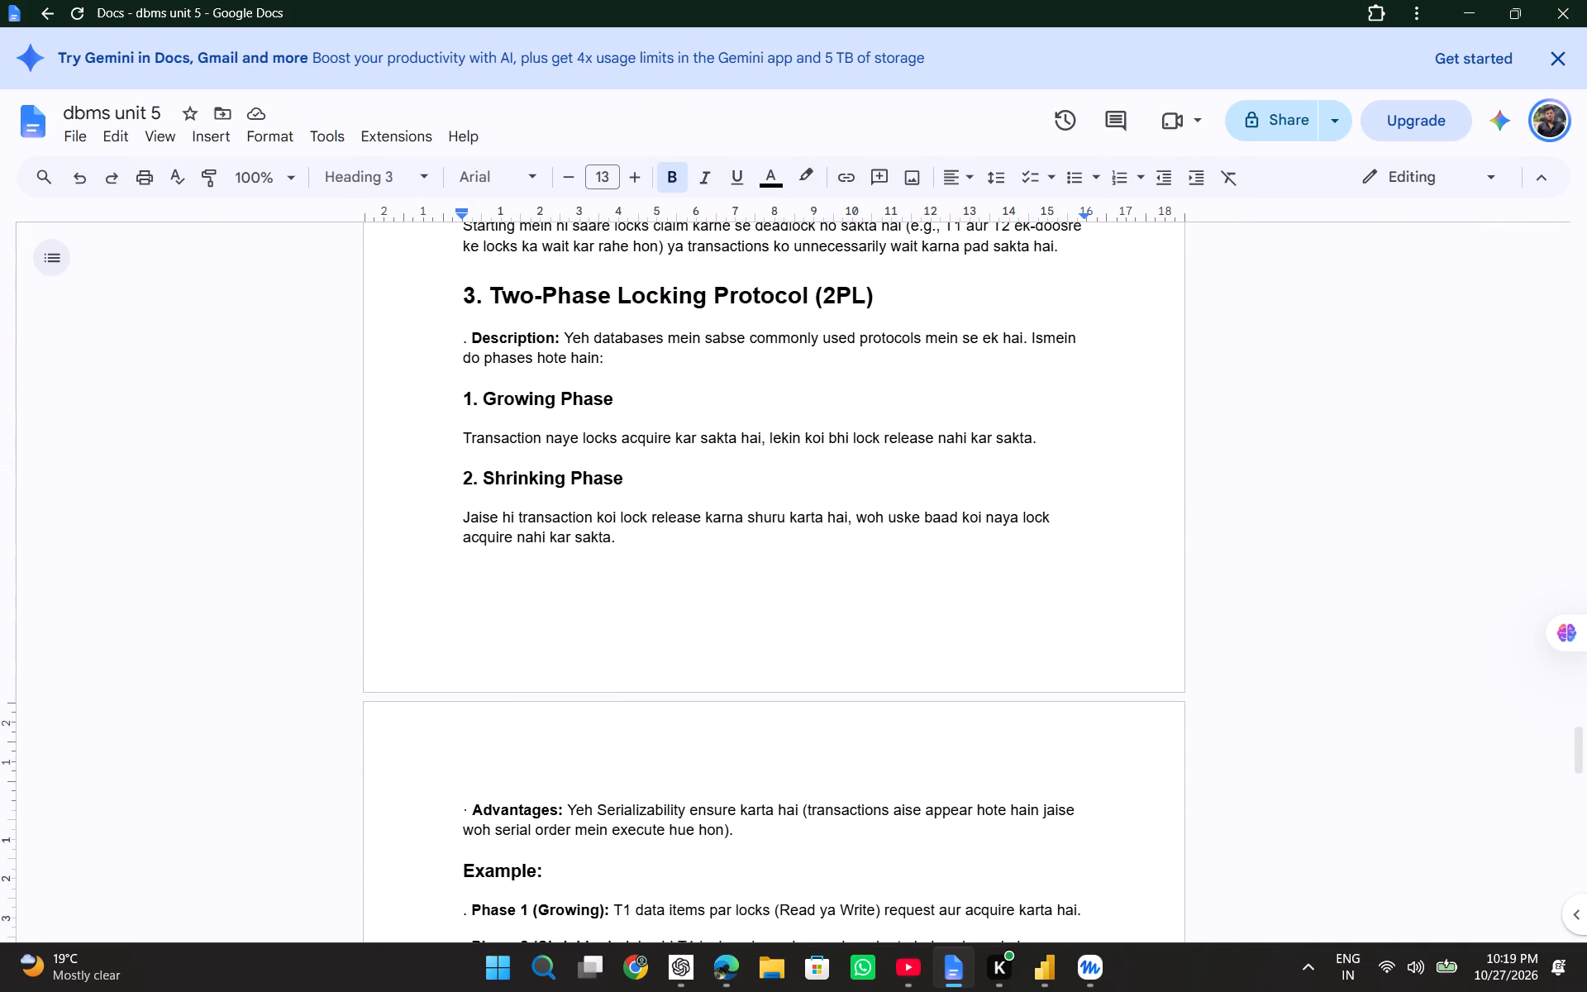
key(ctrl+Delete)
key(ctrl+shift+8)
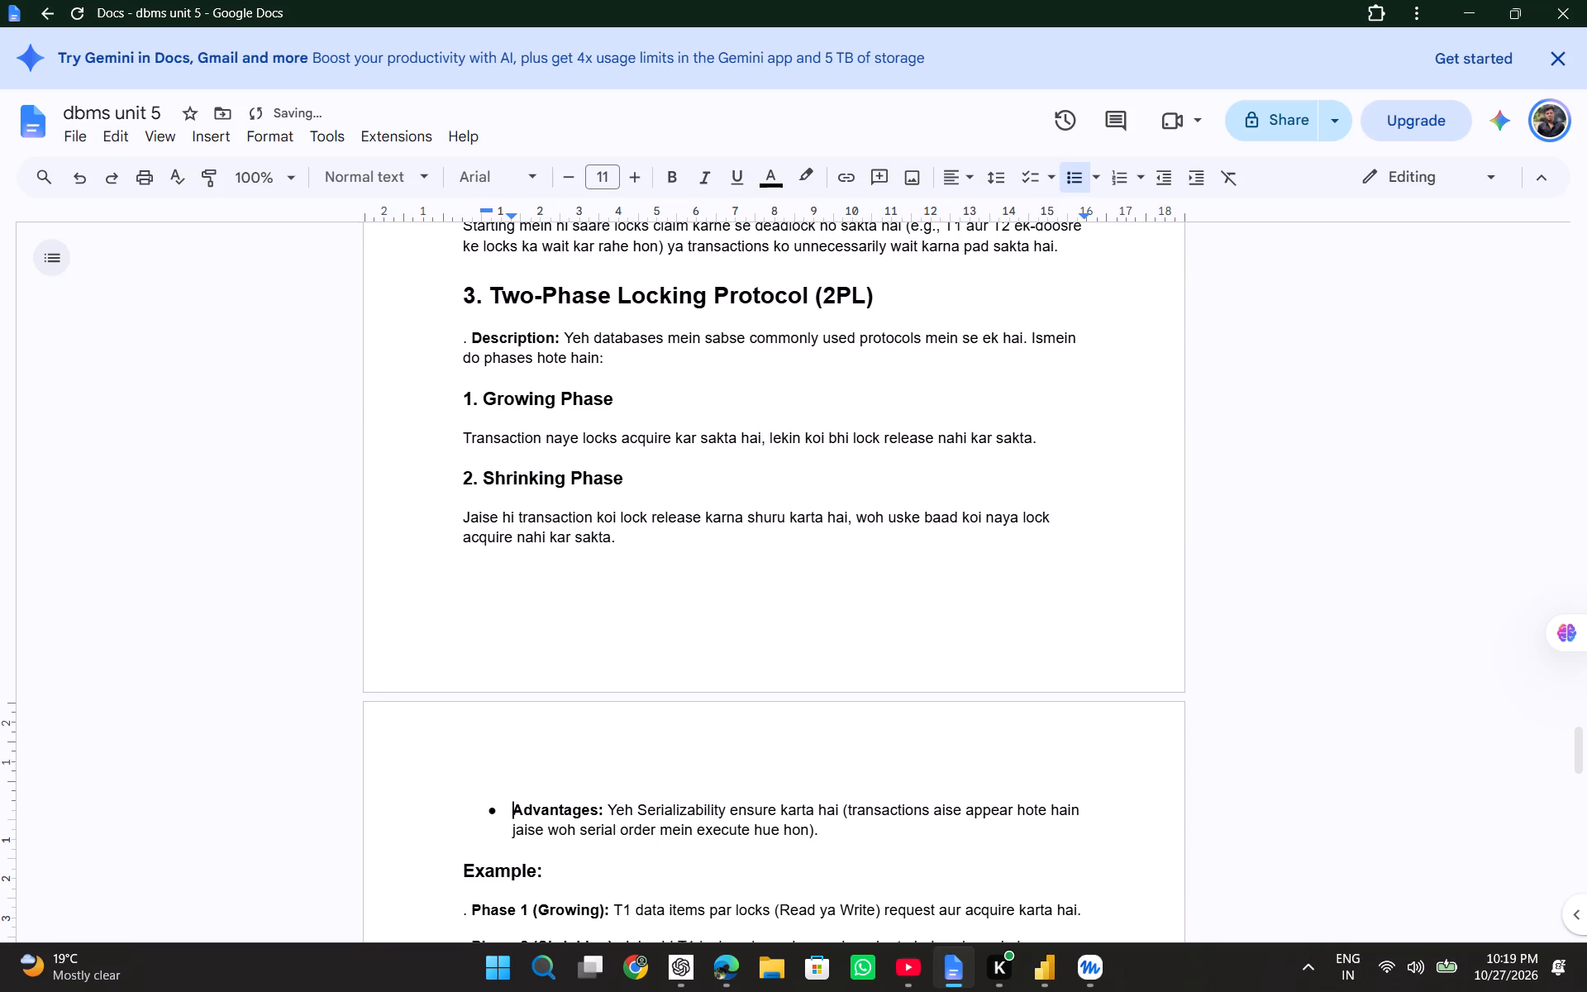
Replace the leading dots of the Phase 1 (Growing) and Phase 2 (Shrinking) lines under the 2PL Example with bullets.
key(ctrl+Down)
ctrl+scroll(466, 503, down, 2)
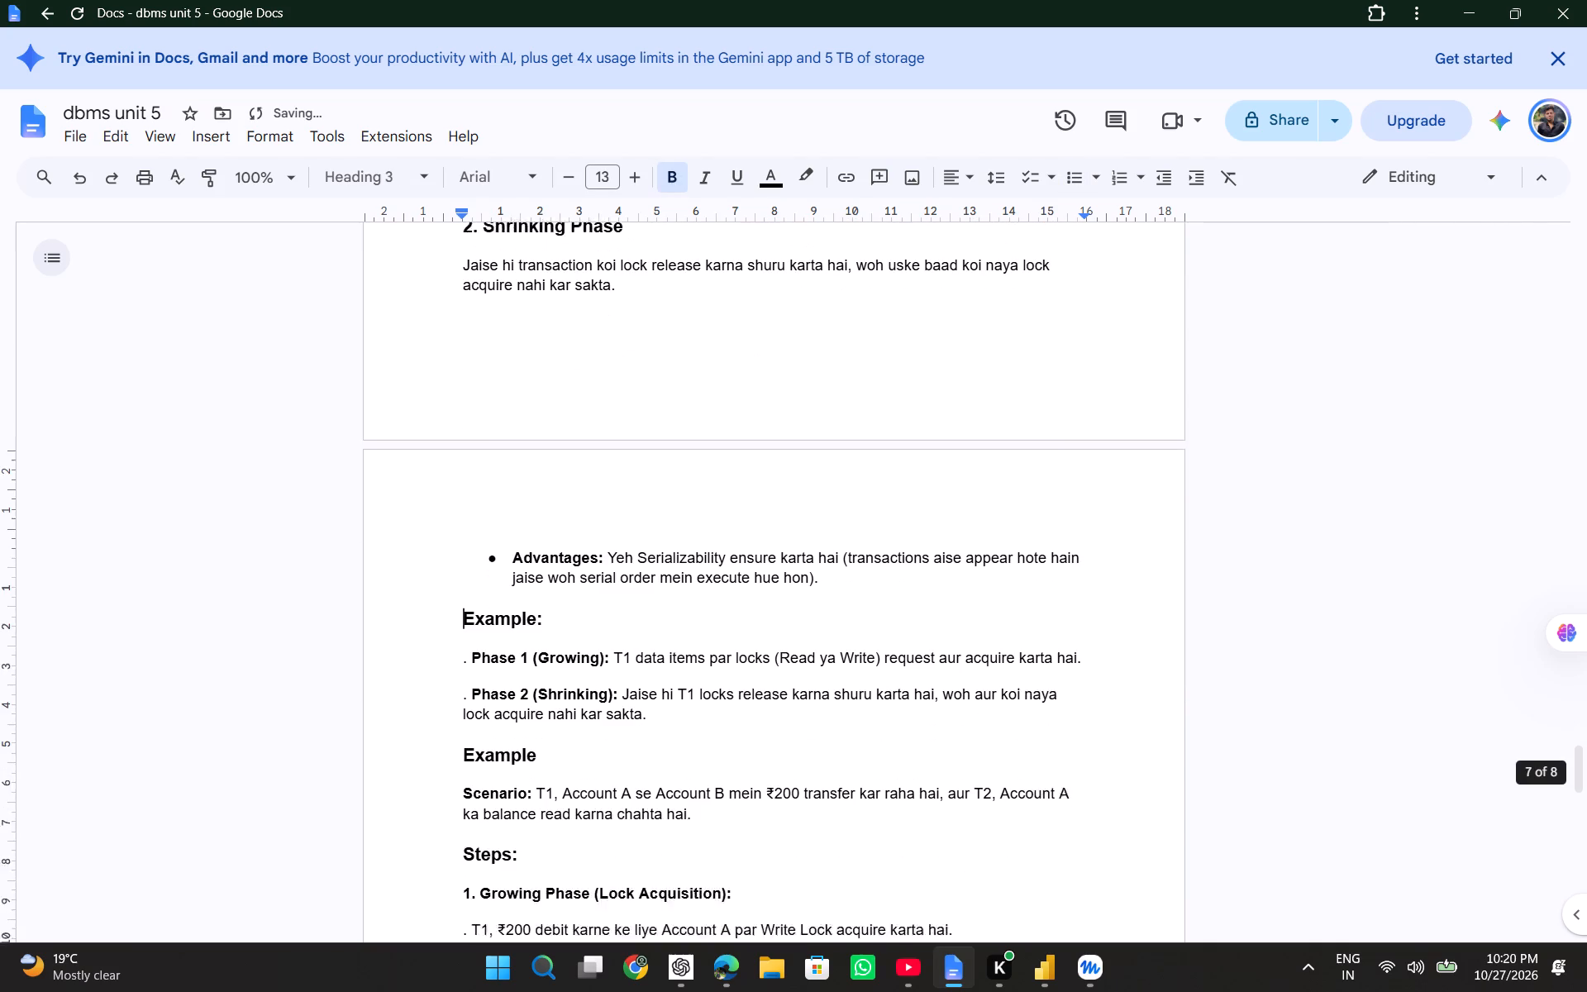
ctrl+scroll(466, 503, down, 1)
key(ctrl+Down)
key(ctrl+Delete)
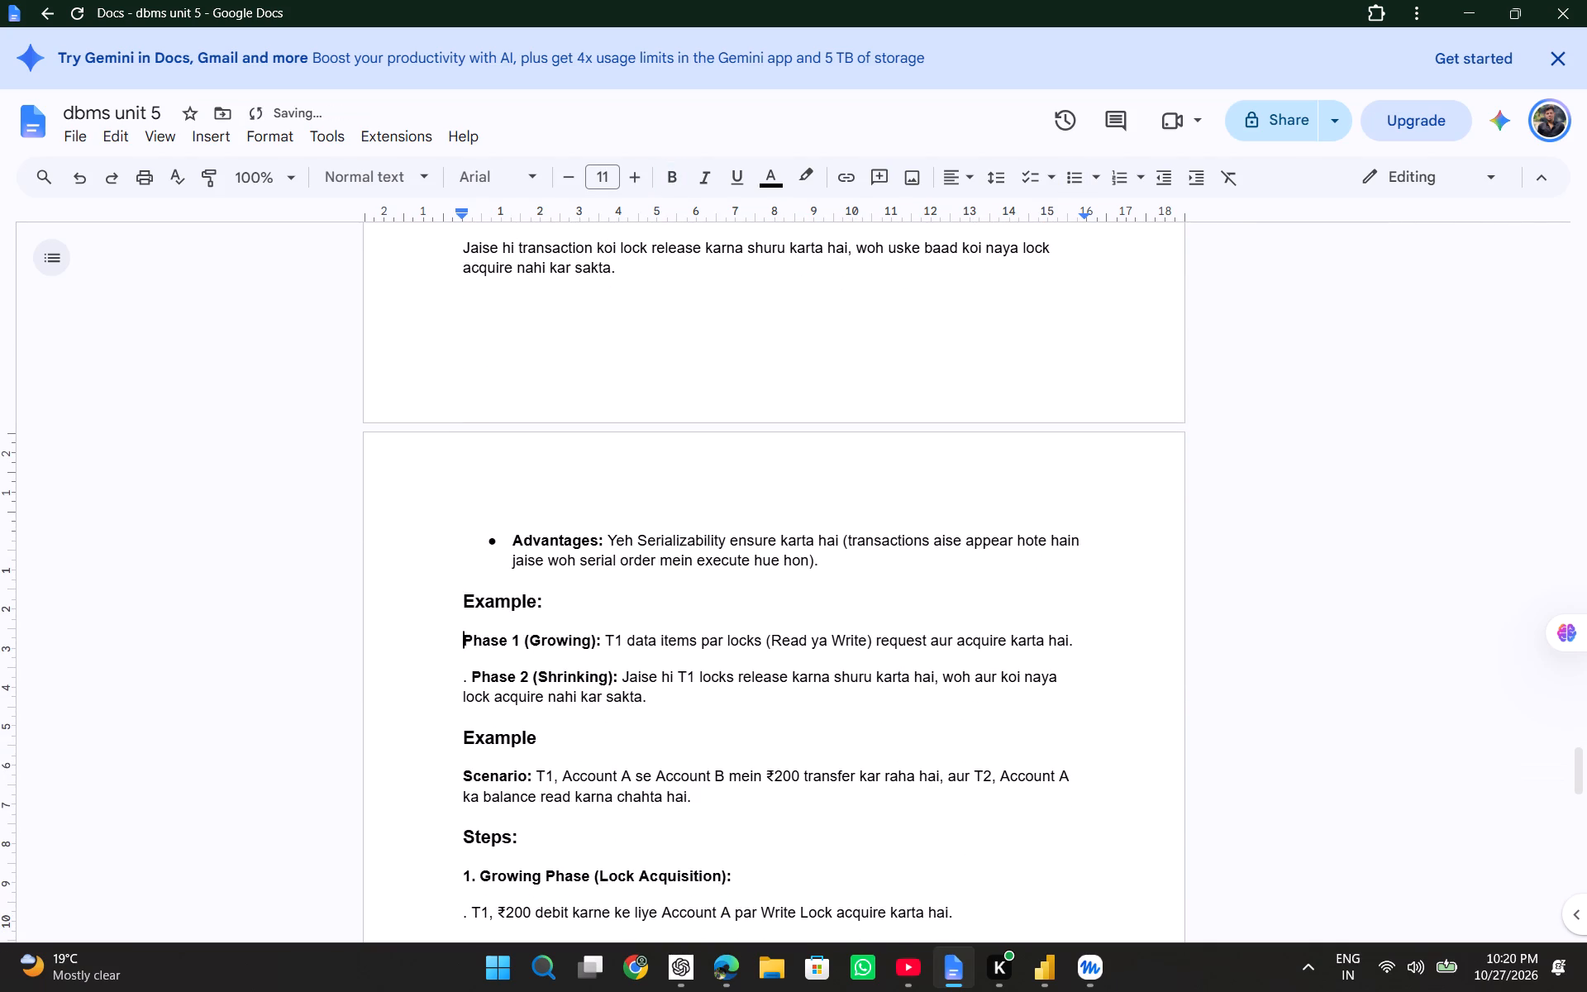
key(ctrl+shift+8)
key(ctrl+Down)
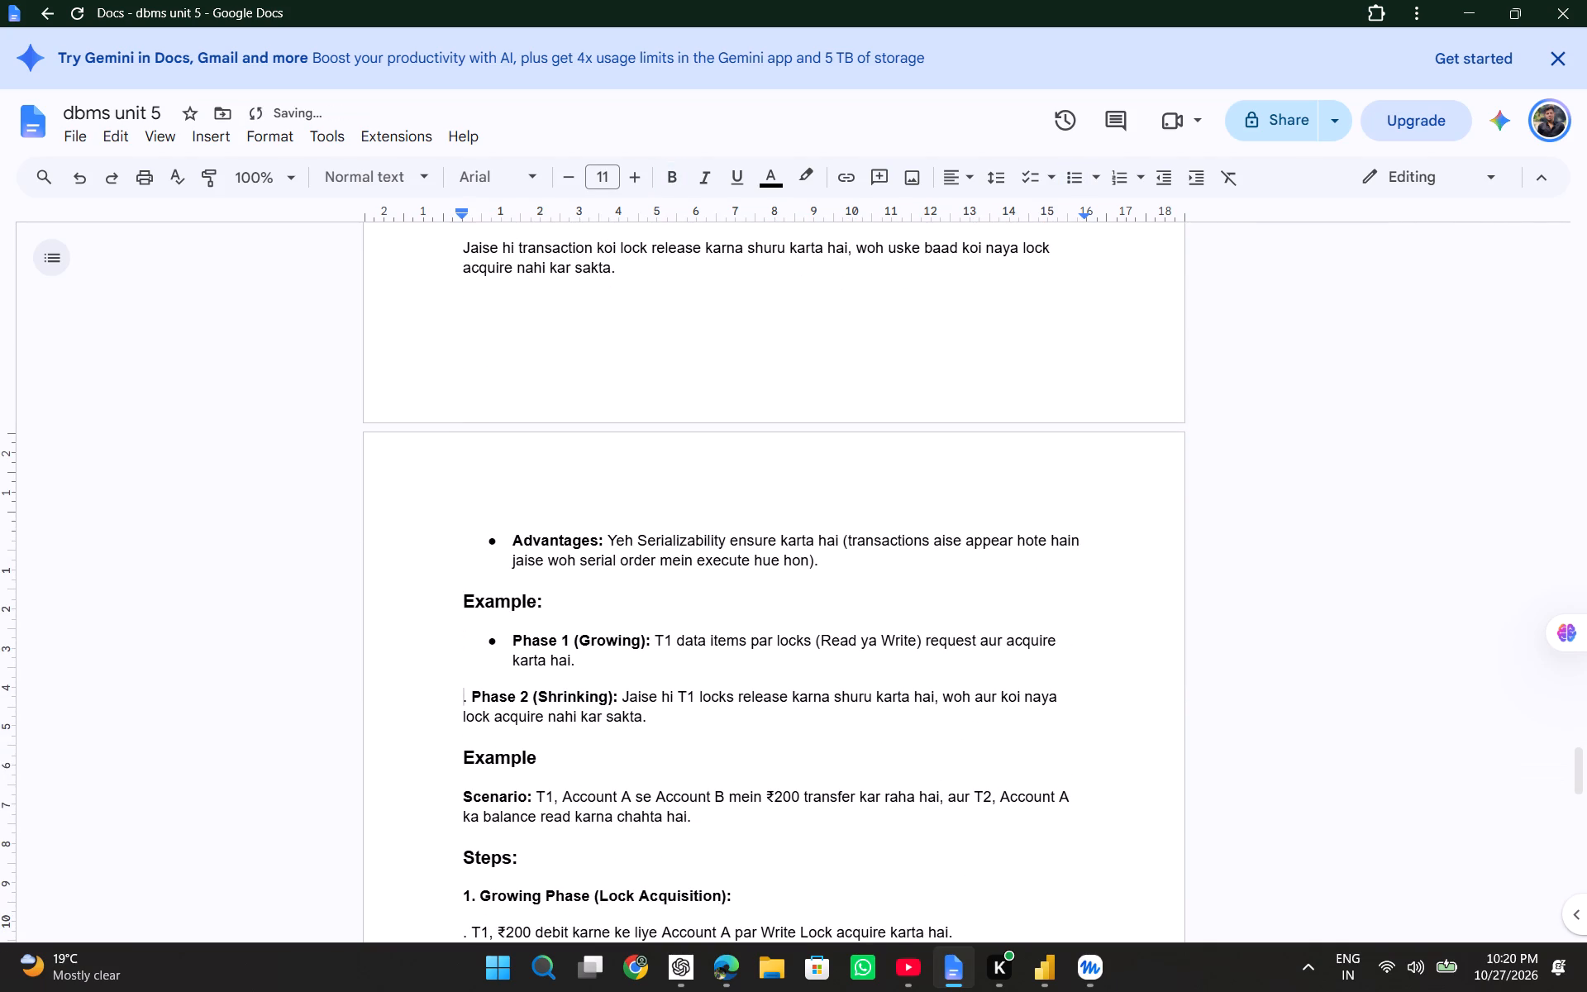
key(ctrl+Delete)
key(ctrl+shift+8)
Replace the leading dots of the ₹200 debit and ₹200 credit lines under Growing Phase (Lock Acquisition) with bullets.
key(ctrl+Down)
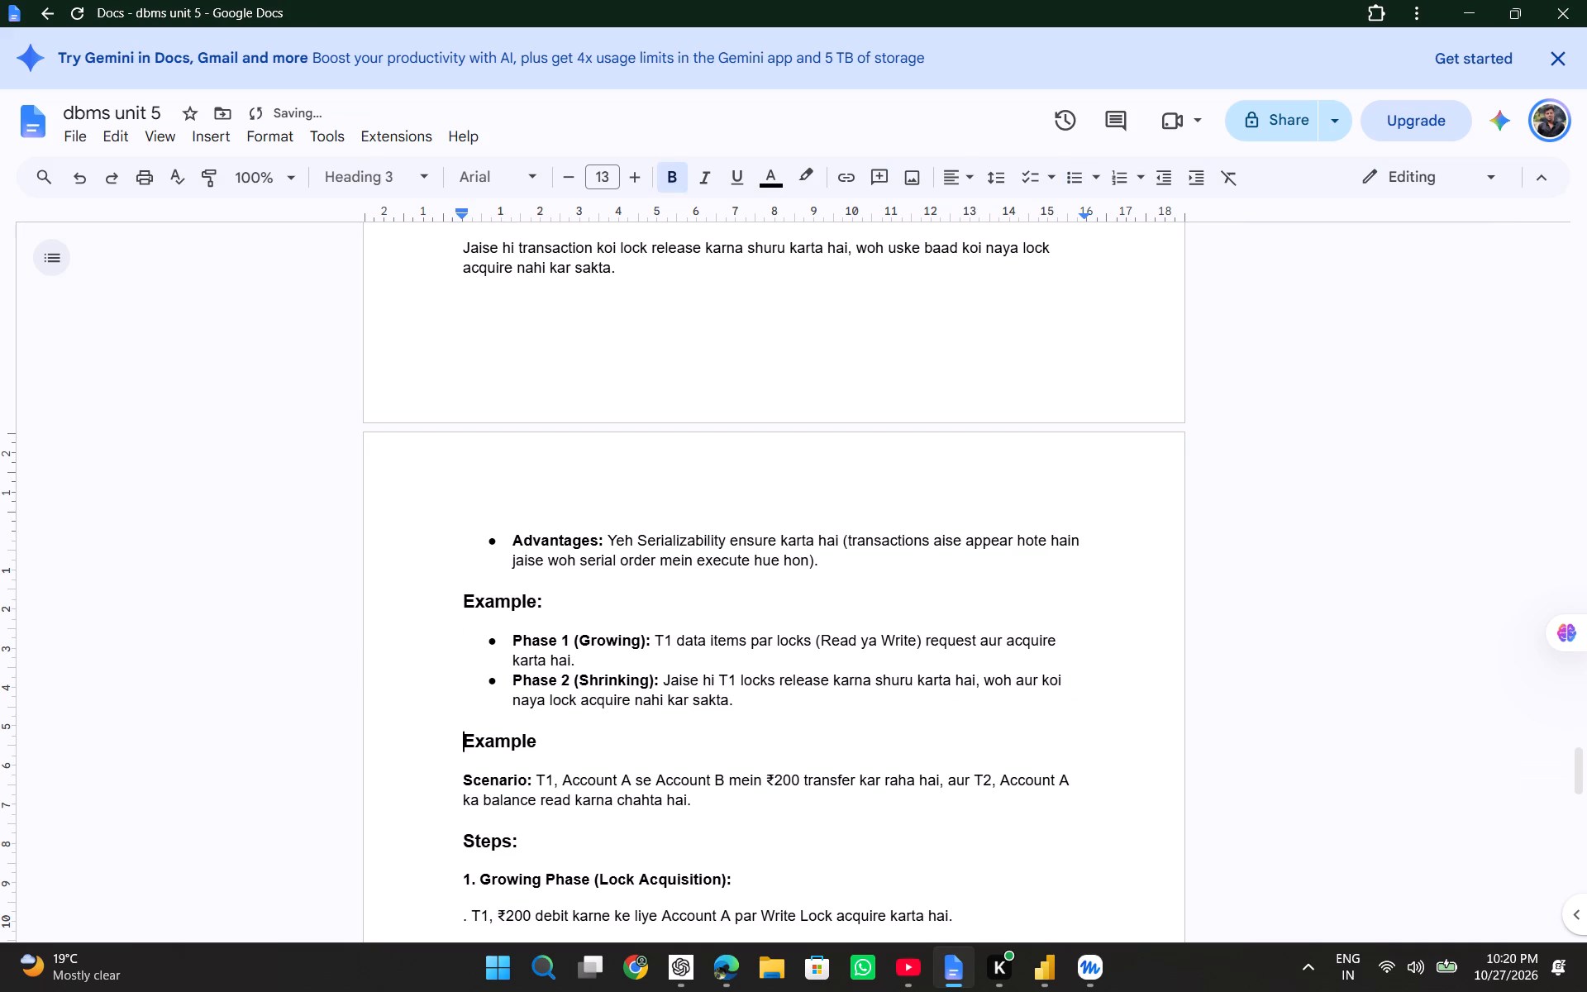
key(ctrl+Down)
ctrl+scroll(466, 503, down, 4)
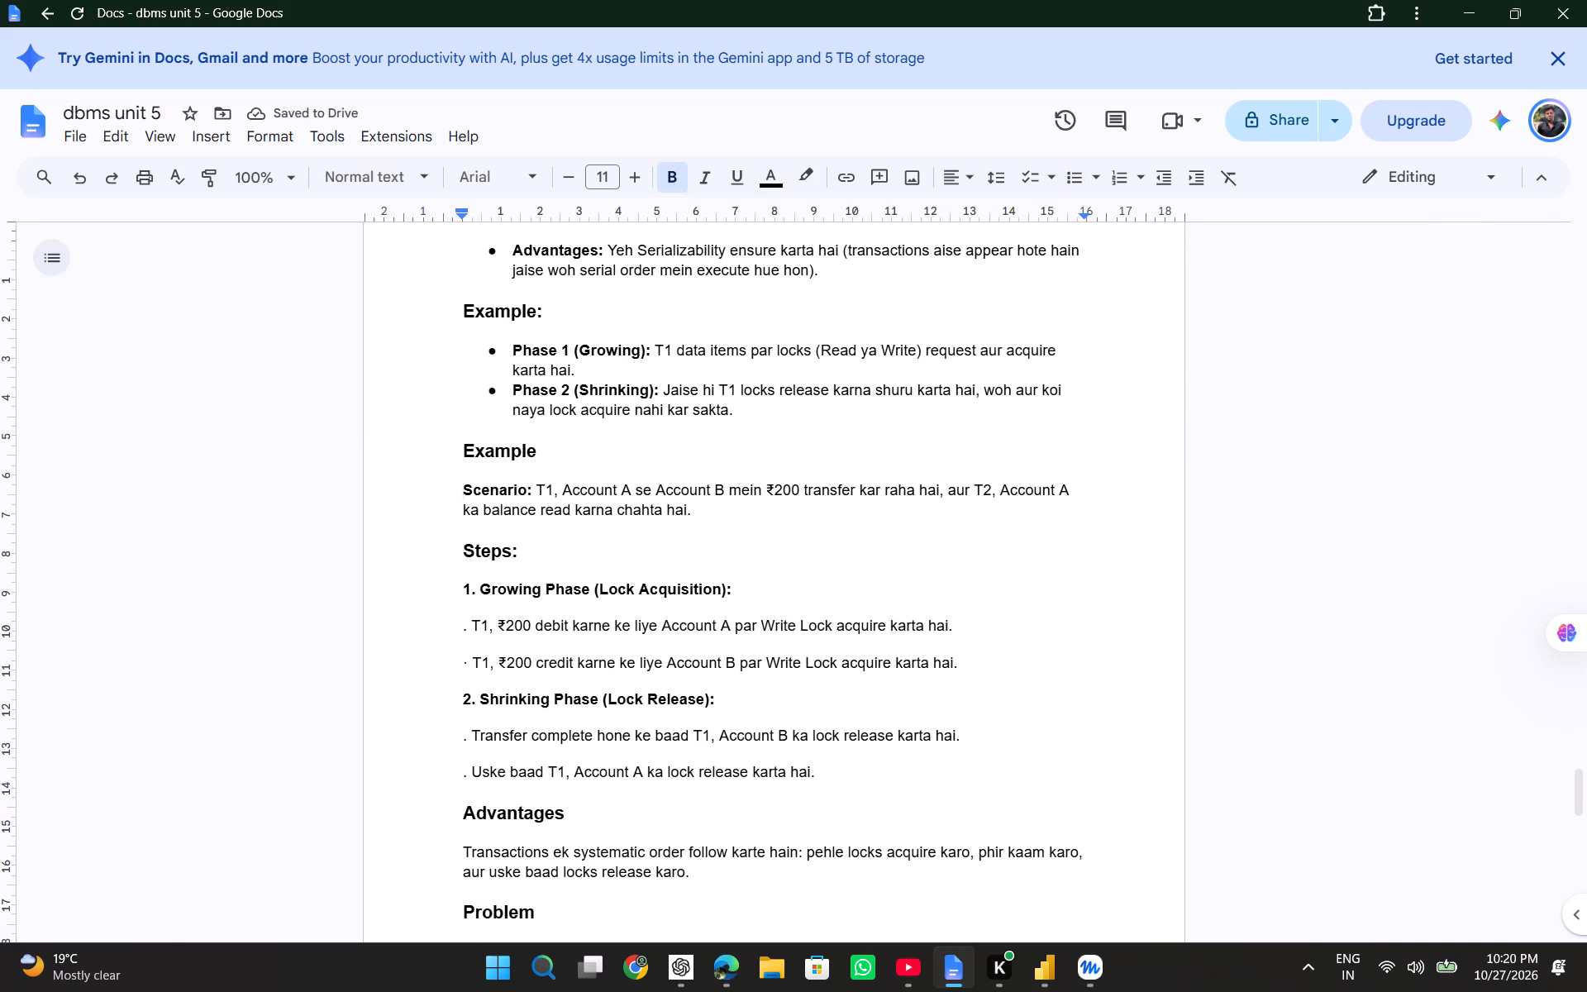
key(ctrl+Down)
key(ctrl+Down)
key(ctrl+Down)
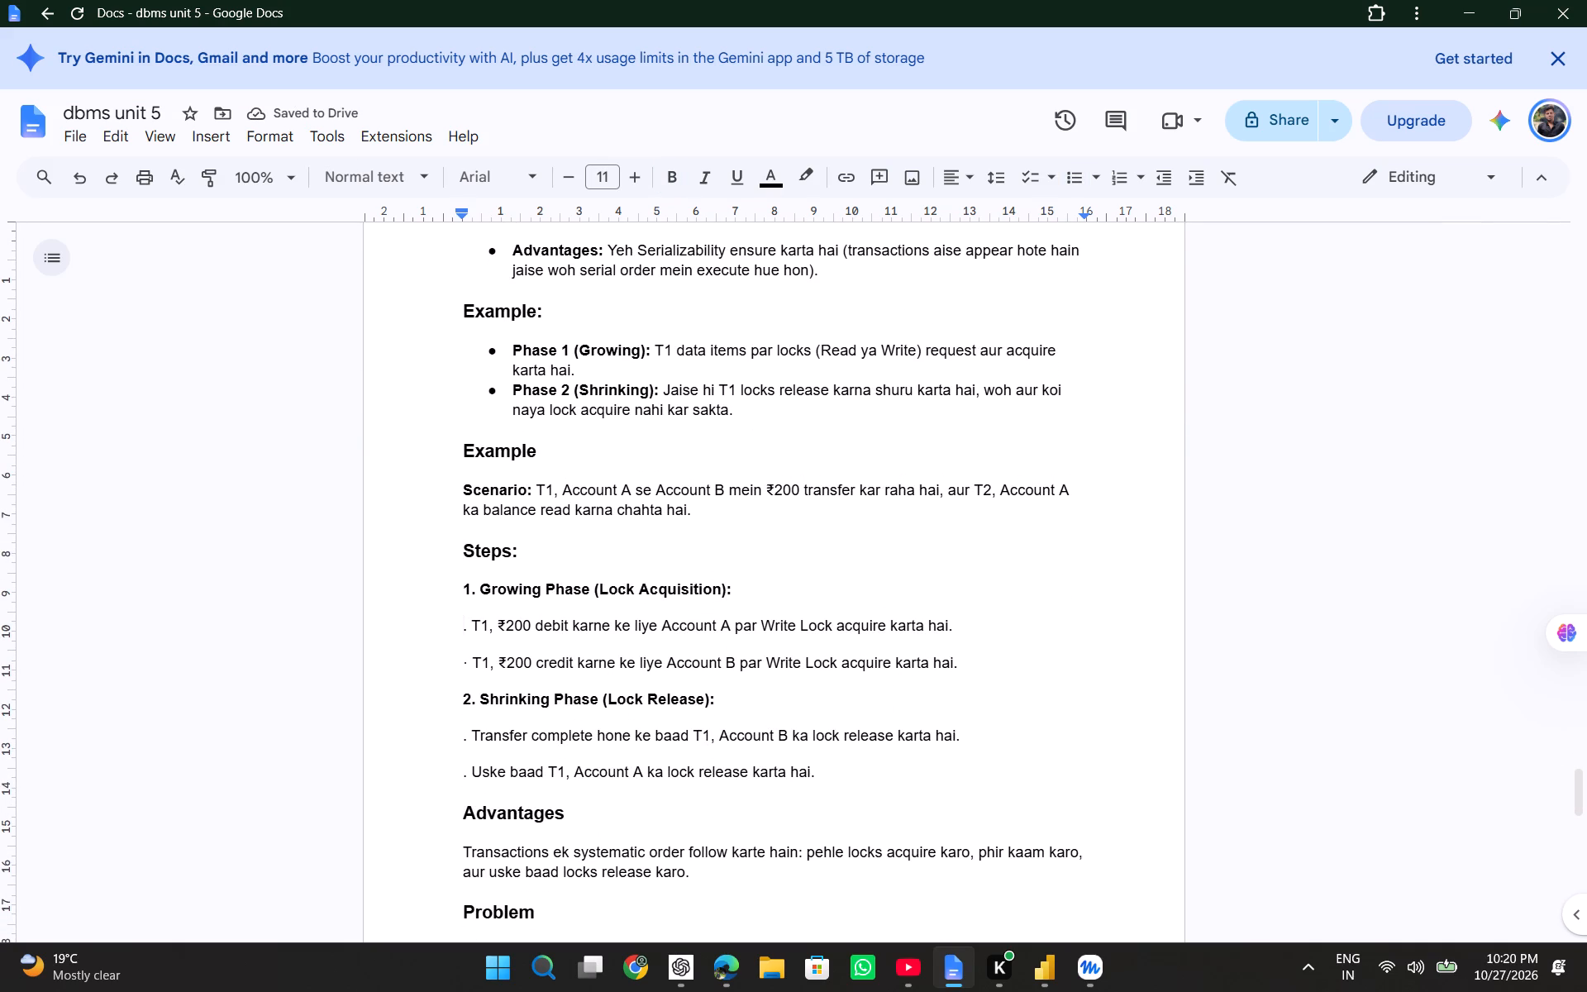
key(ctrl+Delete)
key(ctrl+shift+8)
key(ctrl+Down)
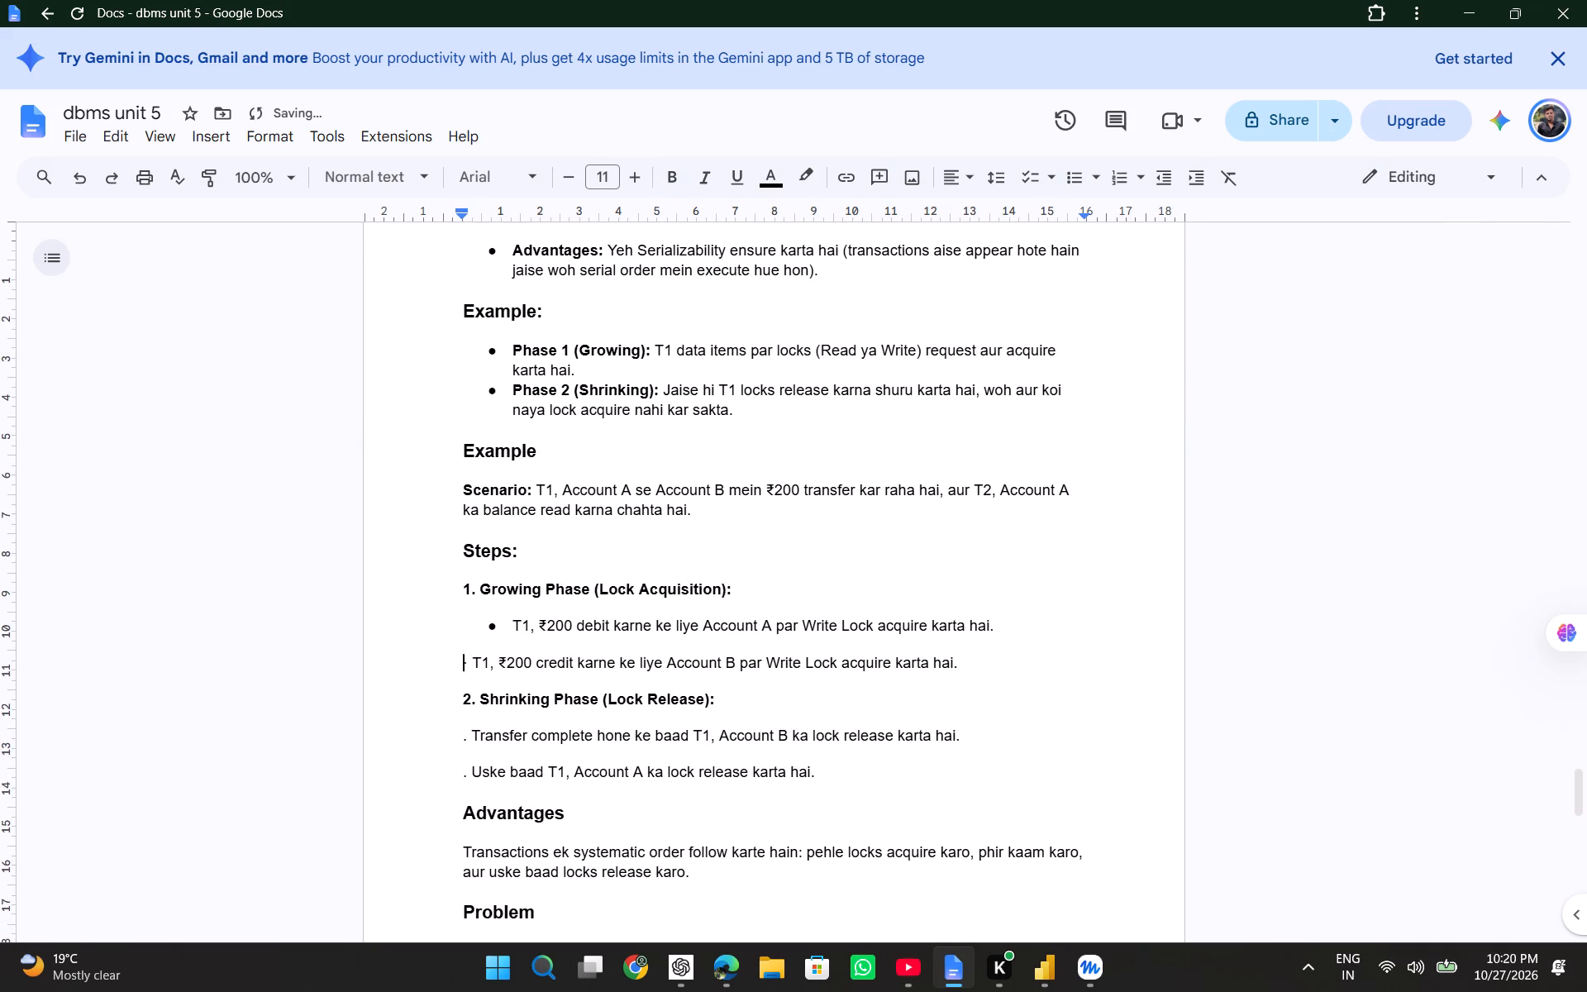
key(ctrl+Delete)
key(ctrl+shift+8)
Replace the leading dots of the two lock release lines under Shrinking Phase (Lock Release) with bullets.
key(ctrl+Down)
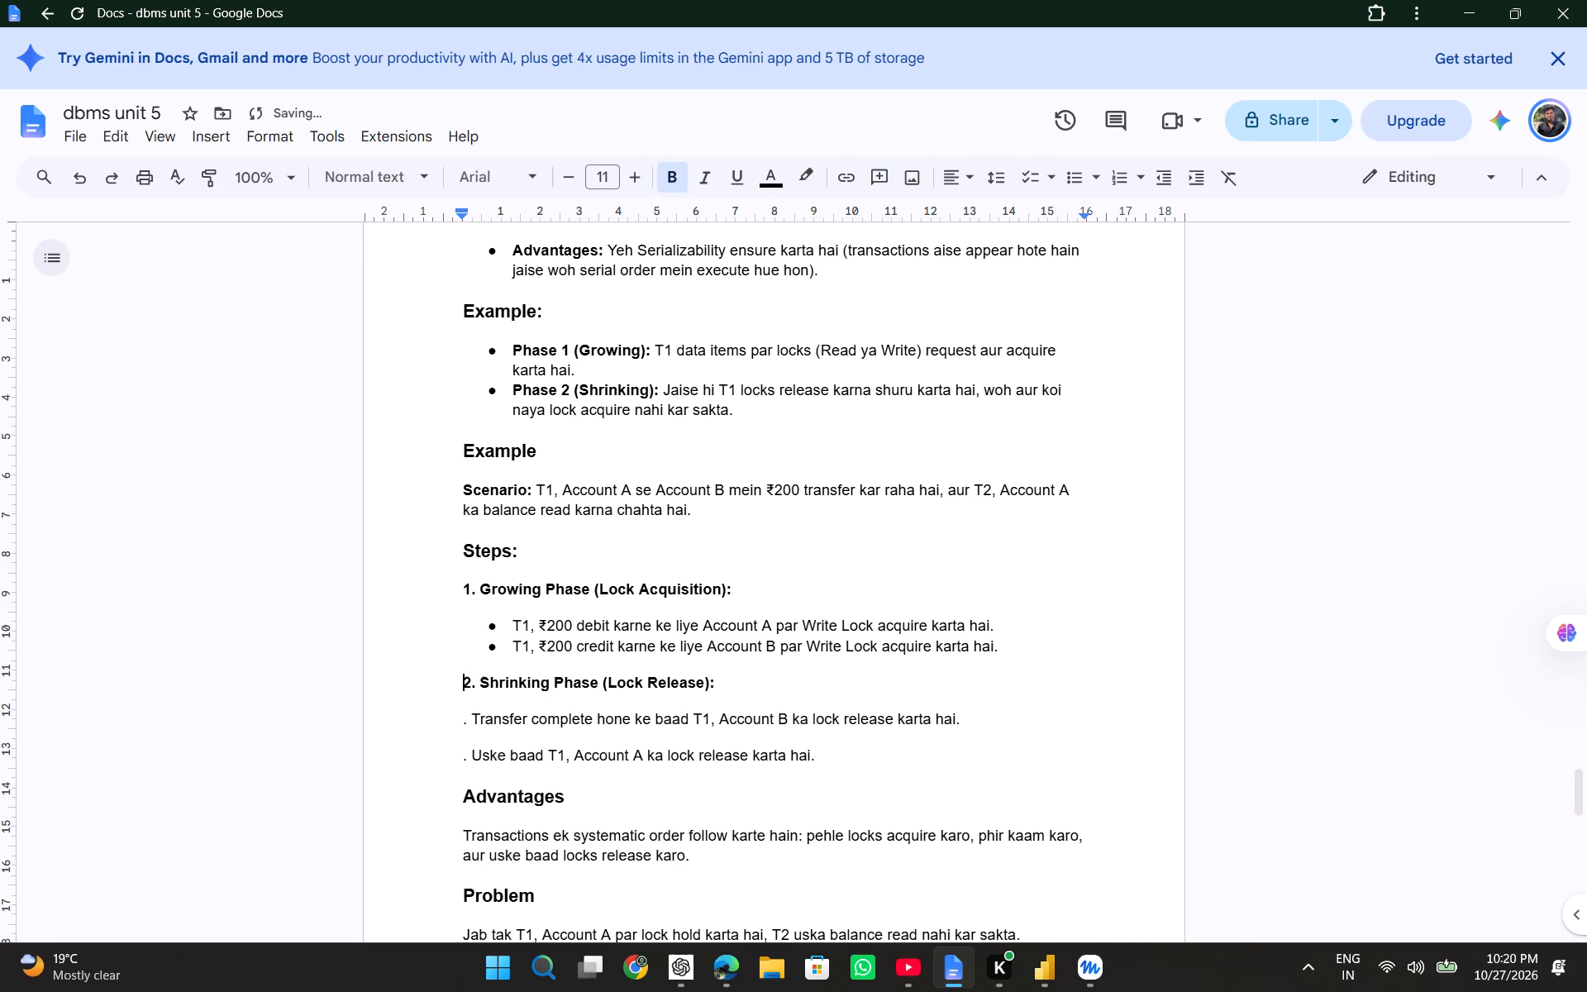
key(ctrl+Down)
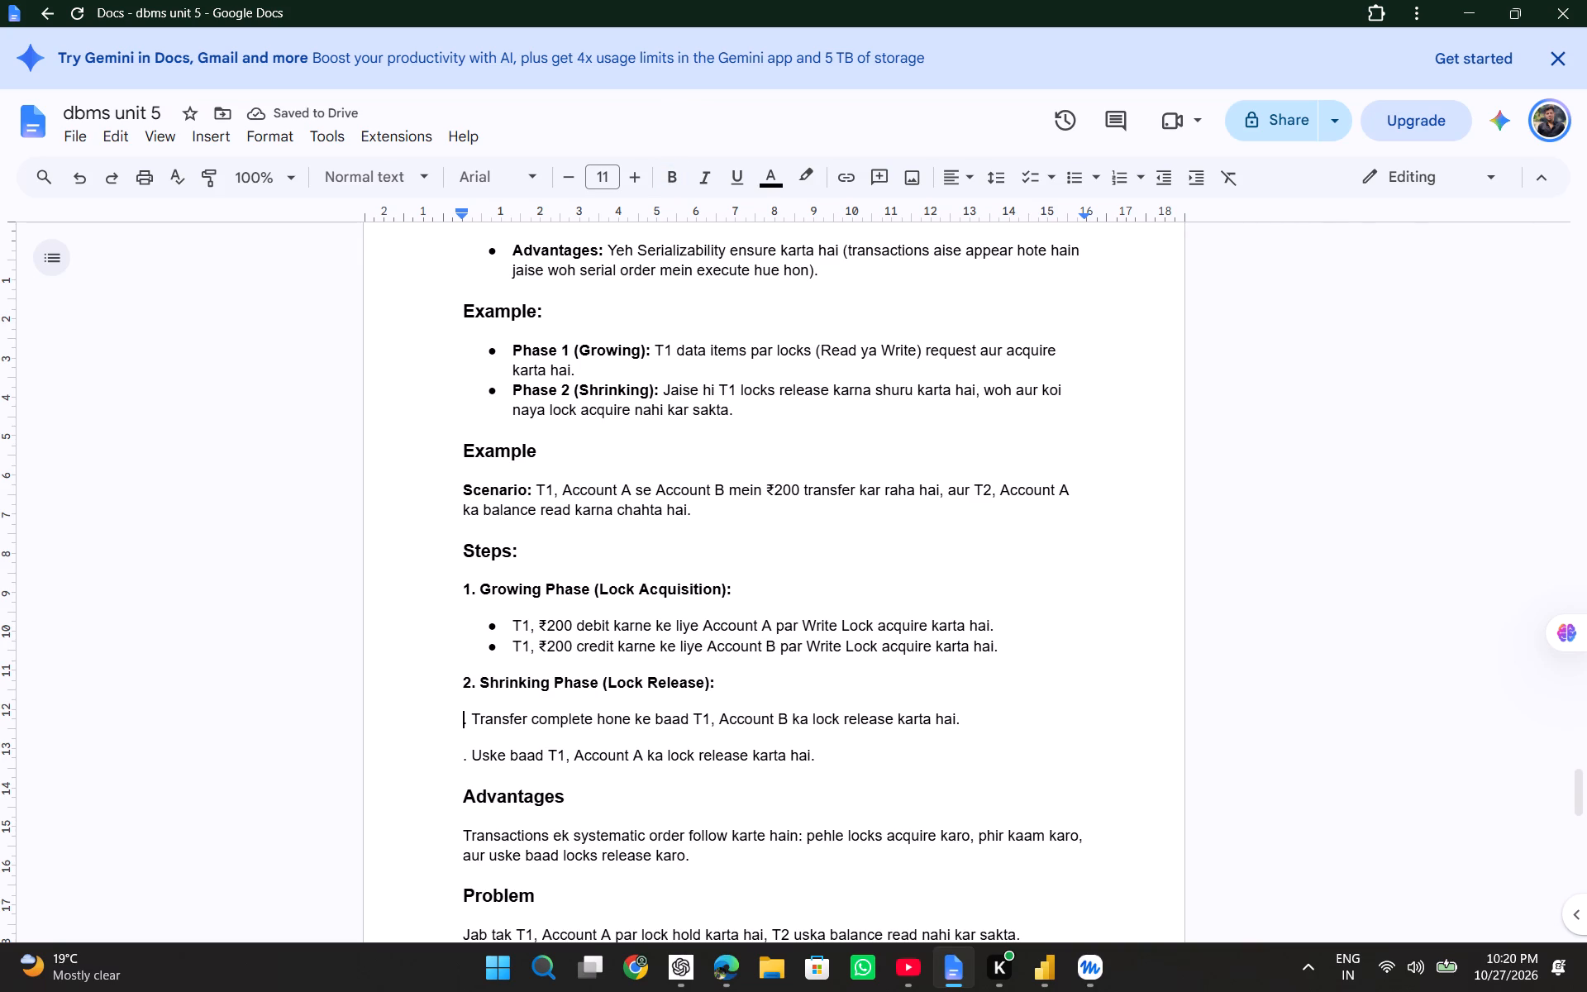
key(ctrl+Delete)
key(ctrl+shift+8)
key(ctrl+Down)
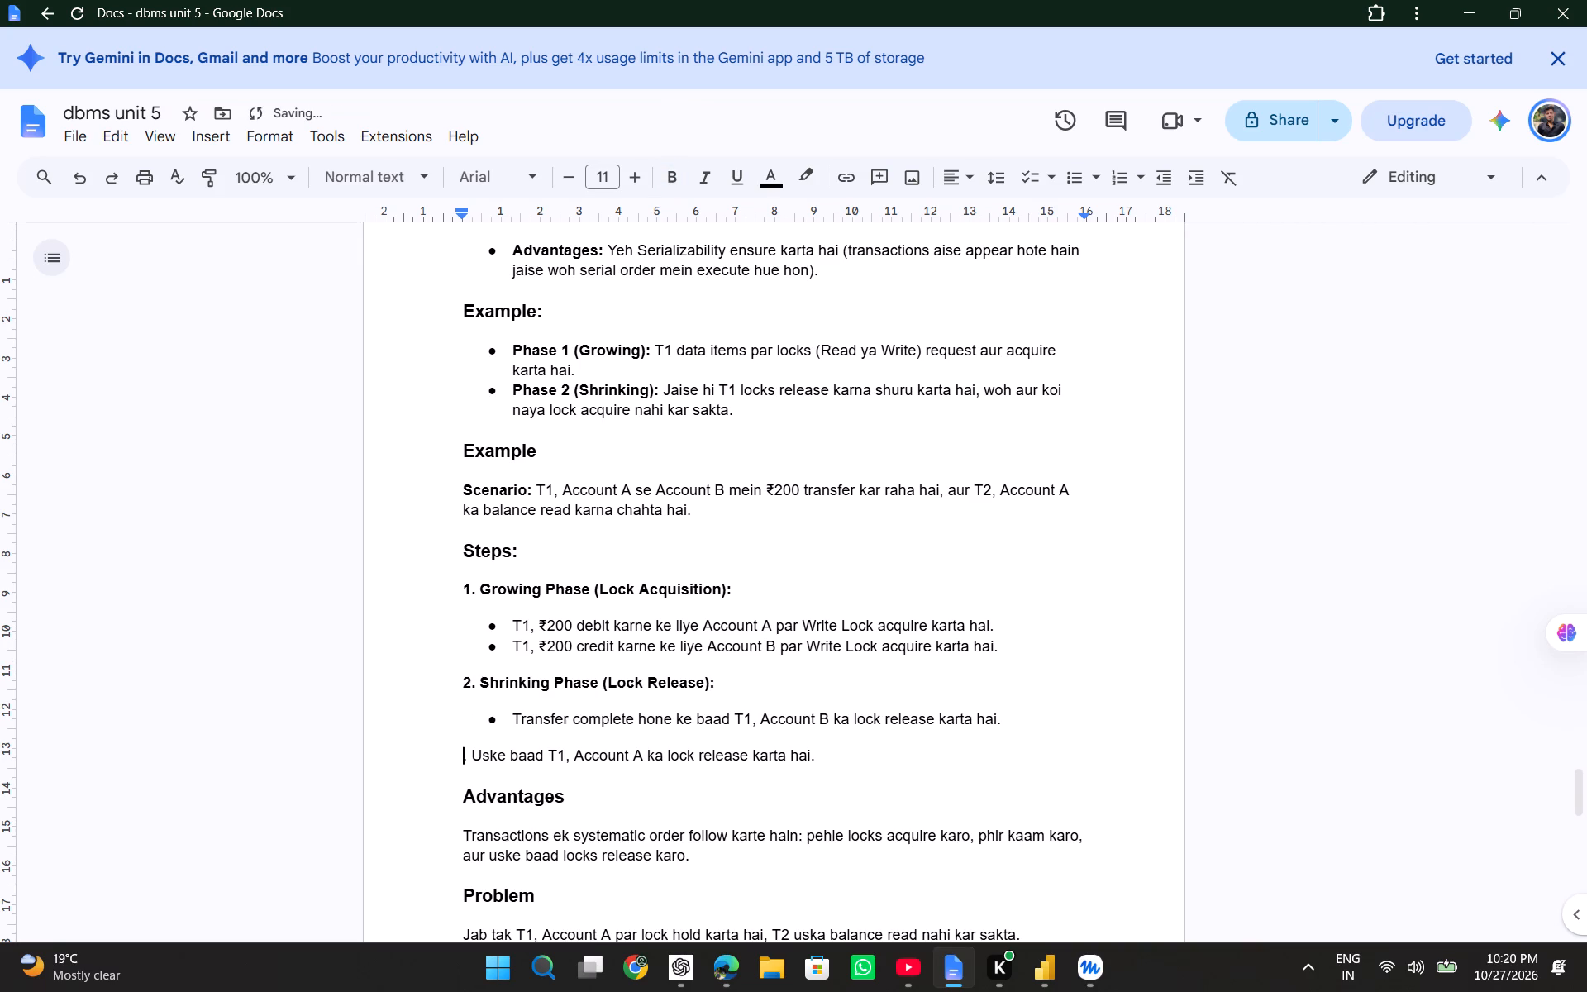
key(ctrl+Delete)
key(ctrl+shift+8)
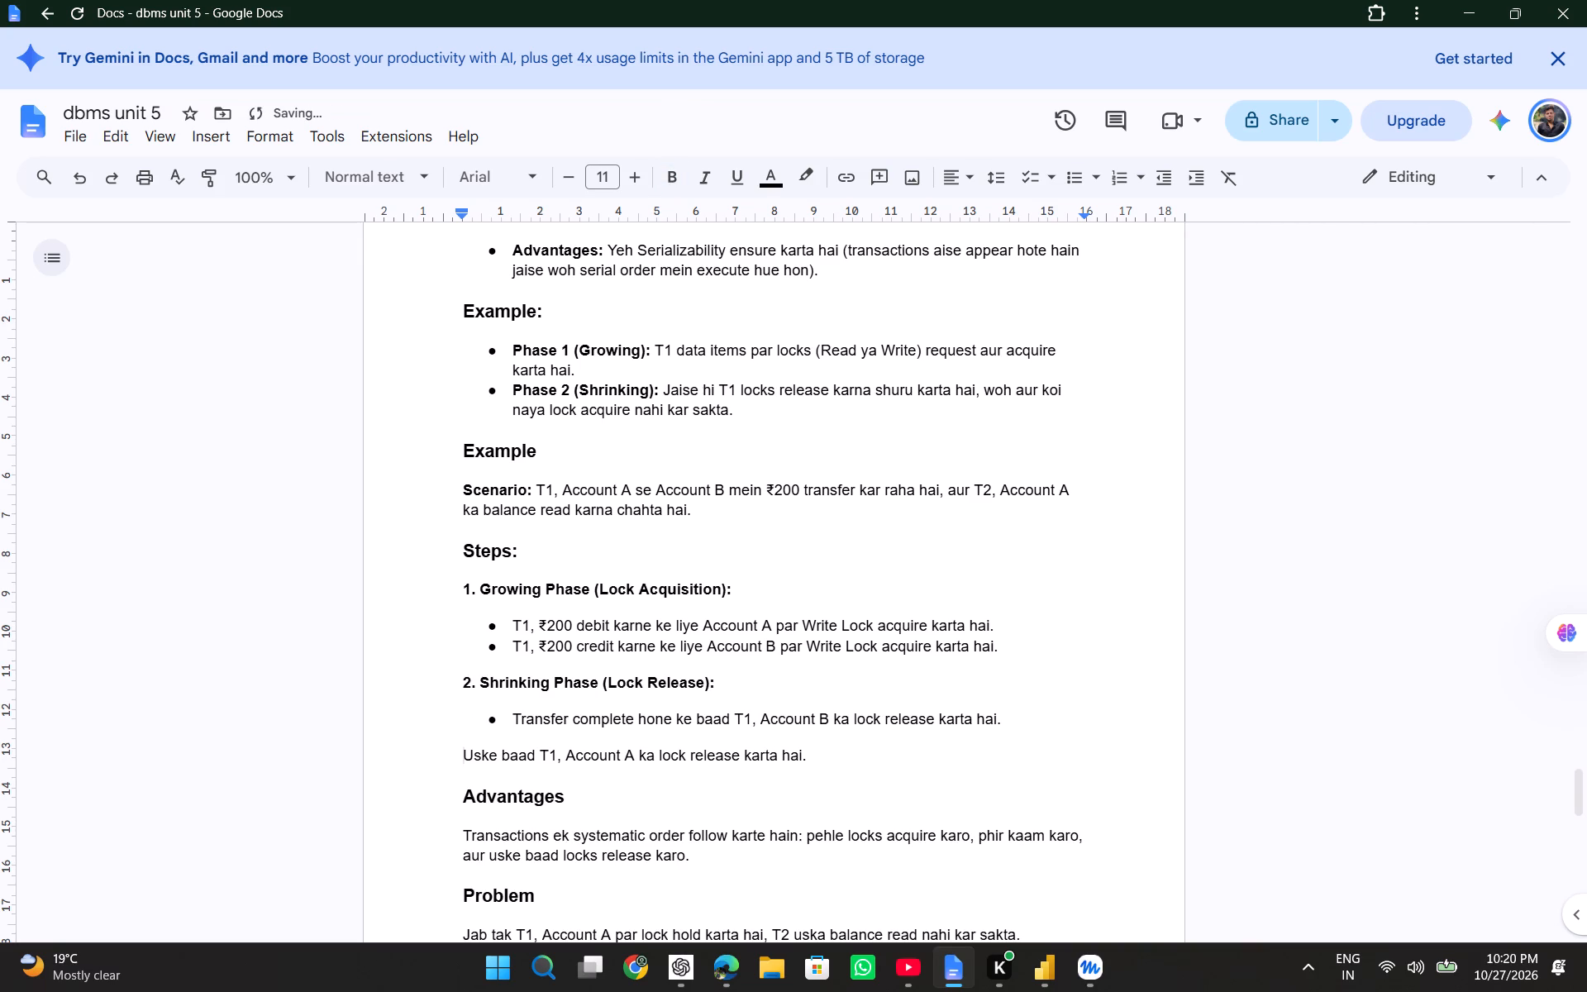
Replace the leading dot of the introductory line under Strict Two-Phase Locking Protocol (Strict 2PL) with a bullet.
ctrl+scroll(466, 503, down, 7)
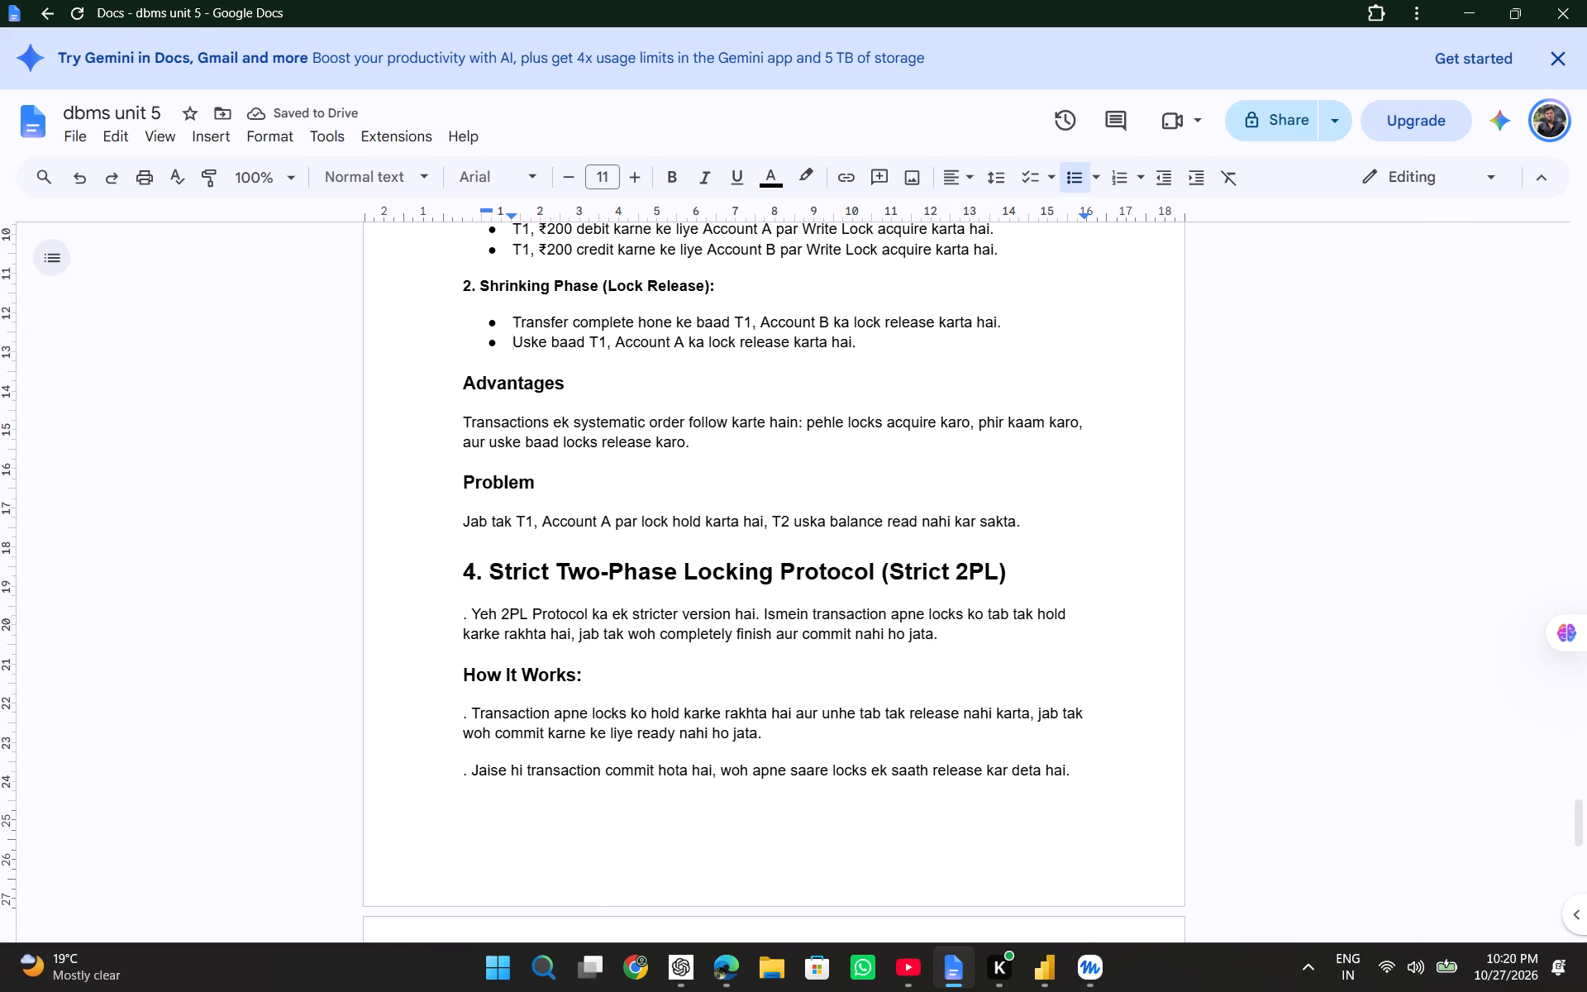
key(ctrl+Down)
key(ctrl+Down)
key(ctrl+Down)
key(ctrl+Down)
key(ctrl+Down)
key(ctrl+Down)
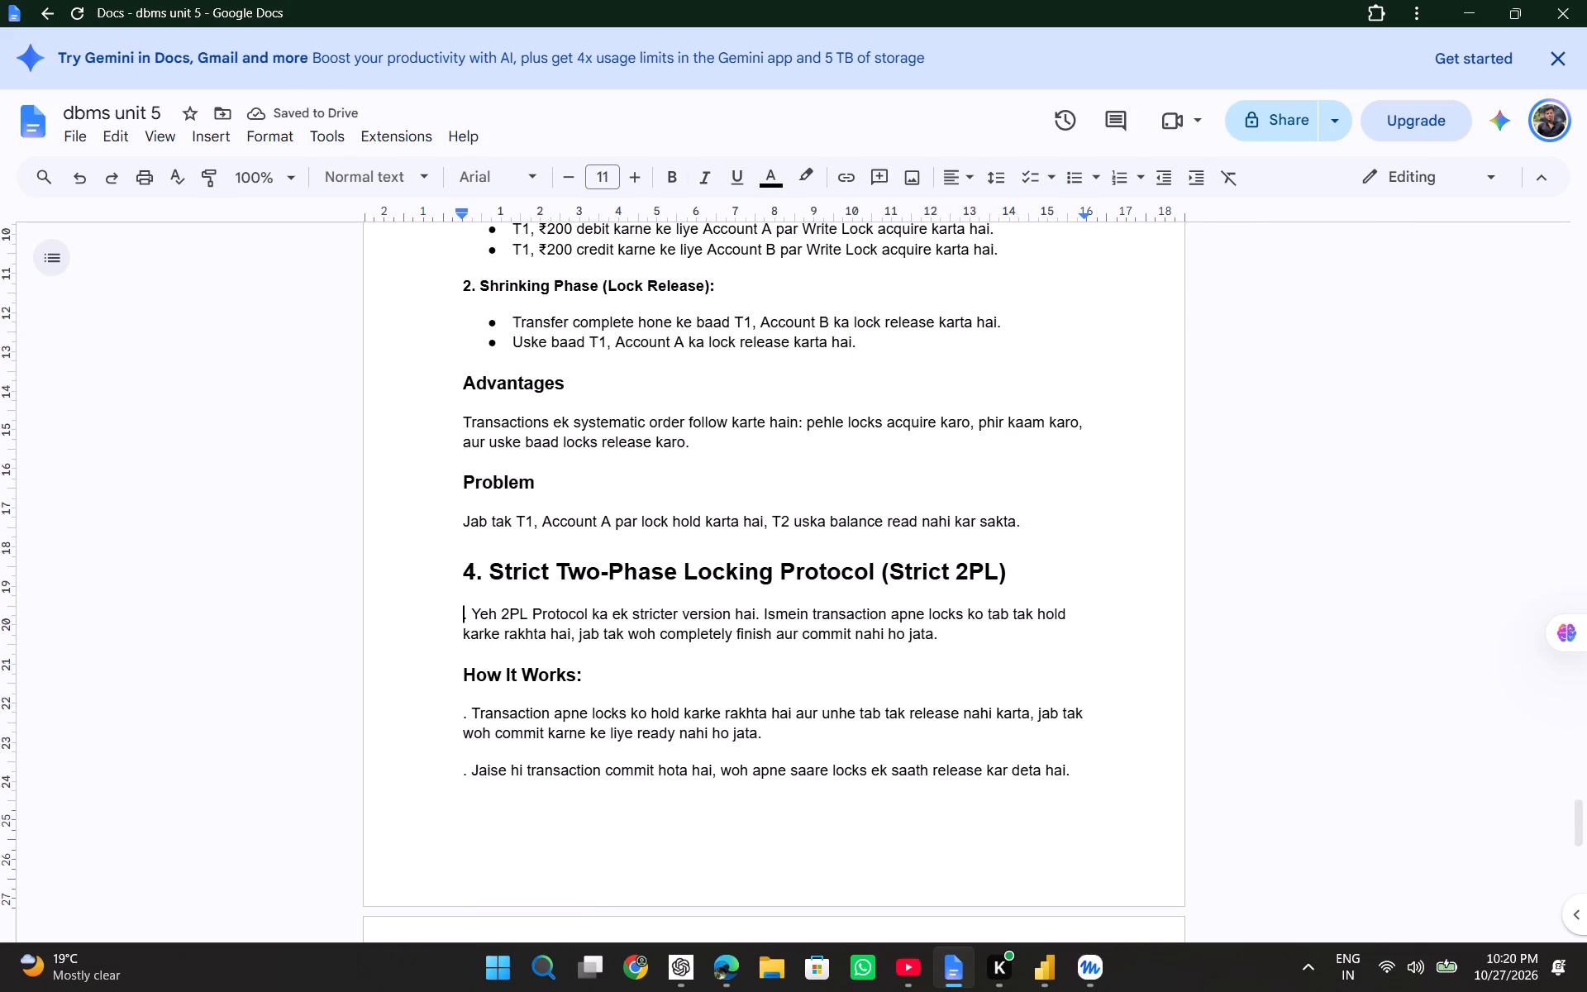
key(ctrl+Delete)
key(ctrl+shift+8)
Replace the leading dots of the two lines under How It Works in the Strict 2PL section with bullets.
key(ctrl+Down)
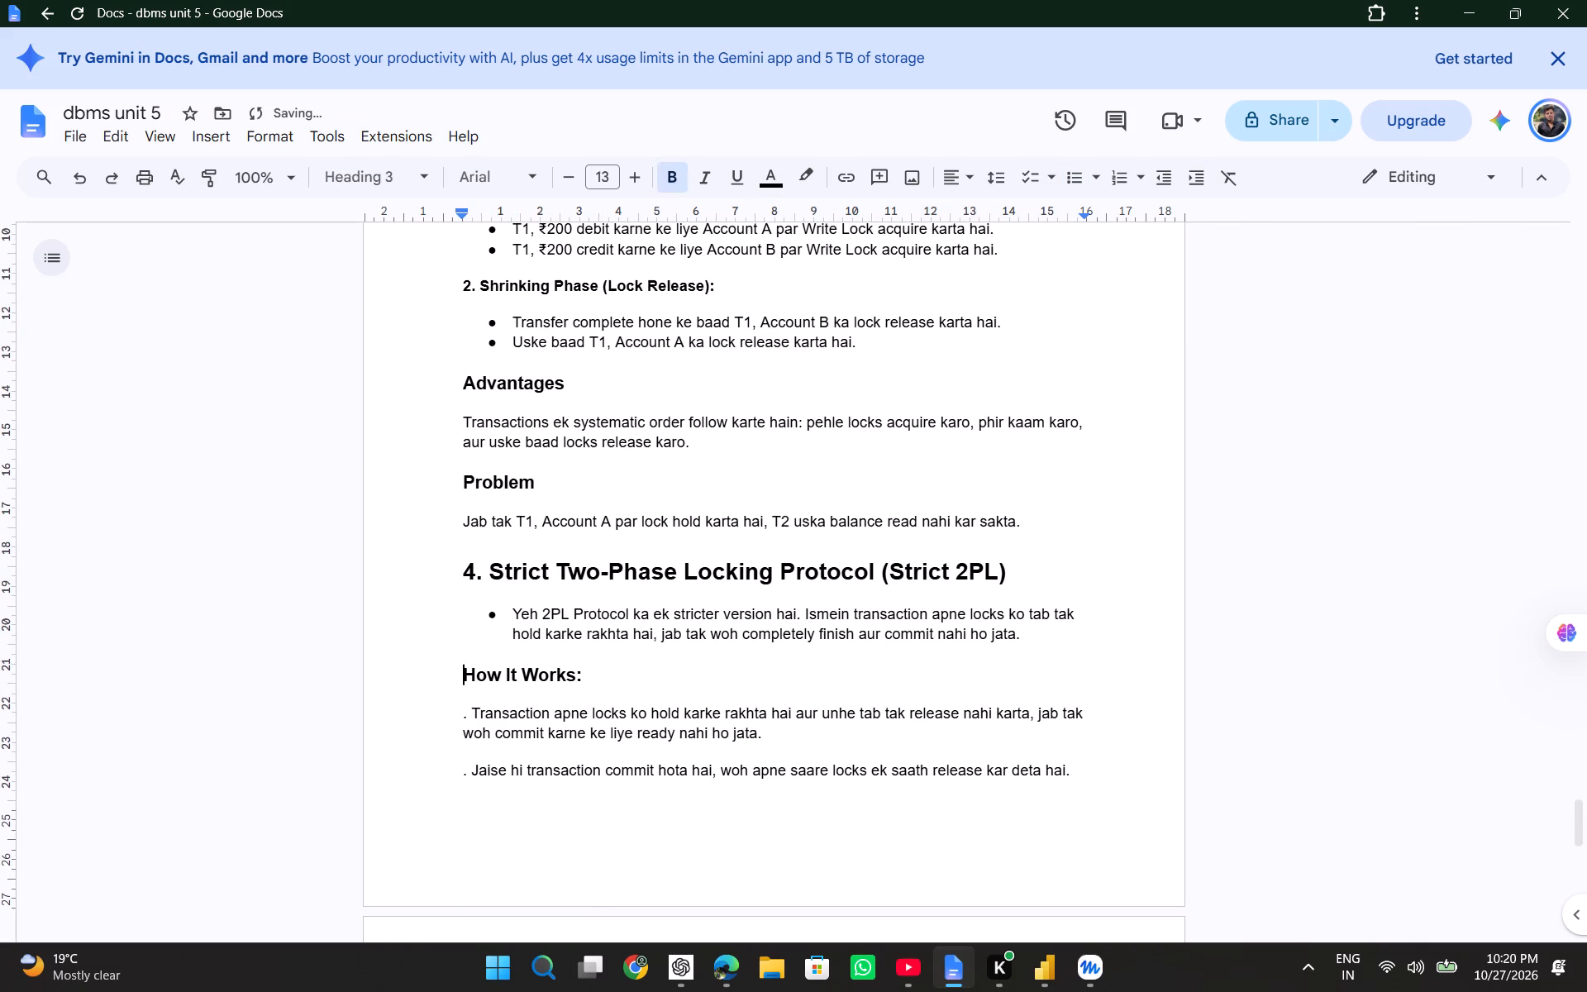
key(ctrl+Down)
key(ctrl+Delete)
key(ctrl+shift+8)
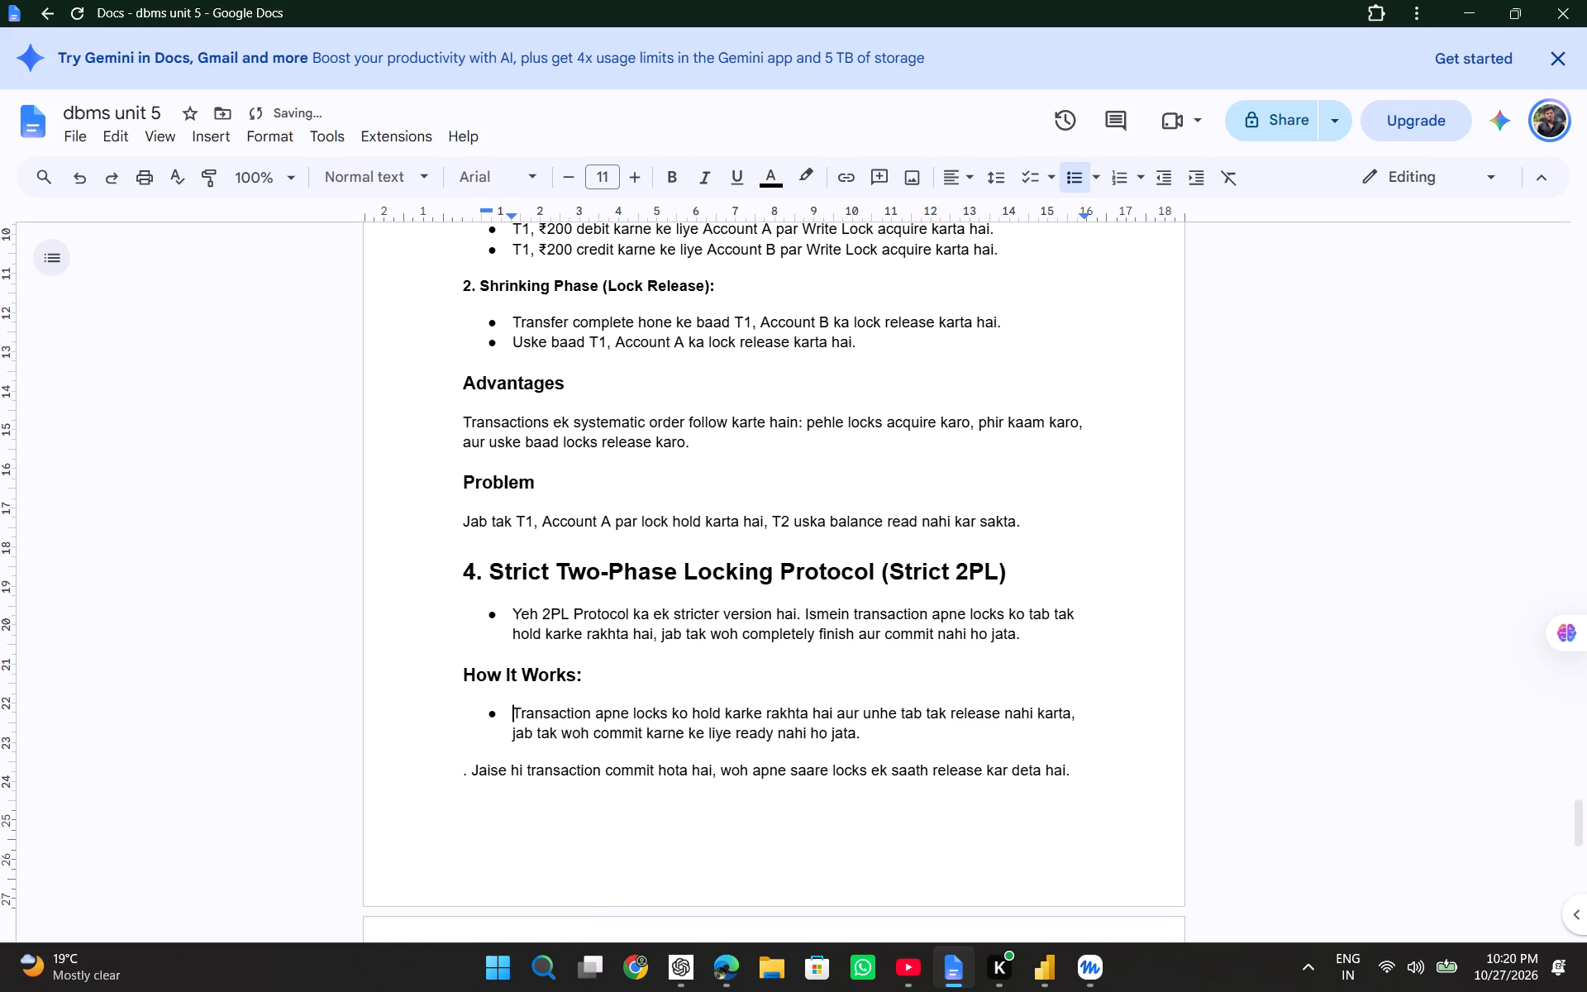
key(ctrl+Down)
key(ctrl+Delete)
key(ctrl+shift+8)
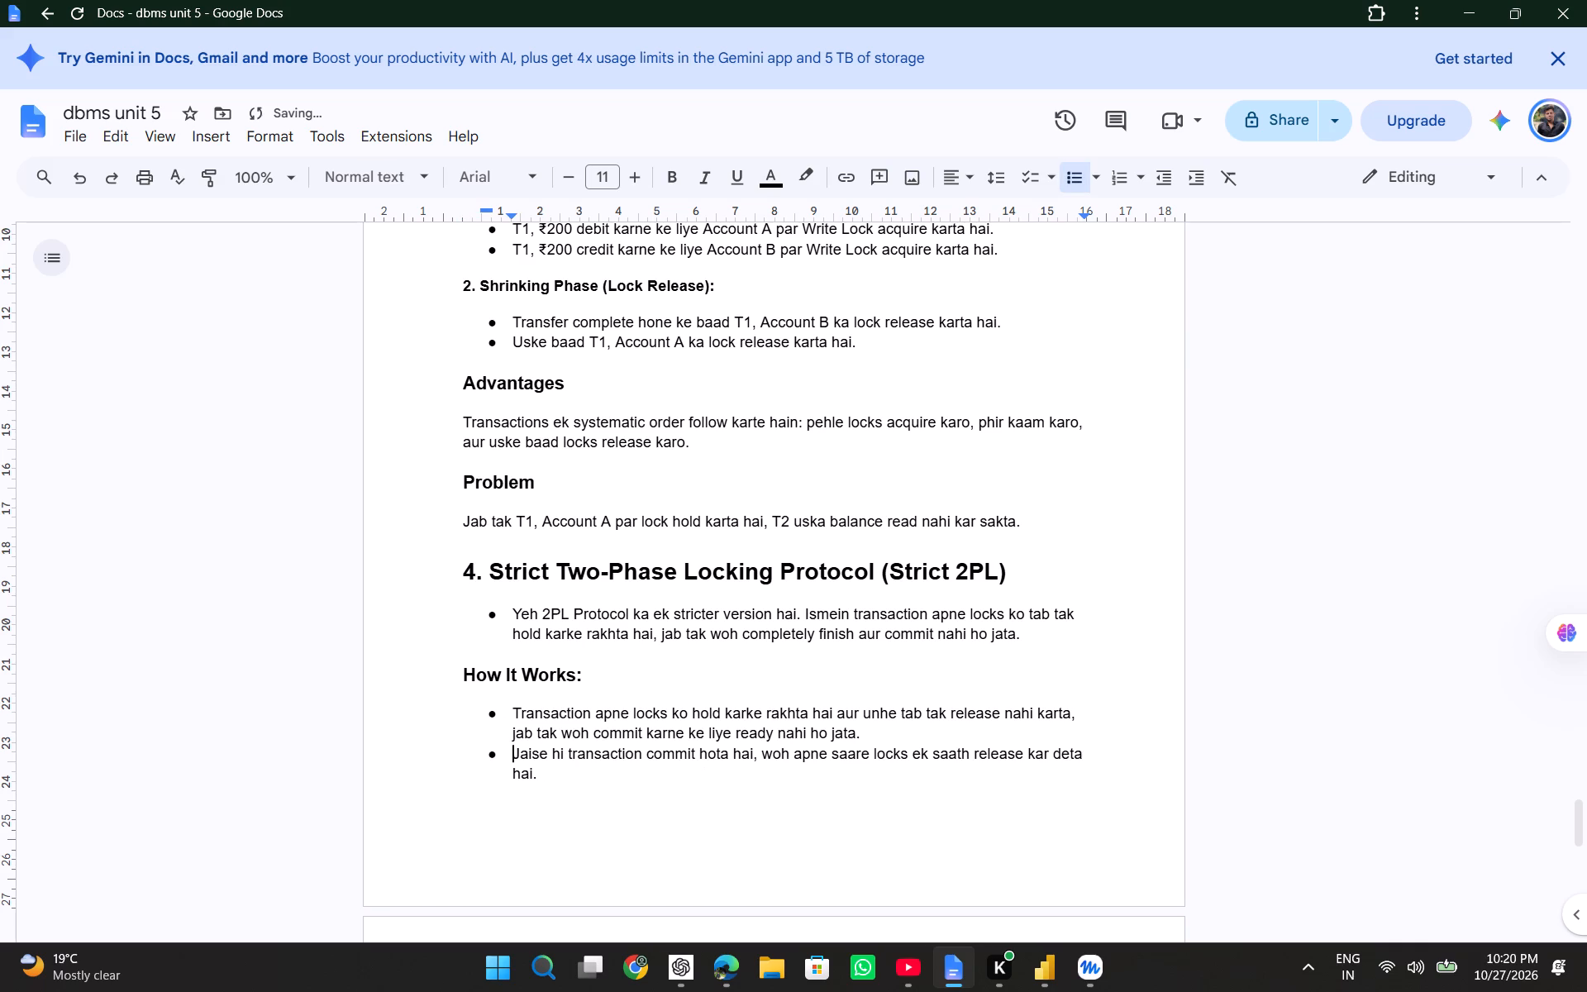
Review the bulleted notes from the earlier pages through to the end of the document.
scroll(466, 503, up, 14)
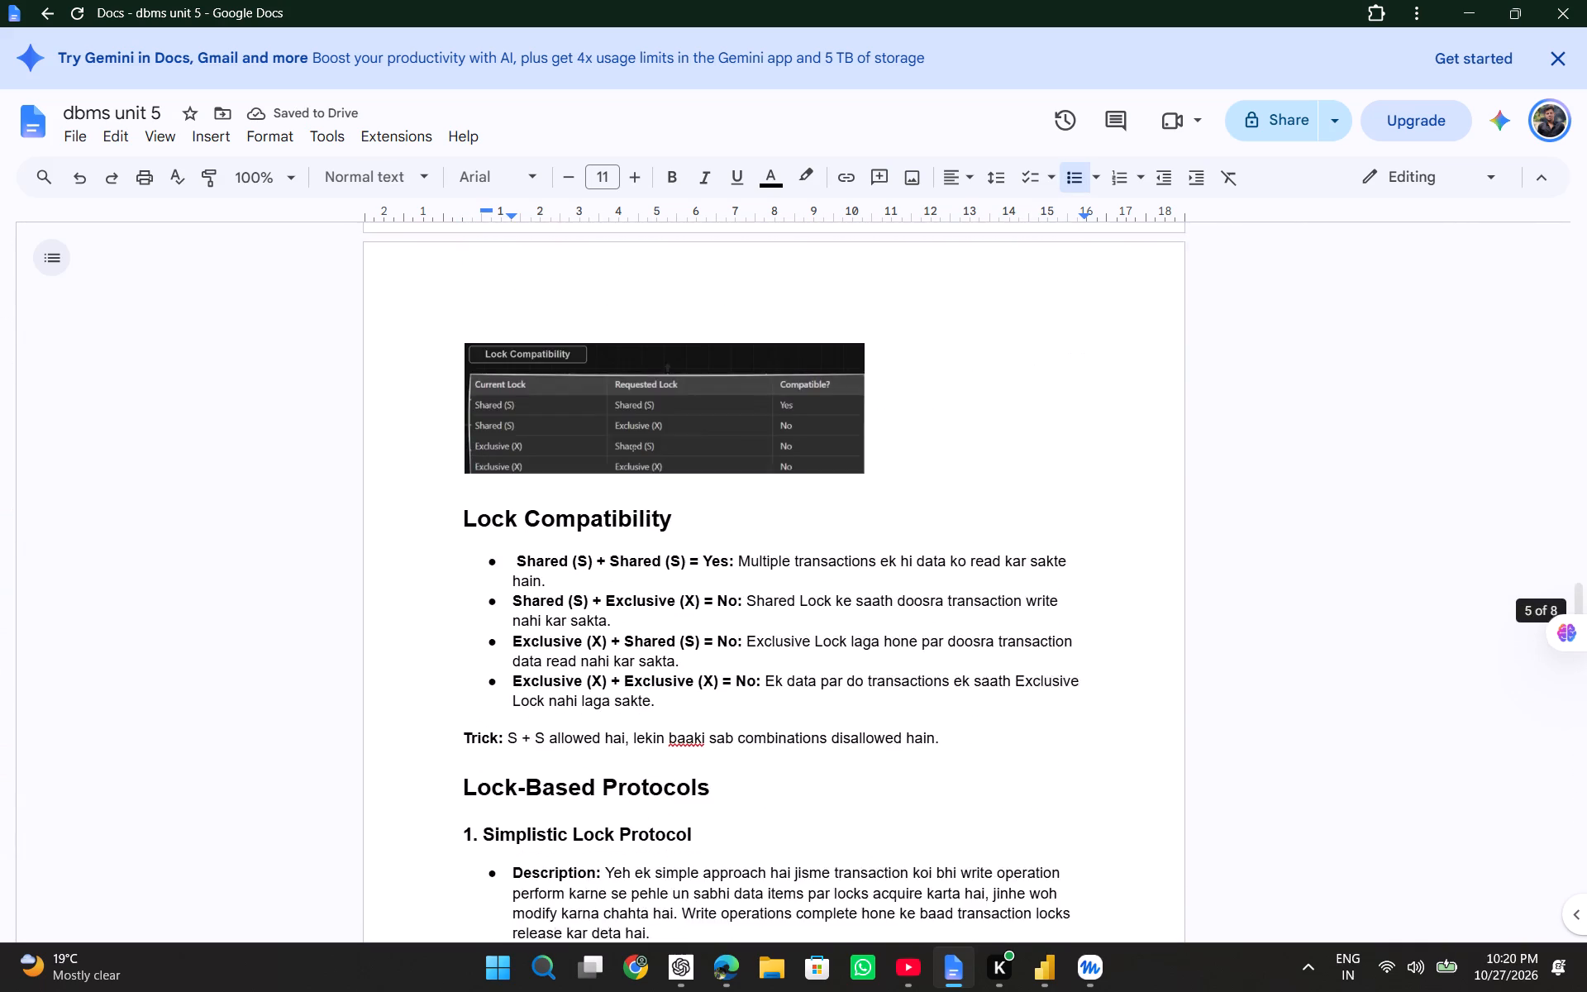
scroll(466, 503, up, 12)
scroll(466, 503, down, 9)
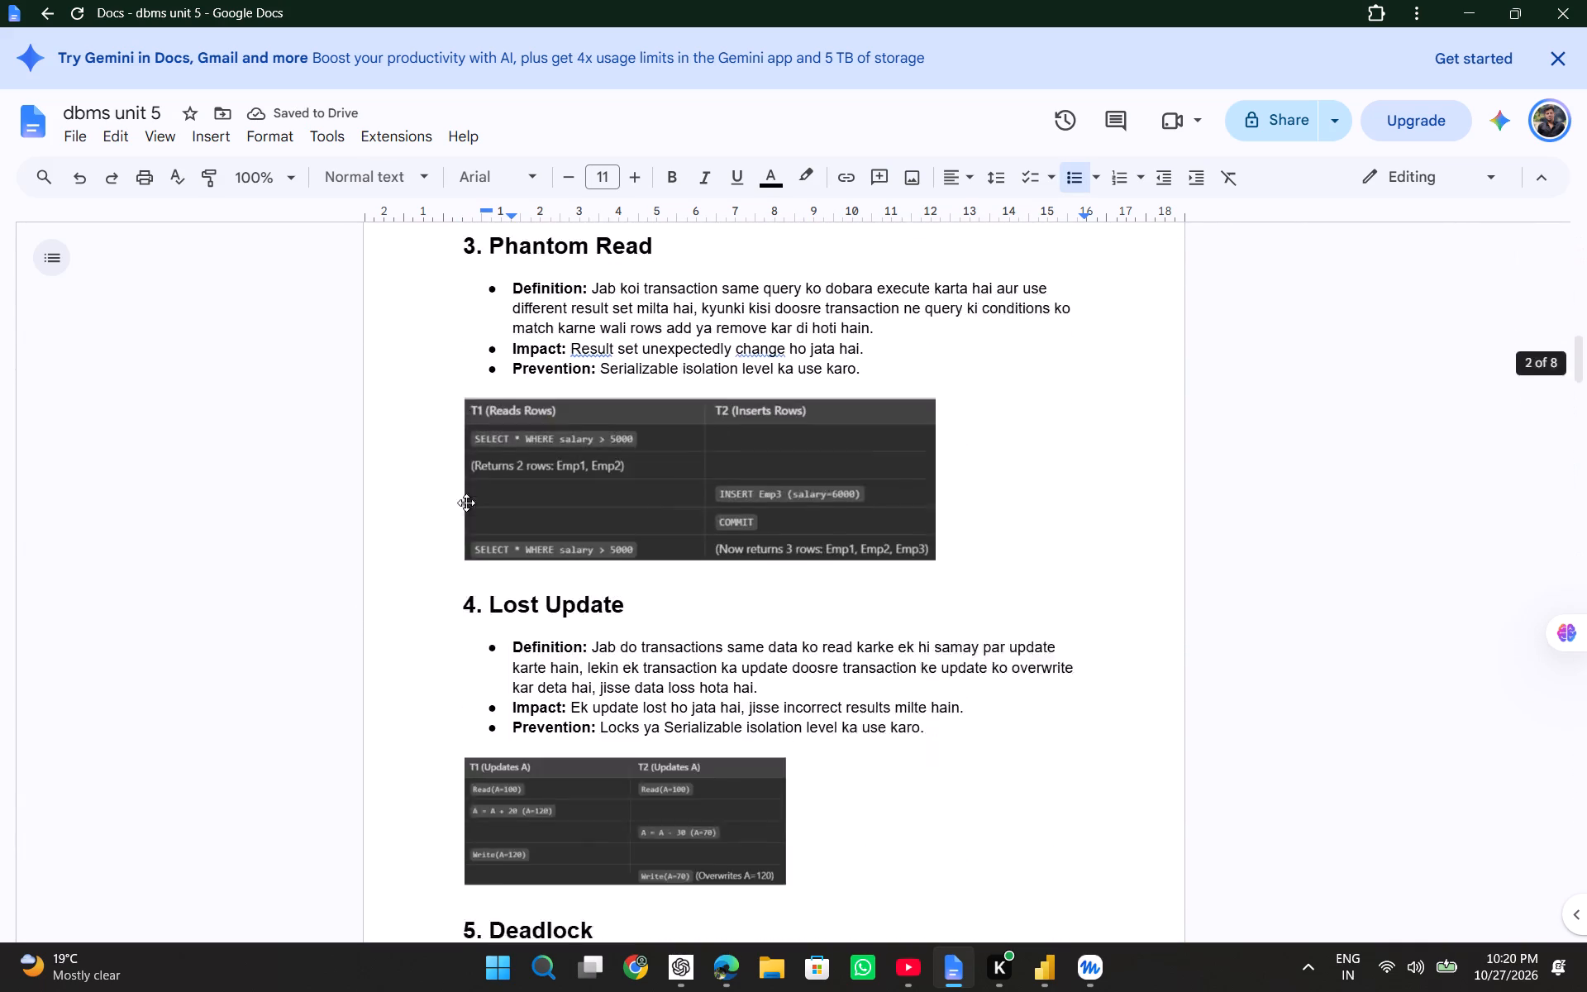
scroll(466, 503, down, 18)
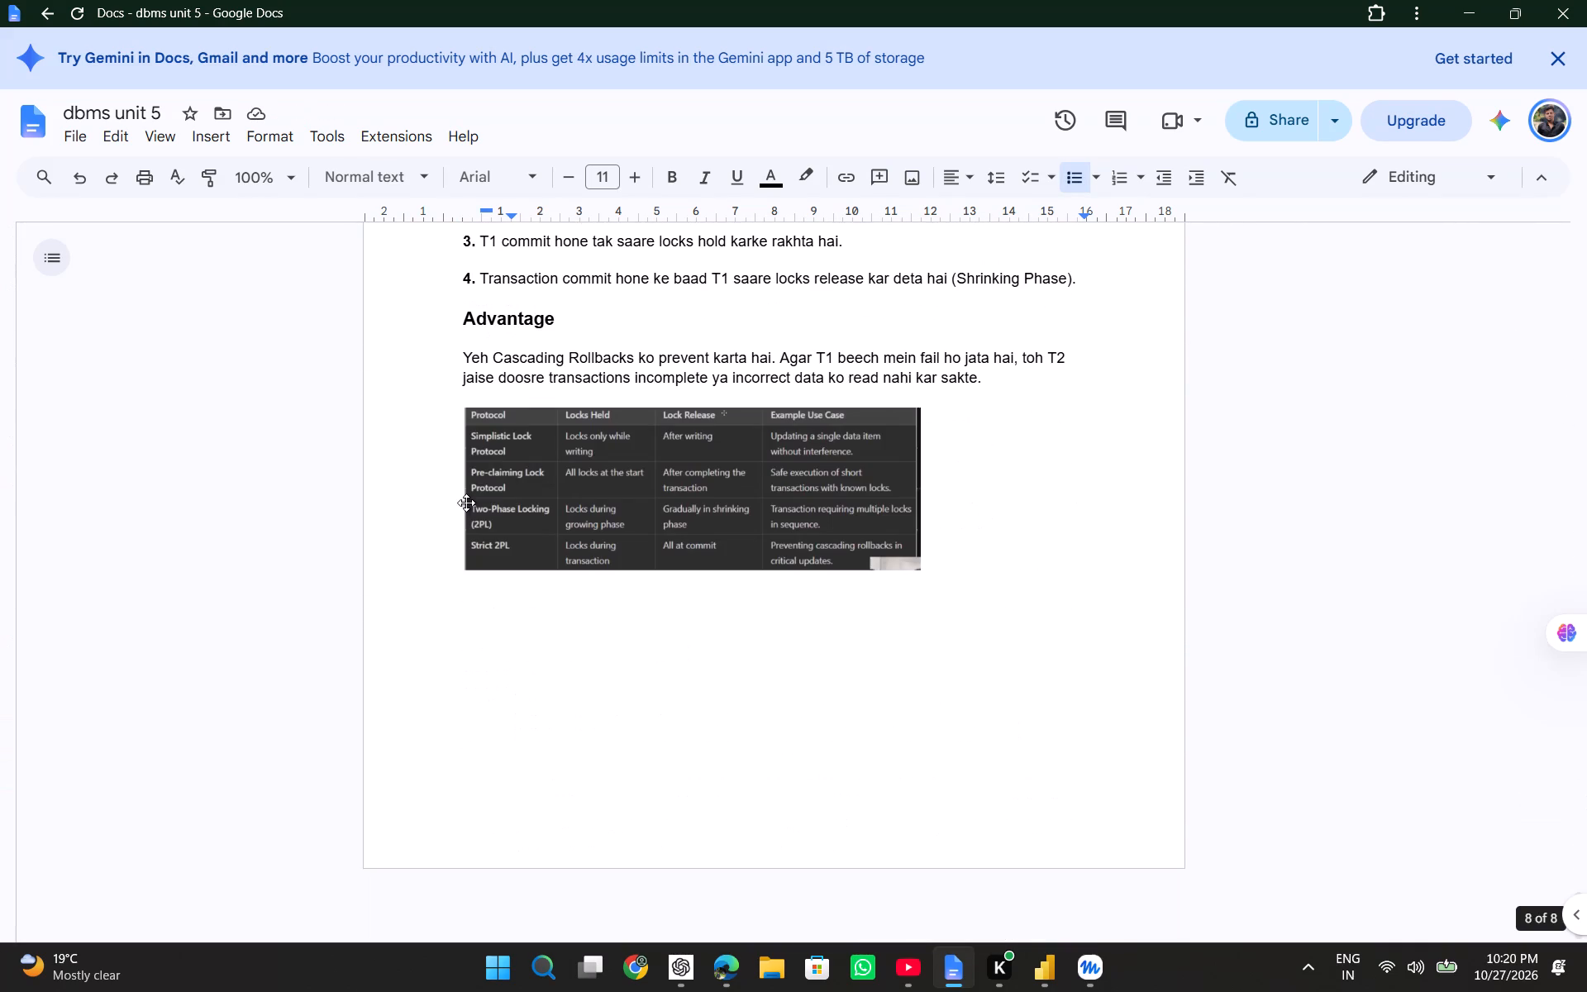
scroll(466, 503, down, 1)
Add a new line after the protocol comparison table image at the end of the document.
click(997, 569)
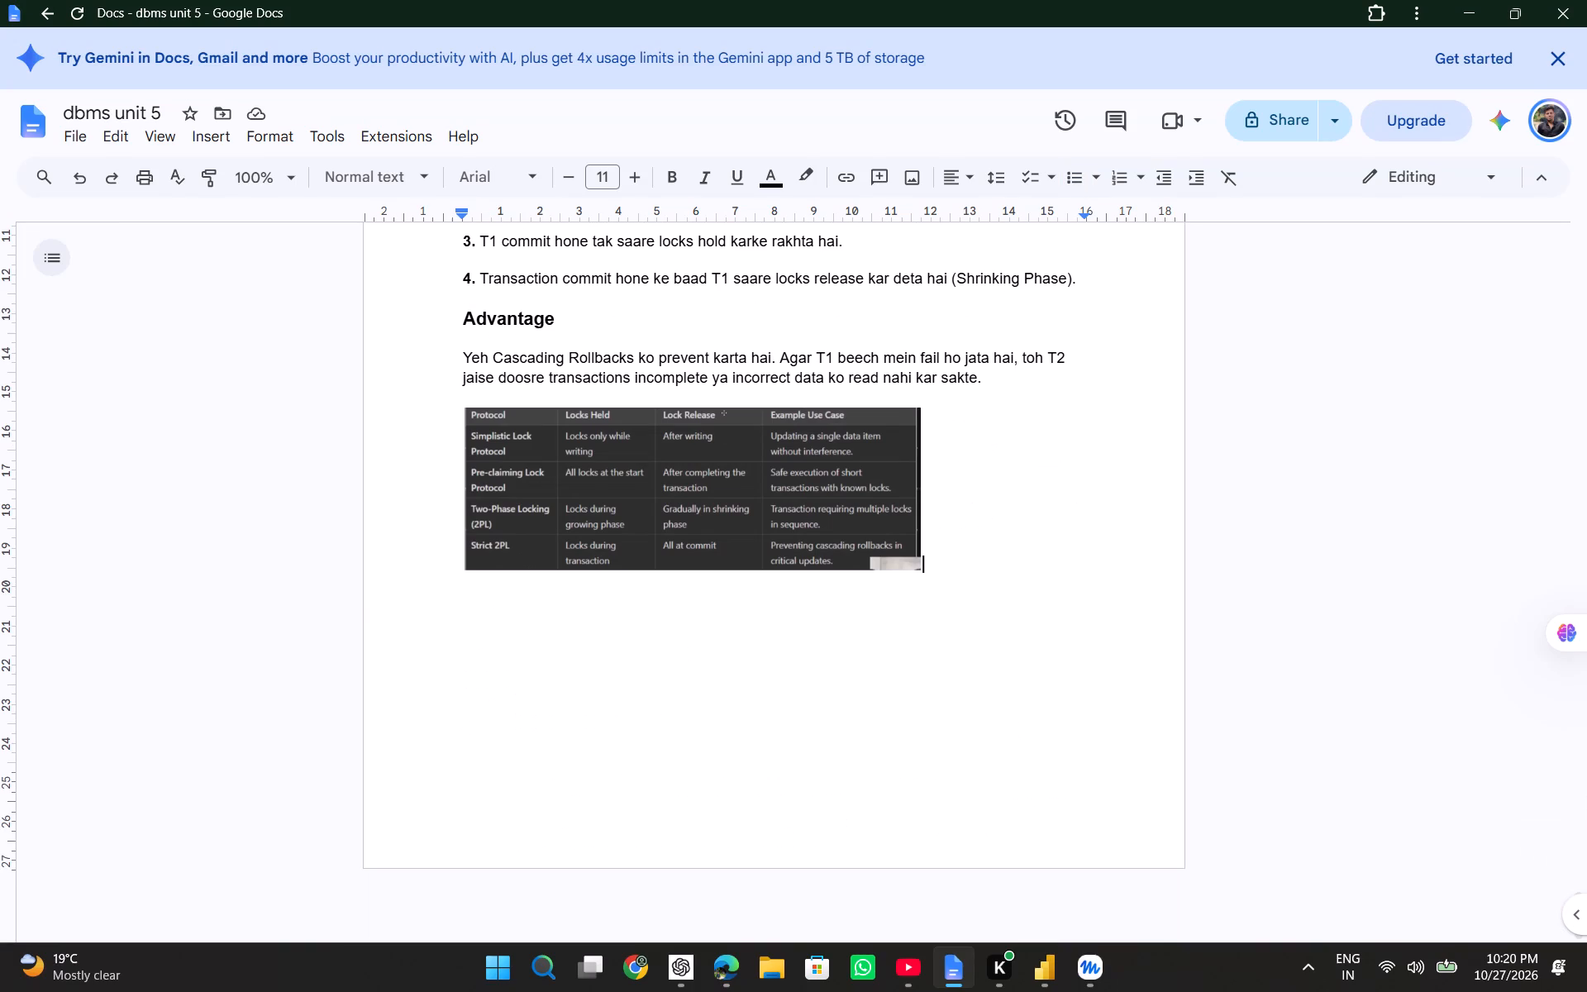
key(Return)
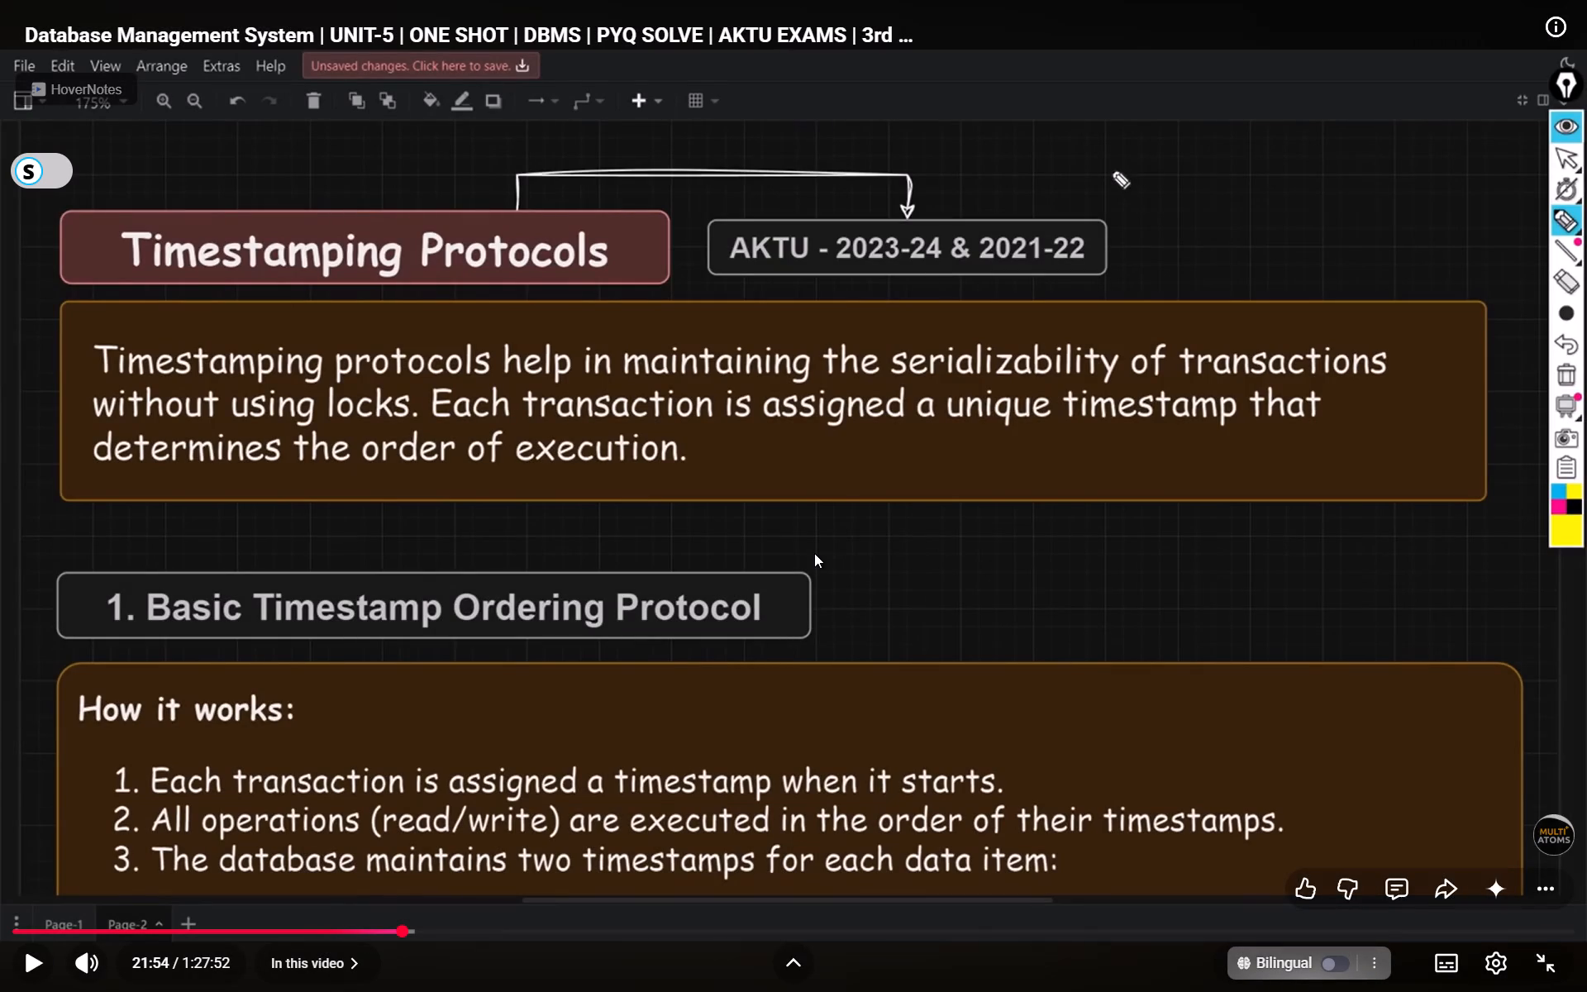
click(814, 553)
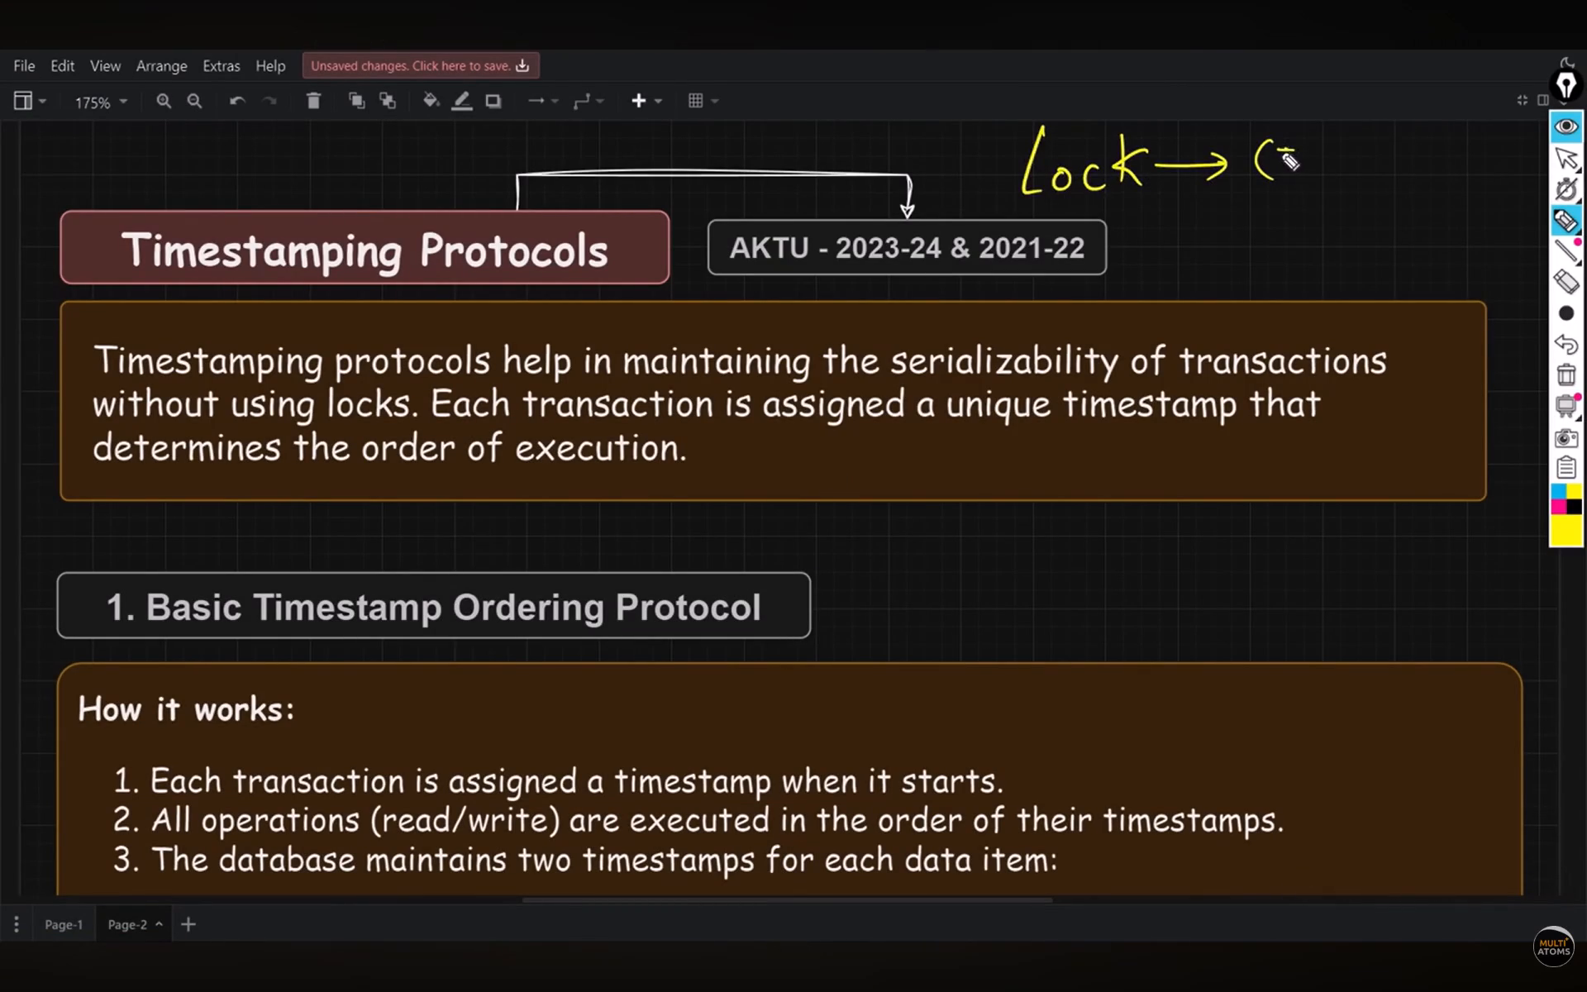
key(shift+super+s)
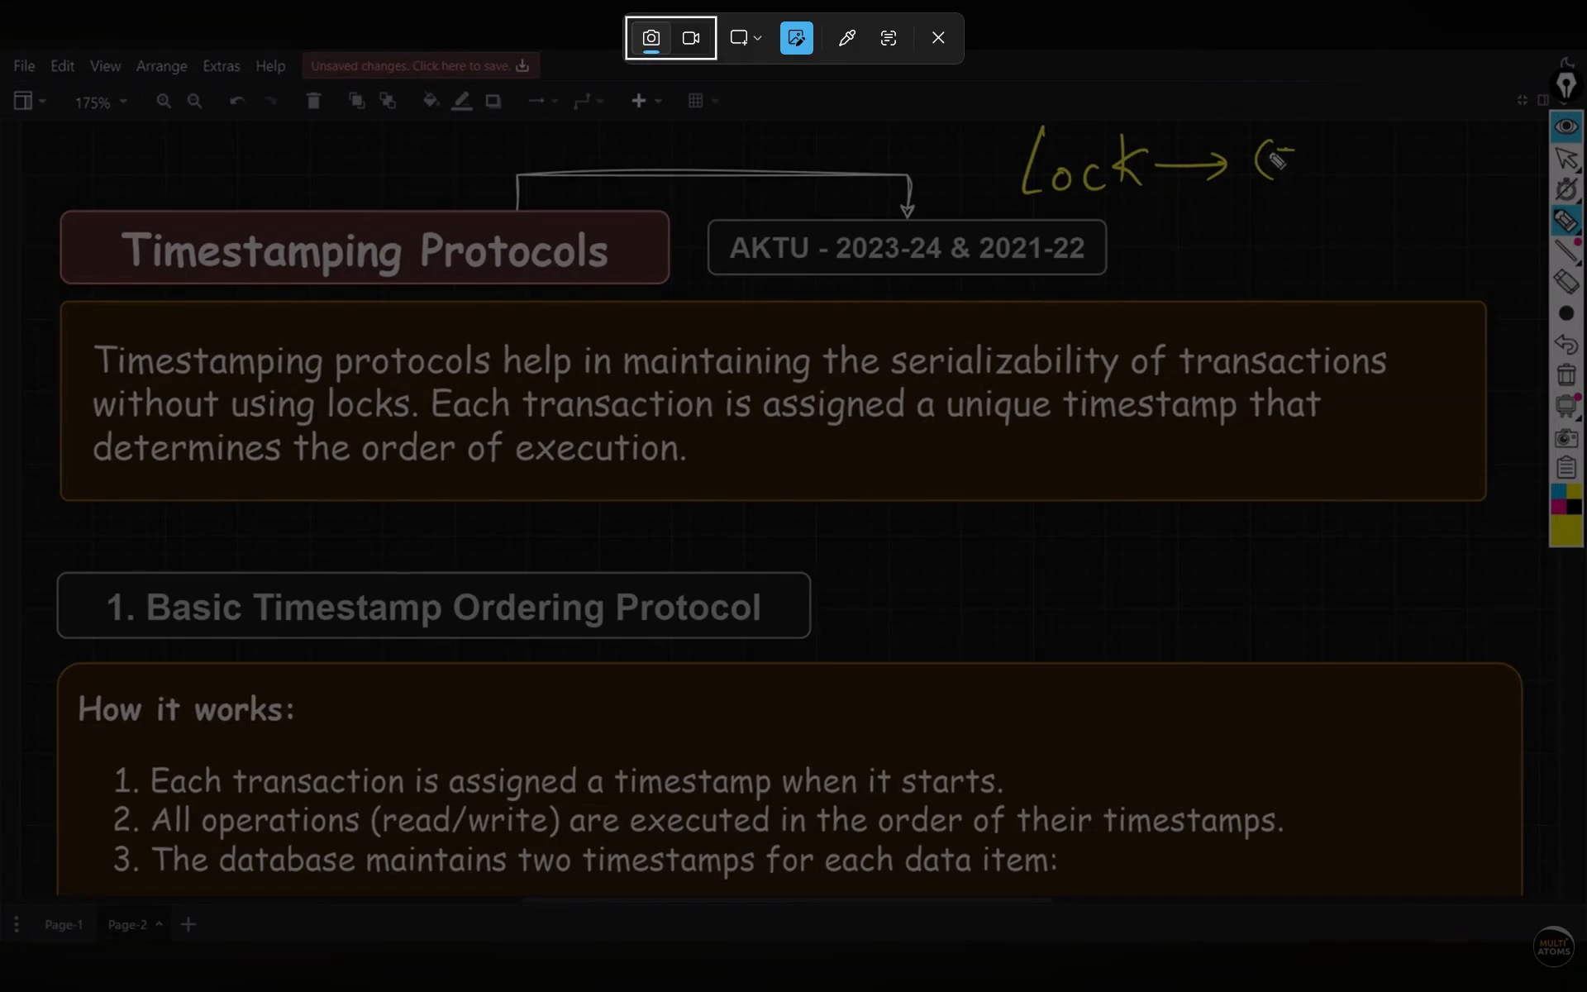
click(893, 41)
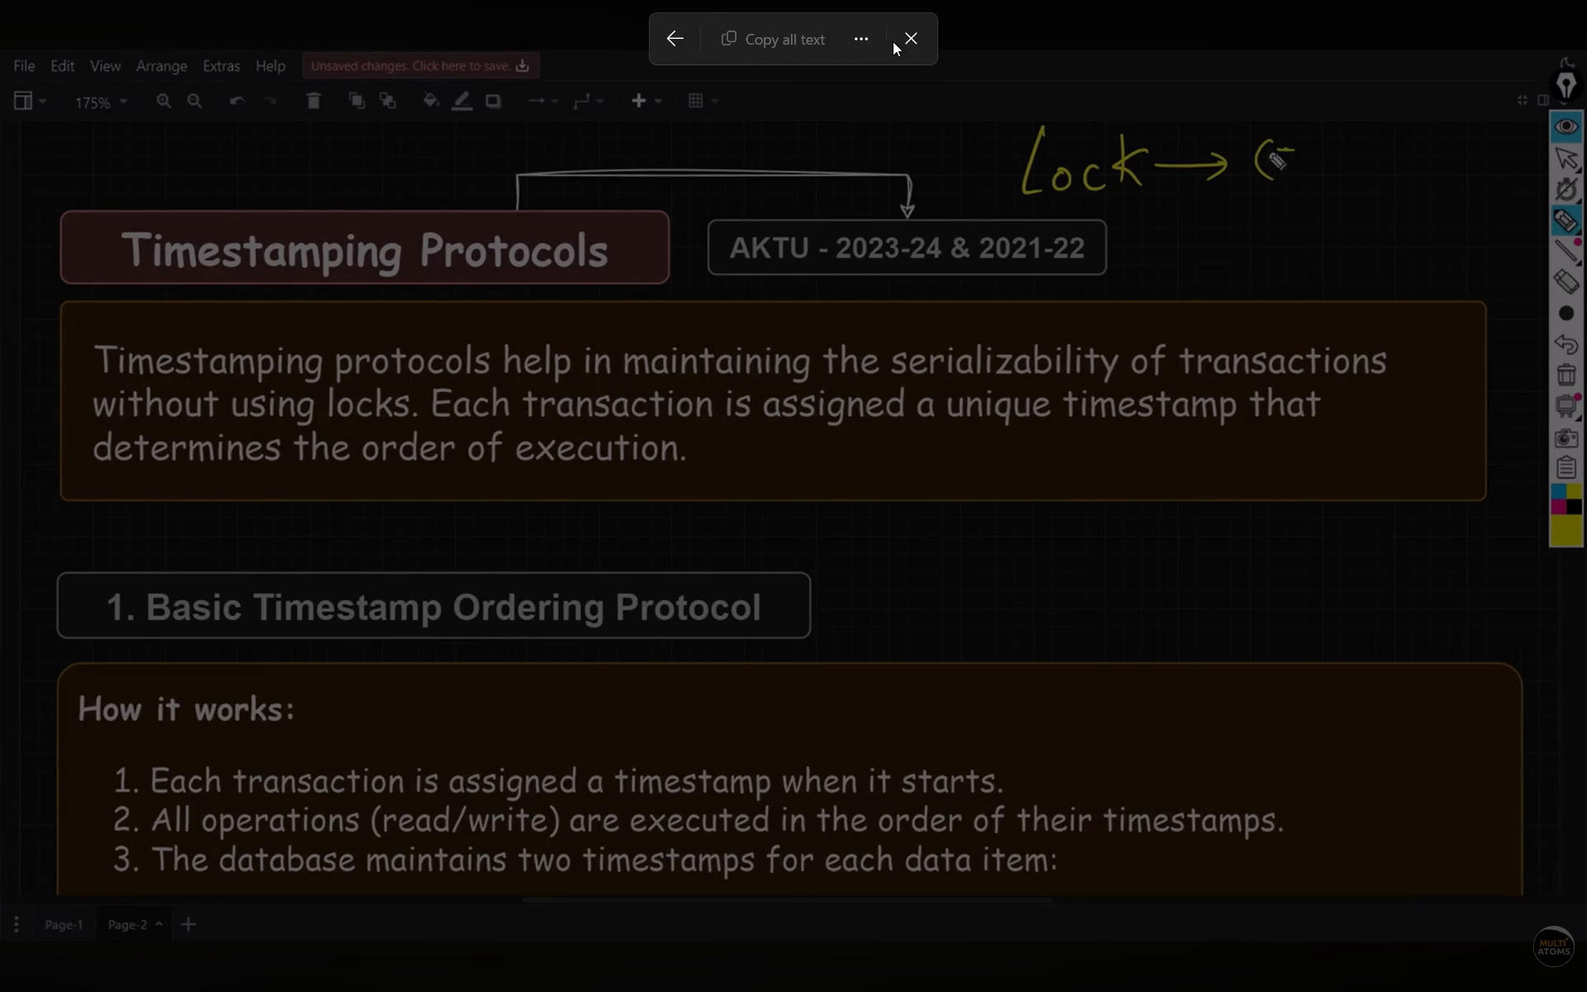
drag(56, 206, 1420, 486)
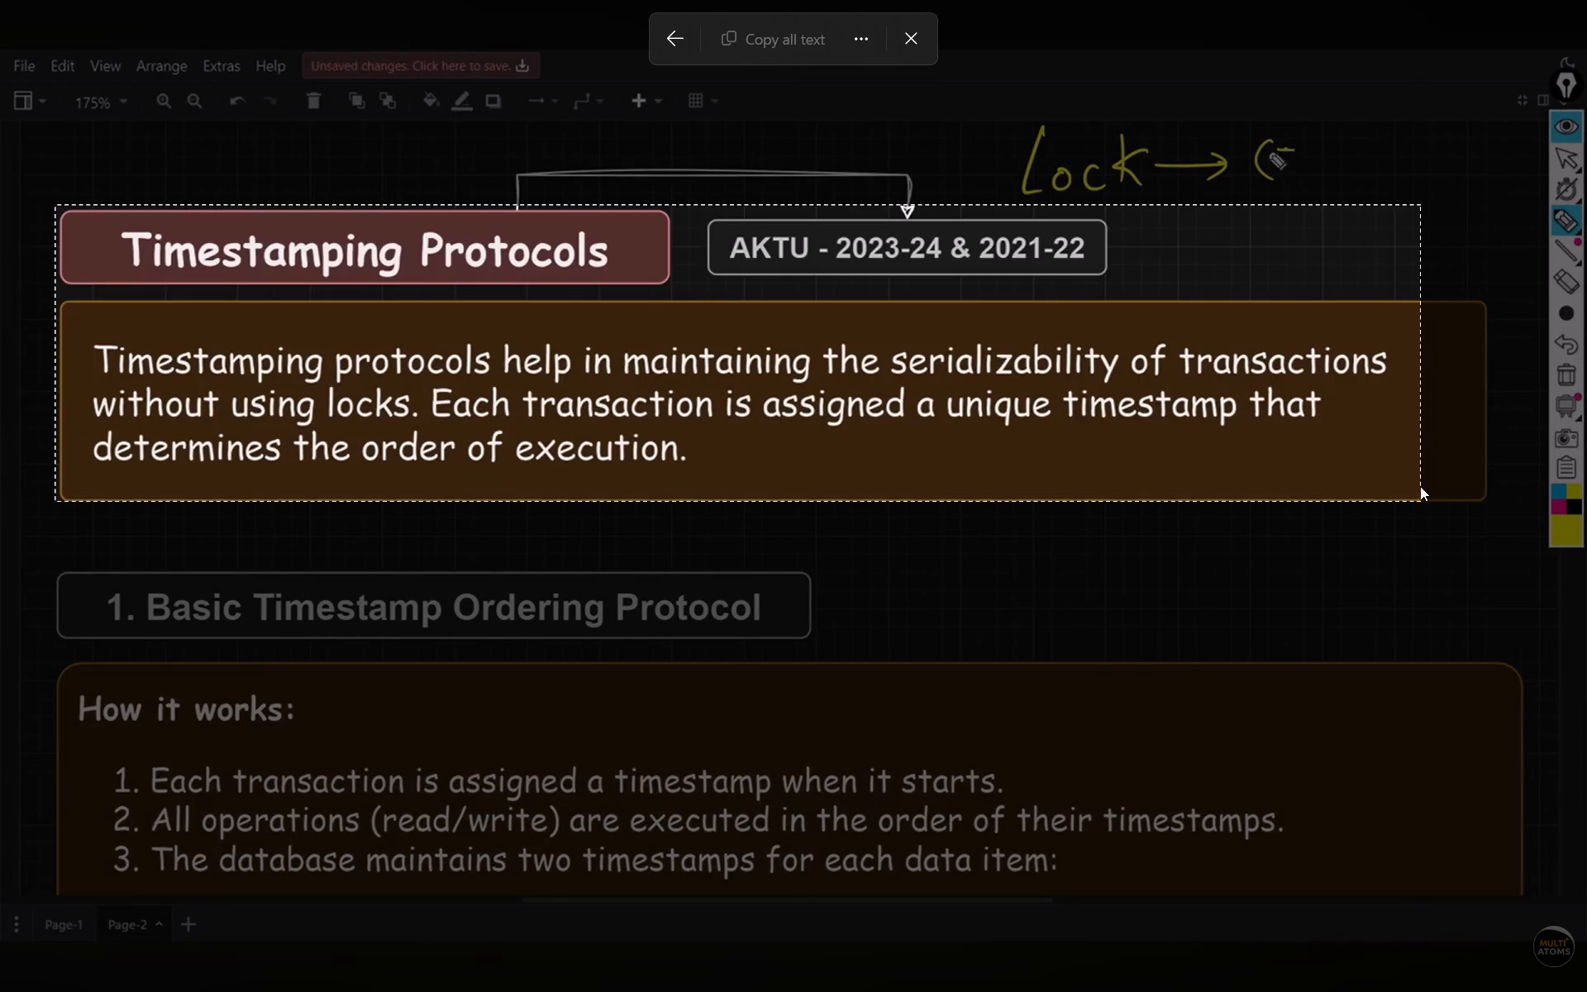
drag(1420, 486, 1420, 483)
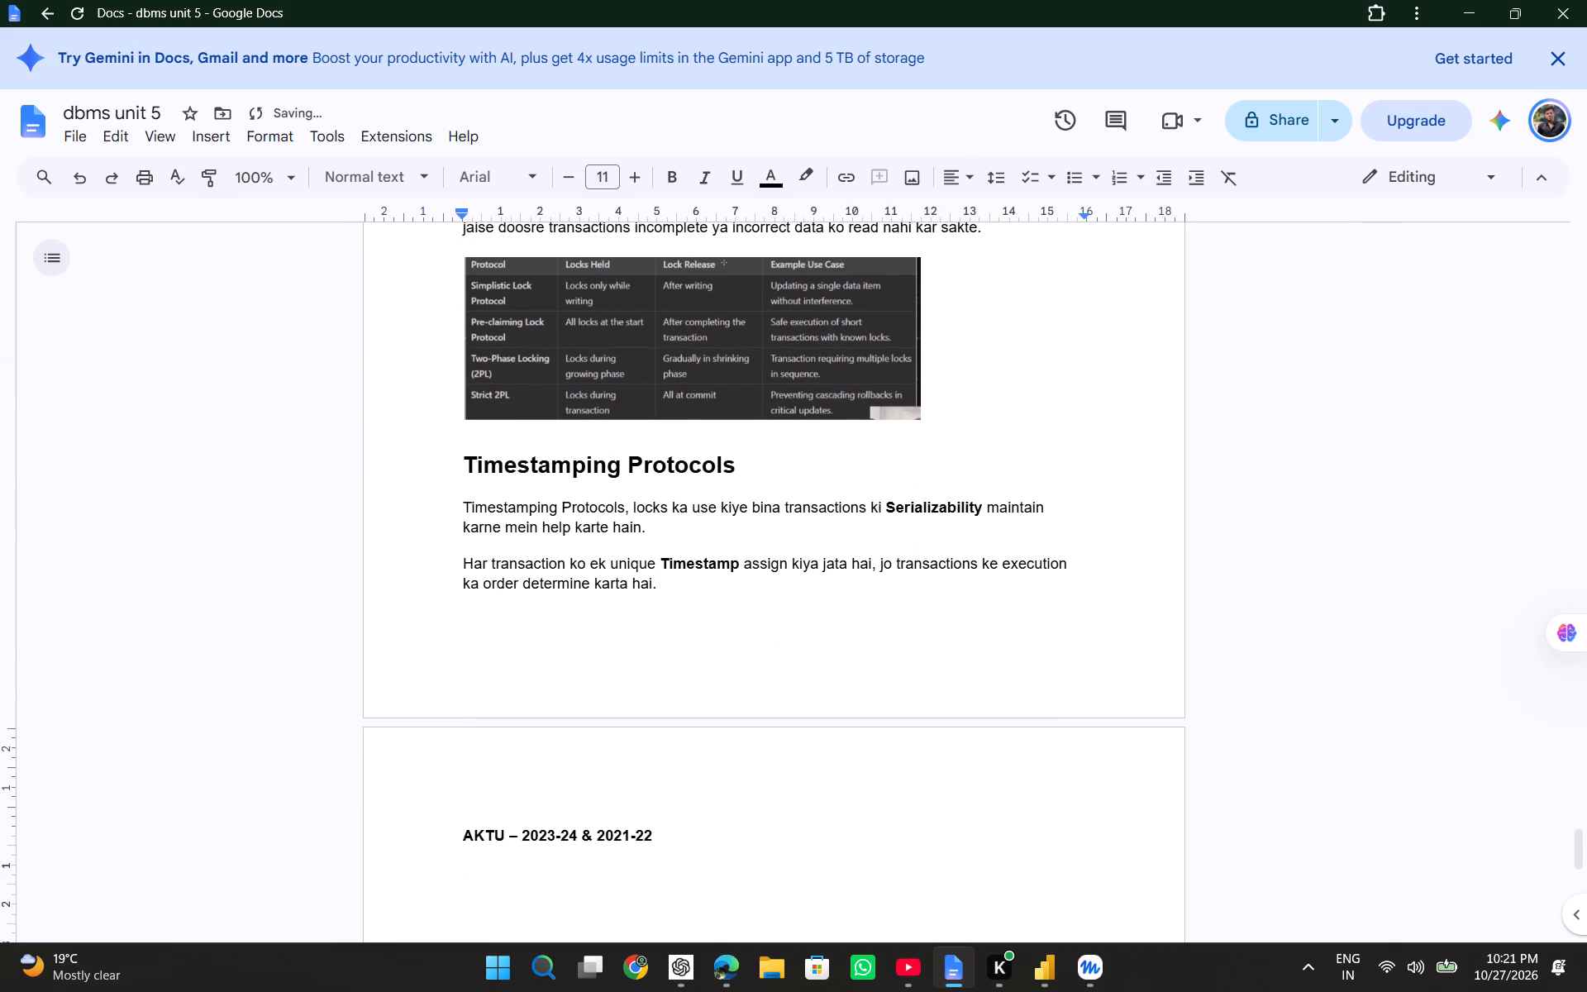
Move the "AKTU – 2023-24 & 2021-22" line to the end of the Timestamping Protocols heading, after an added opening parenthesis.
drag(665, 837, 444, 828)
key(ctrl+x)
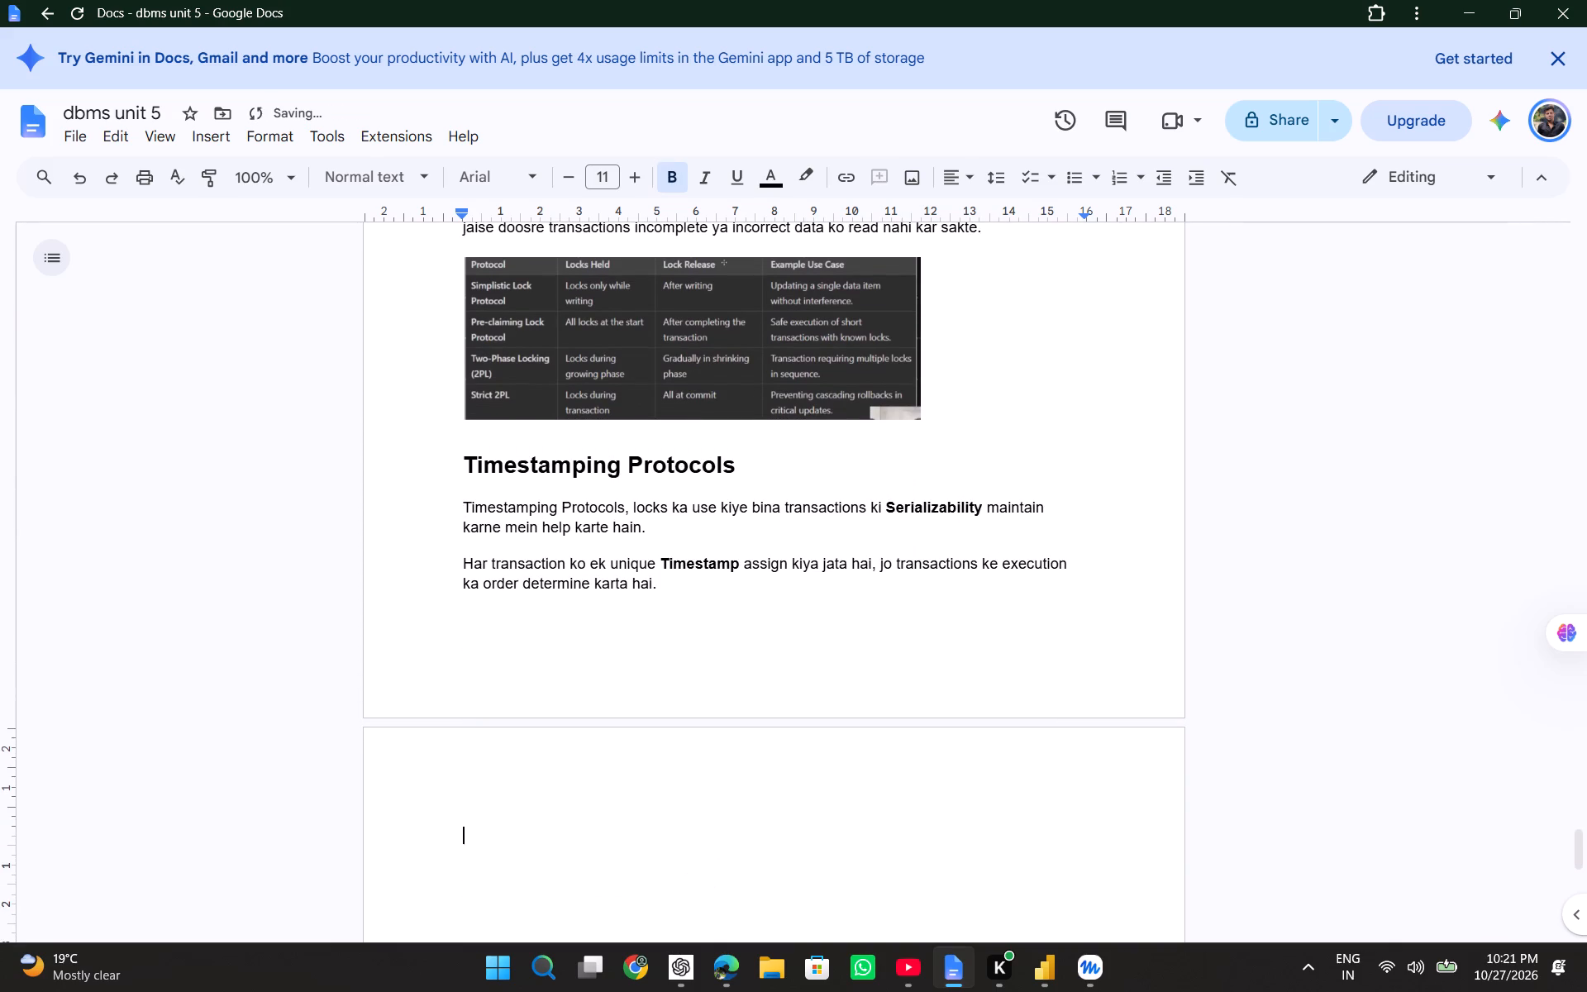
click(784, 460)
key(space)
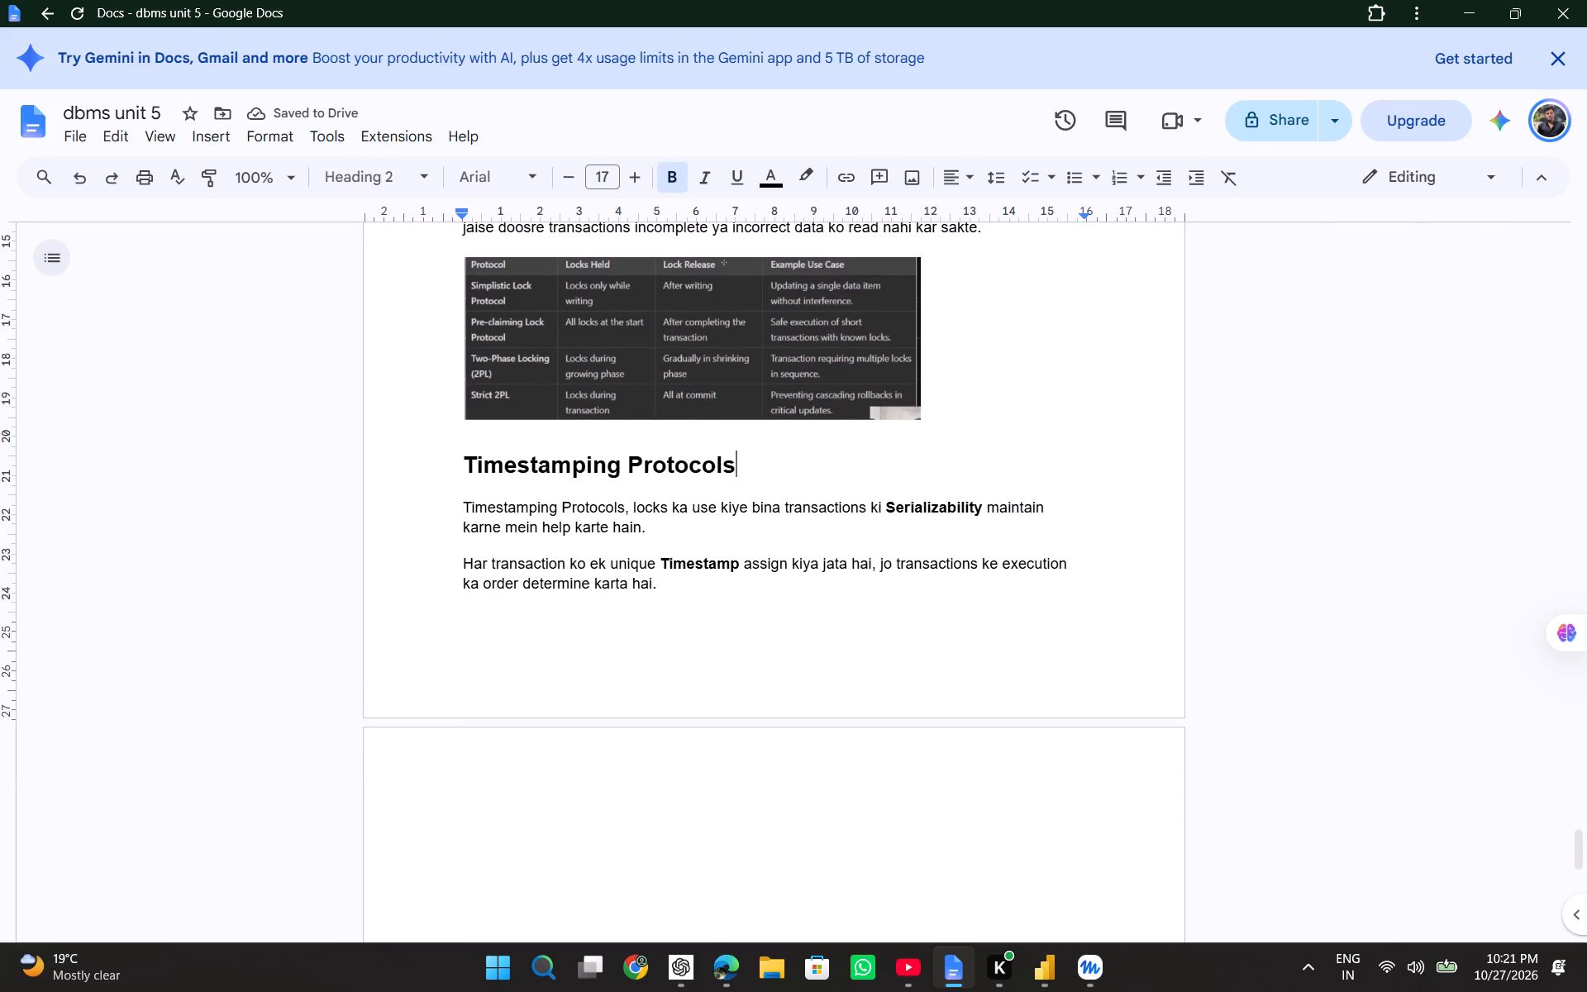
key(shift+parenleft)
key(ctrl+v)
key(shift+parenright)
key(shift+BackSpace)
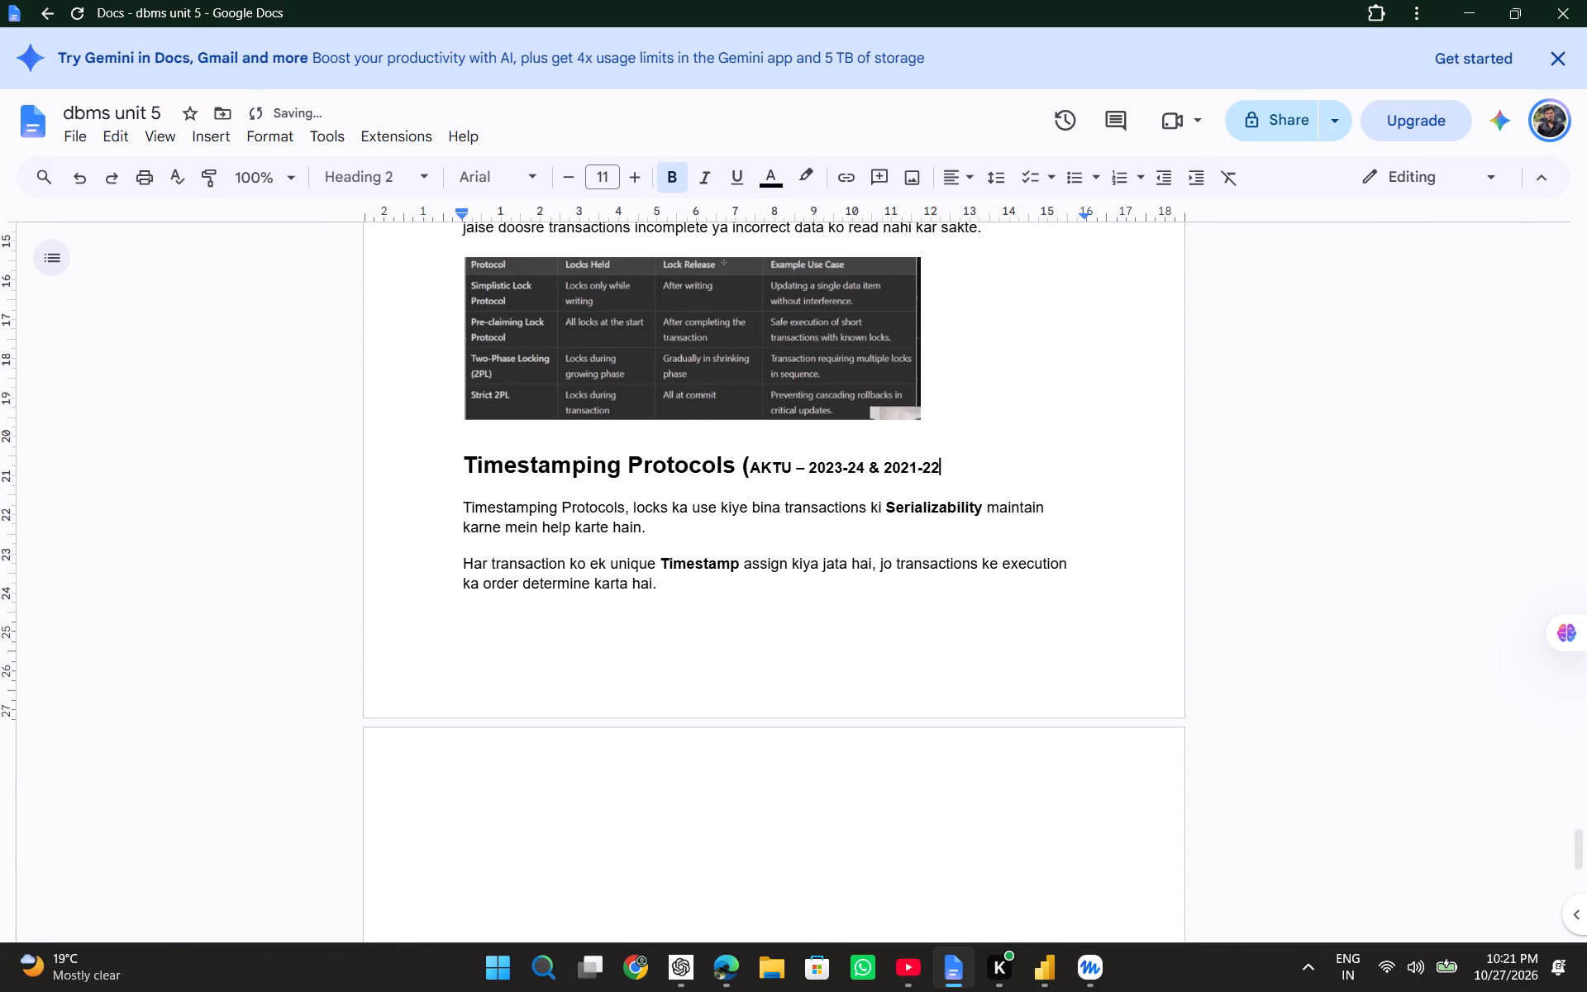
key(space)
Add a closing parenthesis right after the opening one in the Timestamping Protocols heading and paste the AKTU tag between the two.
key(ctrl+Left)
key(ctrl+Left)
key(ctrl+Left)
key(ctrl+Left)
key(ctrl+Left)
key(ctrl+Left)
key(ctrl+Left)
key(ctrl+Left)
key(ctrl+Left)
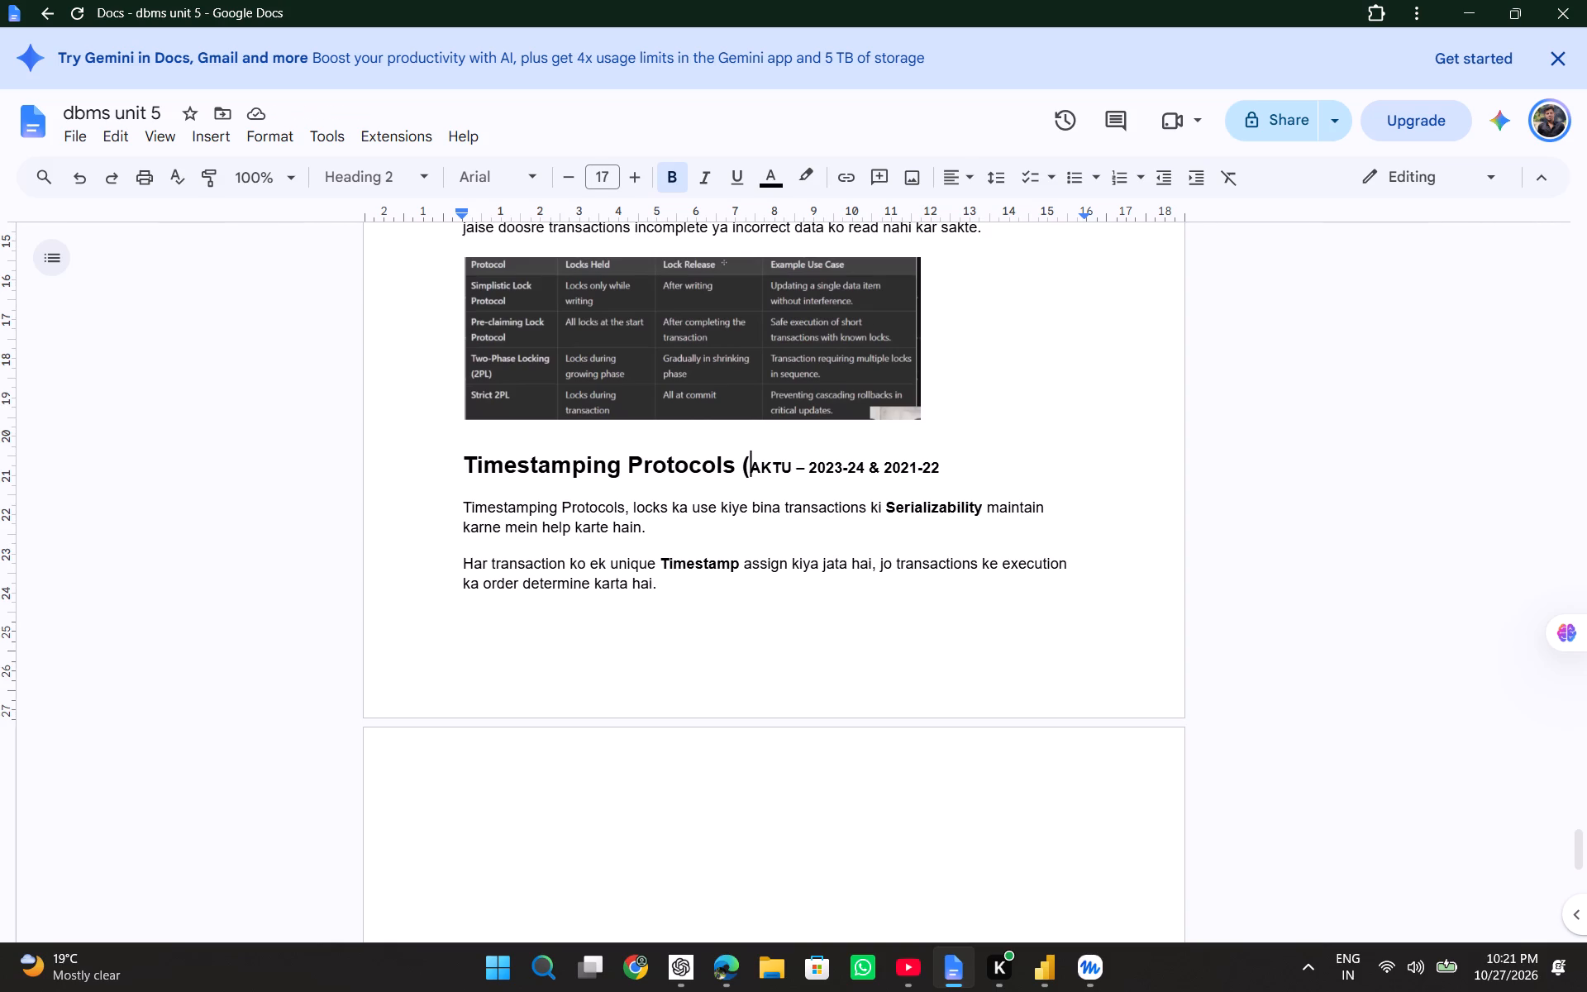
key(shift+parenright)
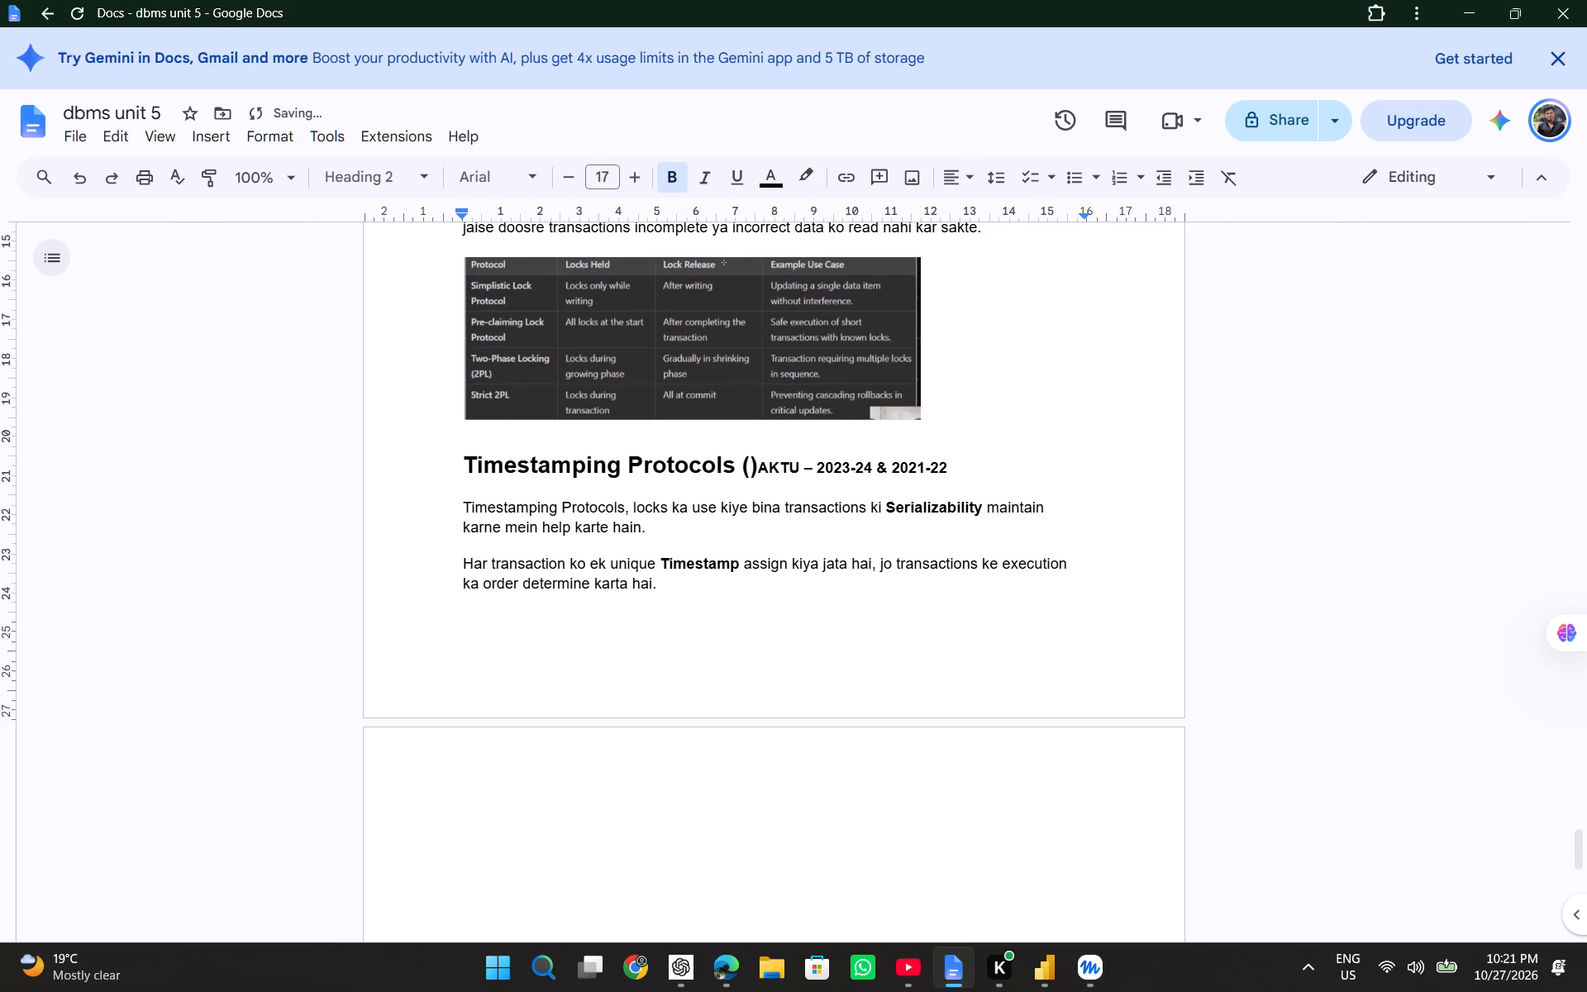
key(Left)
key(ctrl+v)
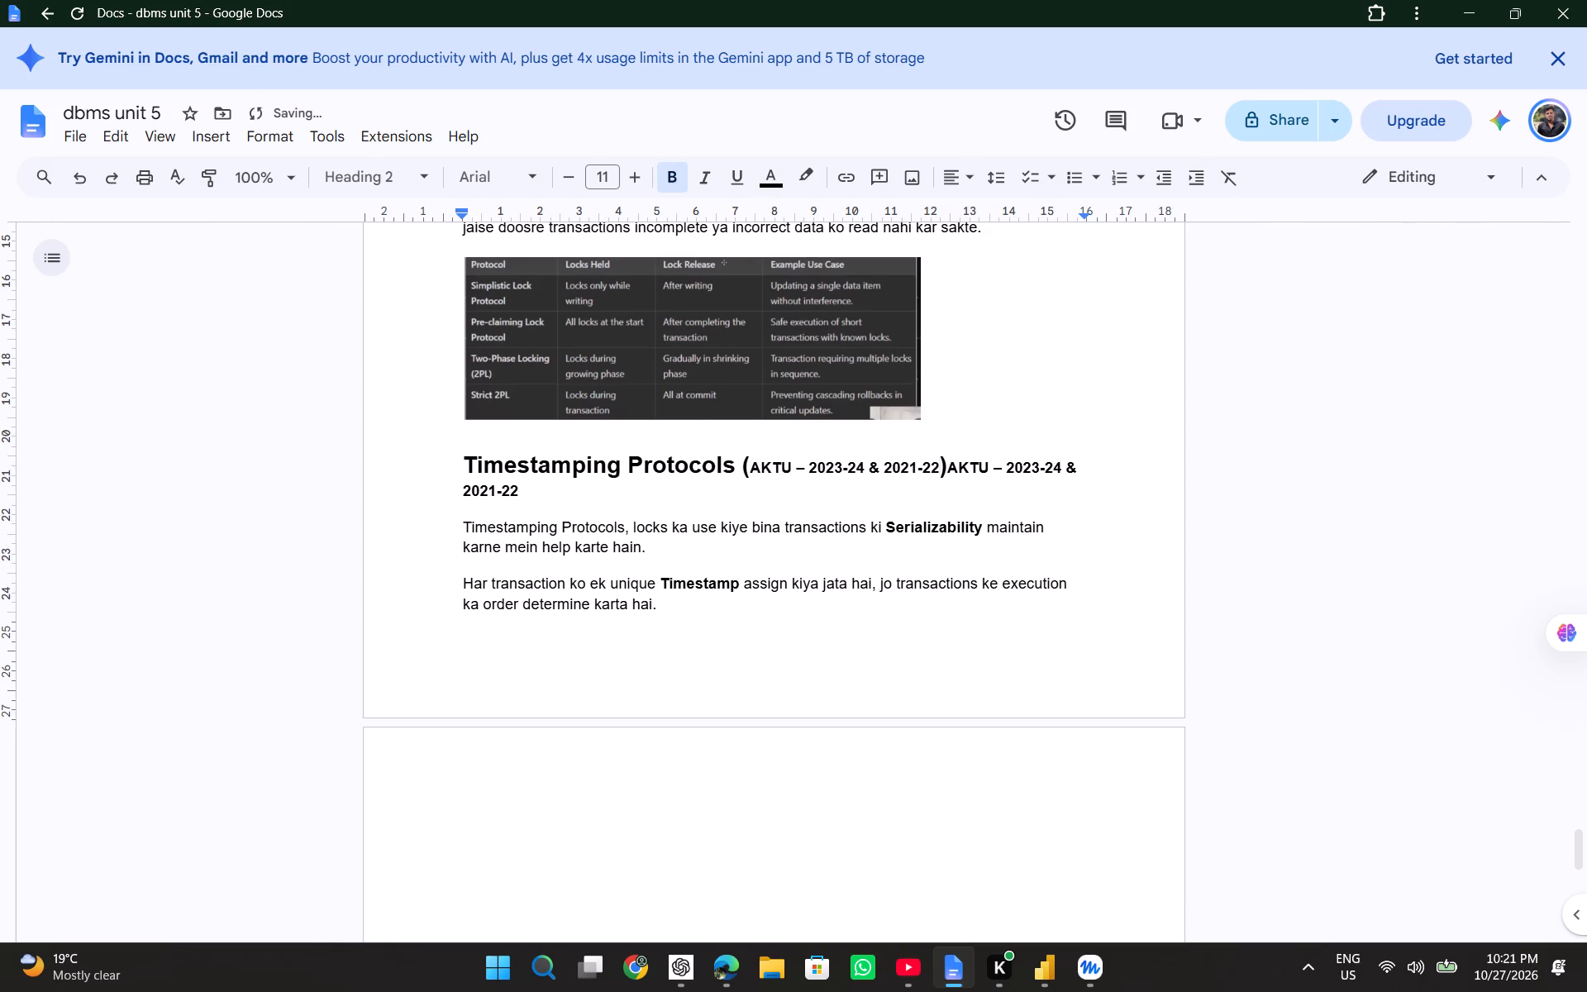
Delete the duplicate AKTU tag after the closing parenthesis in the heading and put the cursor back on the empty last page.
click(603, 493)
key(ctrl+BackSpace)
key(ctrl+BackSpace)
key(ctrl+BackSpace)
key(ctrl+BackSpace)
key(ctrl+BackSpace)
key(ctrl+BackSpace)
key(ctrl+BackSpace)
key(ctrl+BackSpace)
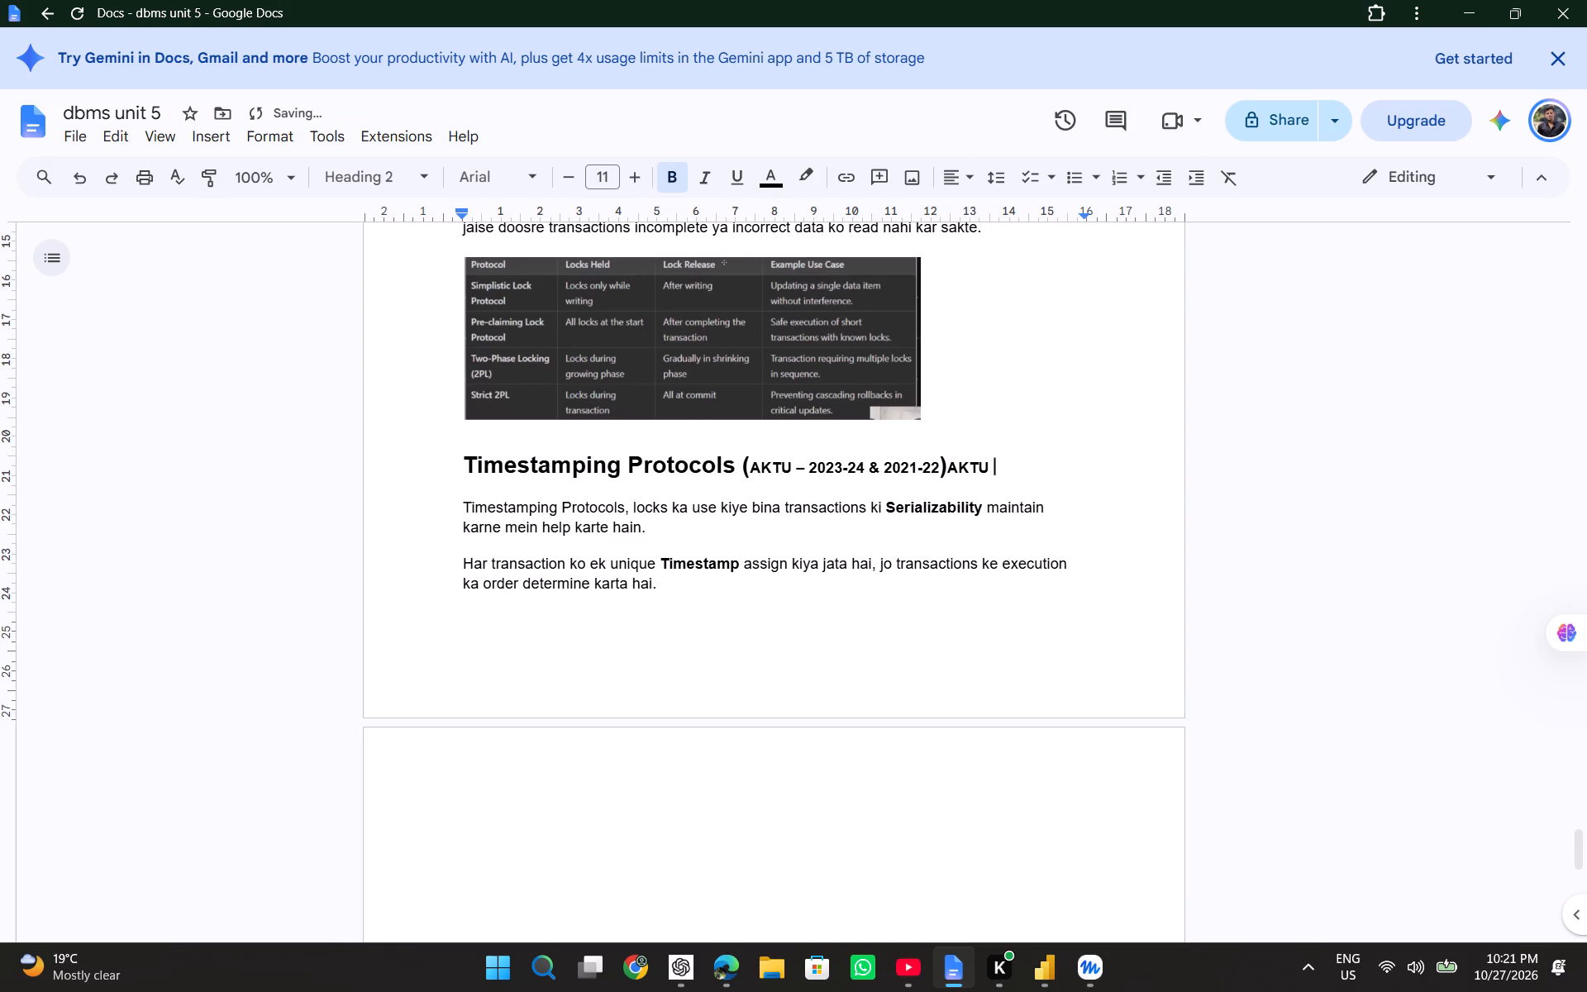
key(ctrl+BackSpace)
click(530, 811)
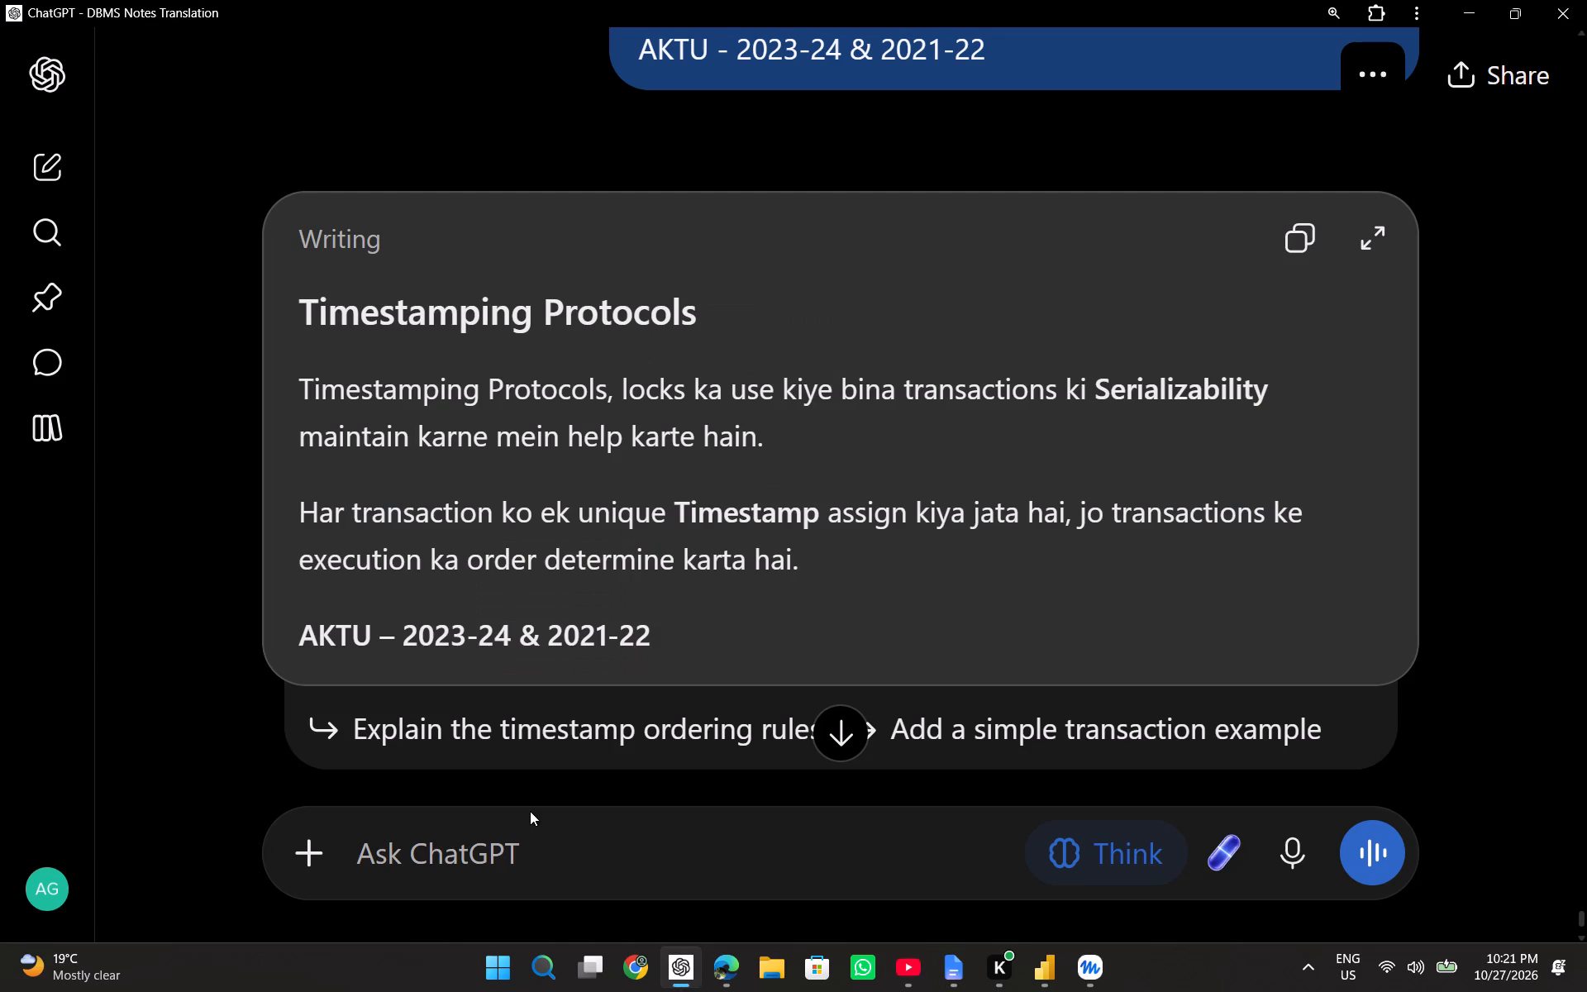
In the YouTube lecture, rewind to an unannotated view of the Basic Timestamp Ordering Protocol section and extract its heading, How it works and Rules text.
click(636, 578)
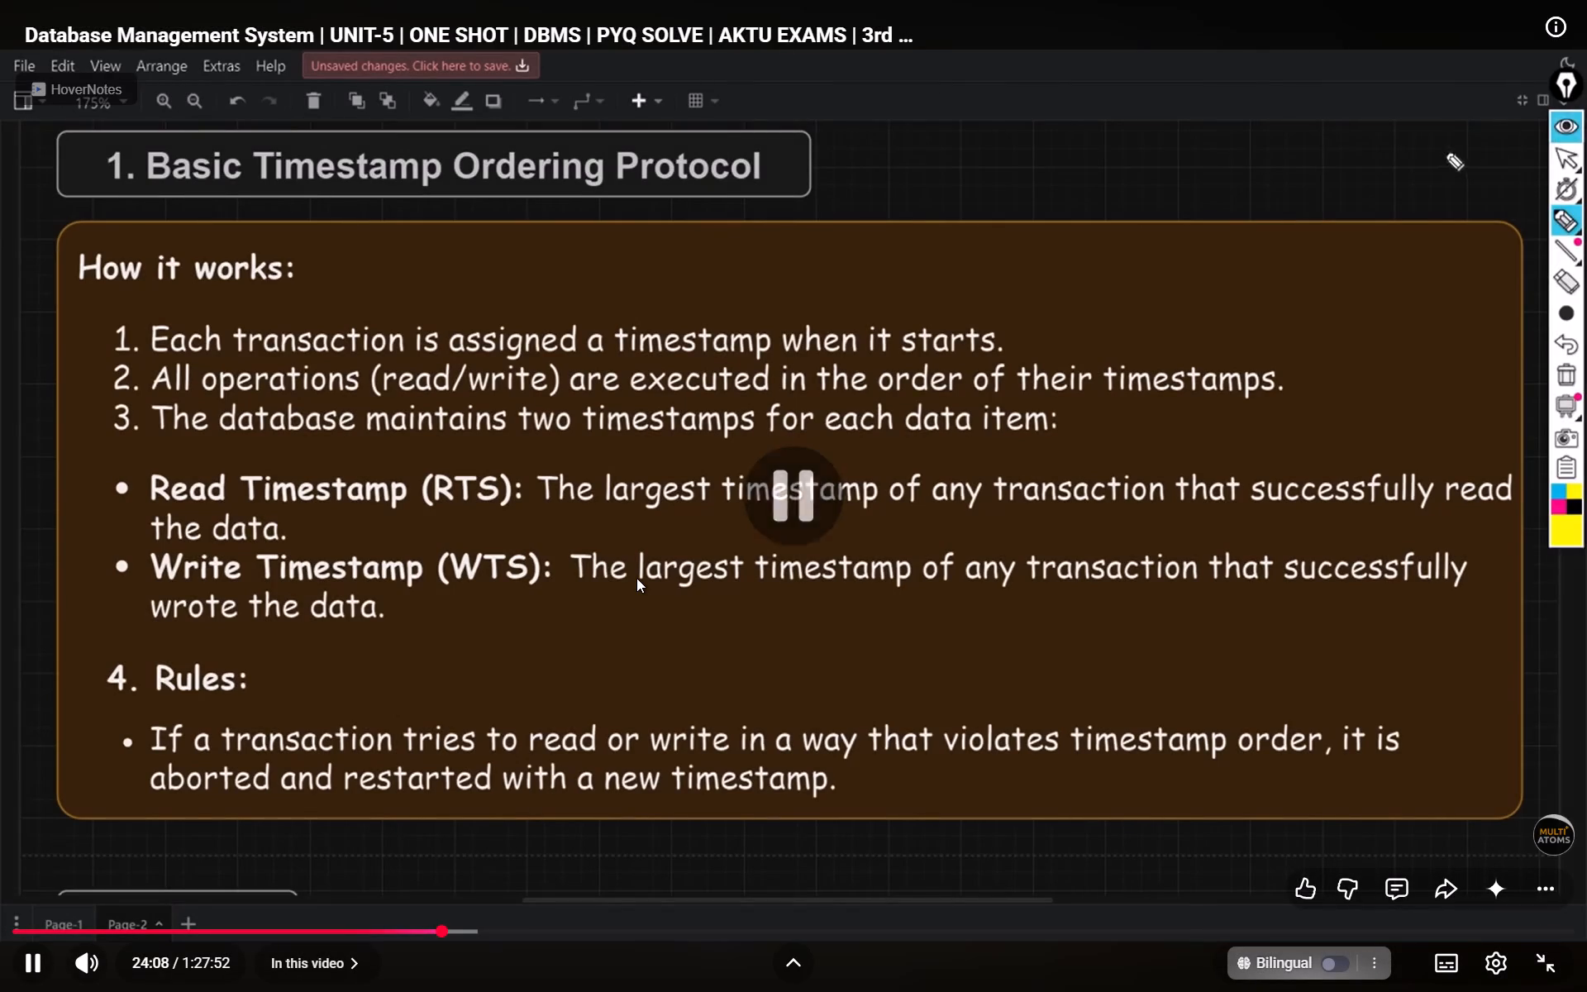
key(Left)
key(Left)
key(Left)
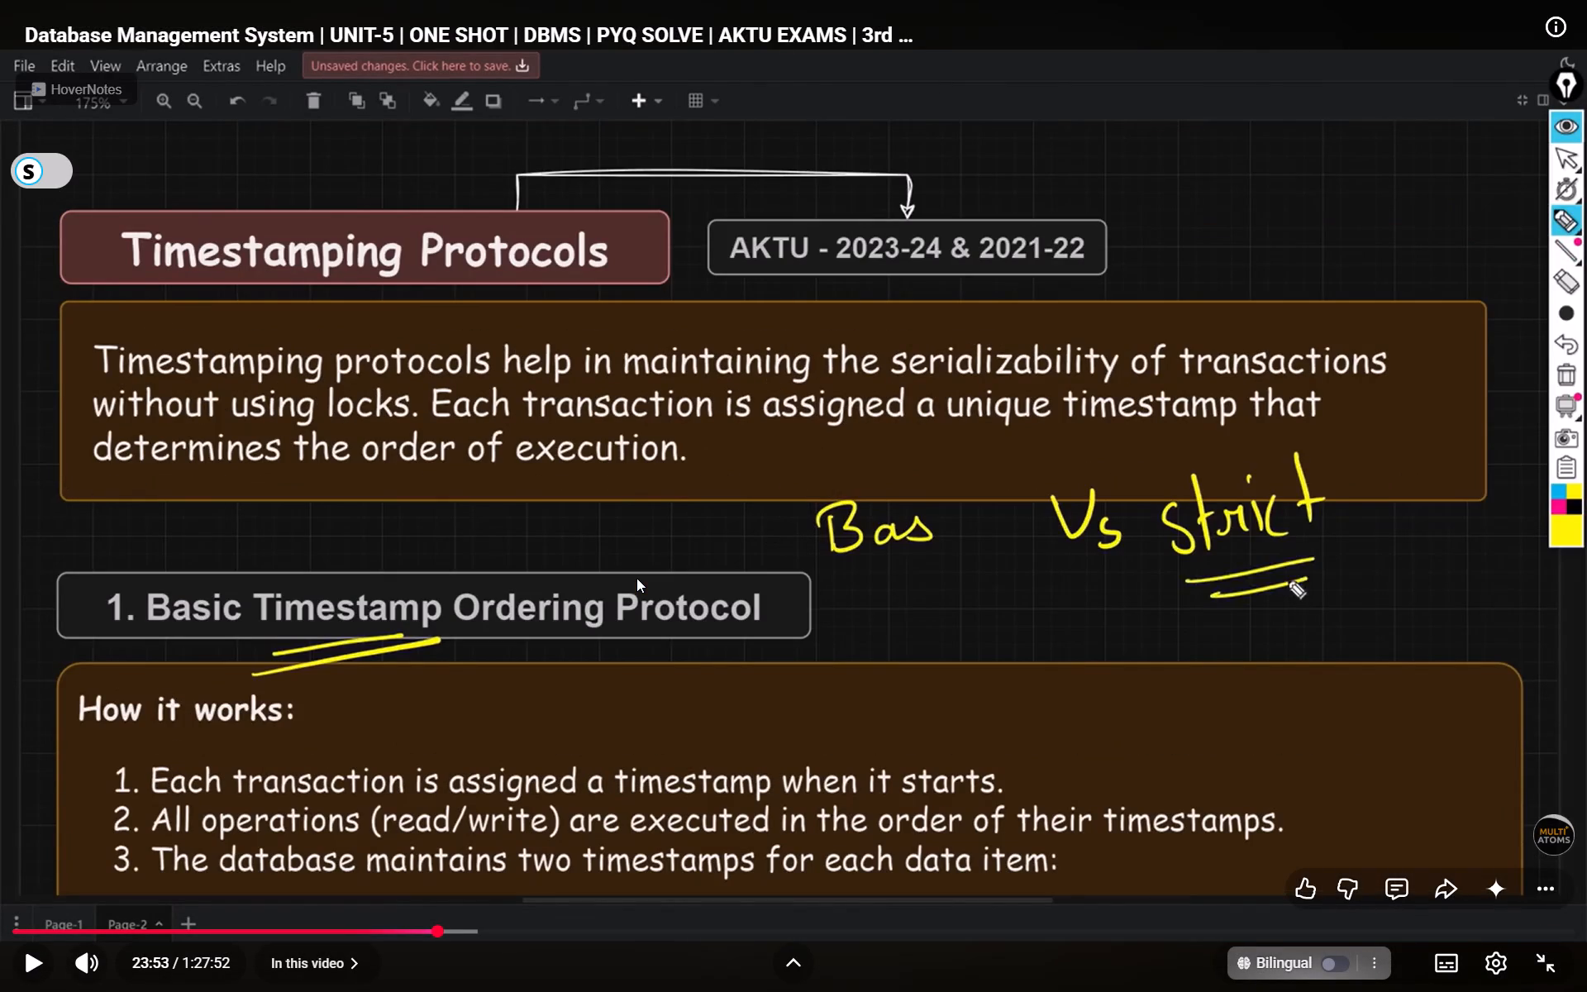
key(Left)
key(Left)
key(Left)
key(Left)
key(space)
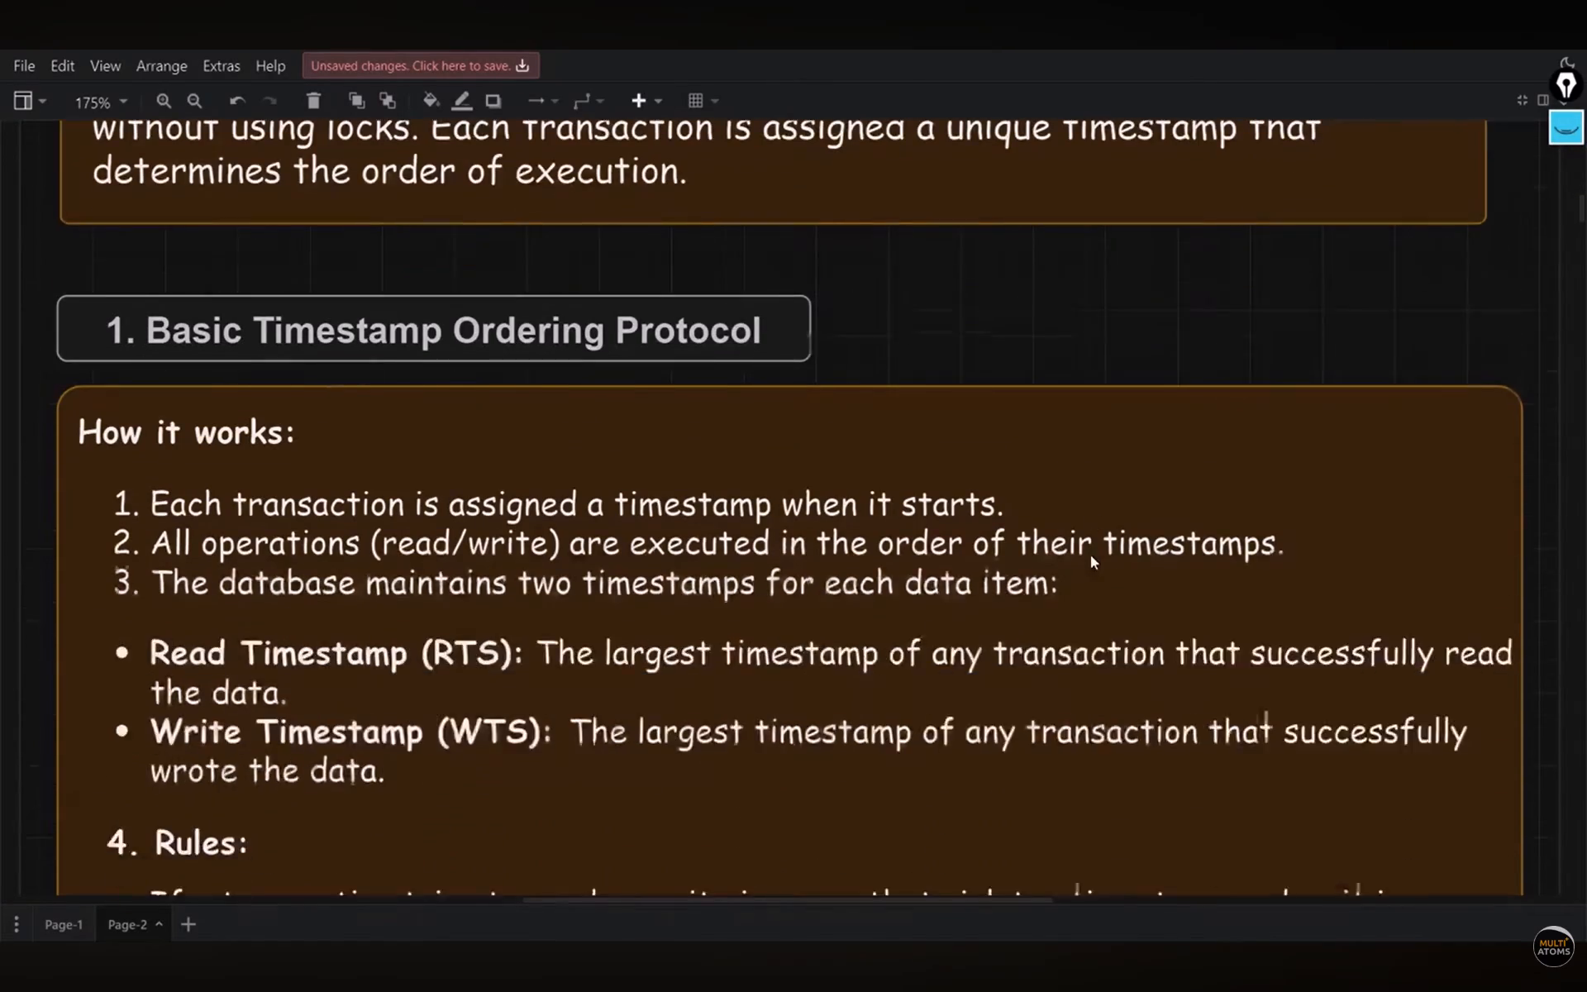
key(shift+super+s)
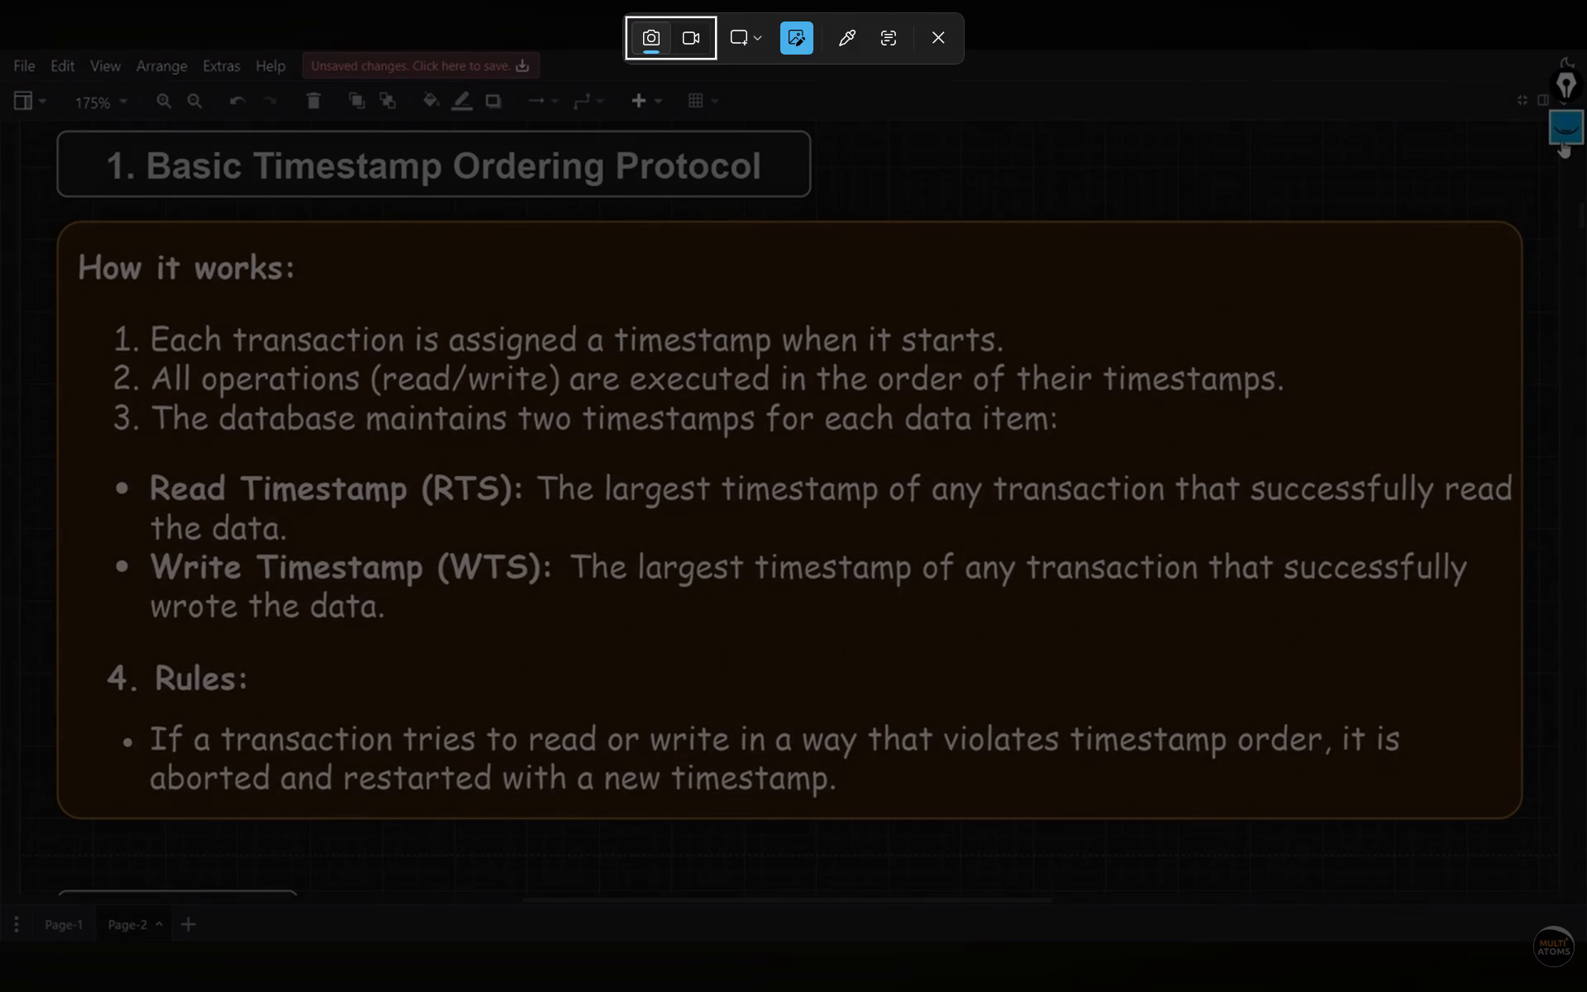
click(880, 32)
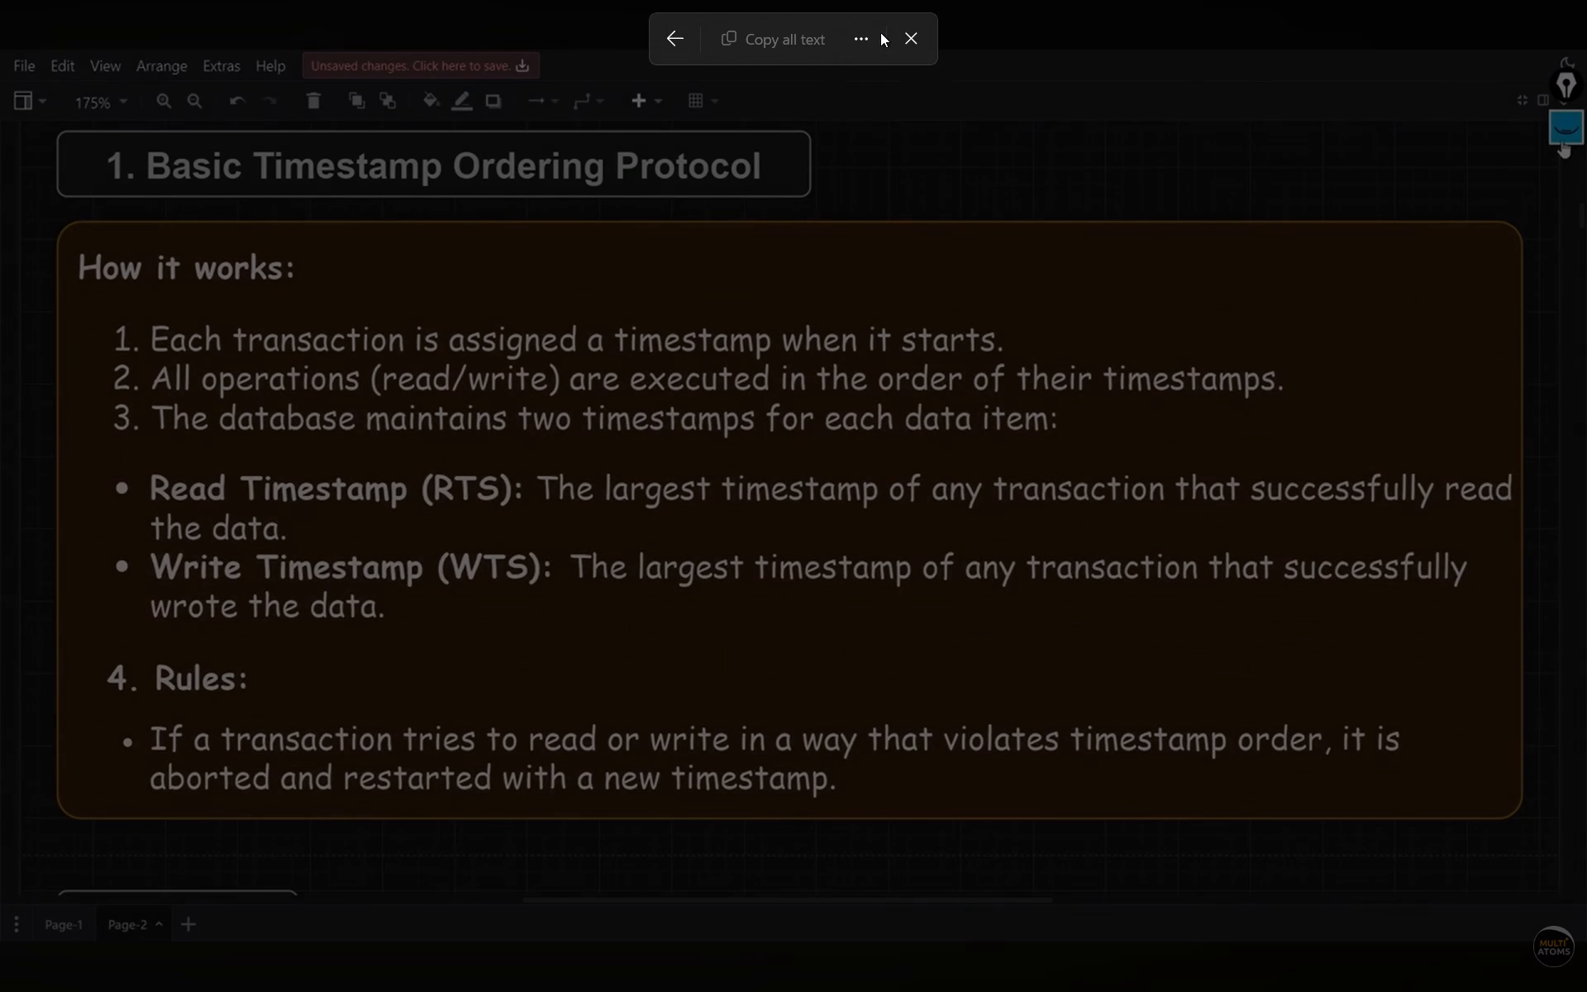
drag(74, 131, 1301, 560)
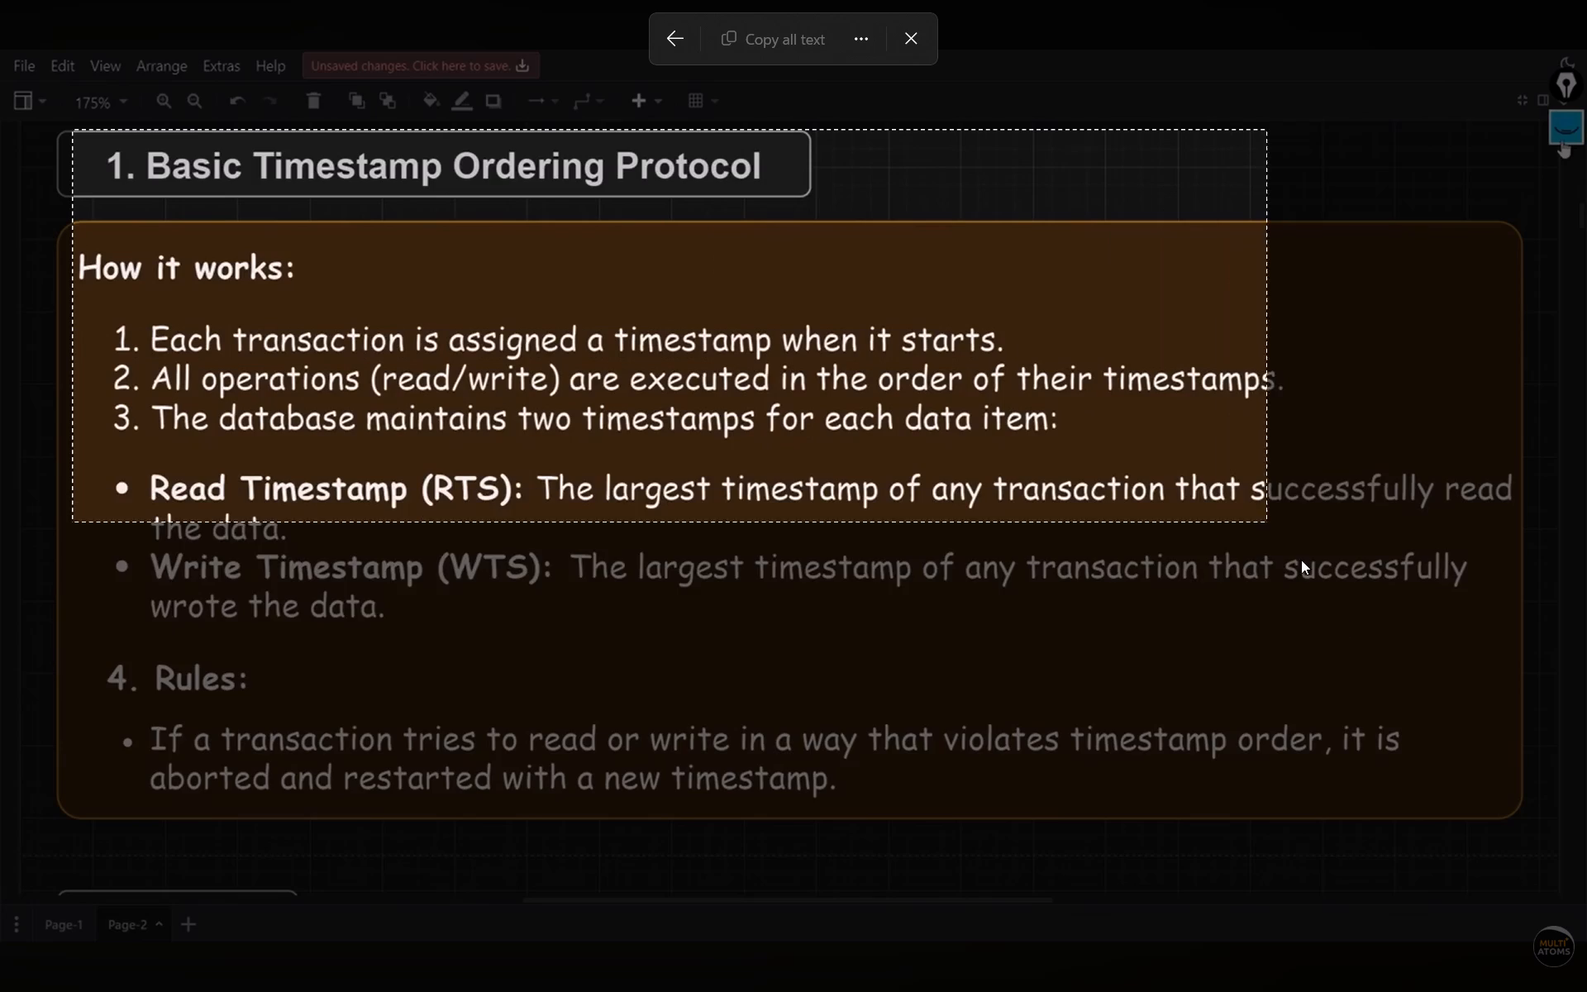
drag(1301, 560, 1532, 826)
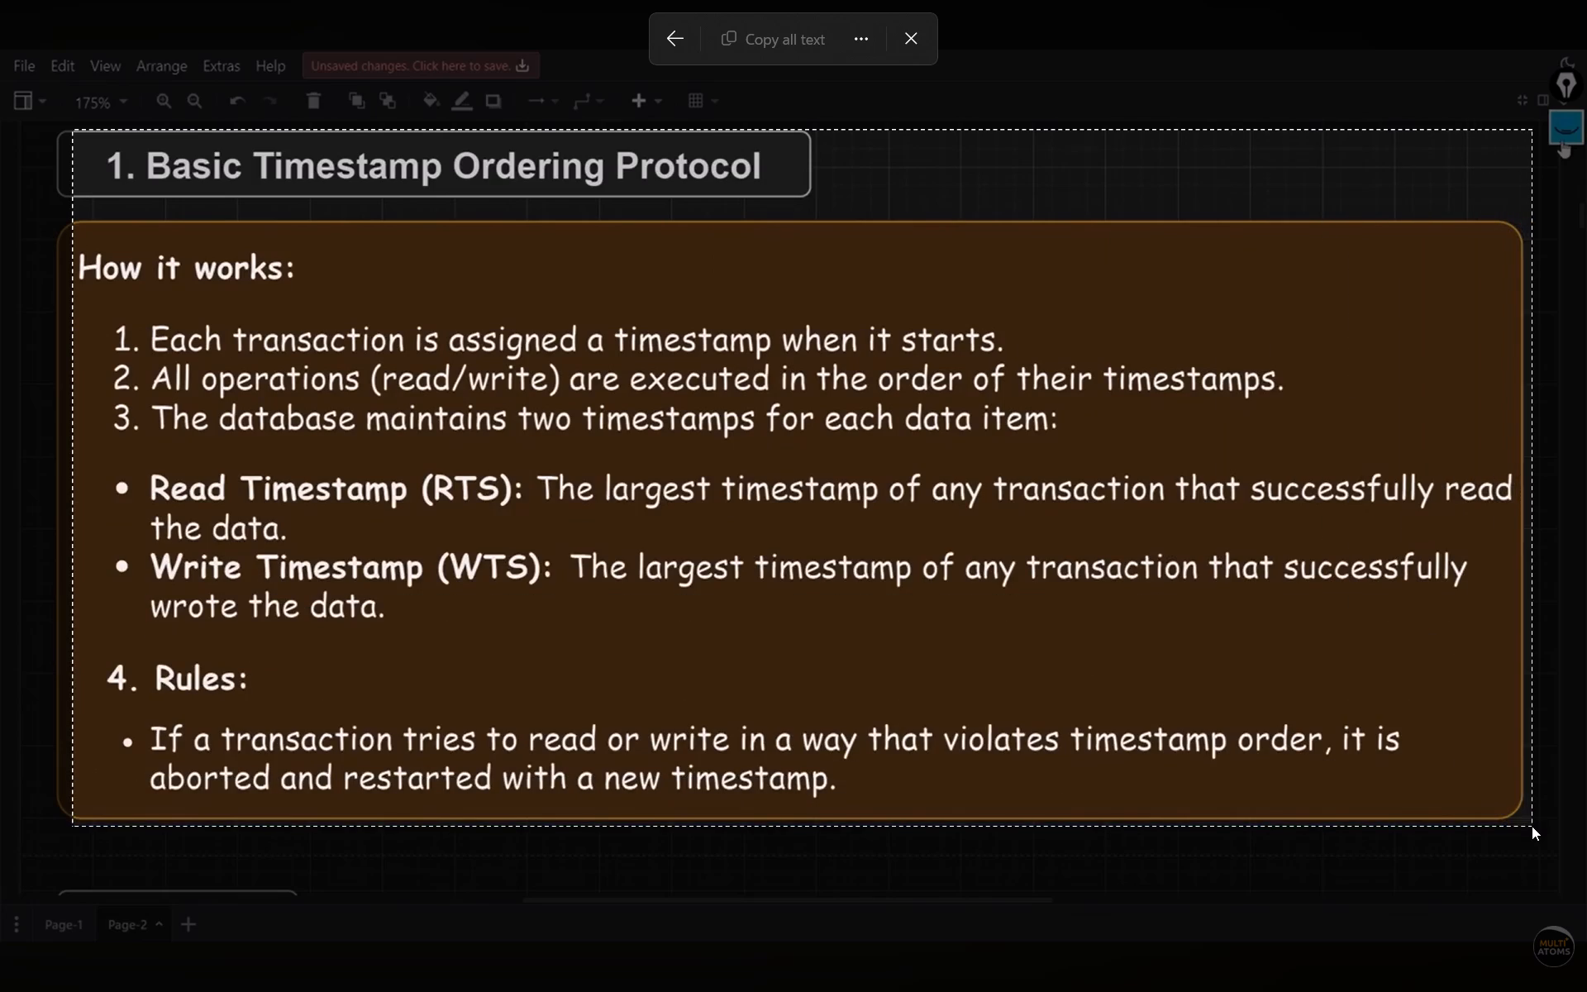
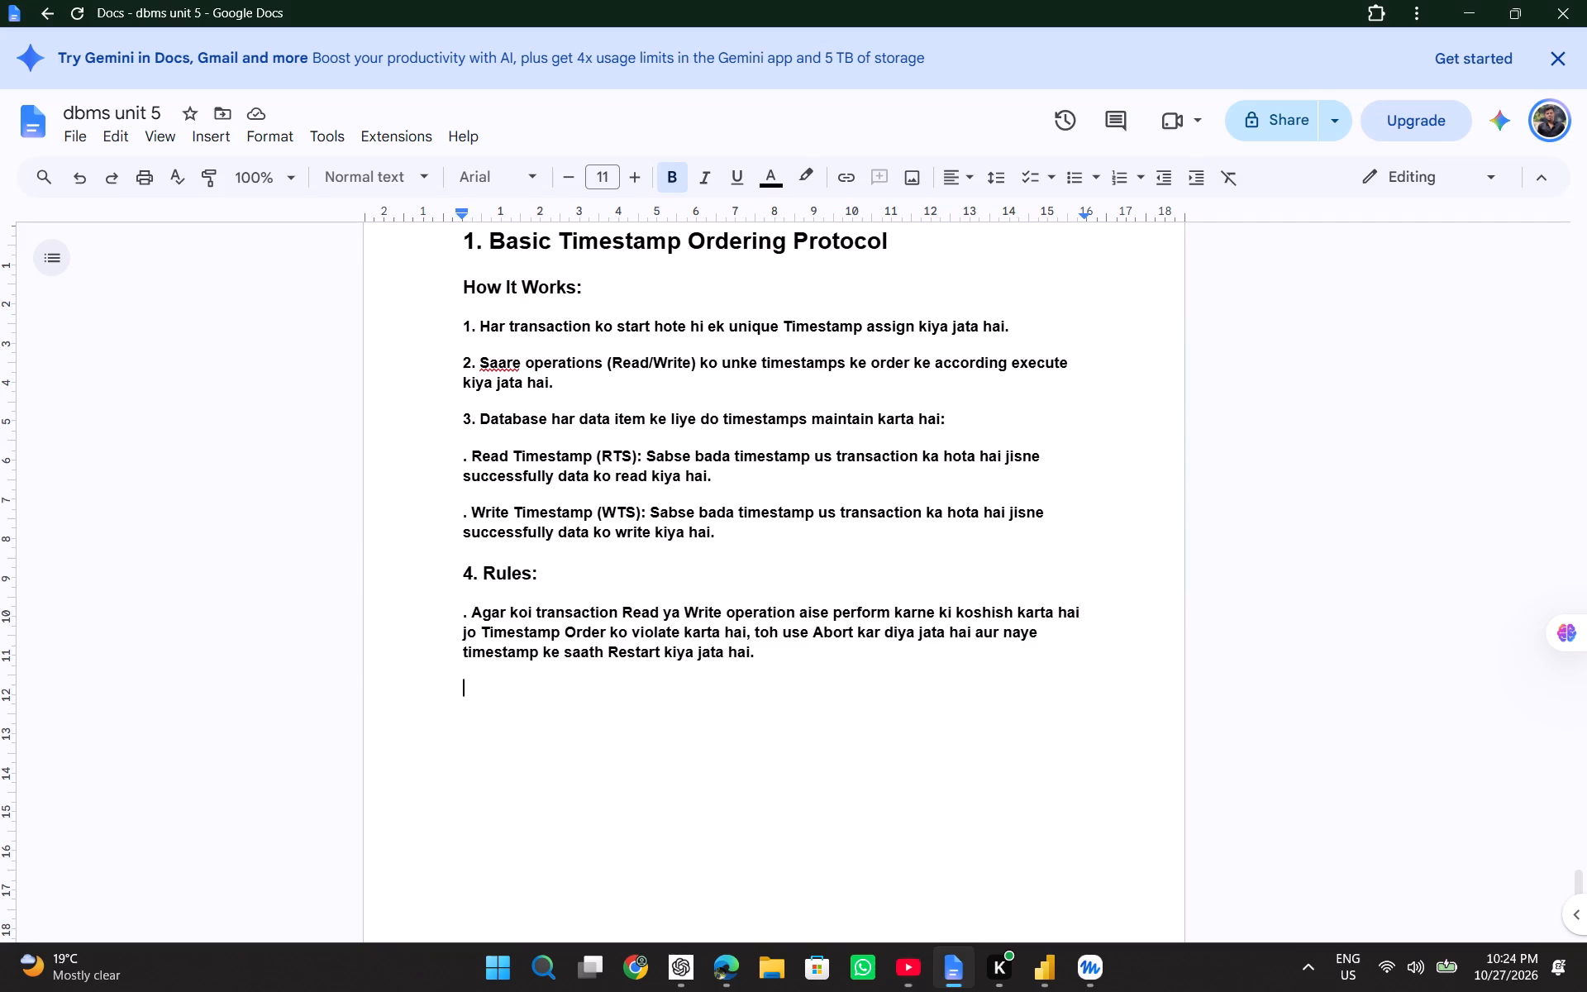
scroll(472, 494, up, 1)
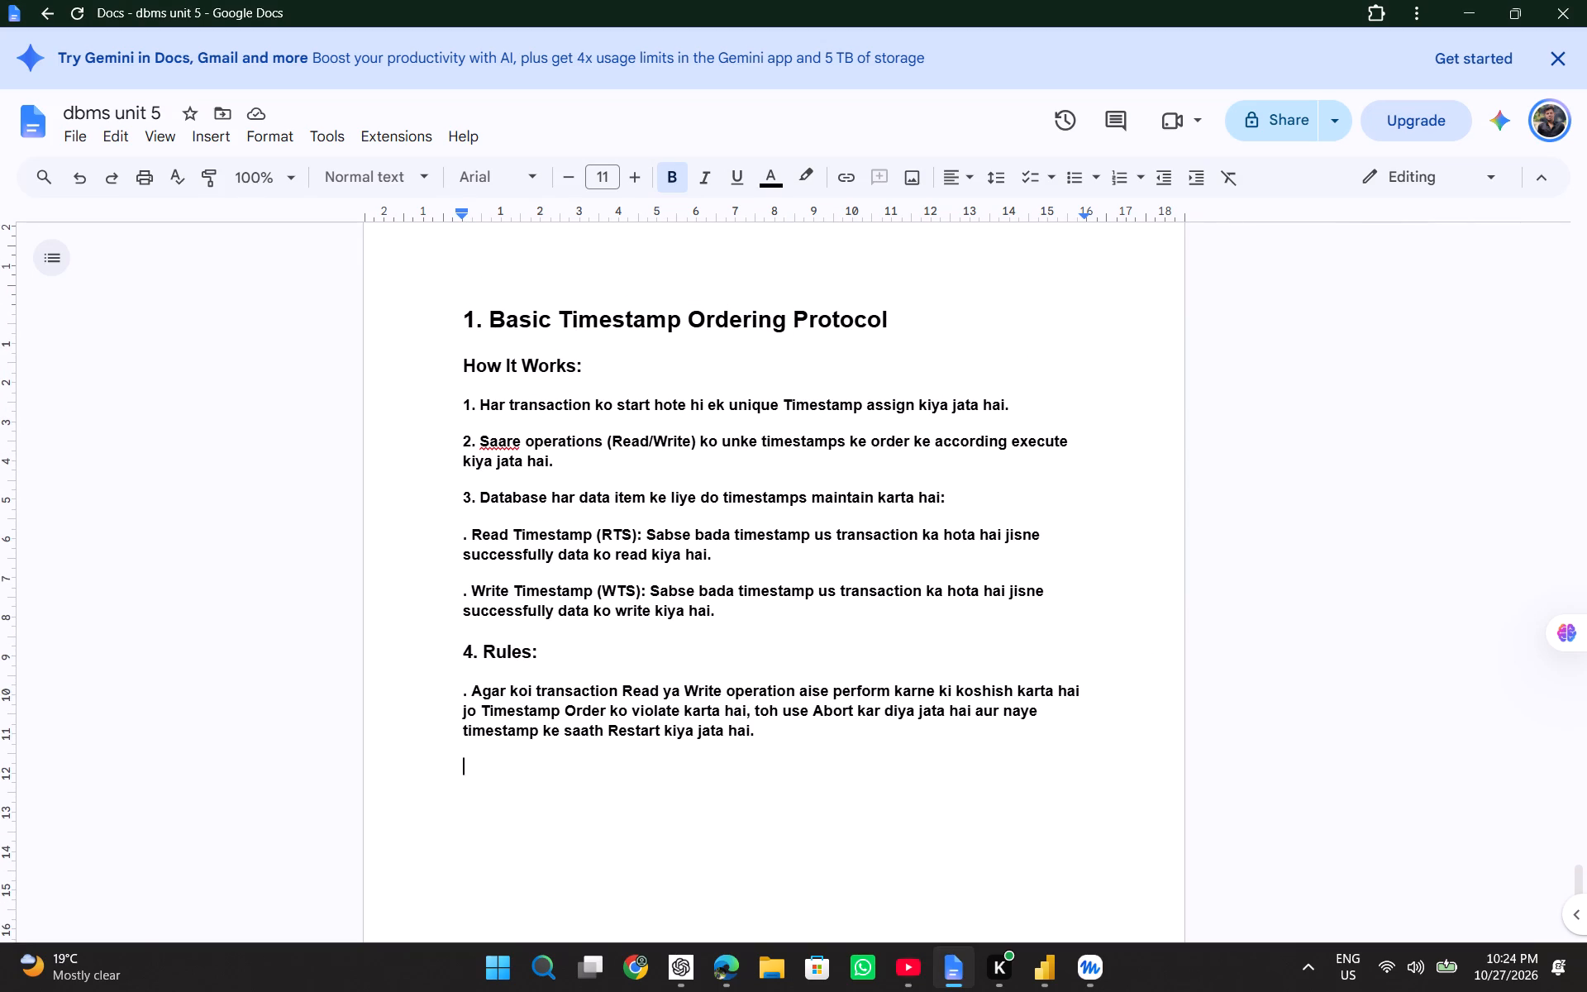
drag(479, 395, 977, 422)
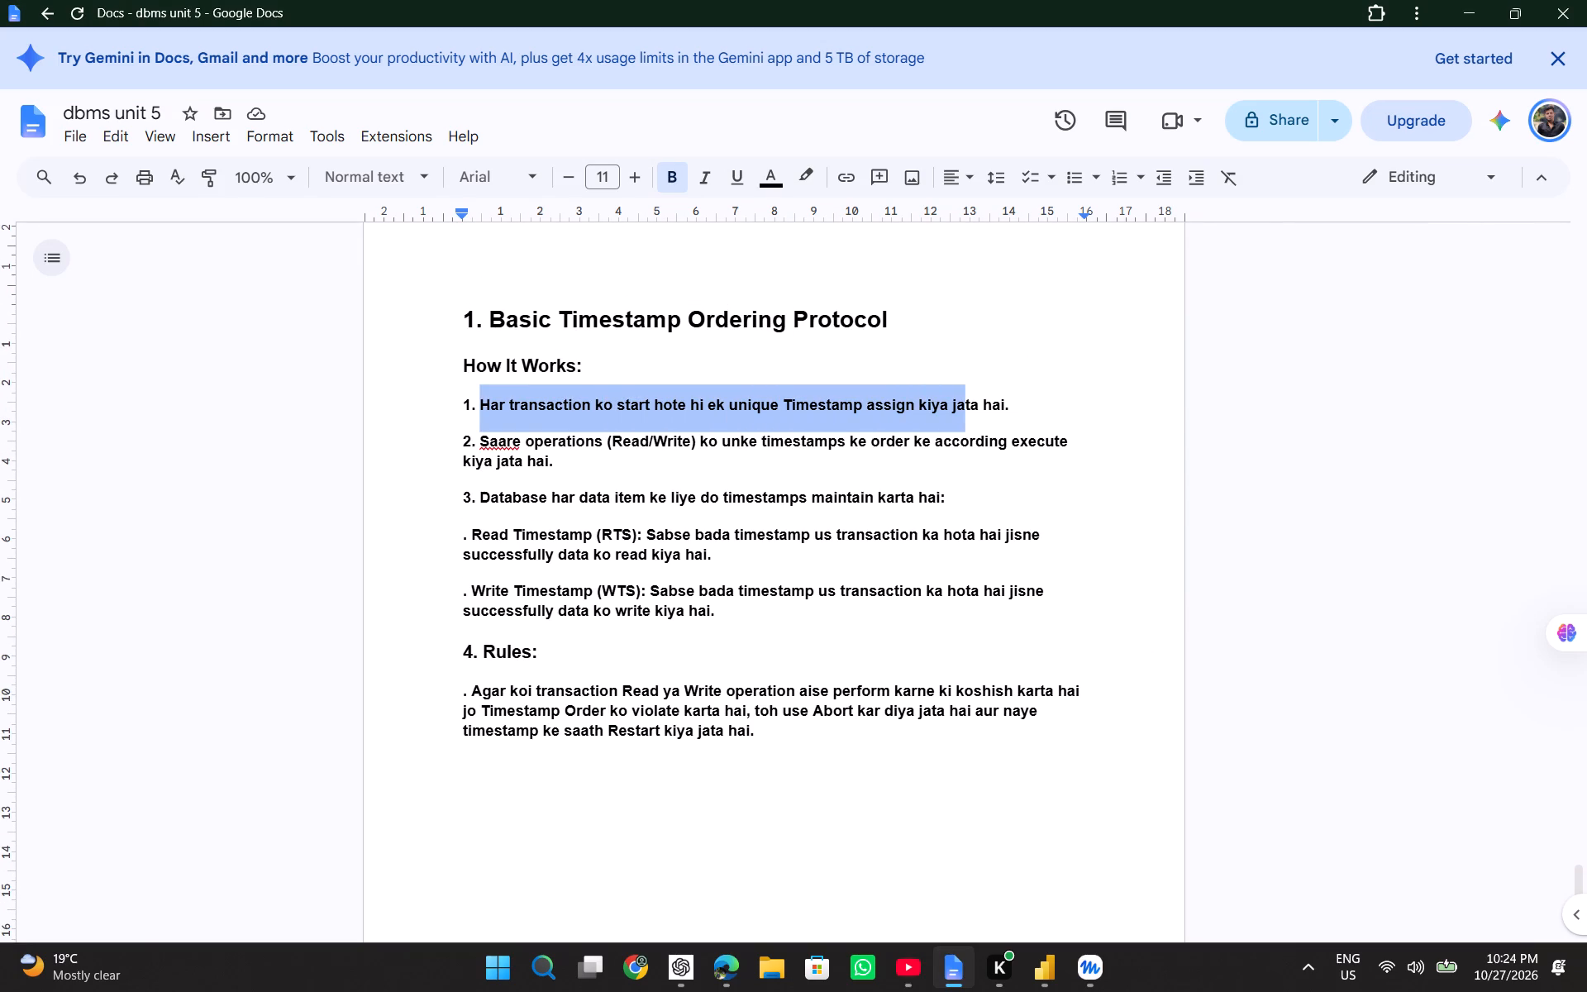
drag(977, 422, 1009, 419)
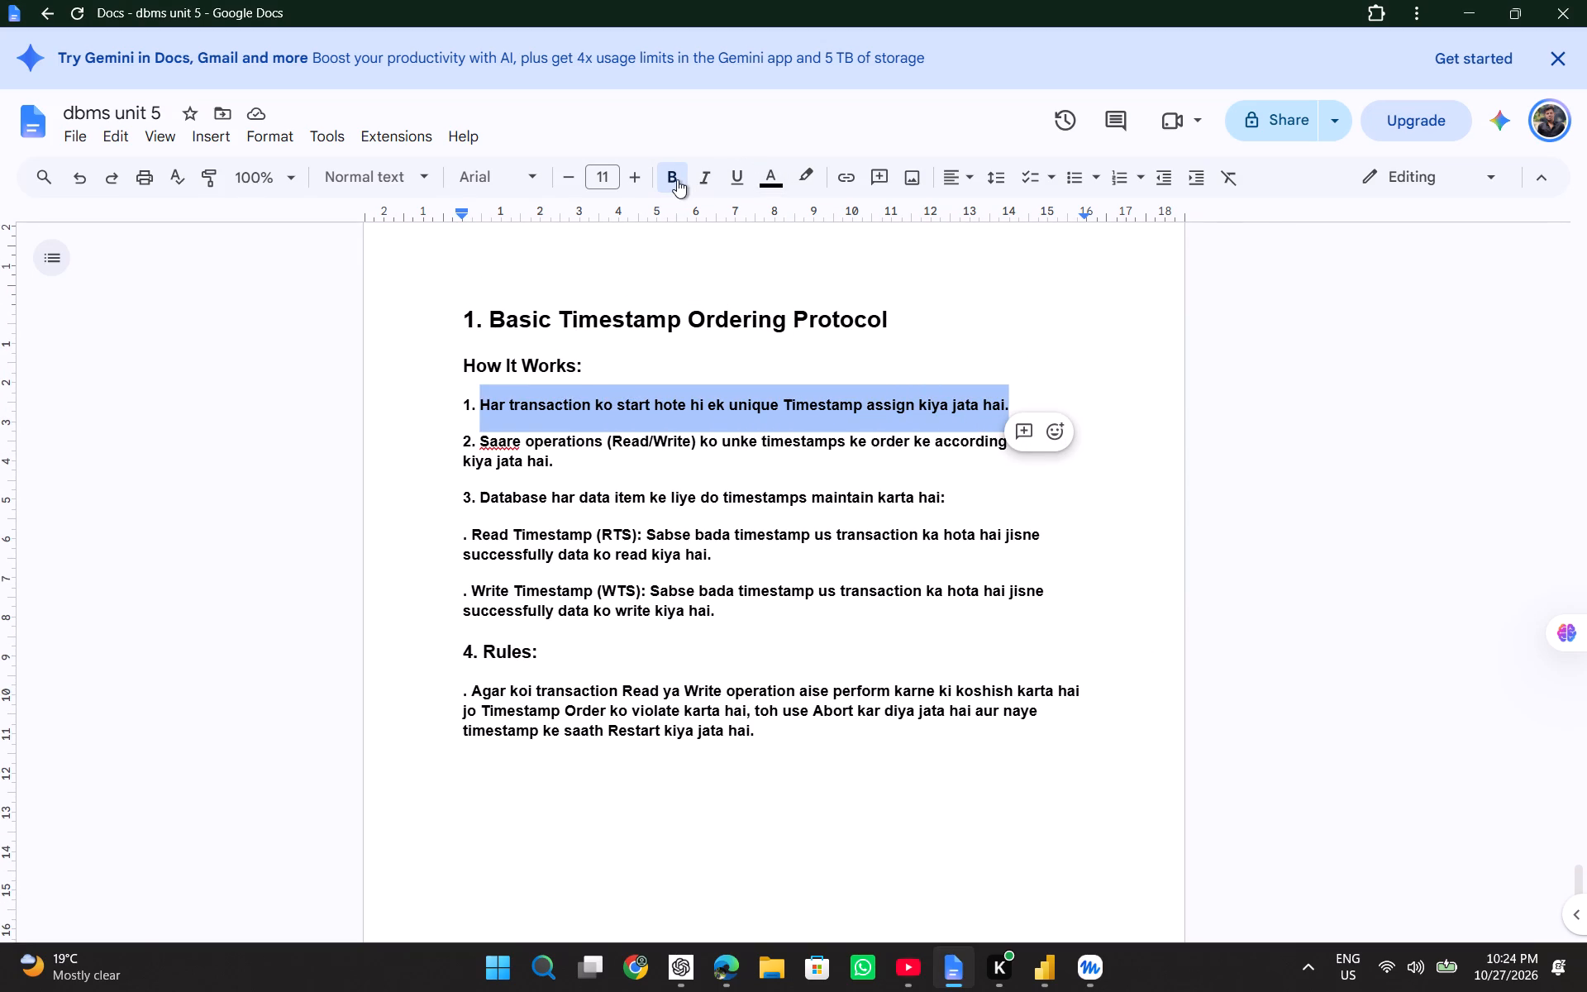
click(676, 179)
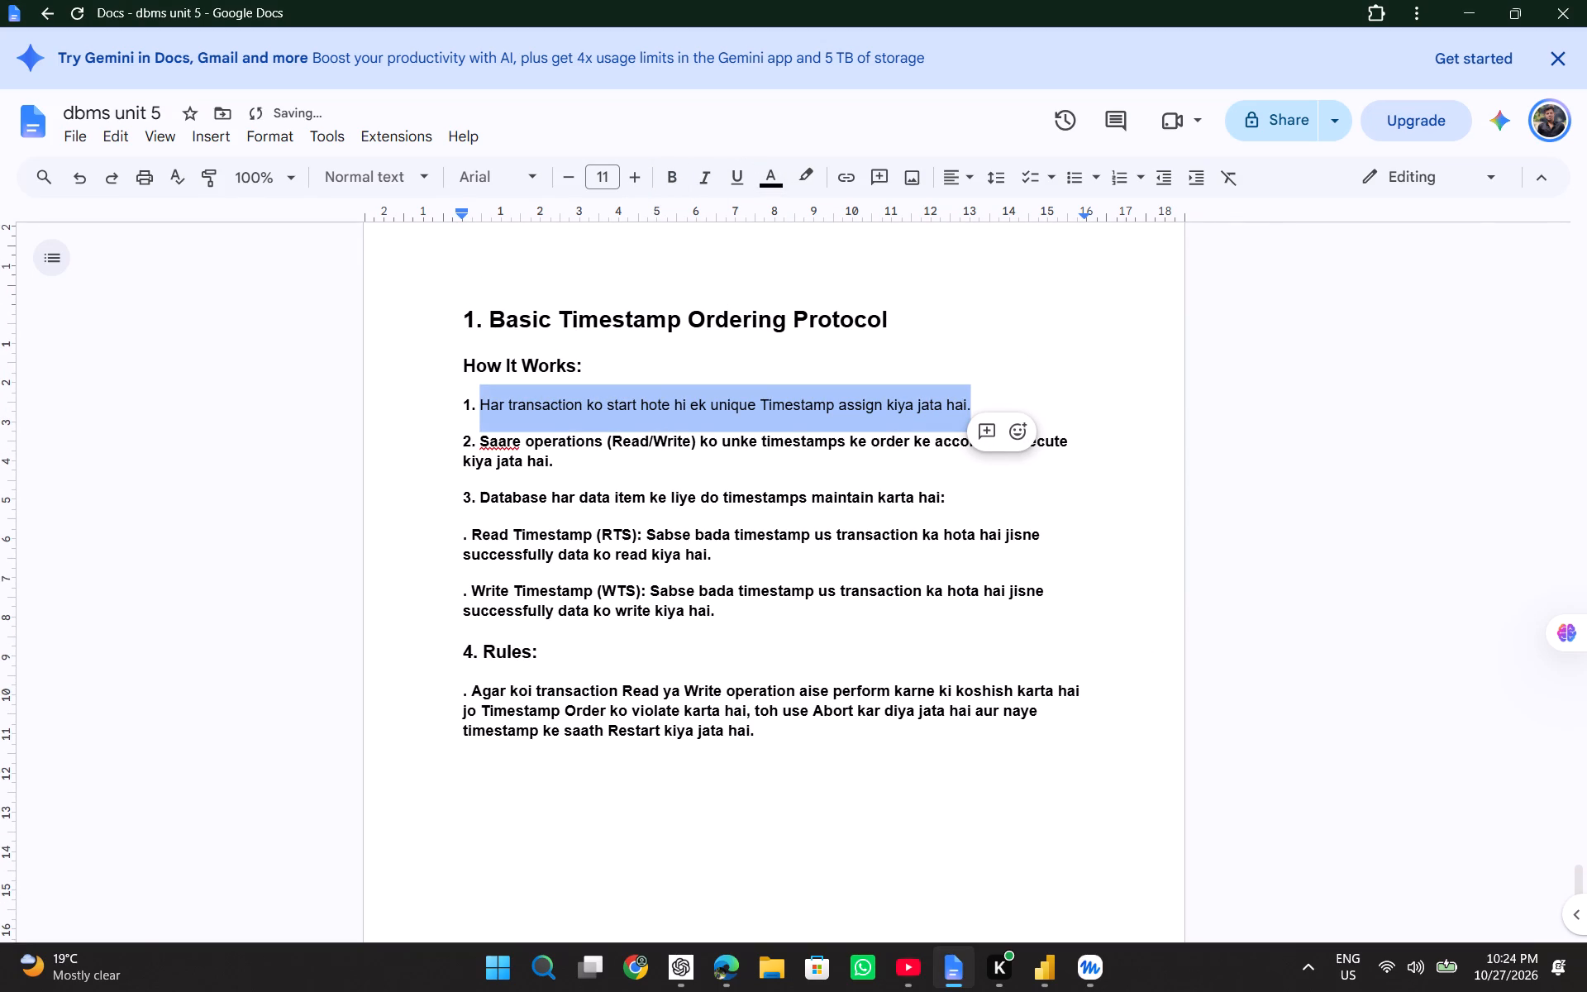
drag(480, 441, 555, 463)
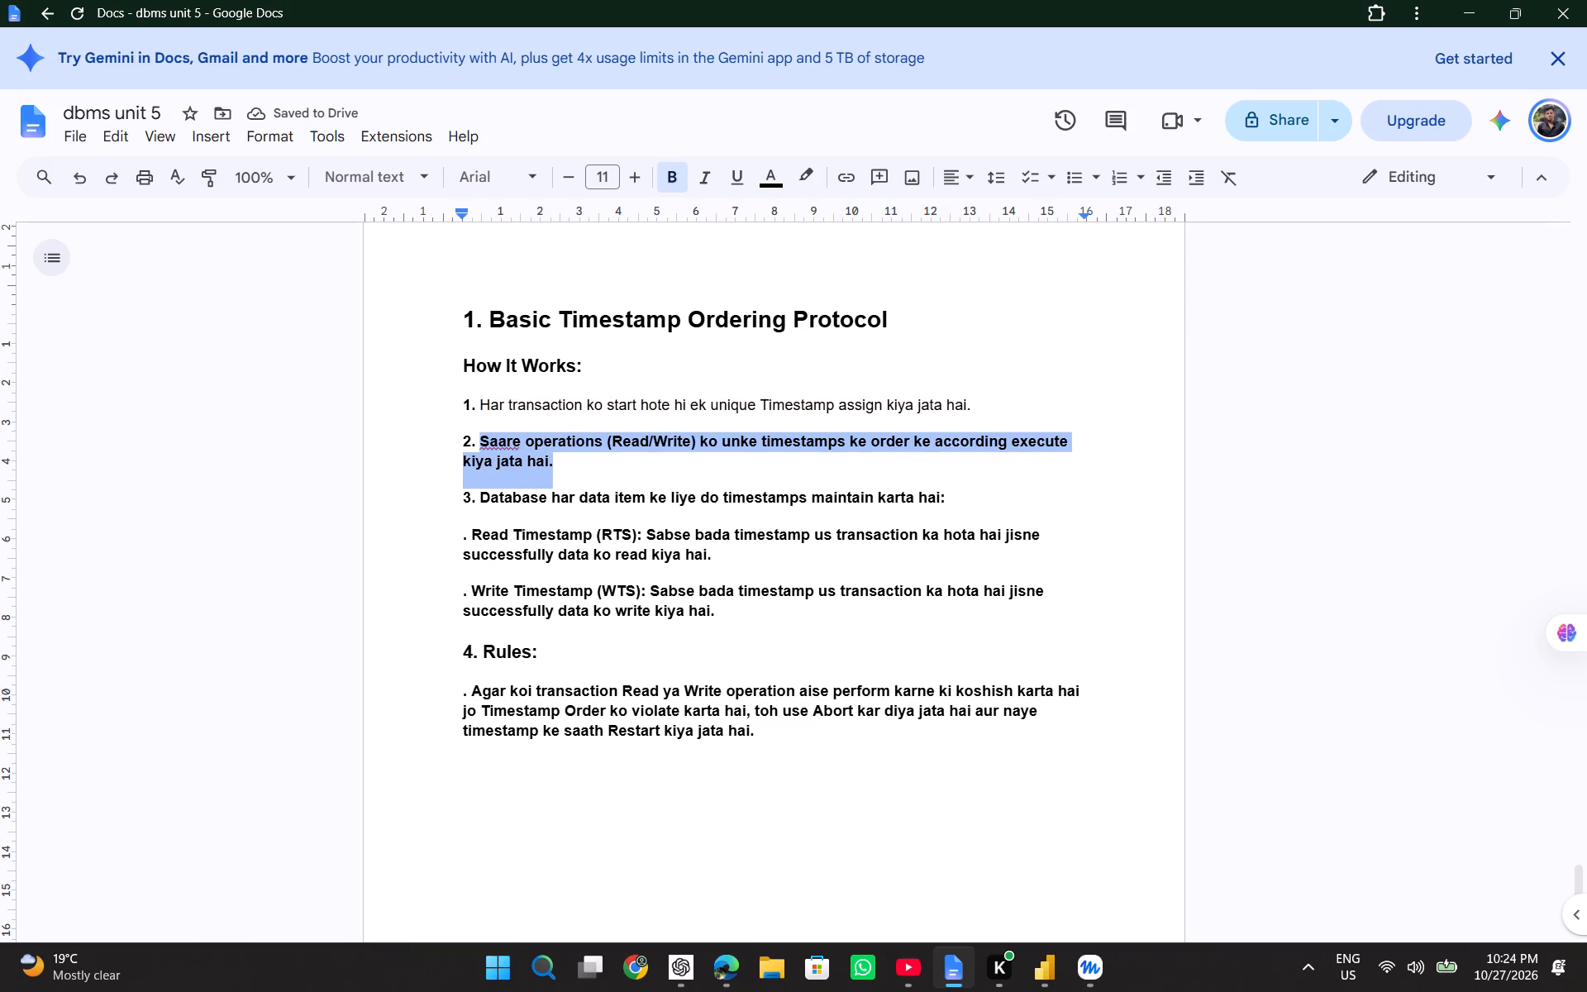
click(671, 174)
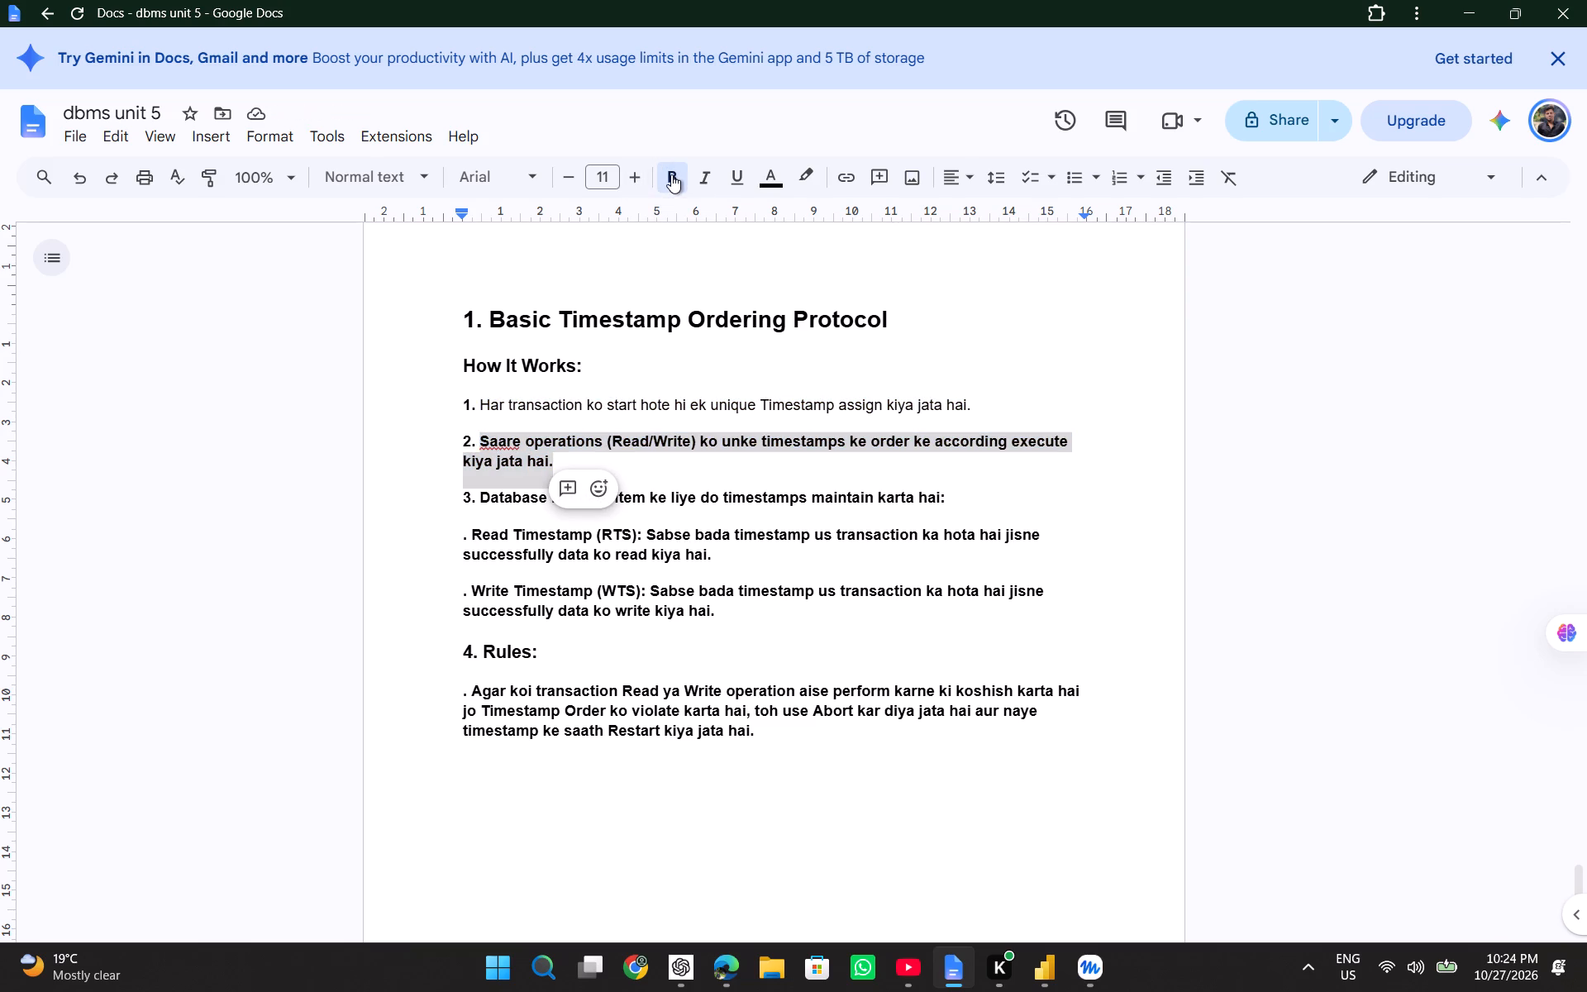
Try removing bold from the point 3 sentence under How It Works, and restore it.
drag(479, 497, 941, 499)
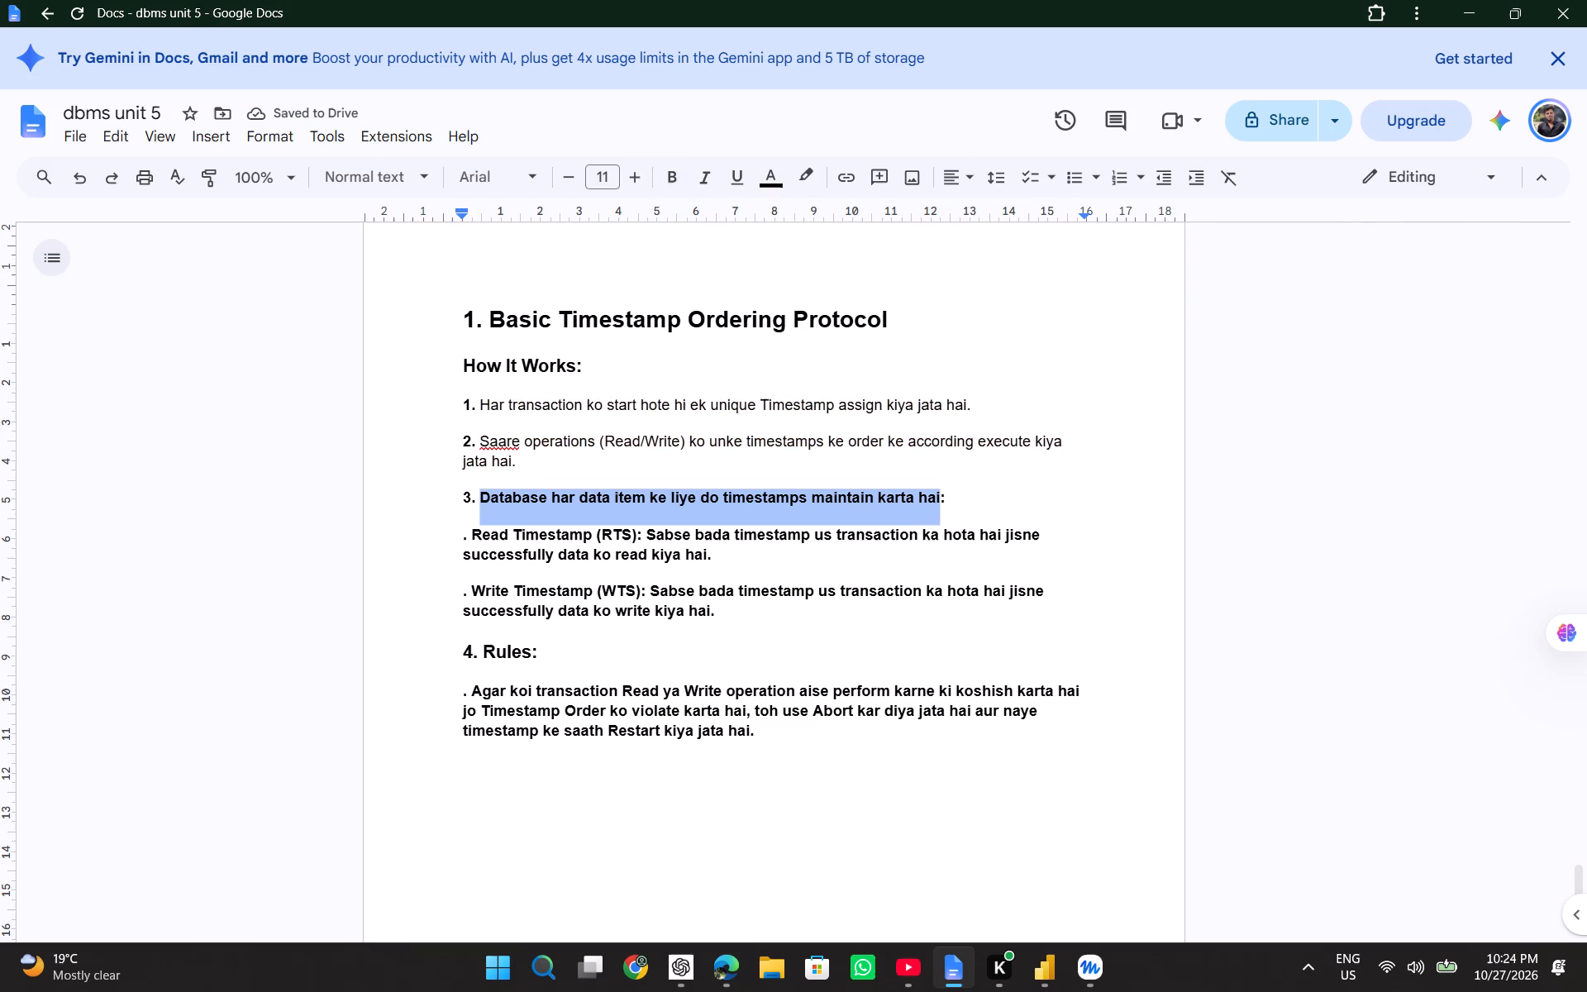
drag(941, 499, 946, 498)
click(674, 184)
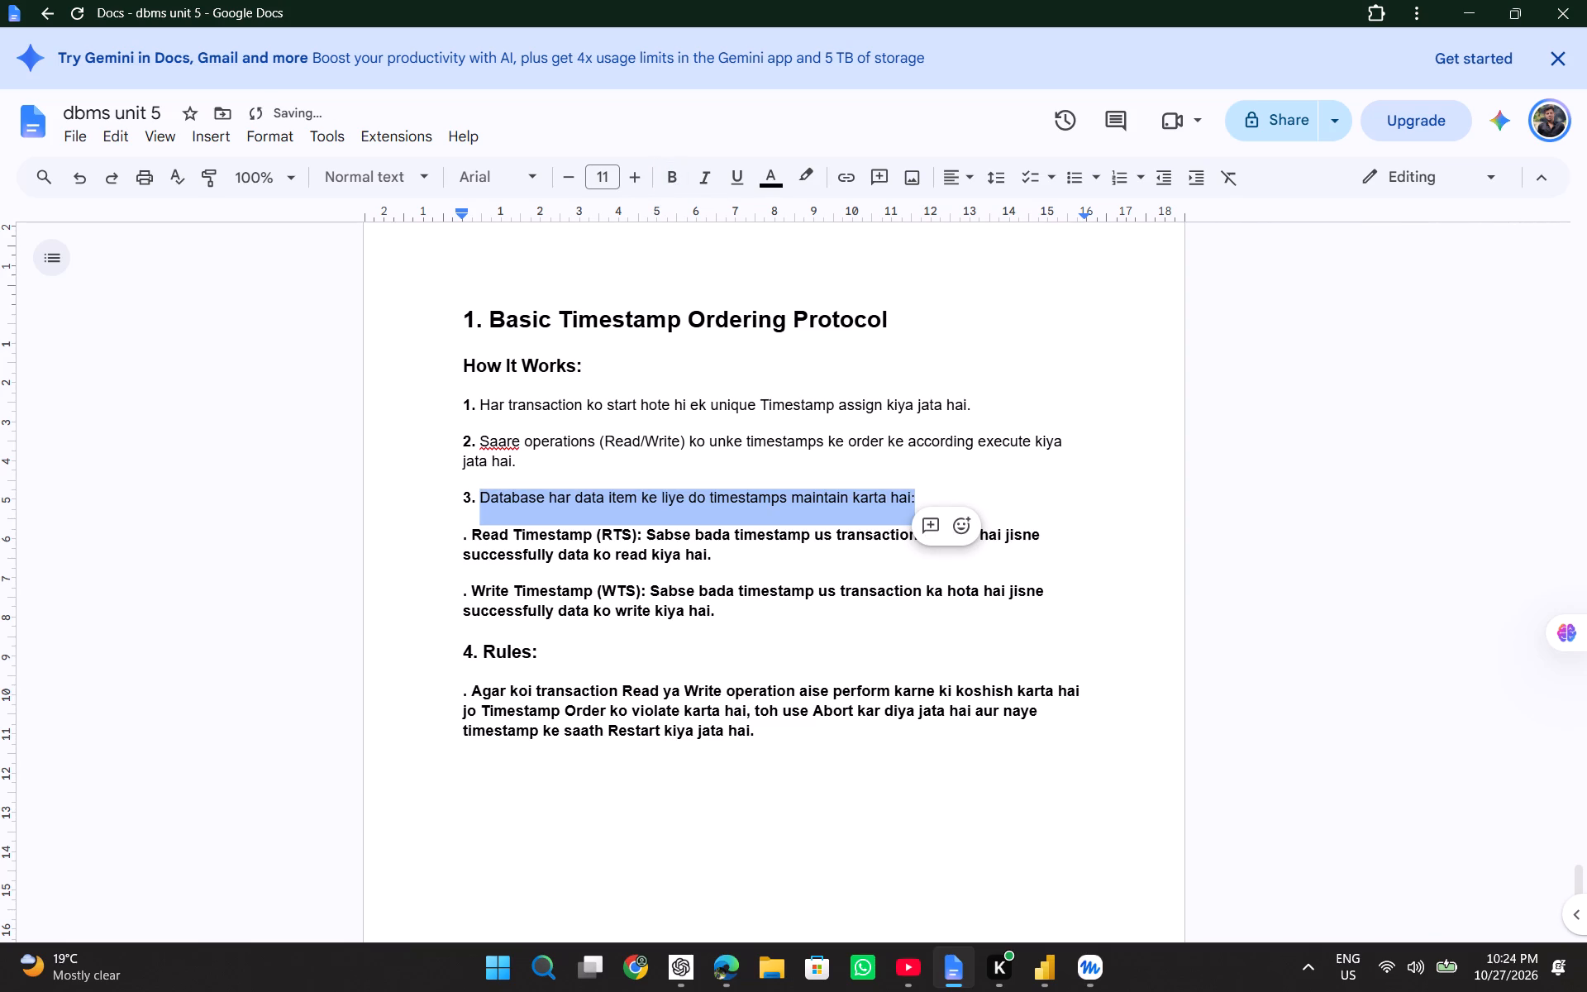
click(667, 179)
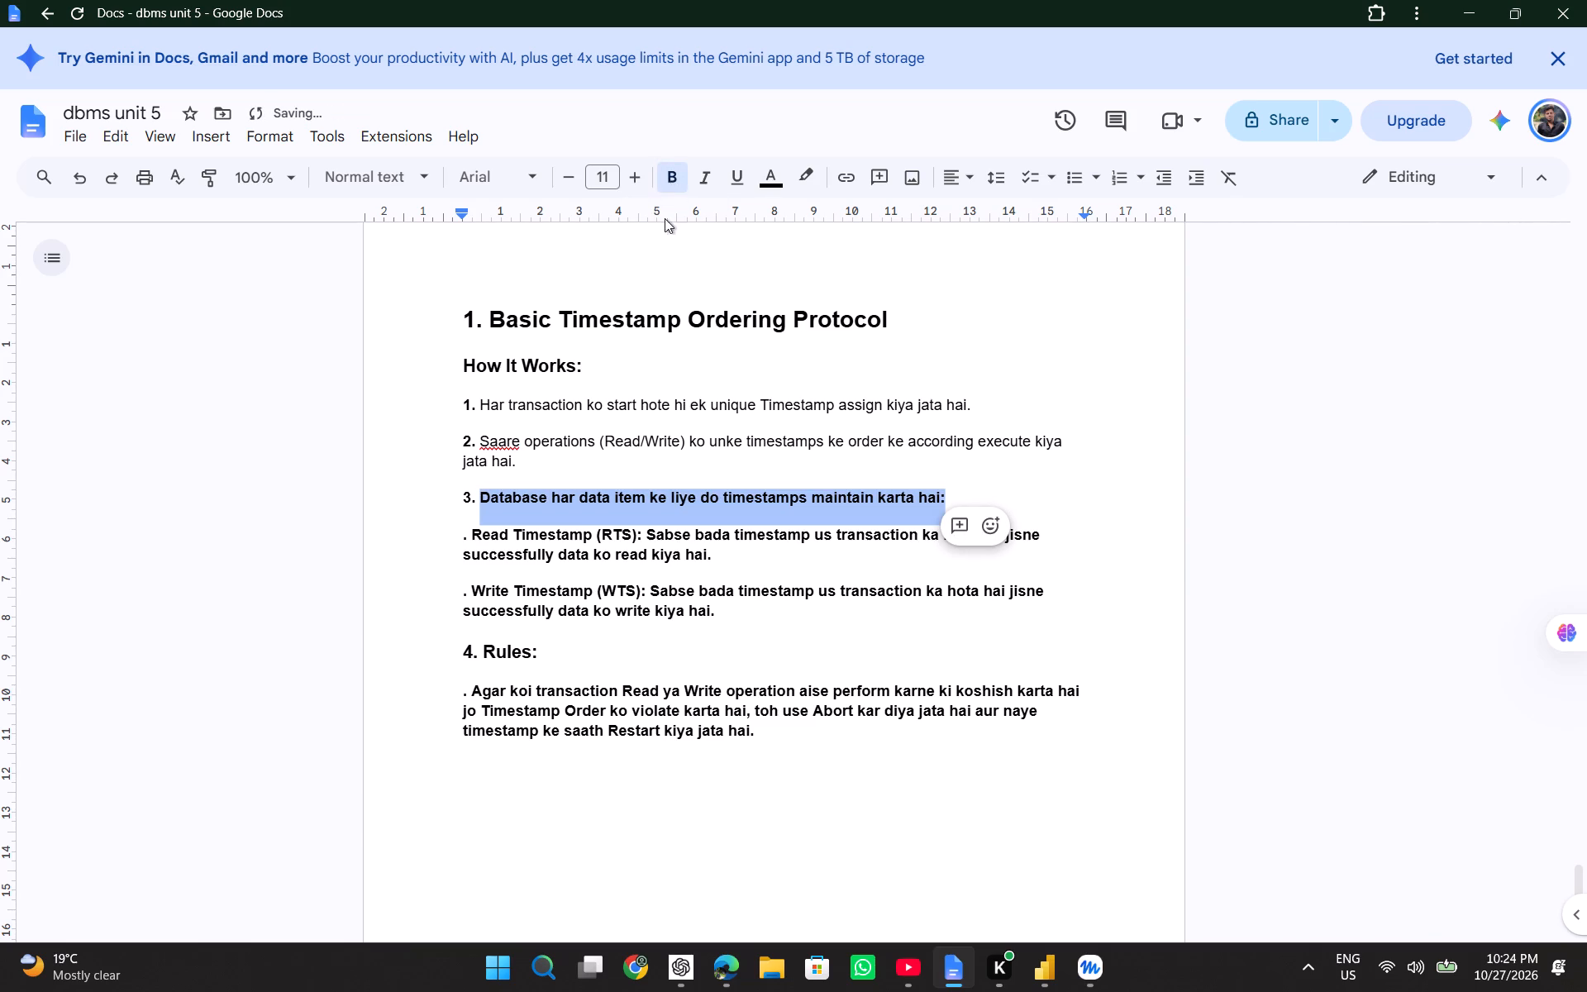
Turn the Read Timestamp (RTS) line into a bullet in place of its typed dot, keeping only the Read Timestamp (RTS) label bold.
click(466, 540)
key(BackSpace)
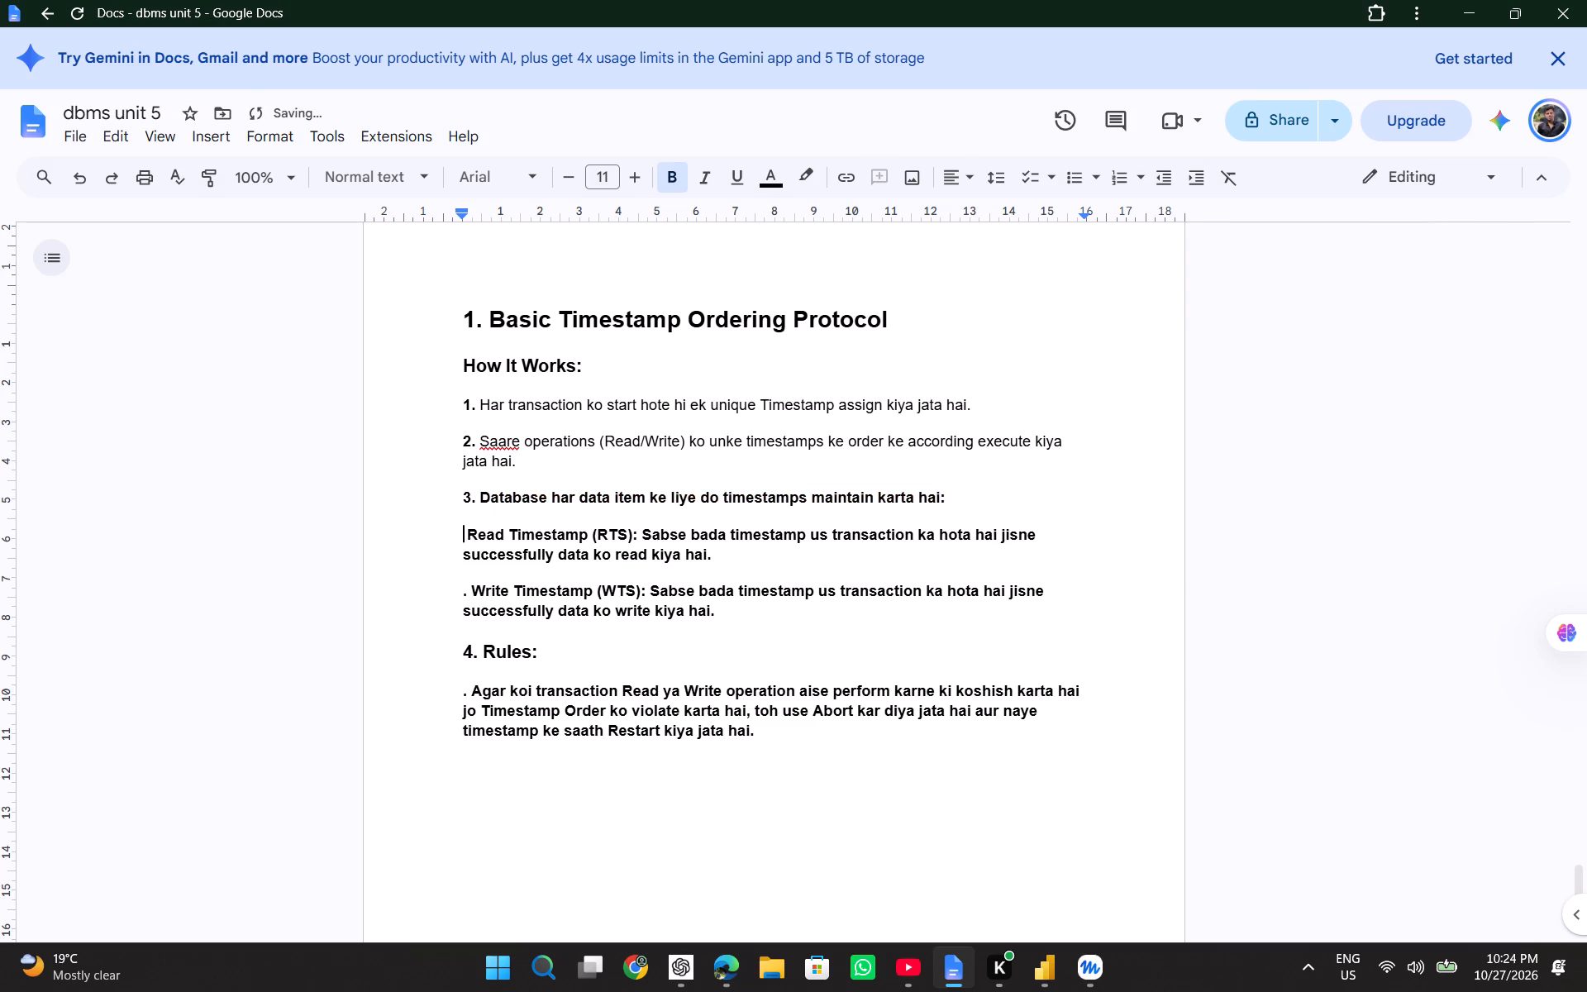
key(ctrl+shift+8)
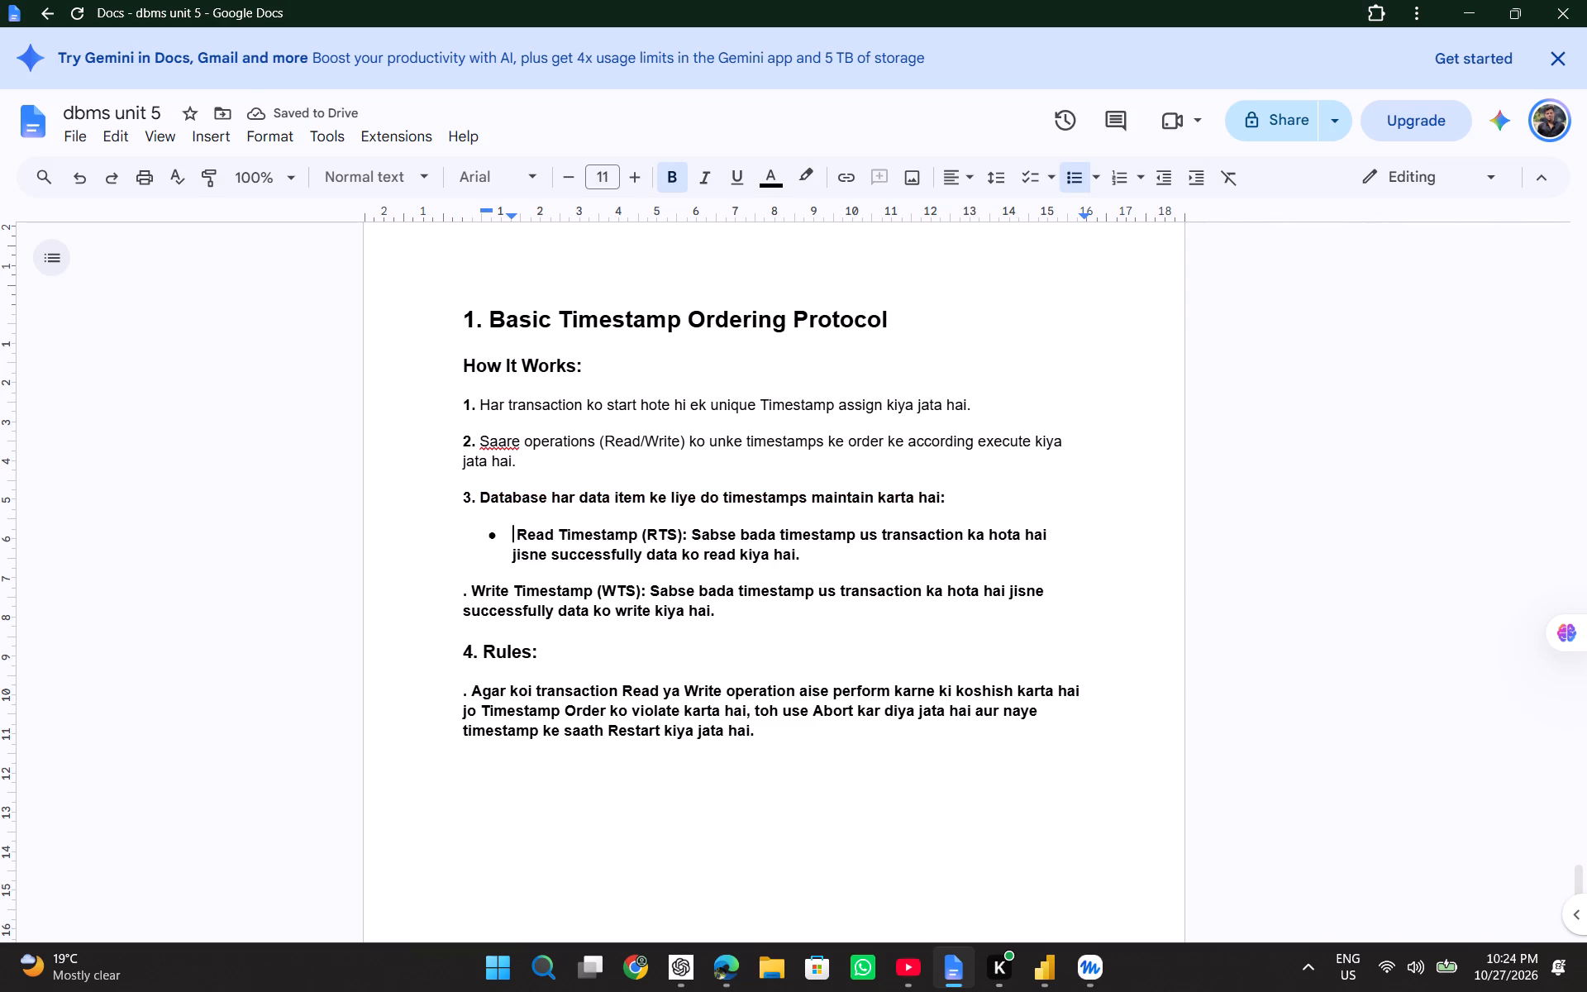
drag(513, 533, 756, 536)
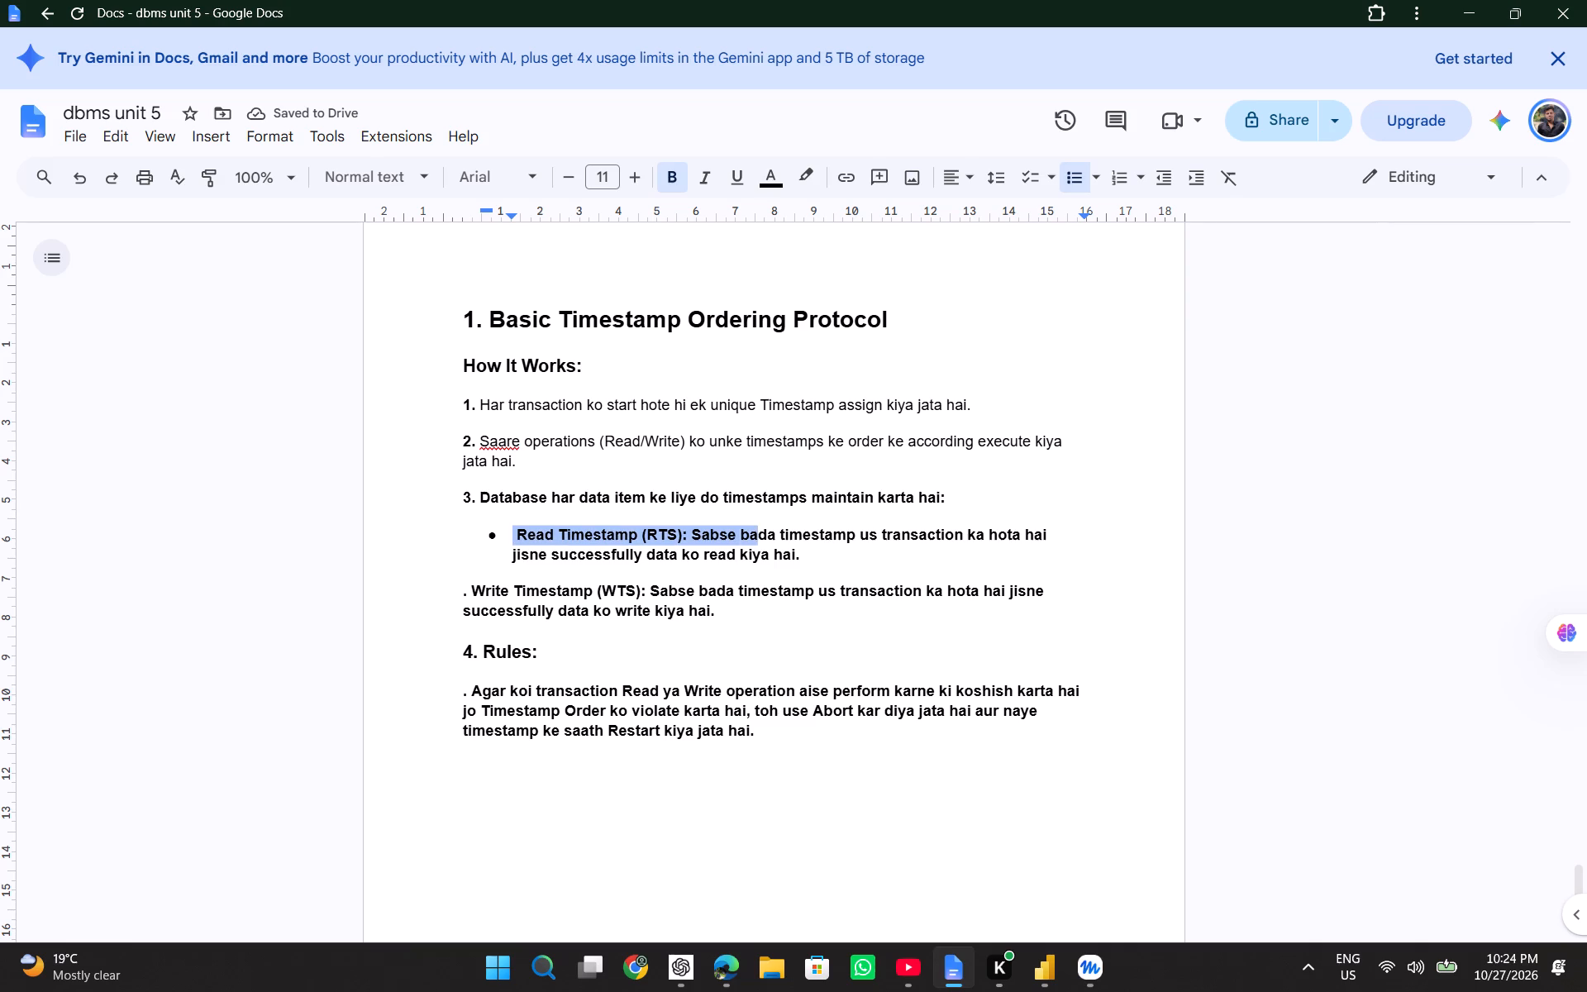
drag(756, 536, 808, 547)
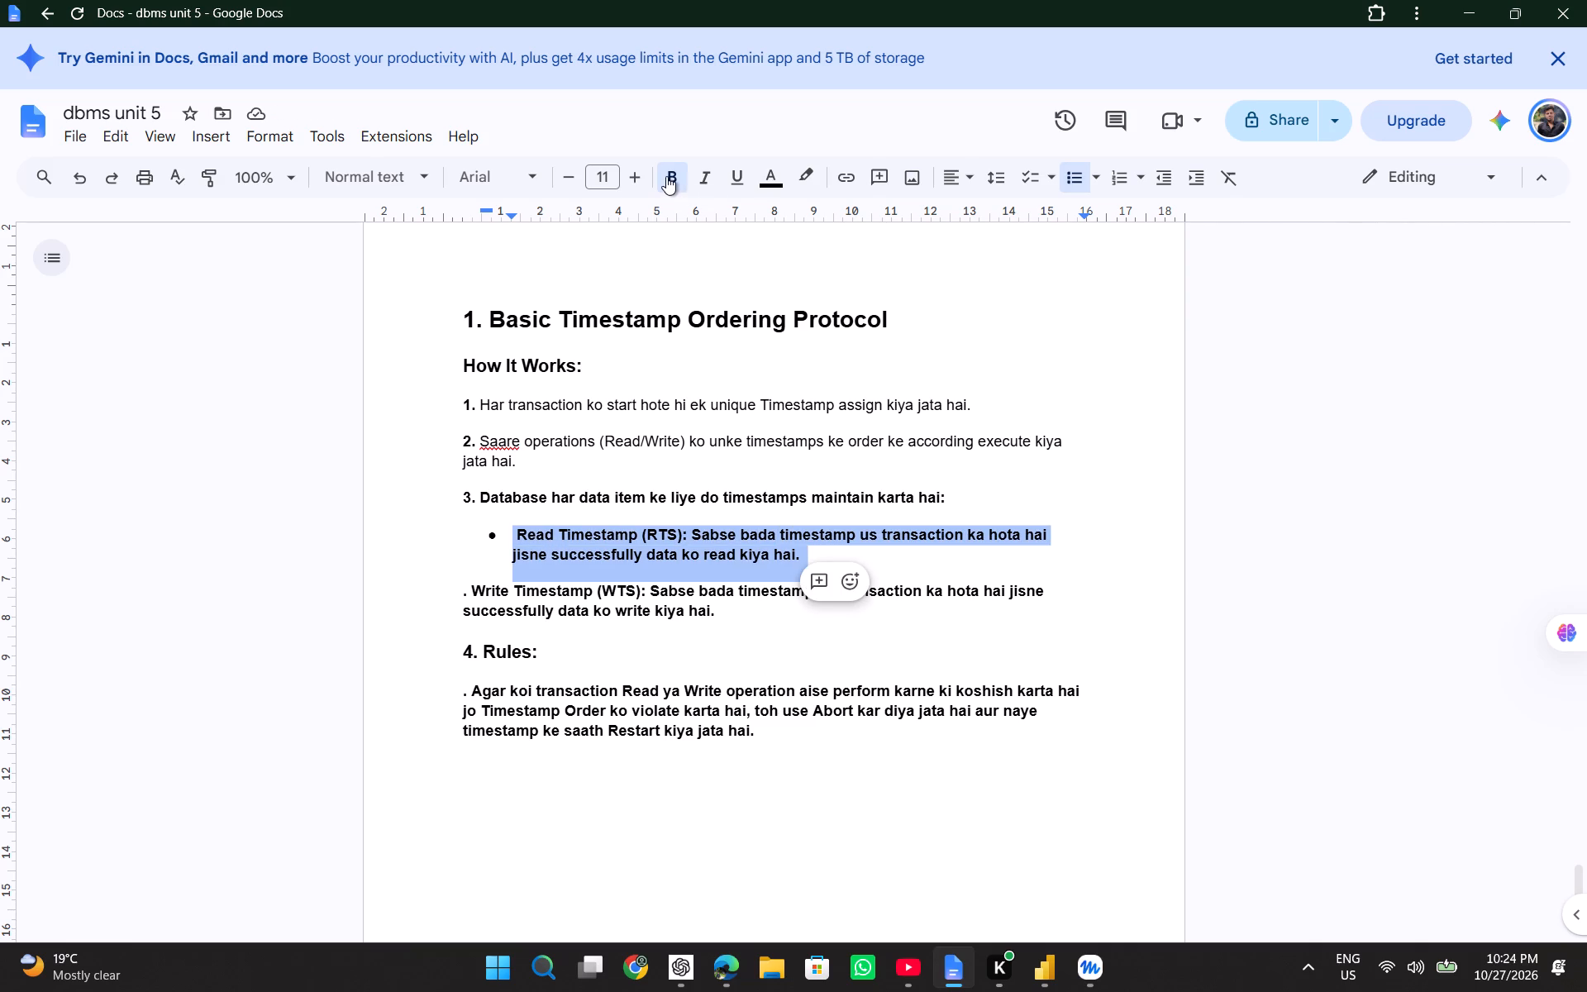
click(666, 176)
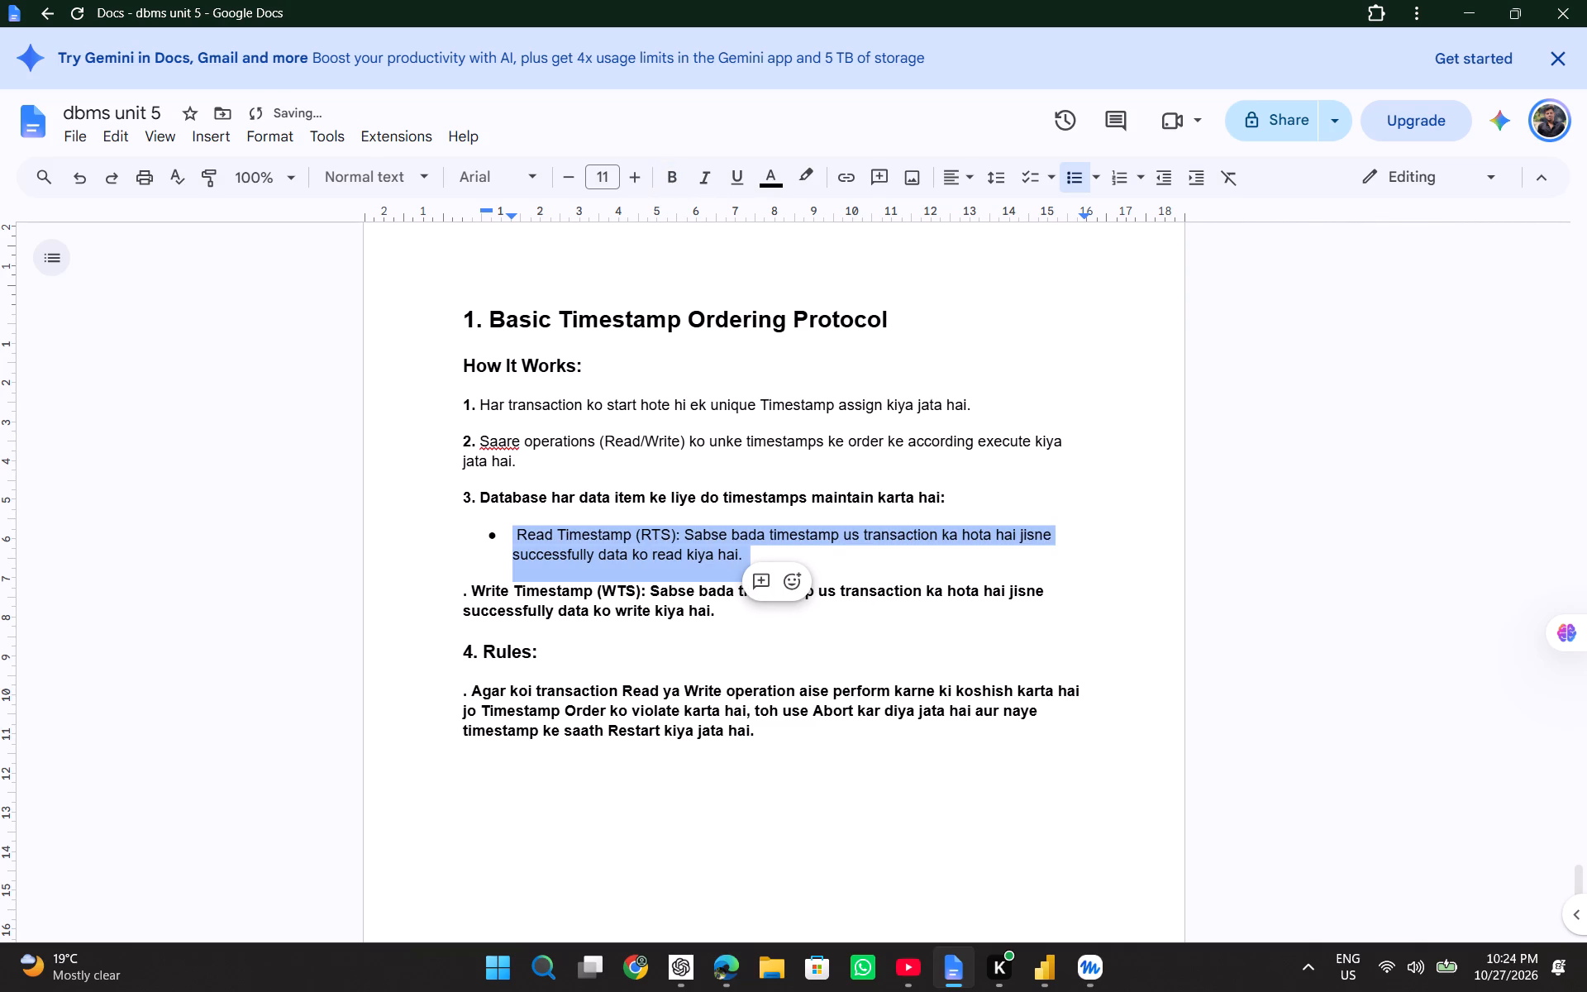
drag(674, 535, 663, 535)
click(663, 535)
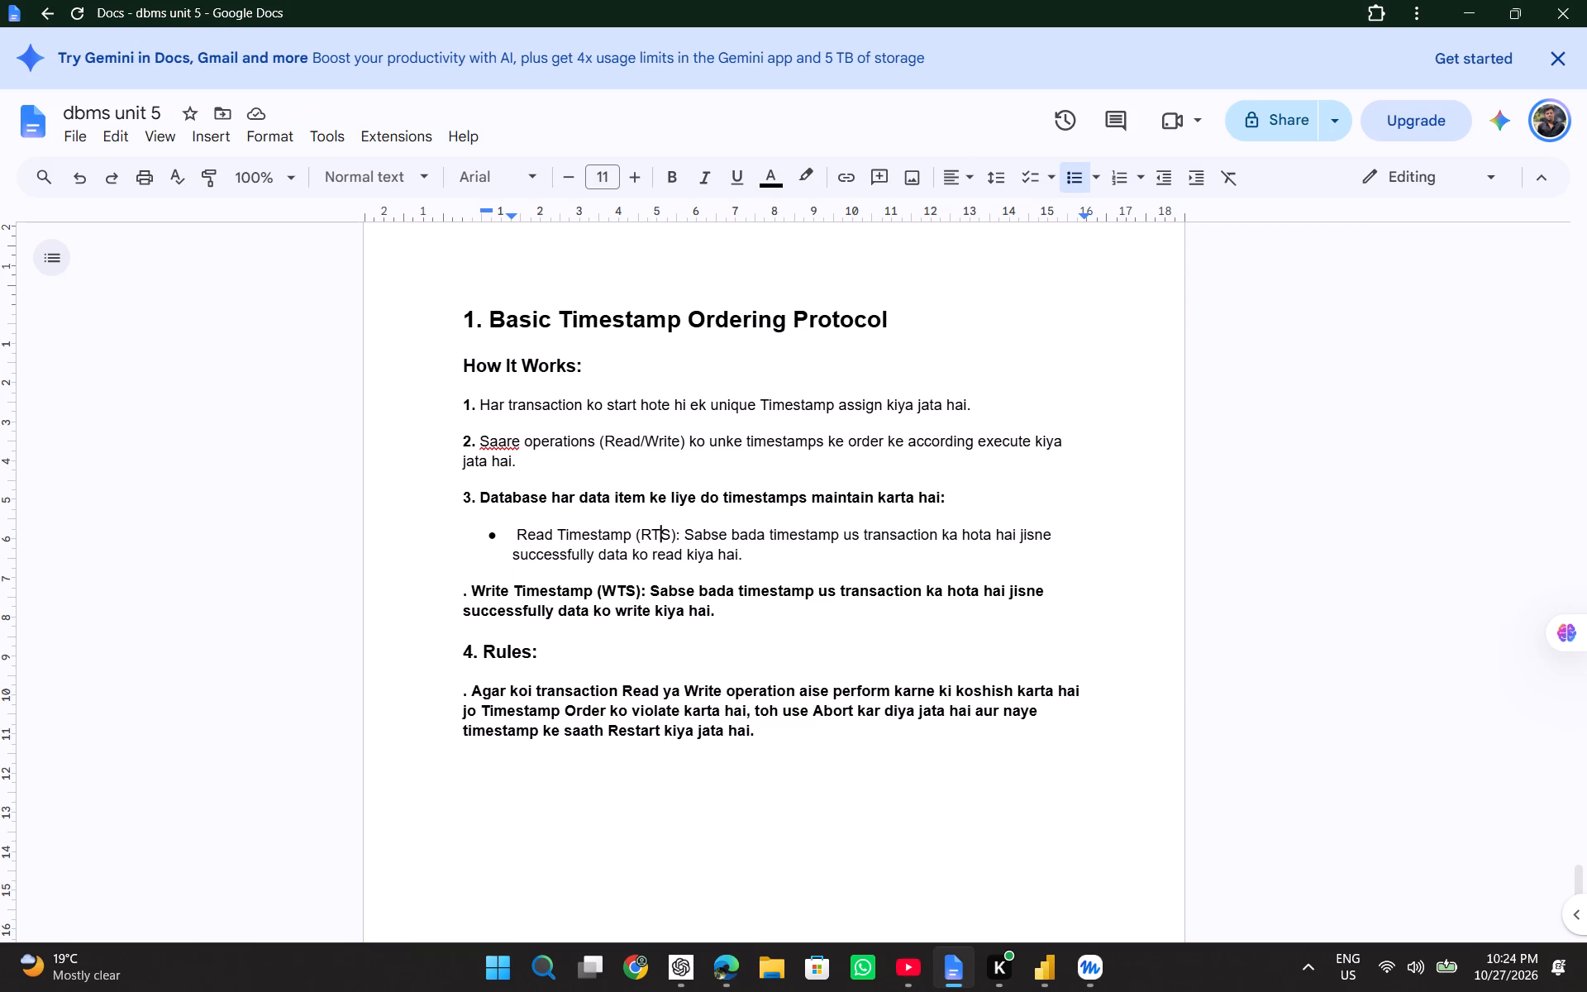
drag(677, 532, 514, 540)
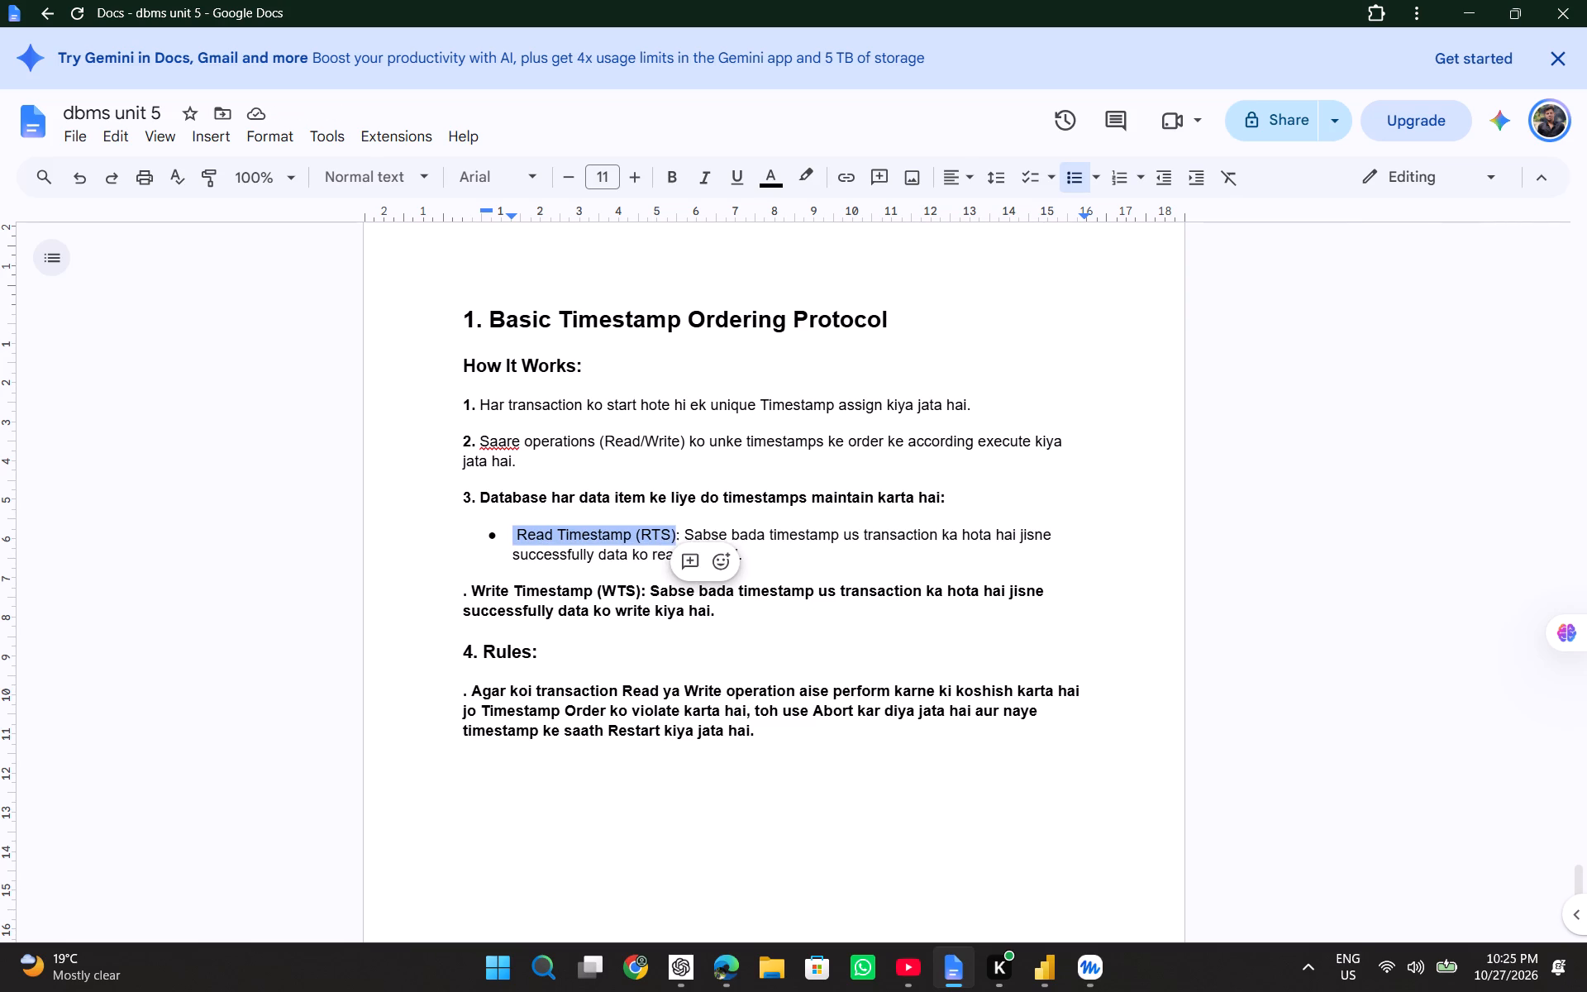
click(666, 176)
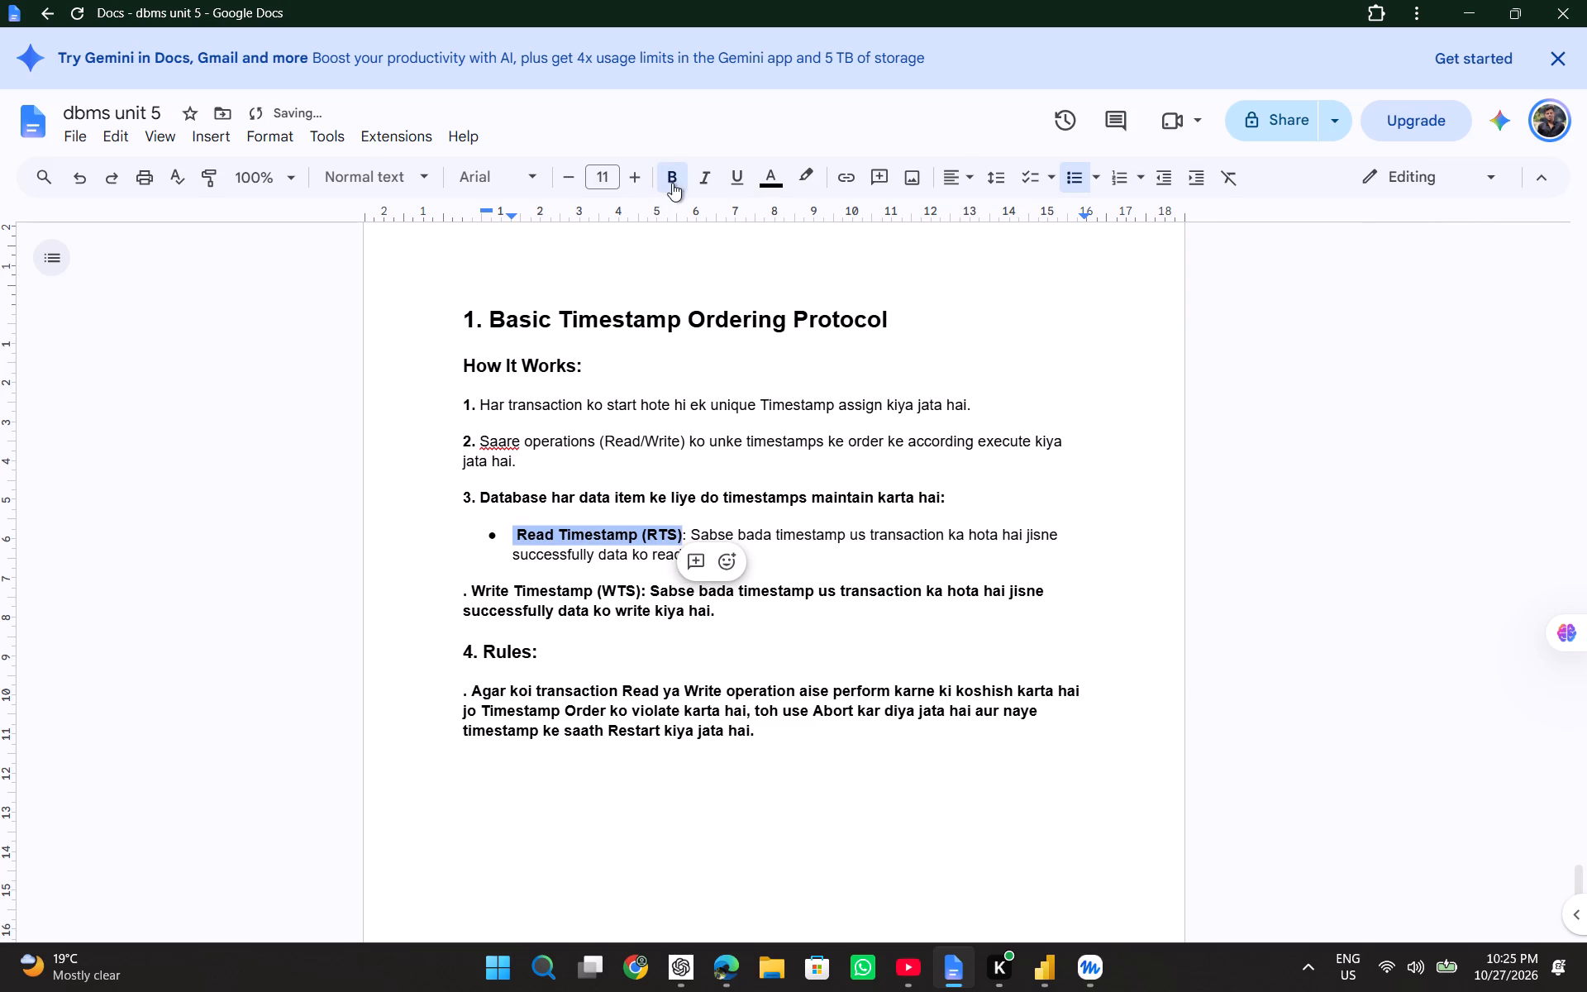
click(904, 559)
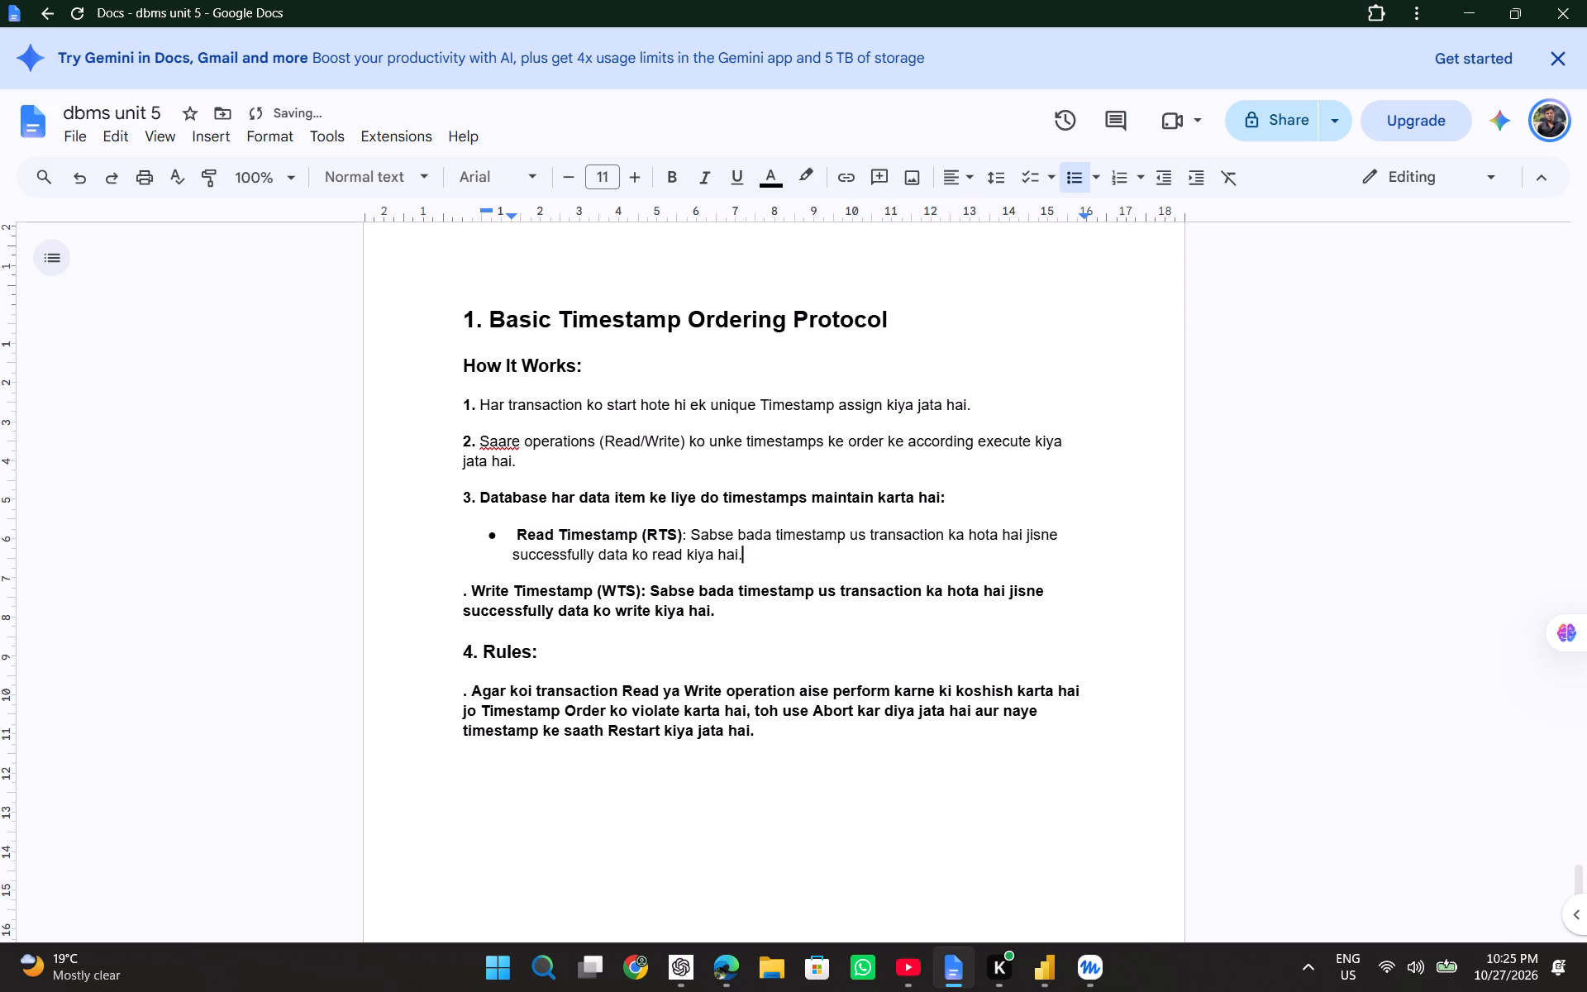
Remove bold from the description following the Write Timestamp (WTS) label.
drag(646, 589, 693, 608)
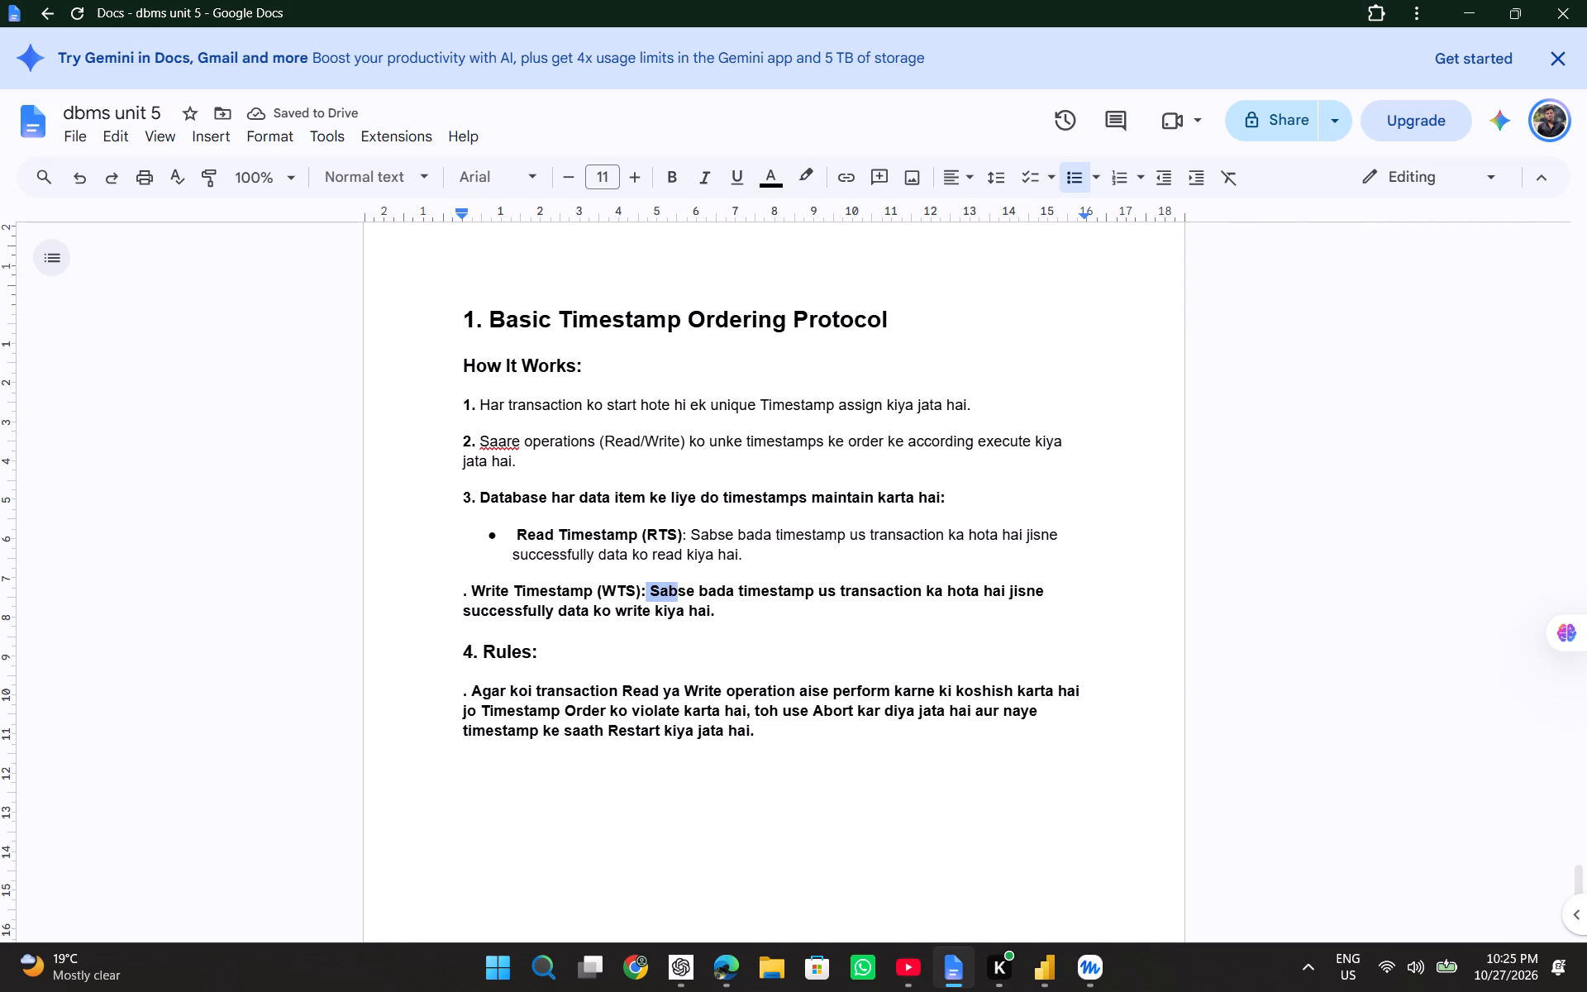
drag(693, 608, 714, 610)
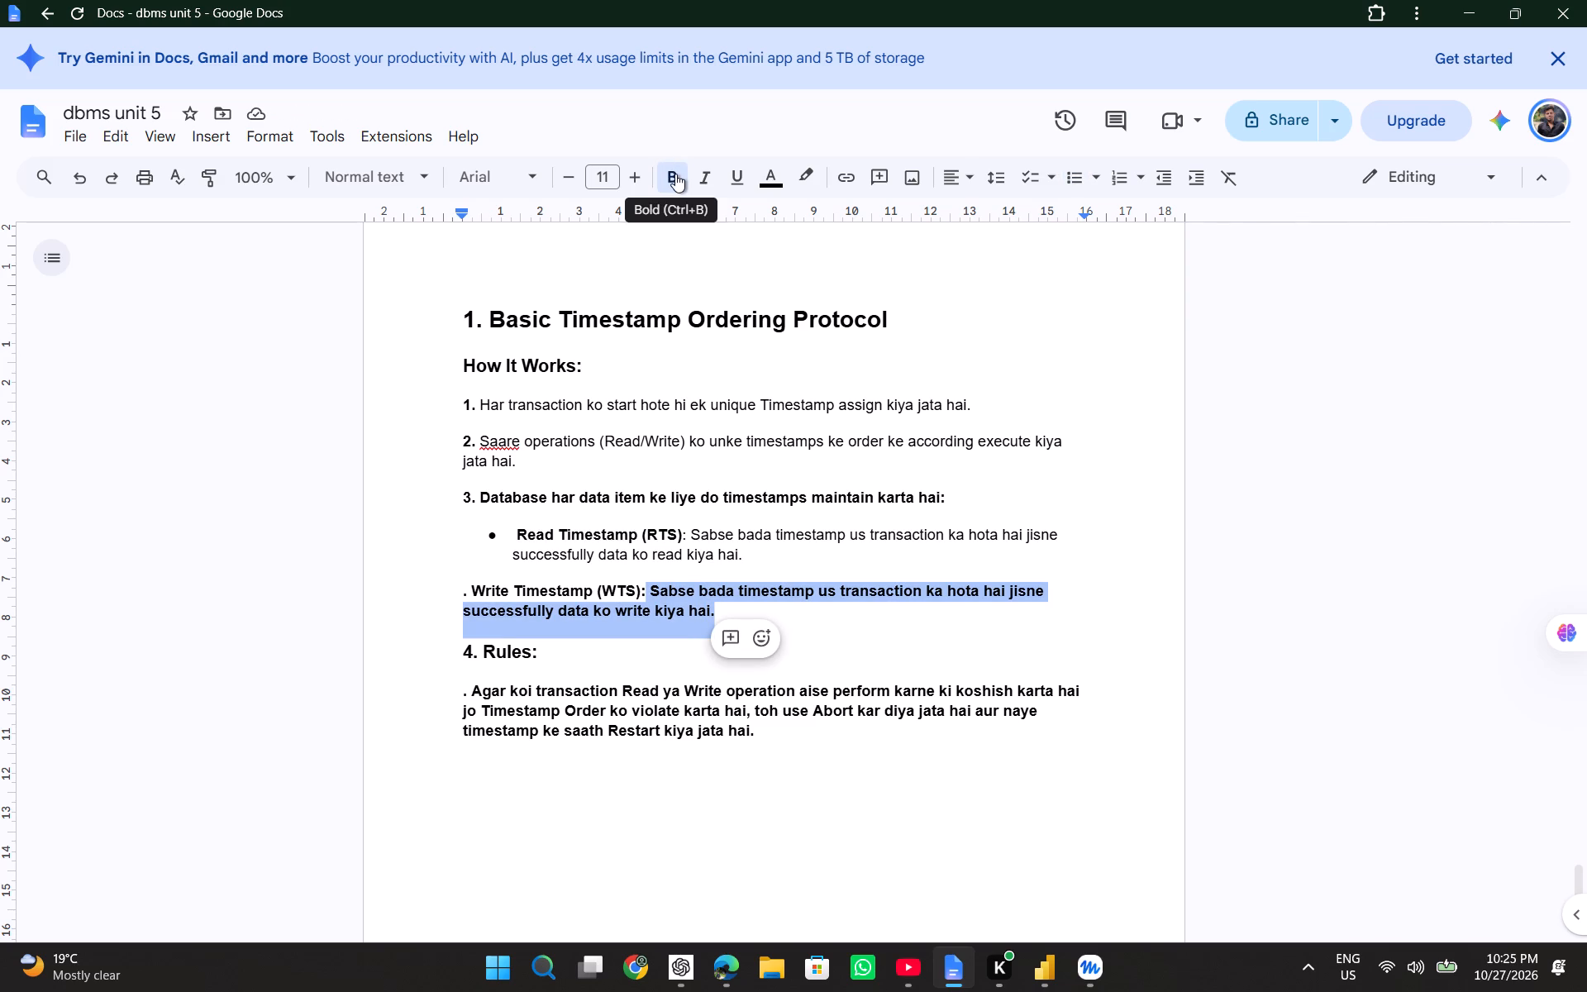
key(ctrl+b)
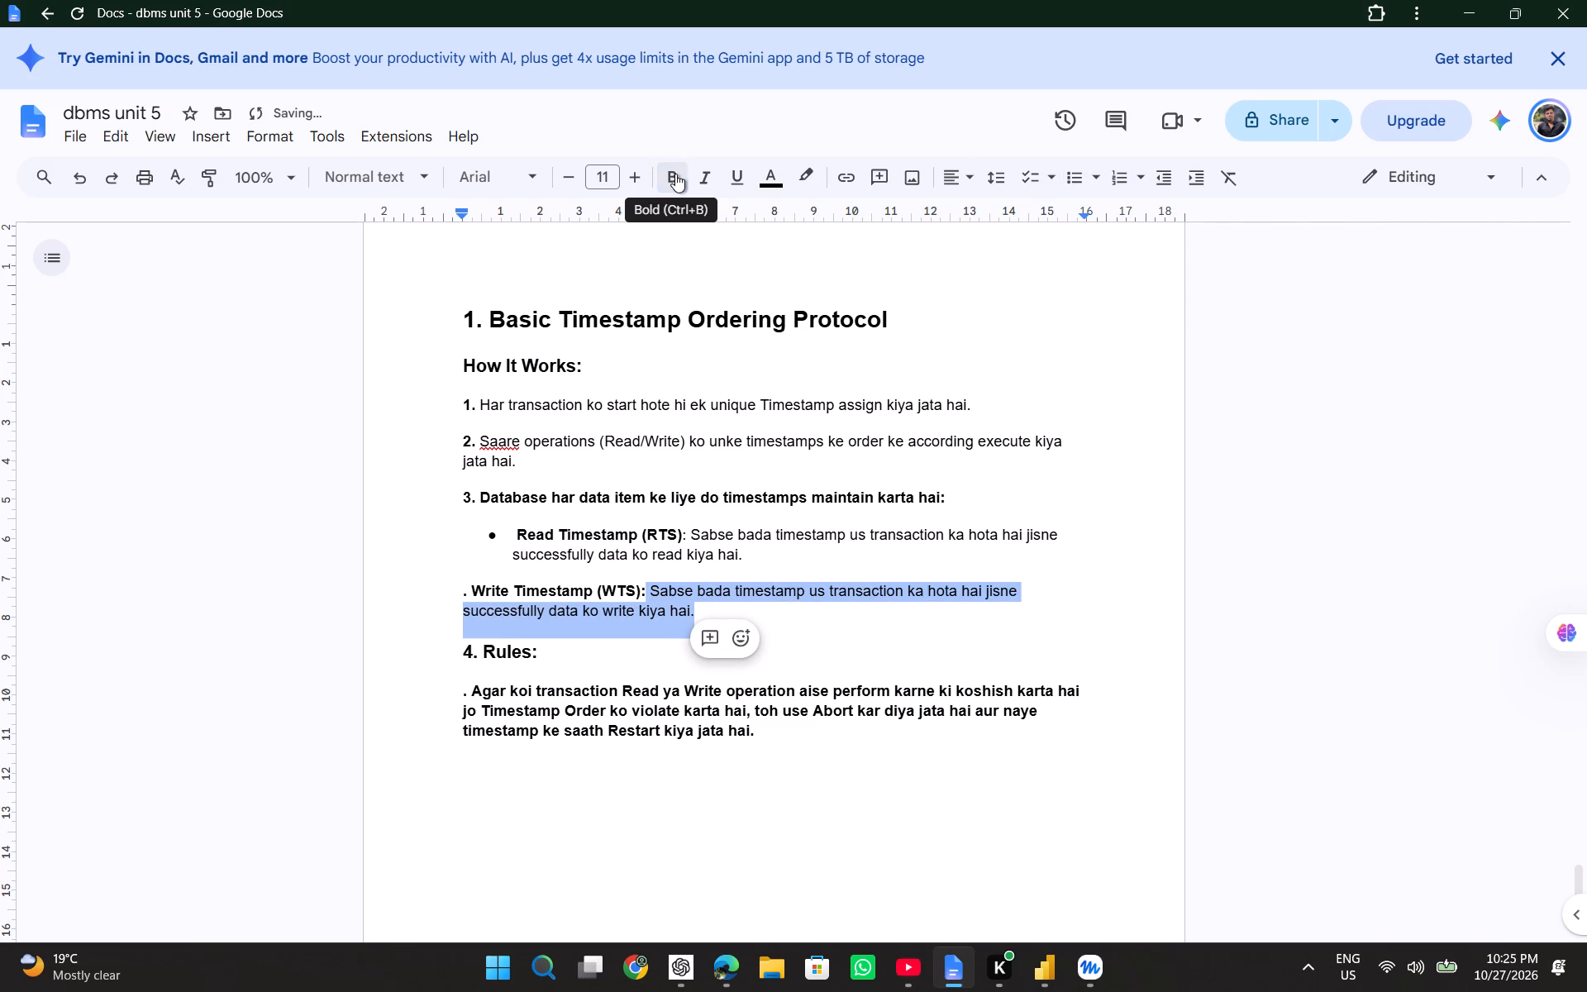
click(834, 691)
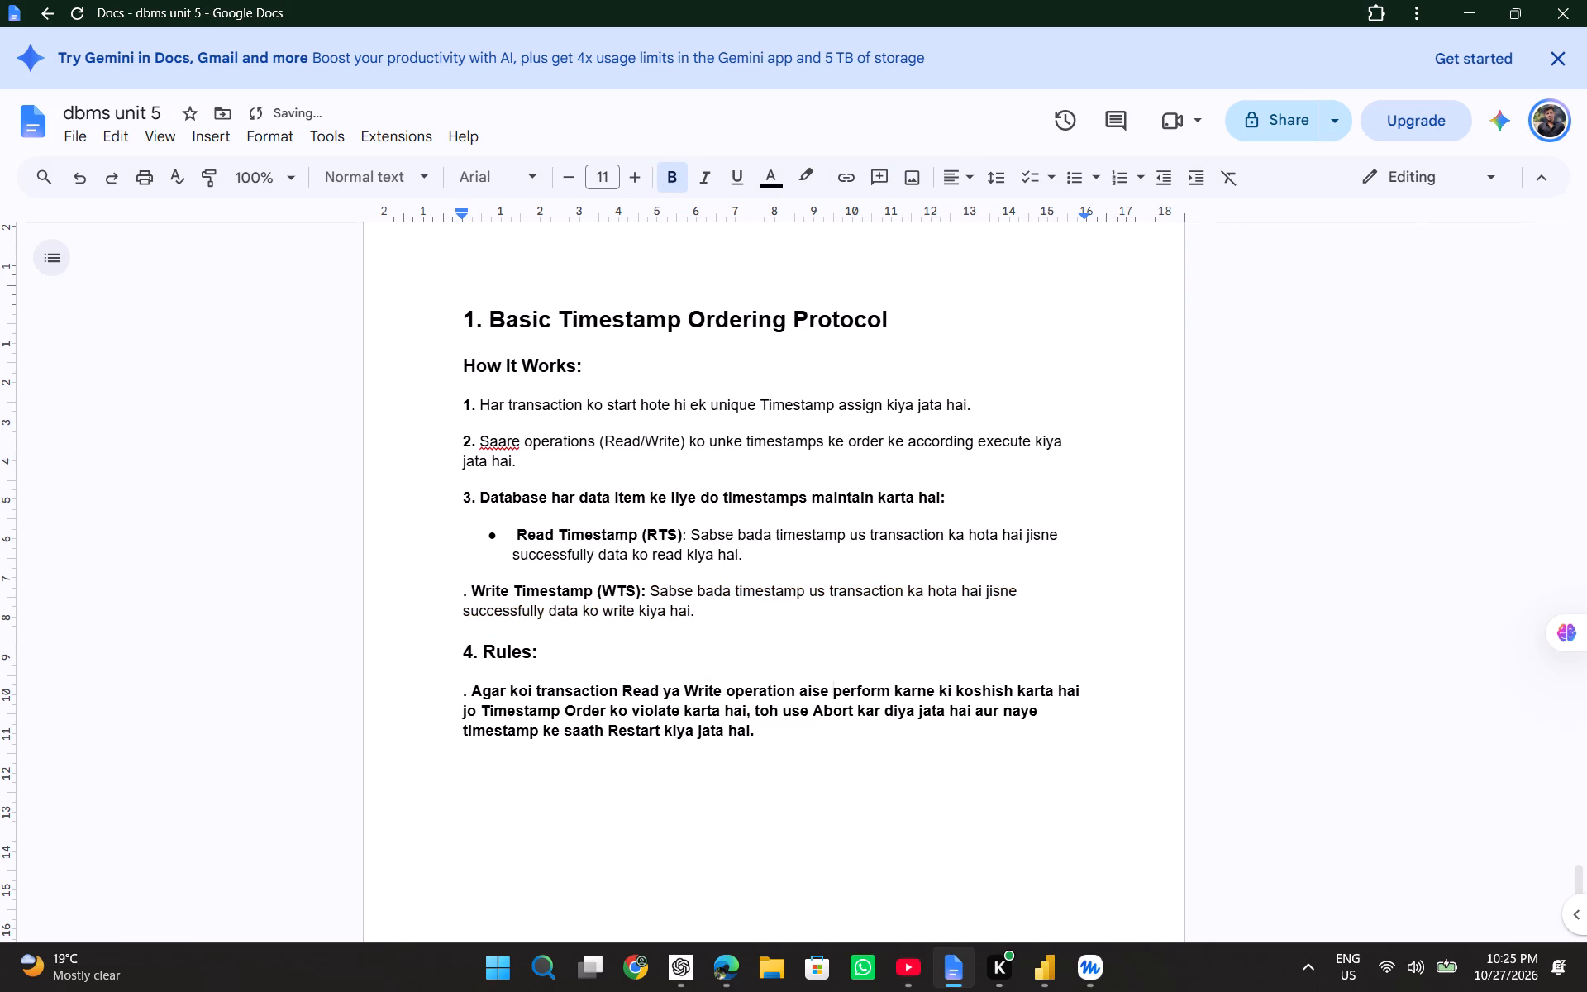
Turn the Write Timestamp (WTS) line into a bullet in place of its typed dot.
click(469, 593)
key(BackSpace)
key(ctrl+shift+8)
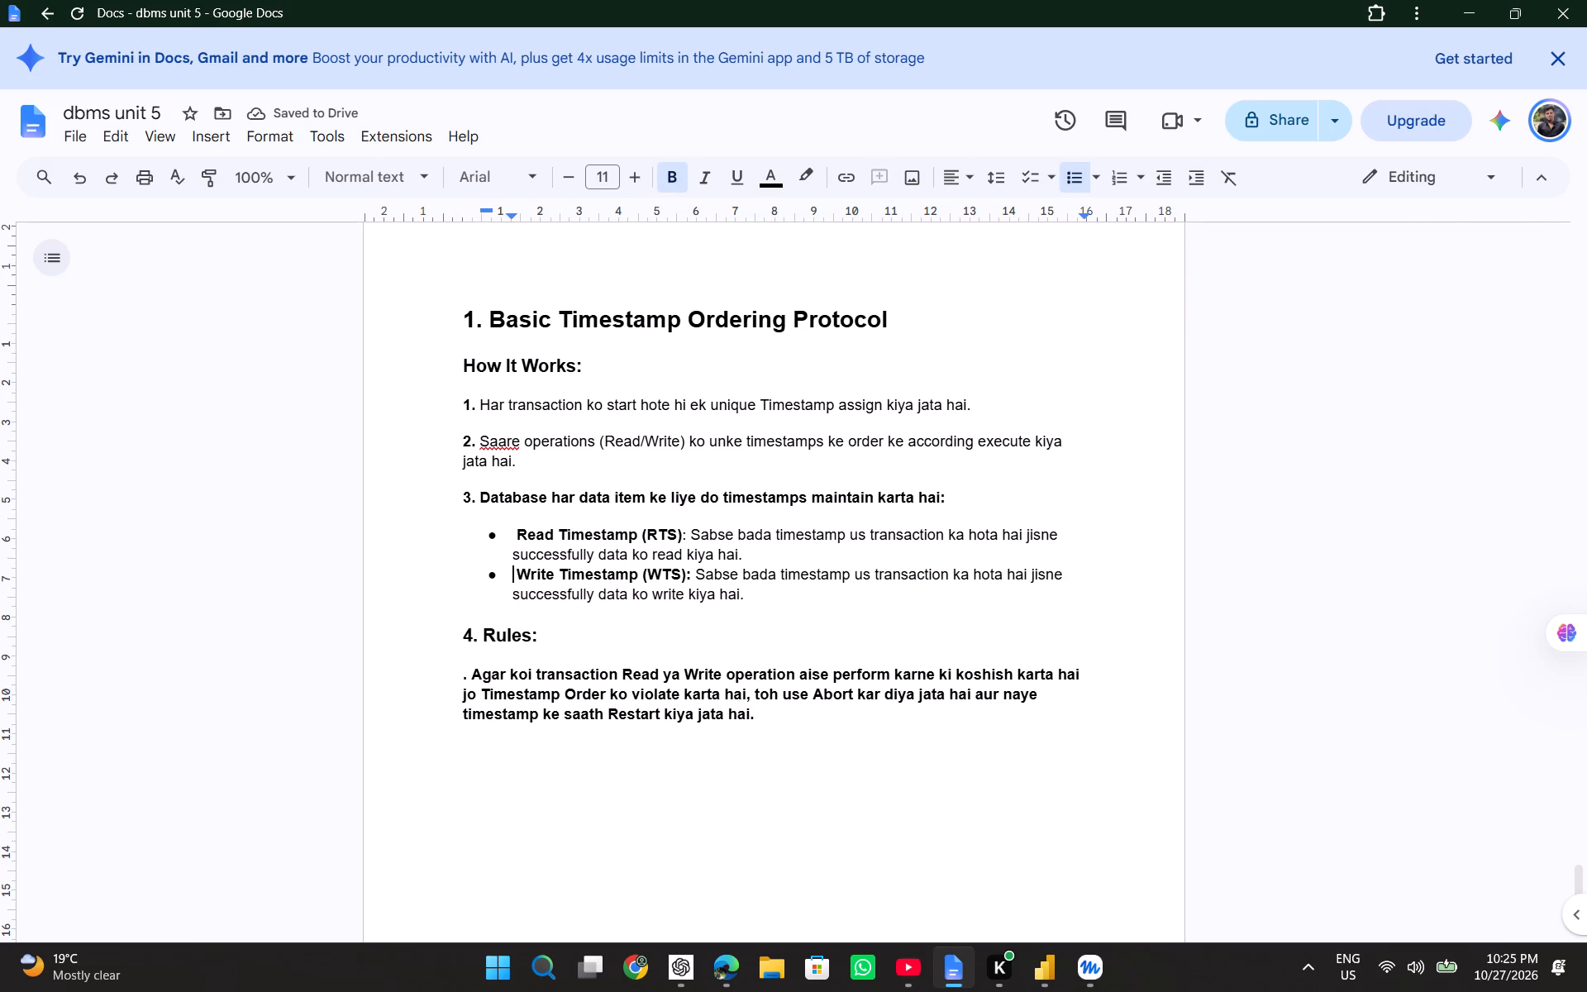
Under 4. Rules, turn the Agar koi transaction paragraph into a bullet in place of its typed dot and remove its bold.
click(469, 675)
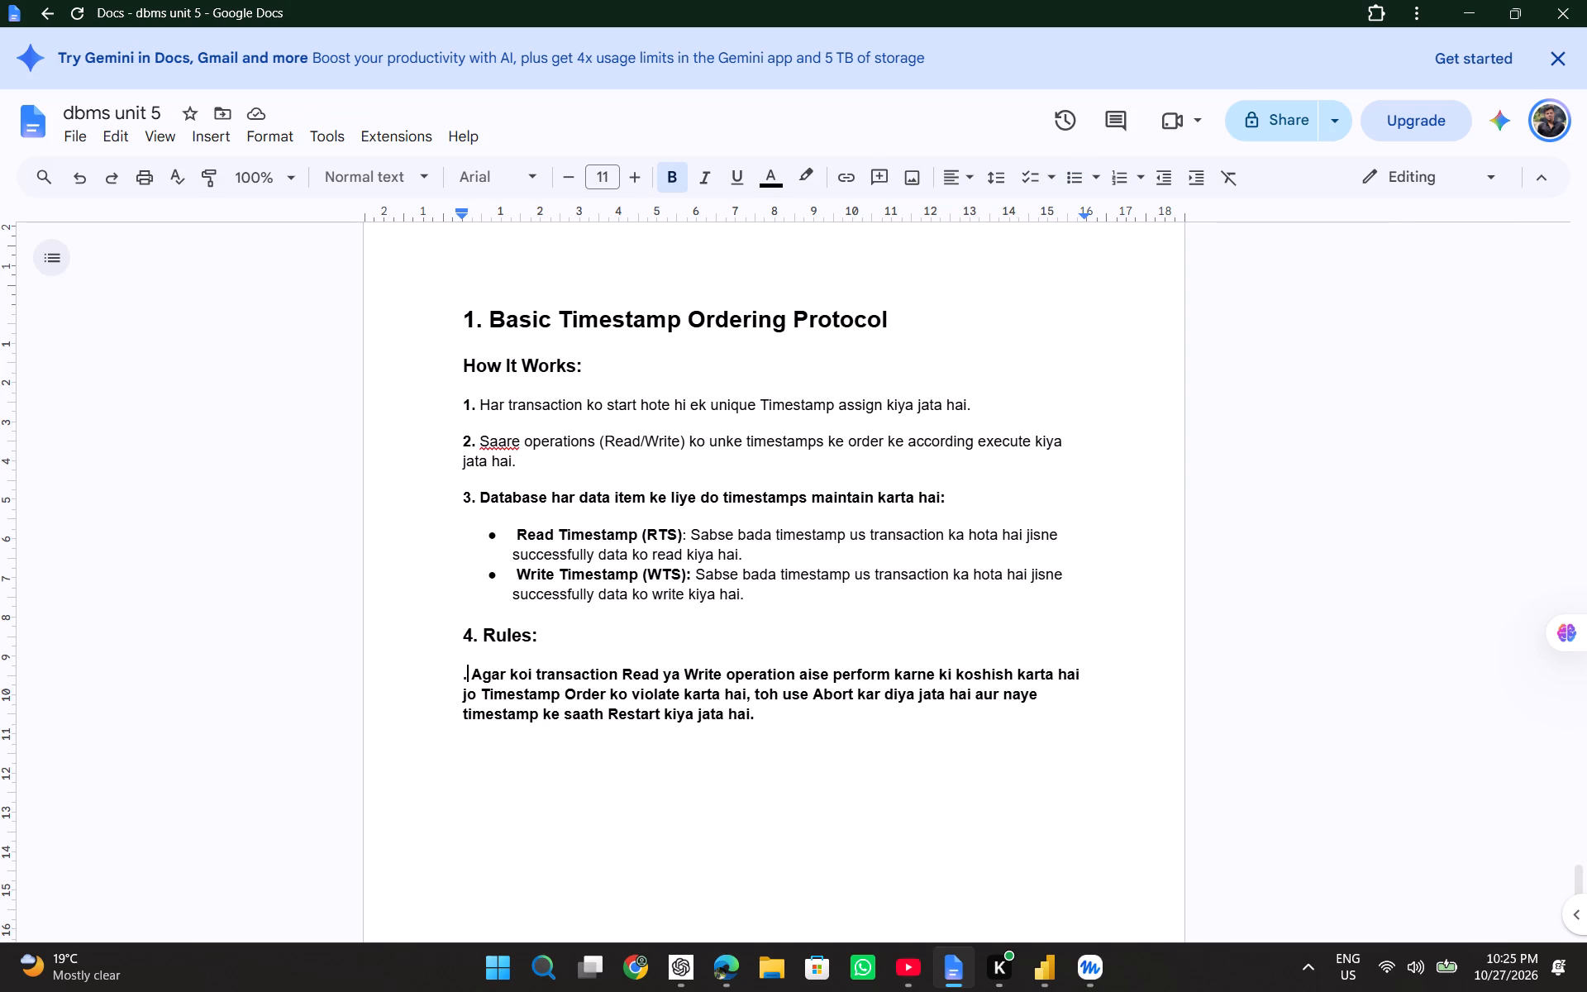
key(BackSpace)
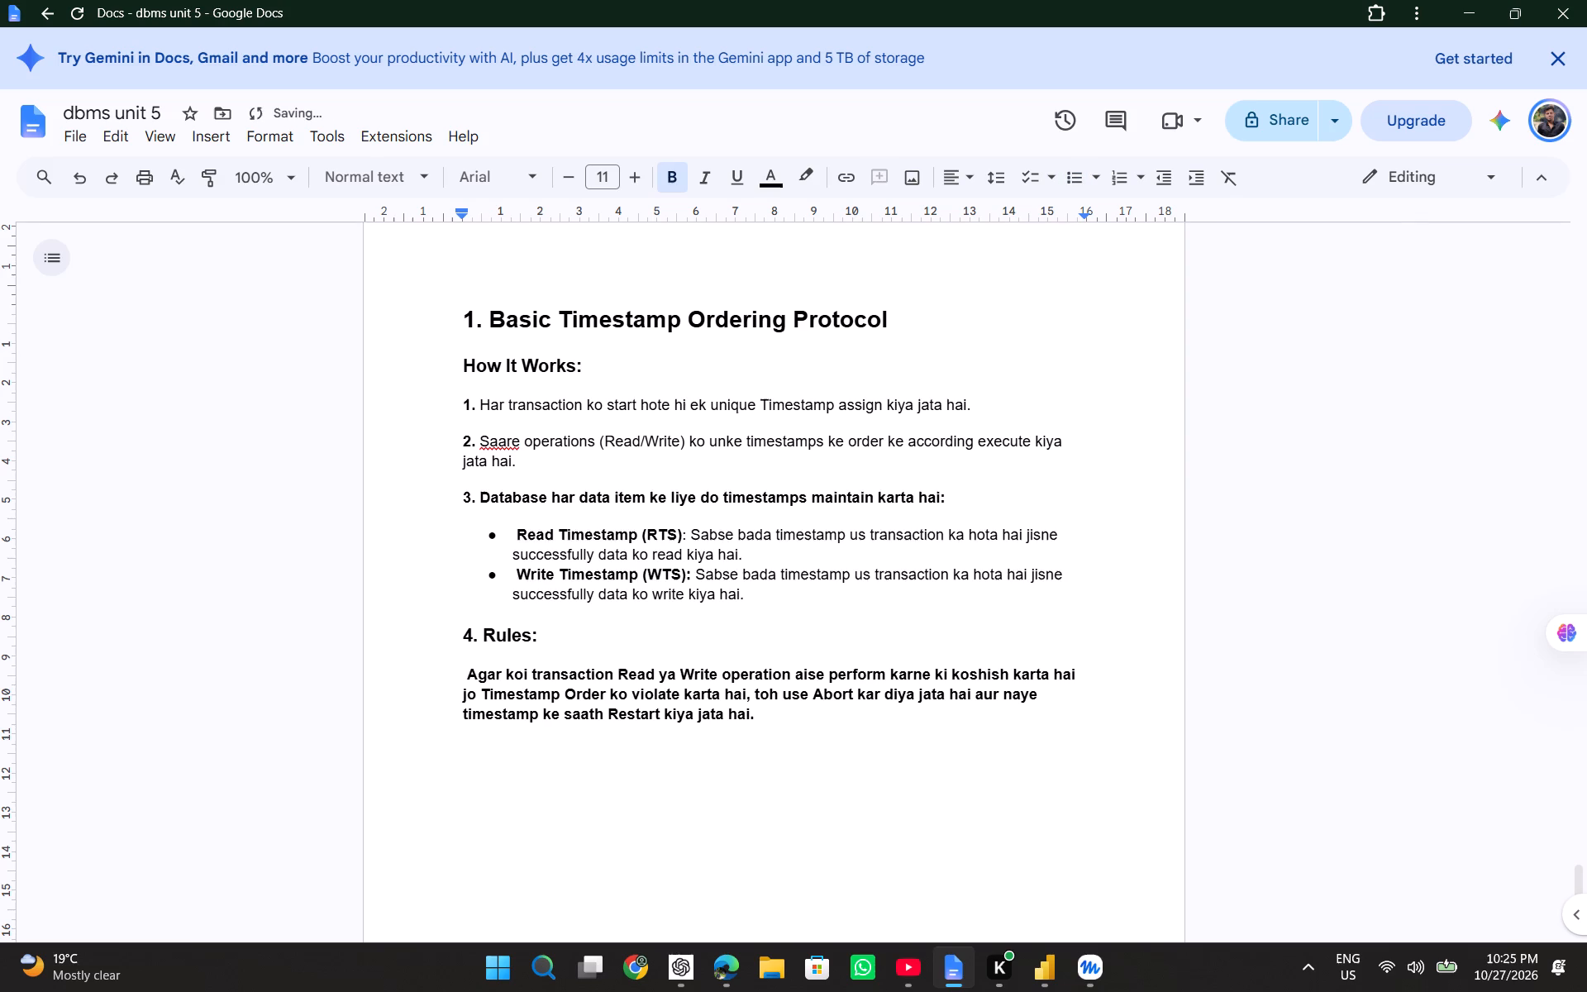
key(ctrl+shift+8)
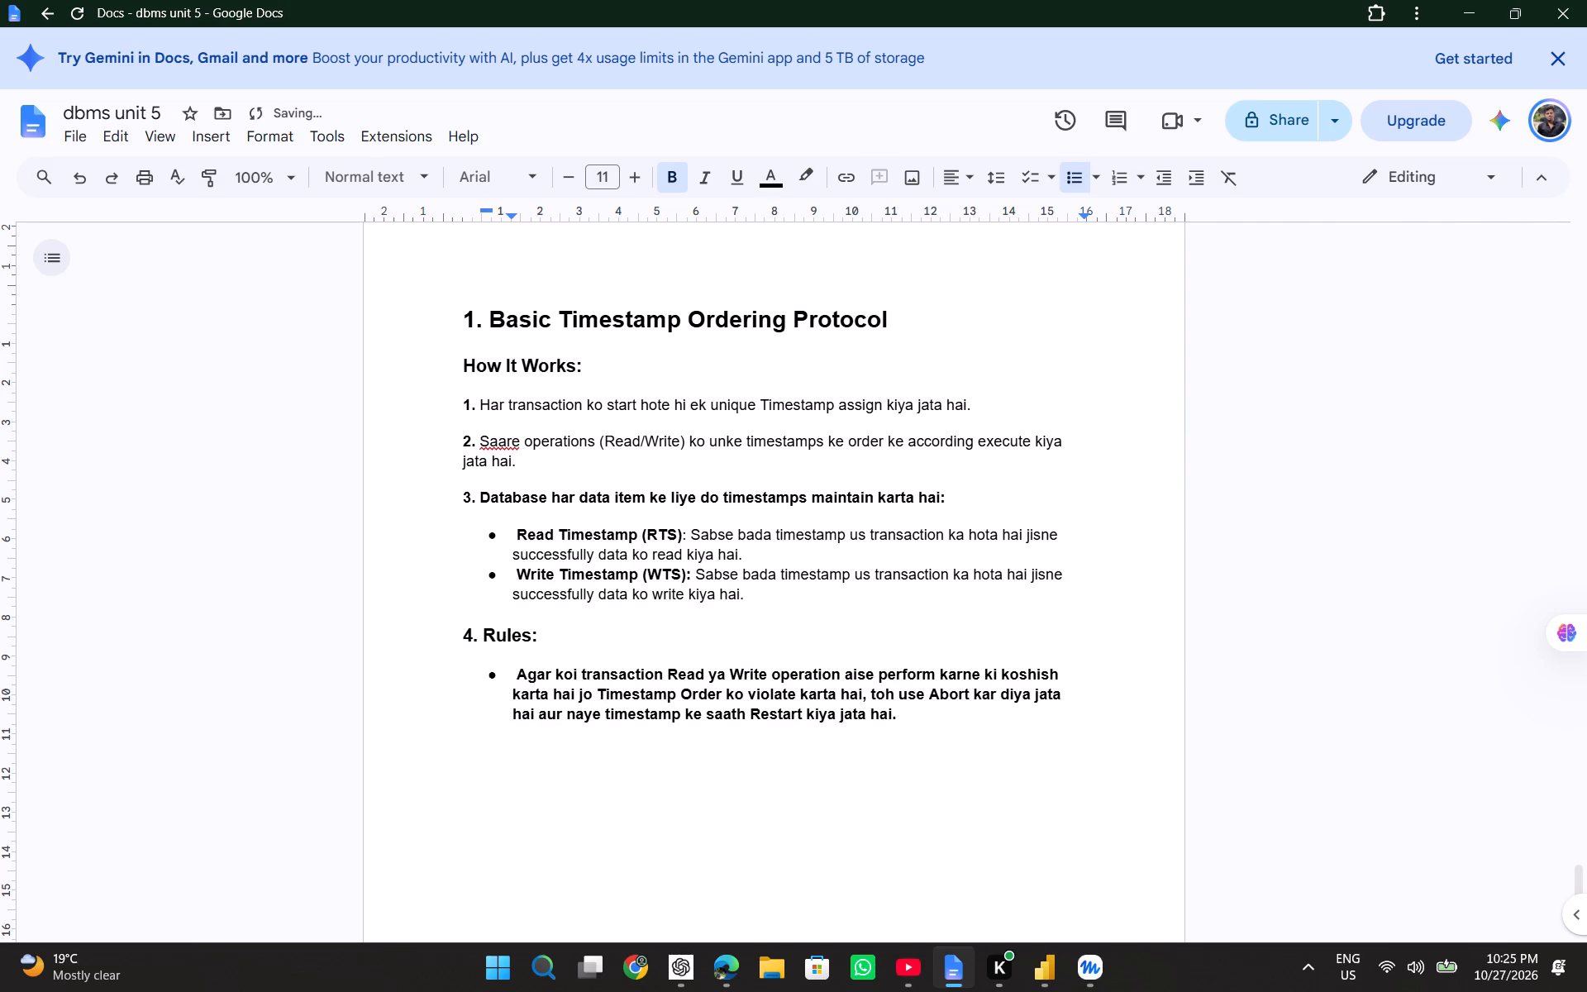
drag(513, 669, 971, 738)
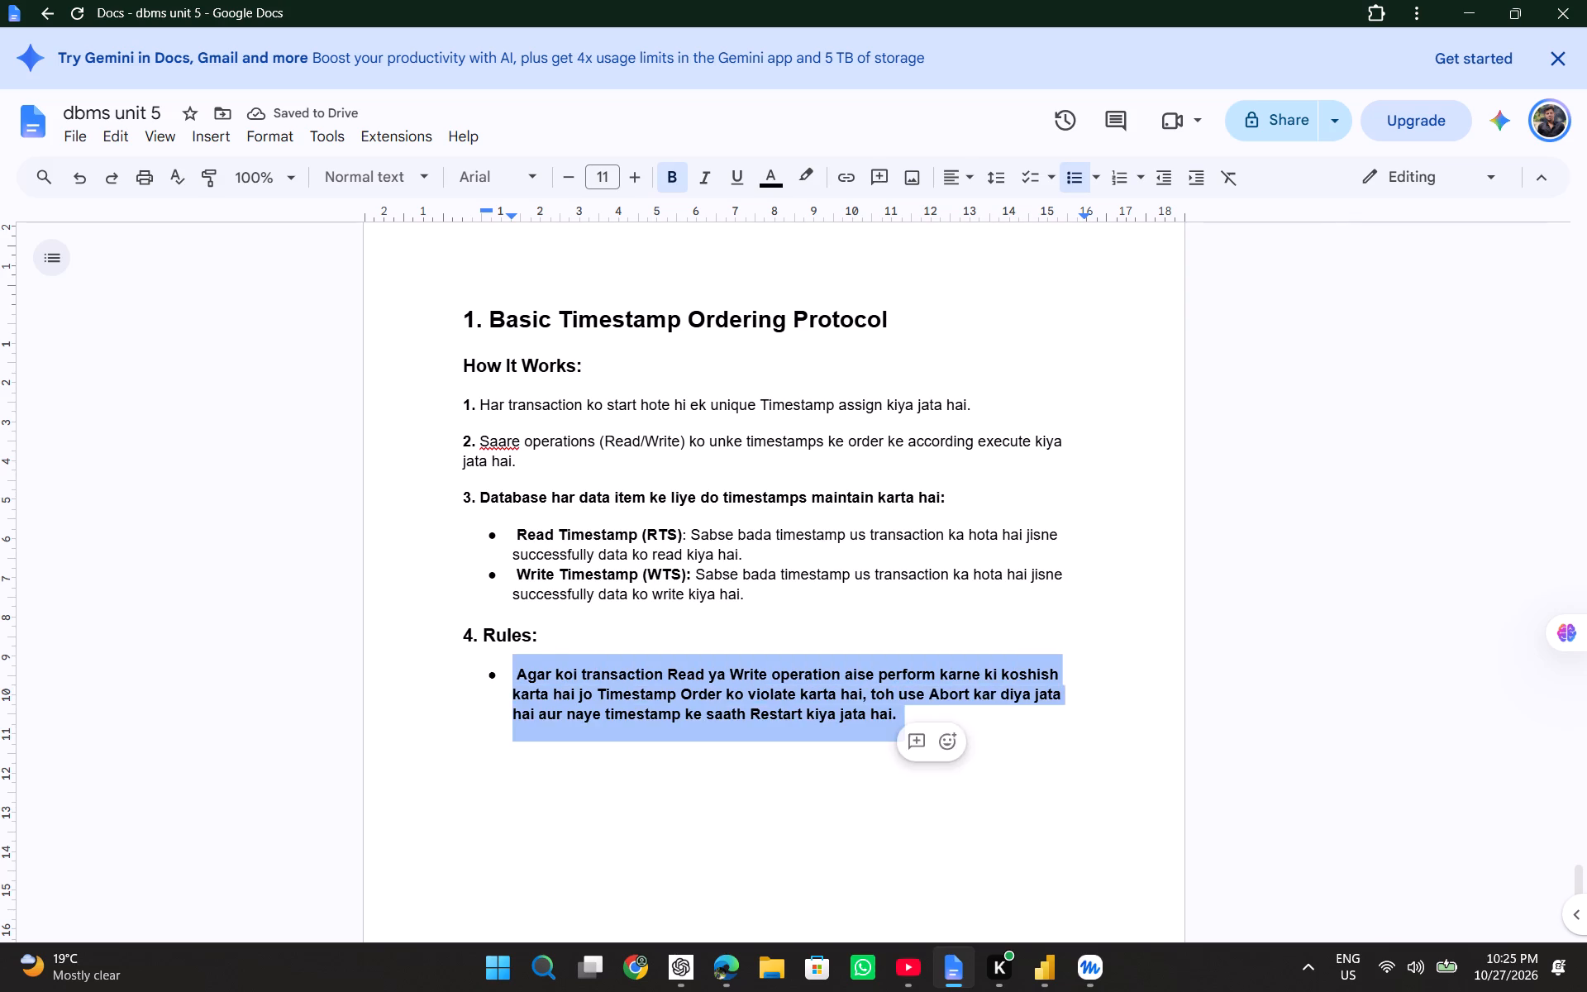
key(ctrl+b)
click(971, 738)
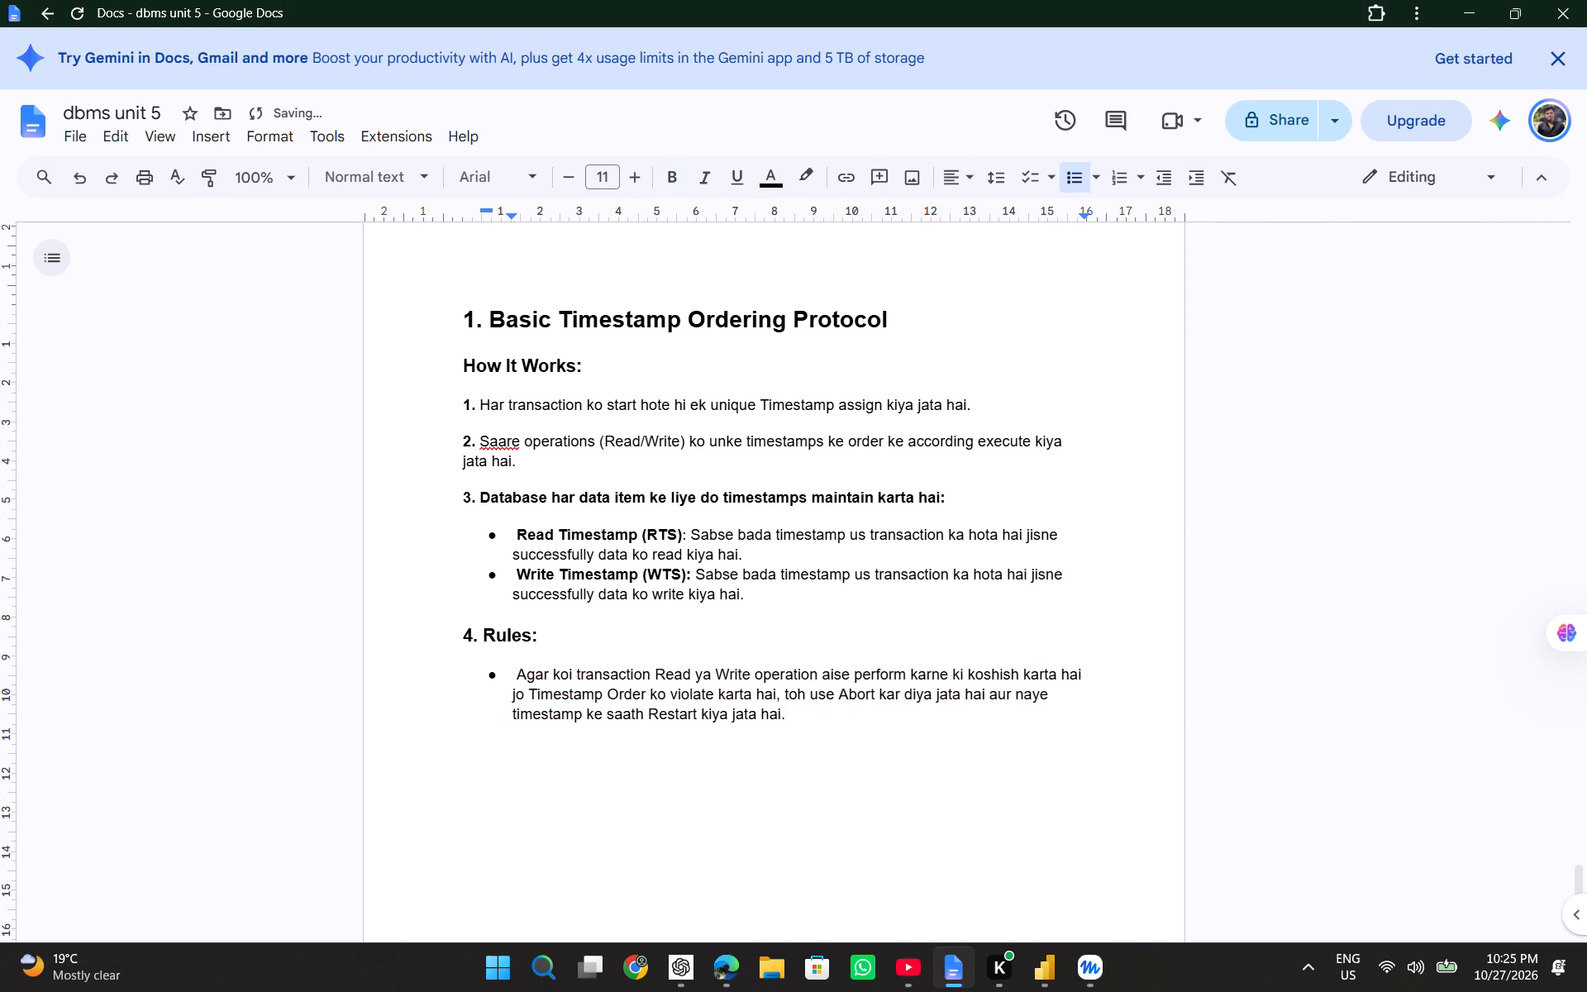
scroll(971, 738, down, 1)
click(971, 738)
scroll(971, 738, up, 4)
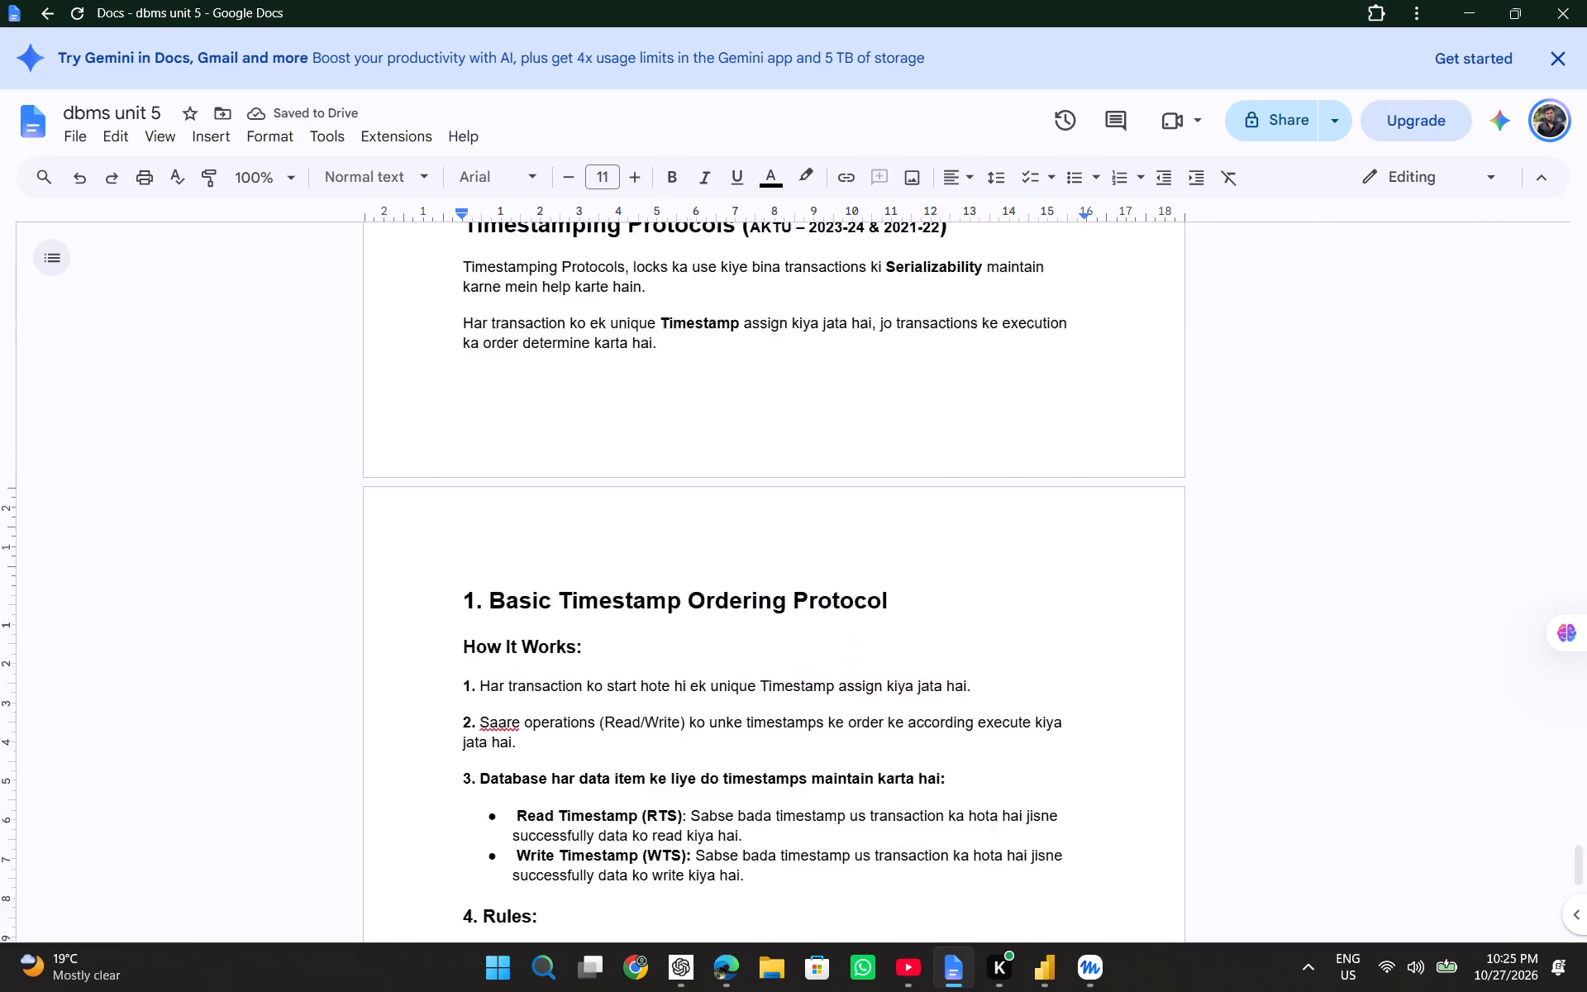
scroll(971, 738, up, 1)
scroll(971, 738, down, 1)
scroll(971, 738, up, 2)
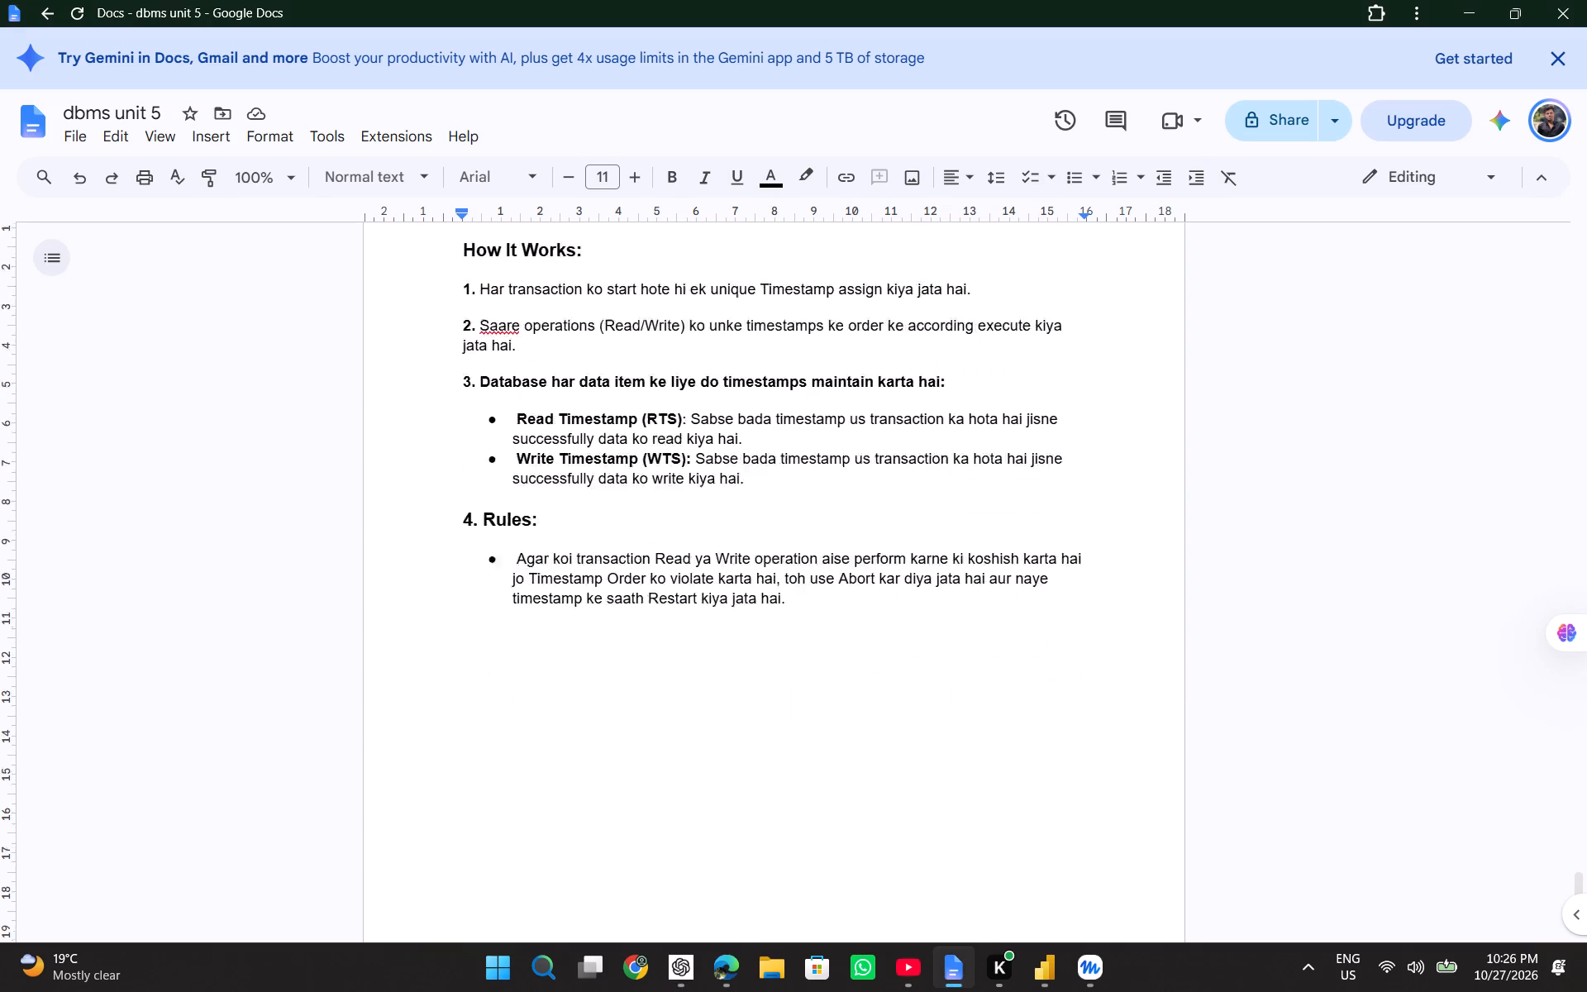
scroll(995, 734, down, 1)
key(BackSpace)
key(BackSpace)
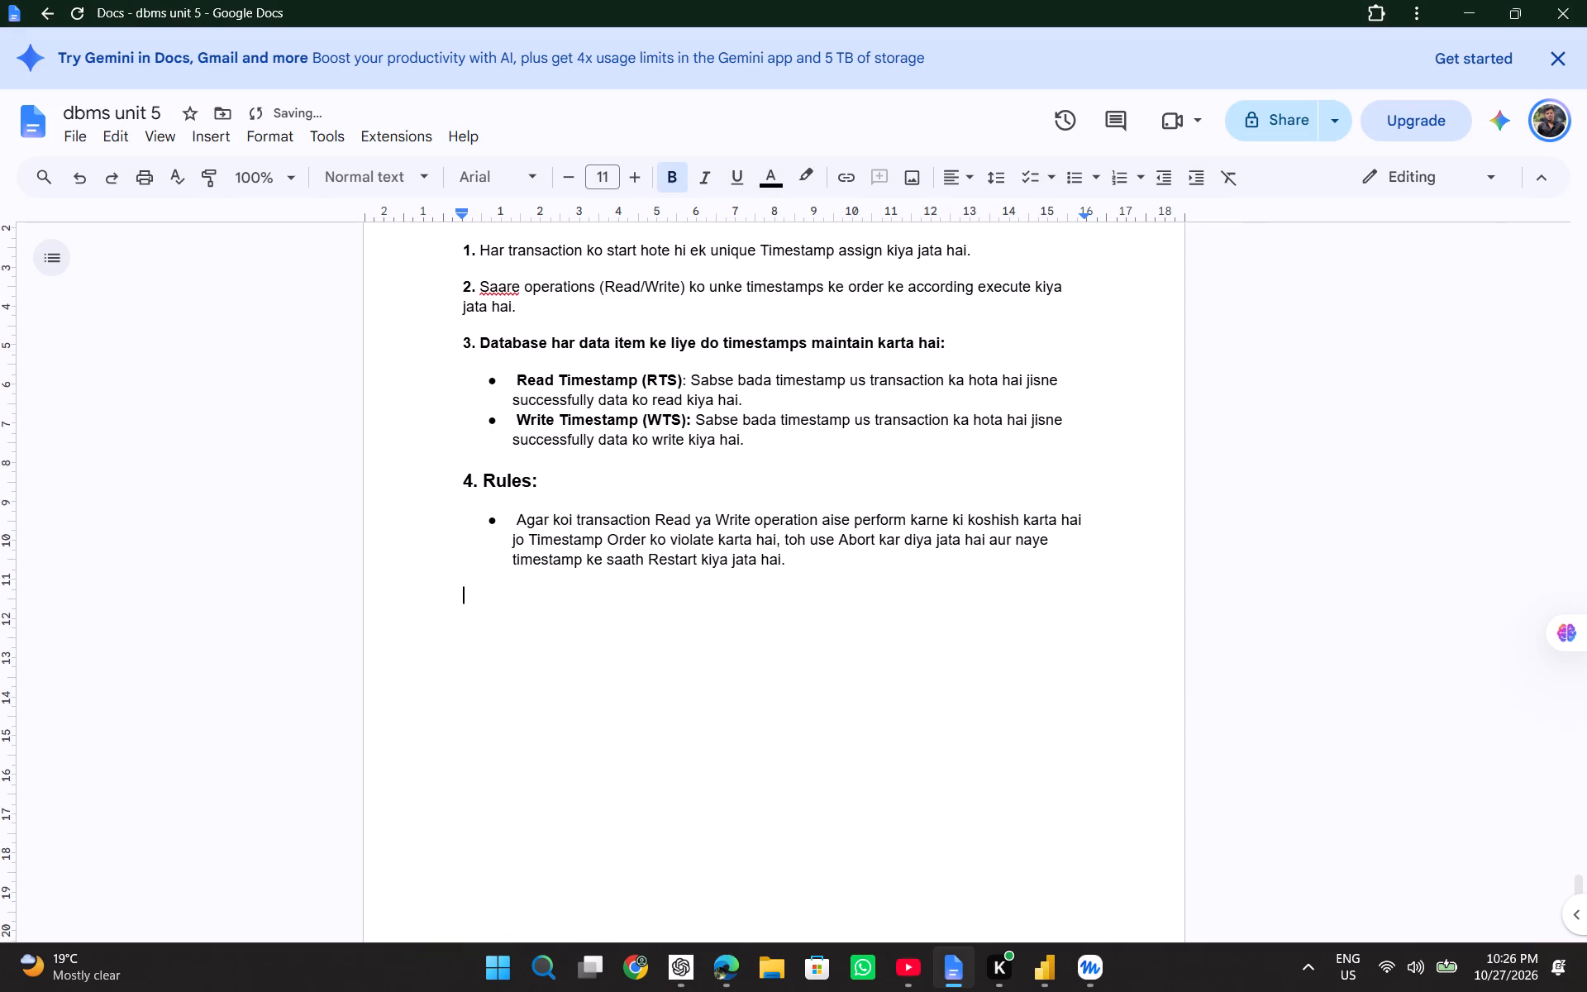
key(ctrl+v)
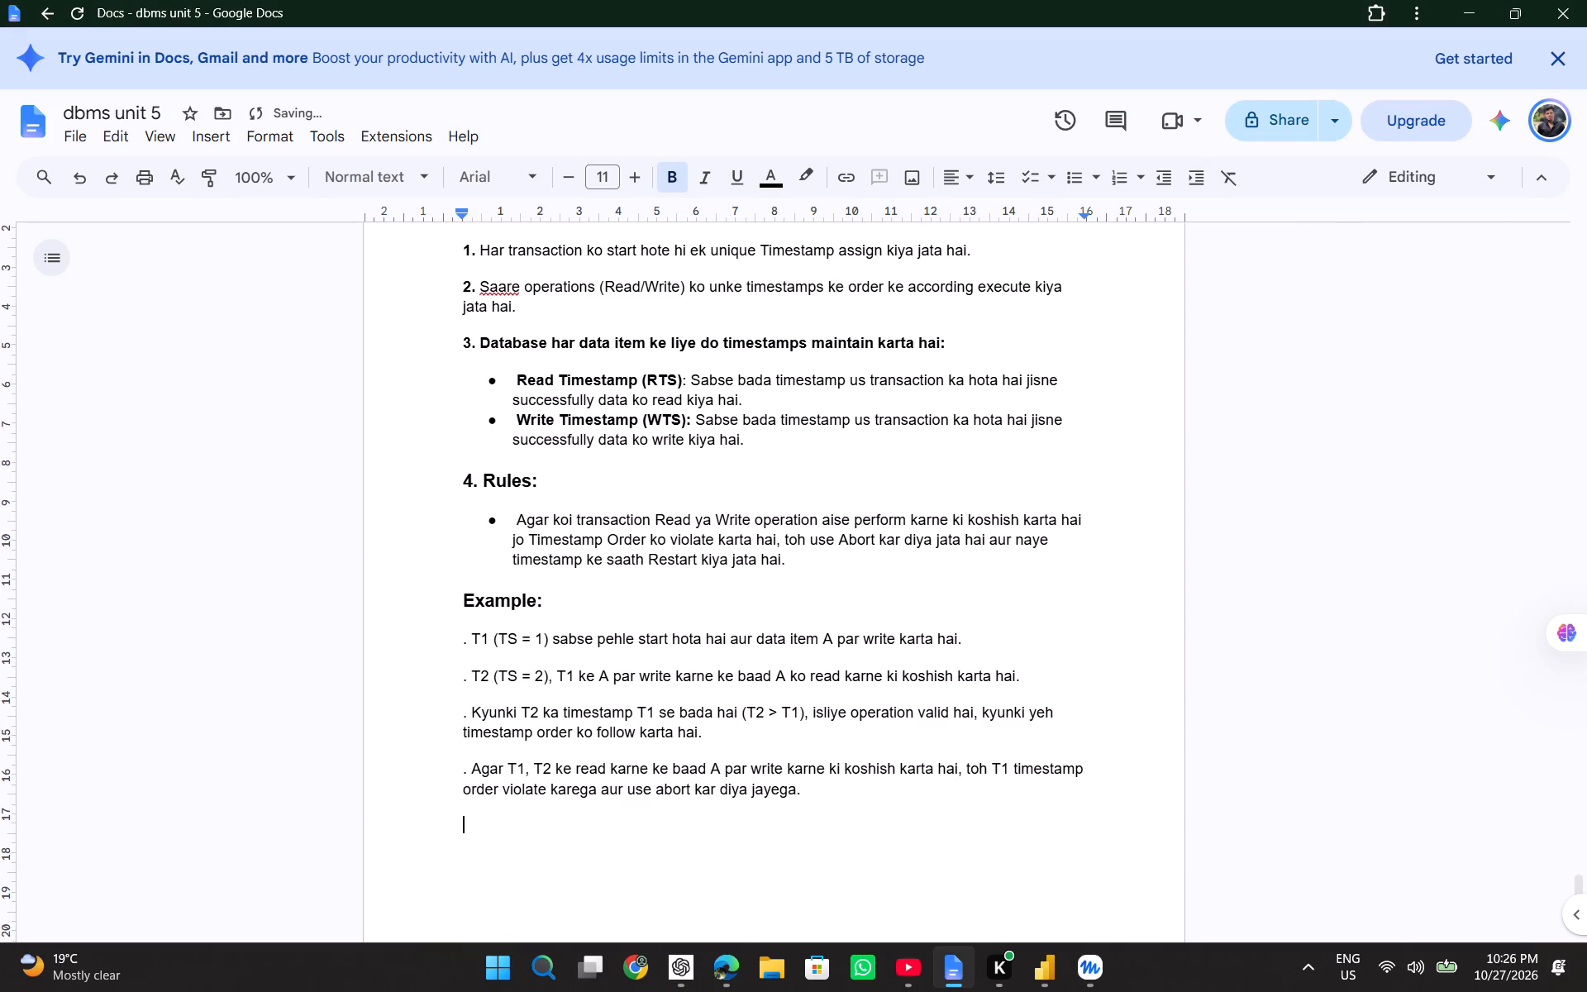
Turn the four lines under Example into bullets in place of their typed dots.
click(470, 637)
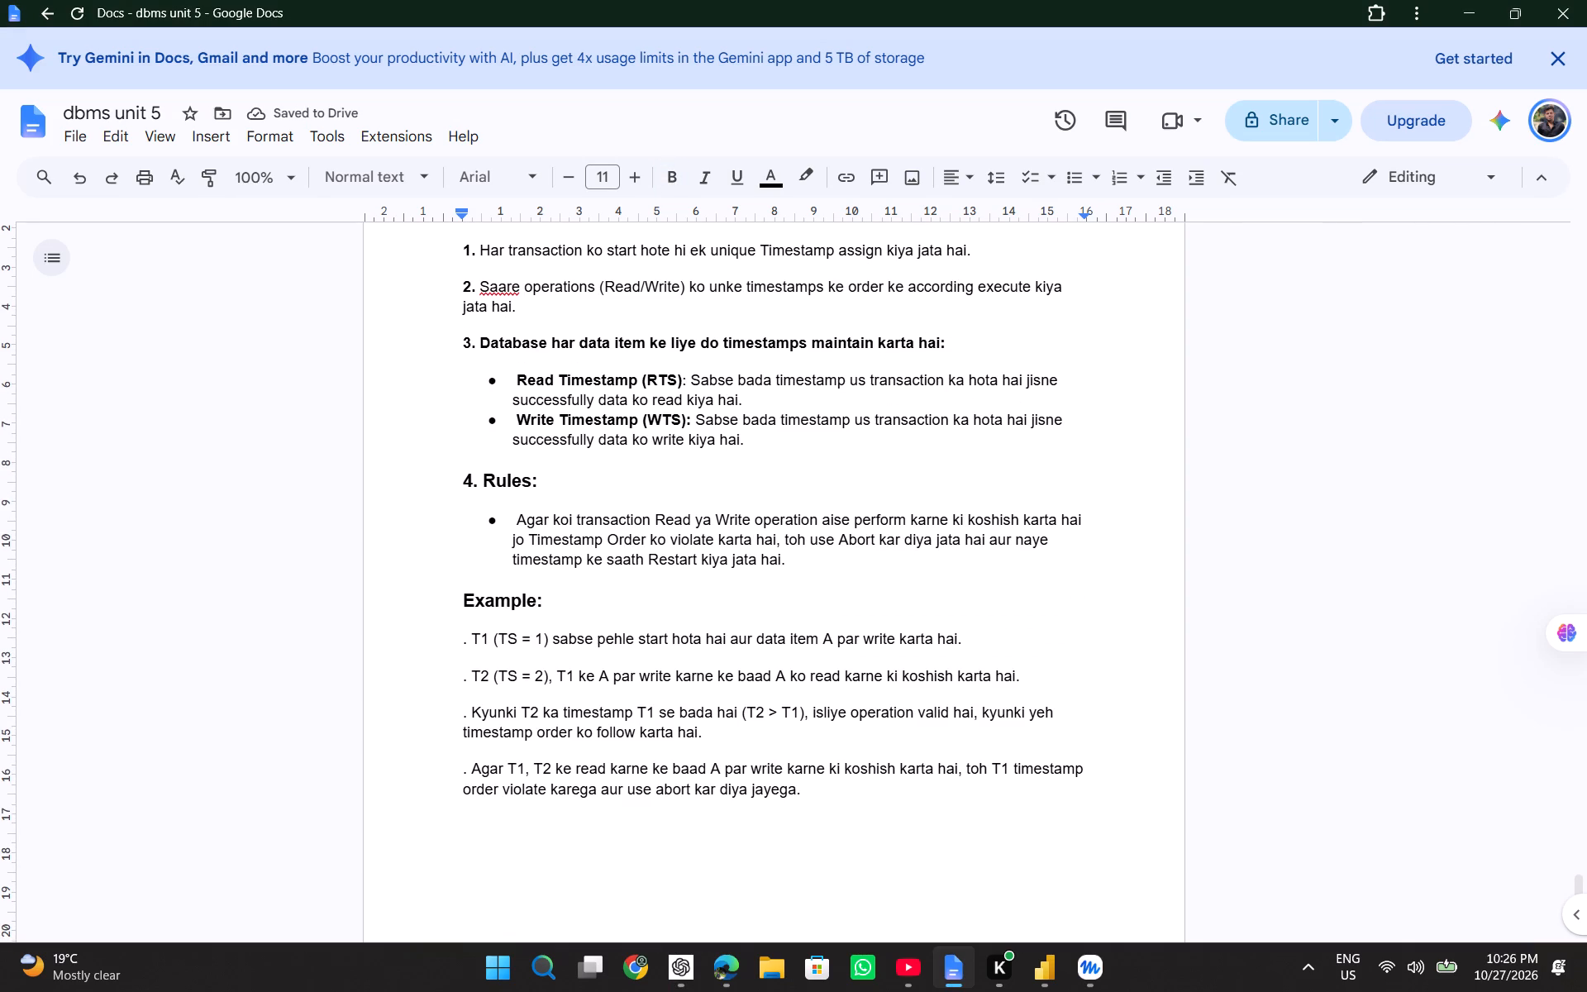
key(ctrl+BackSpace)
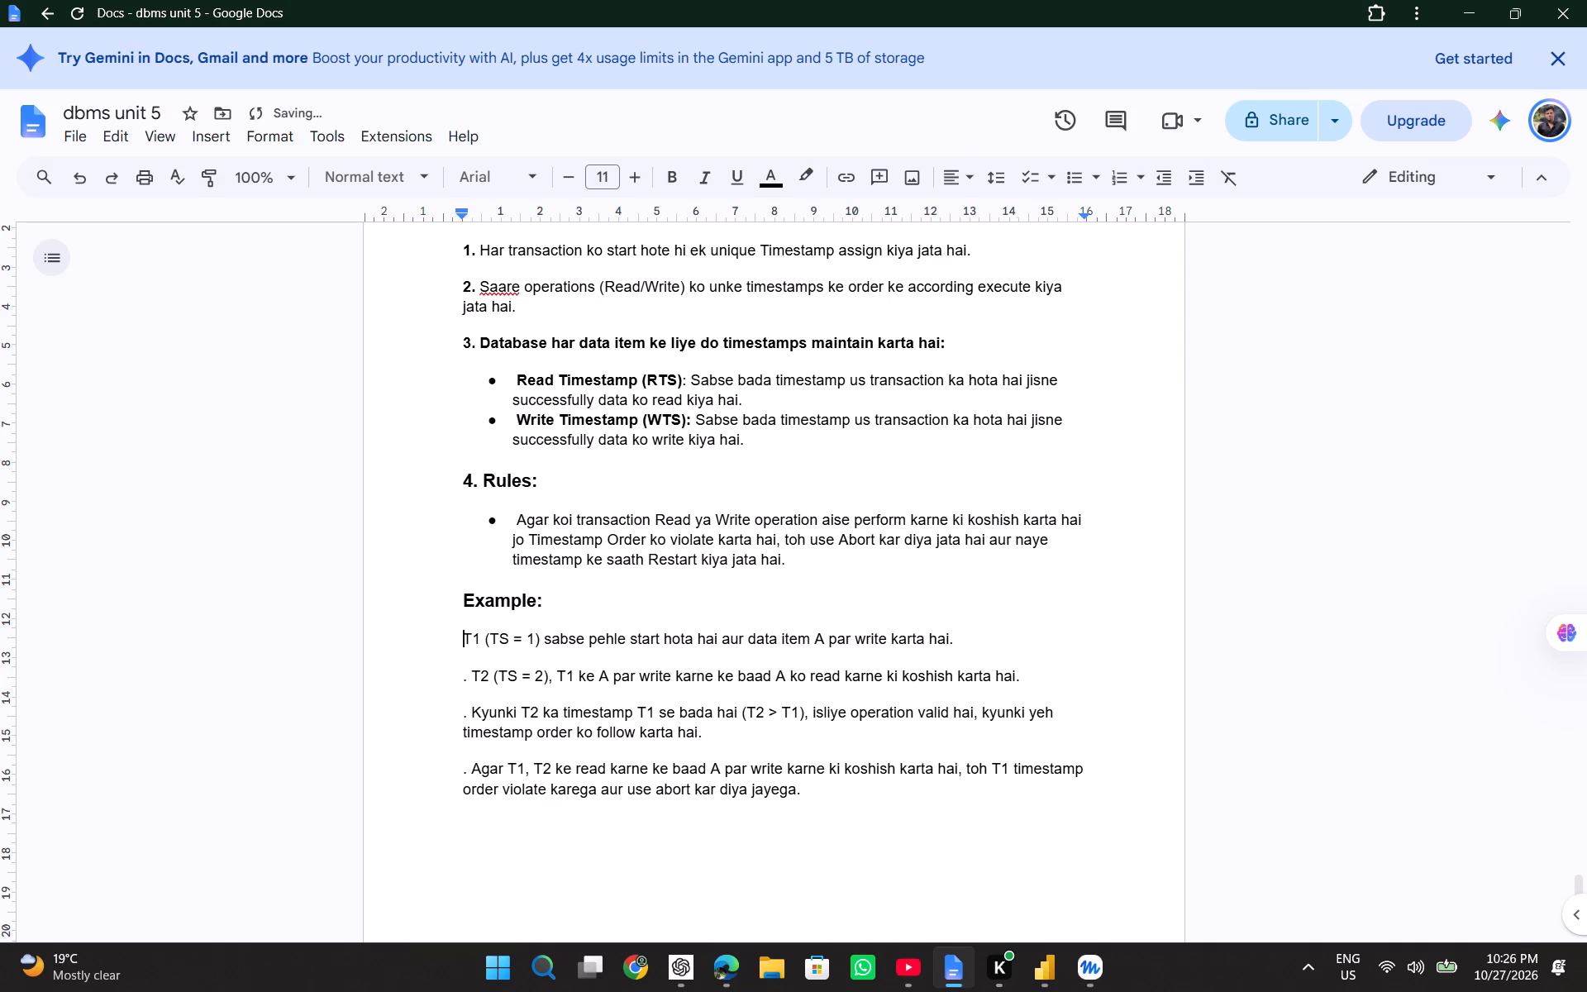
key(ctrl+shift+8)
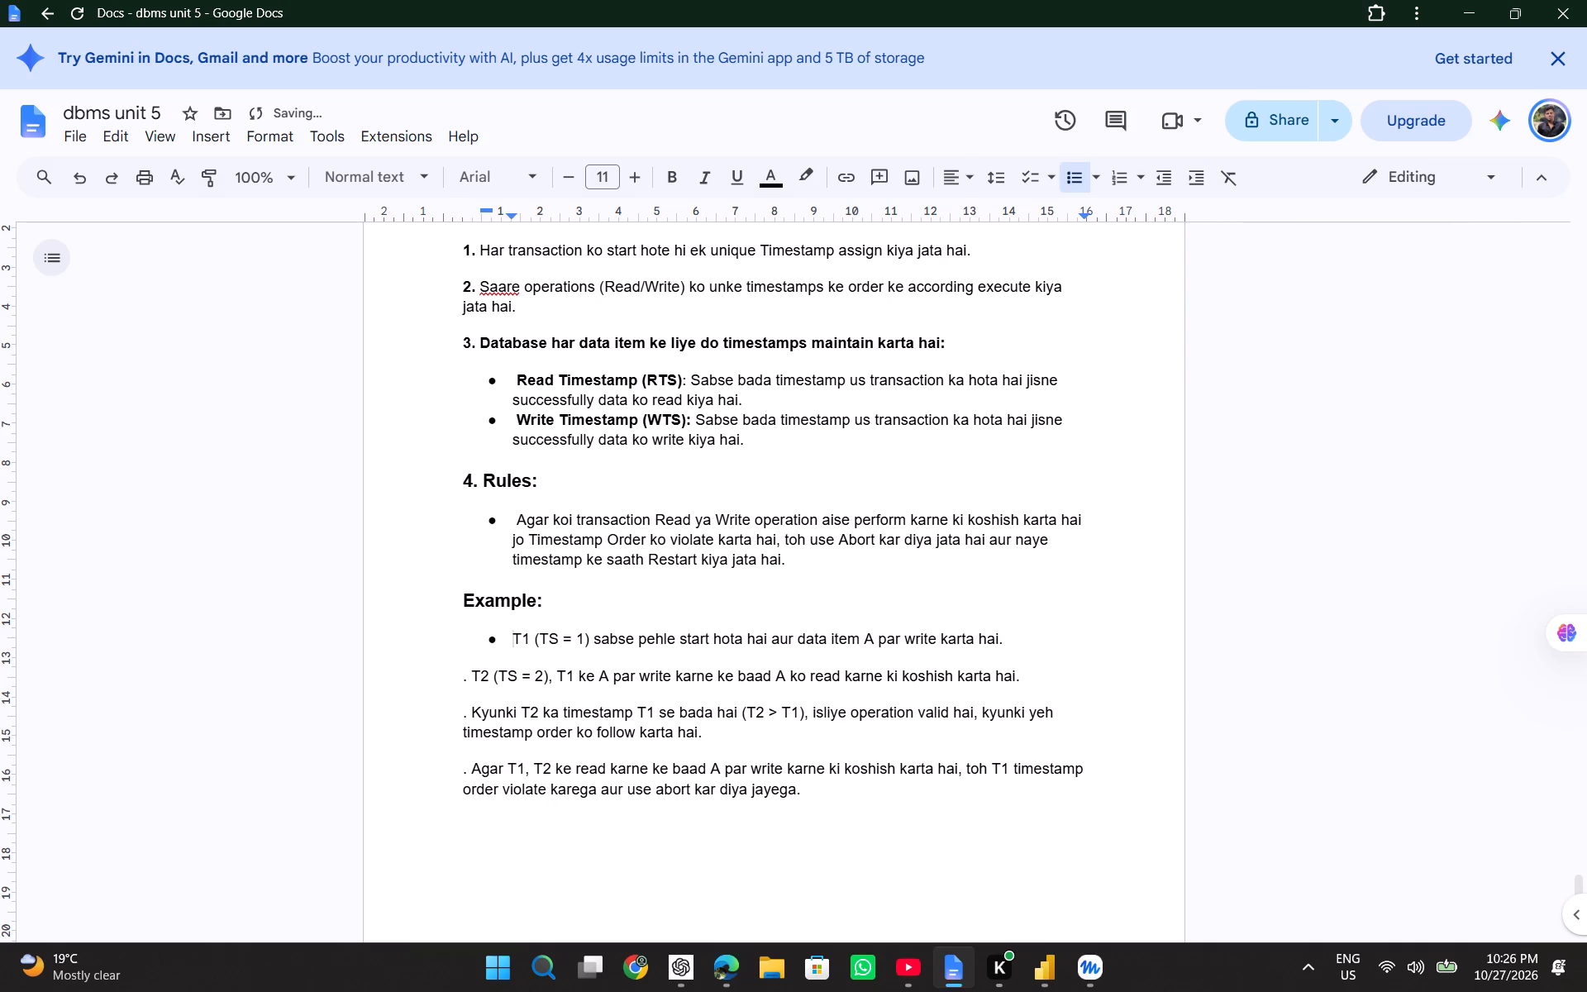
key(ctrl+Down)
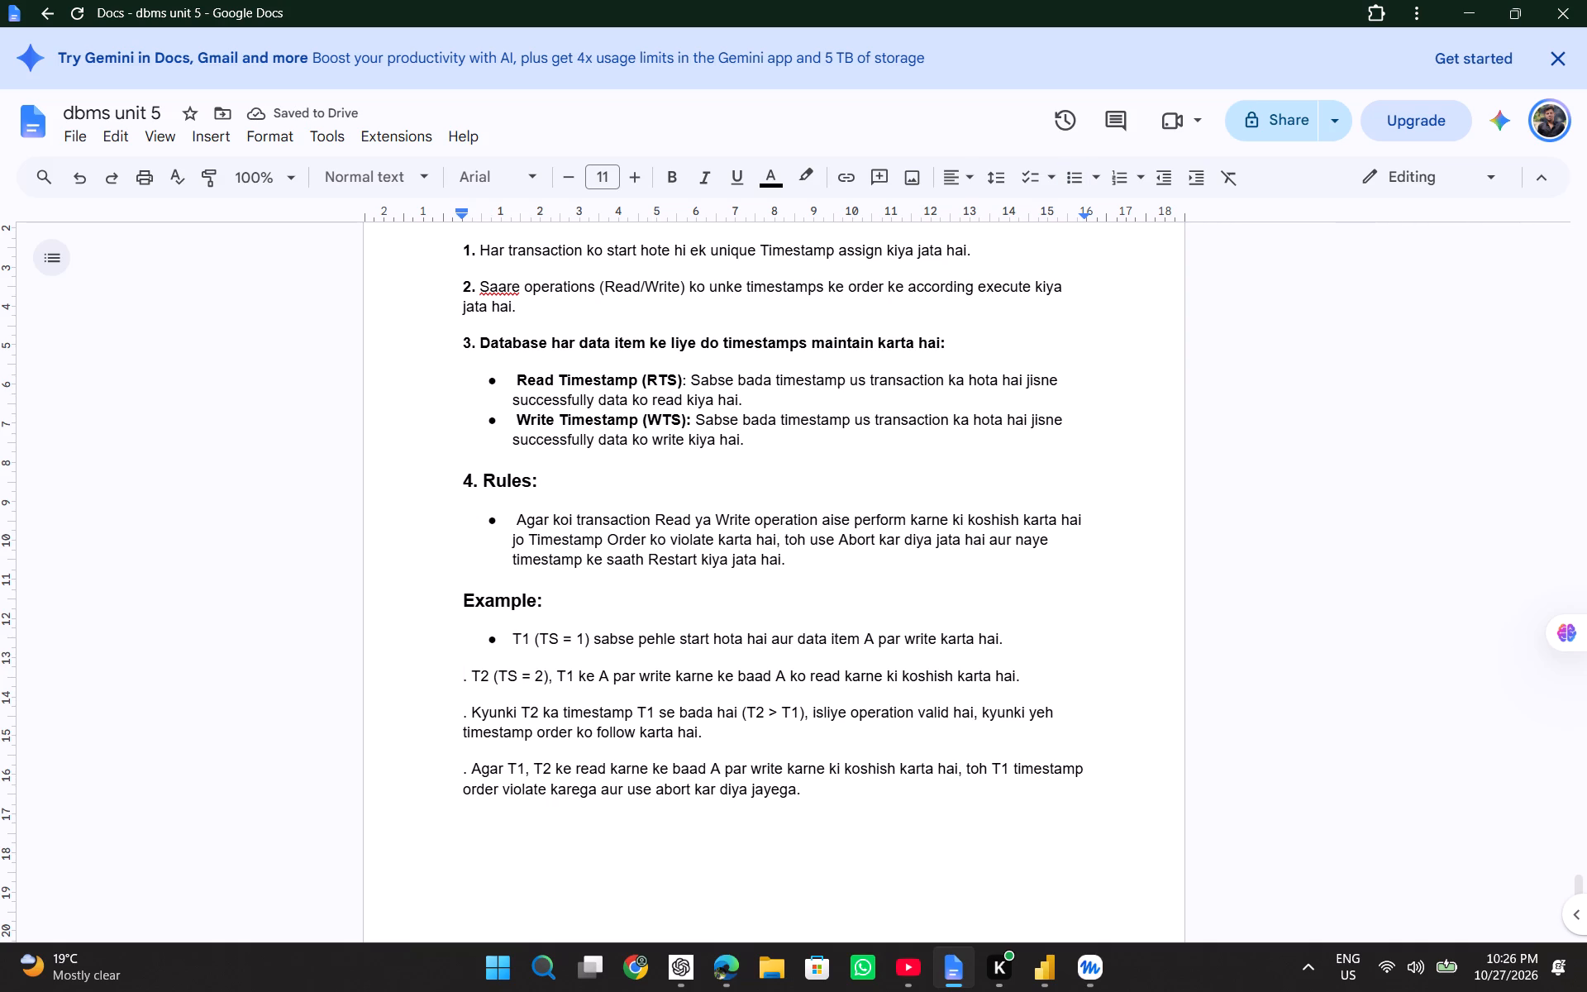
key(ctrl+Delete)
key(ctrl+shift+8)
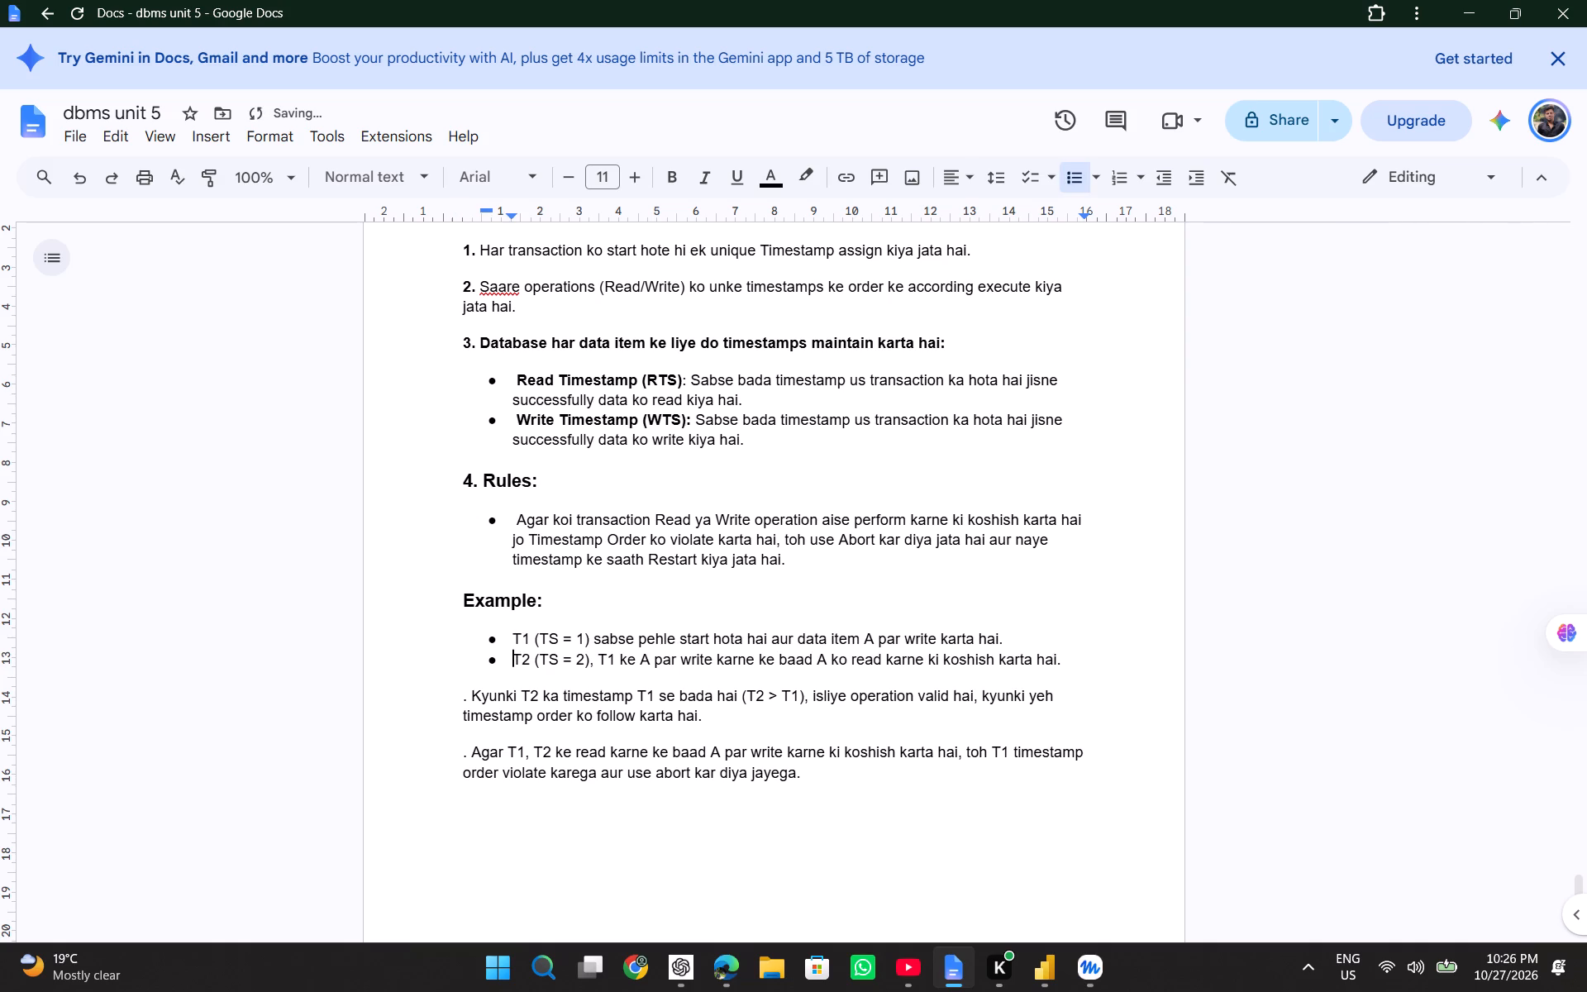
key(ctrl+Down)
key(ctrl+Delete)
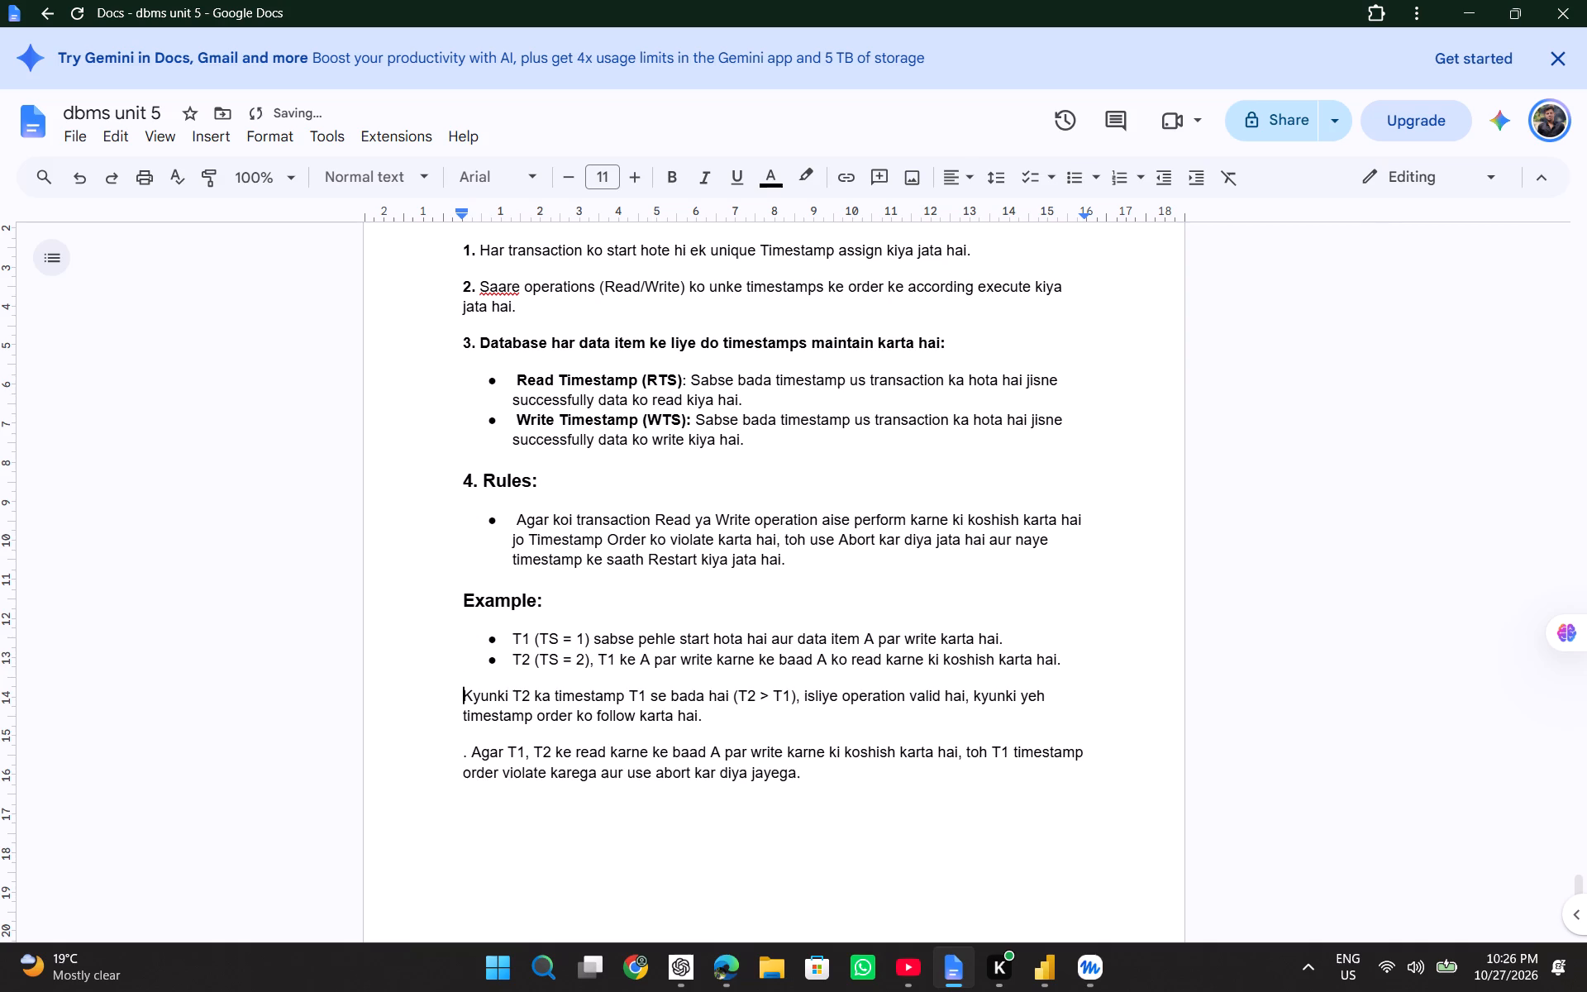
key(ctrl+shift+8)
key(ctrl+Down)
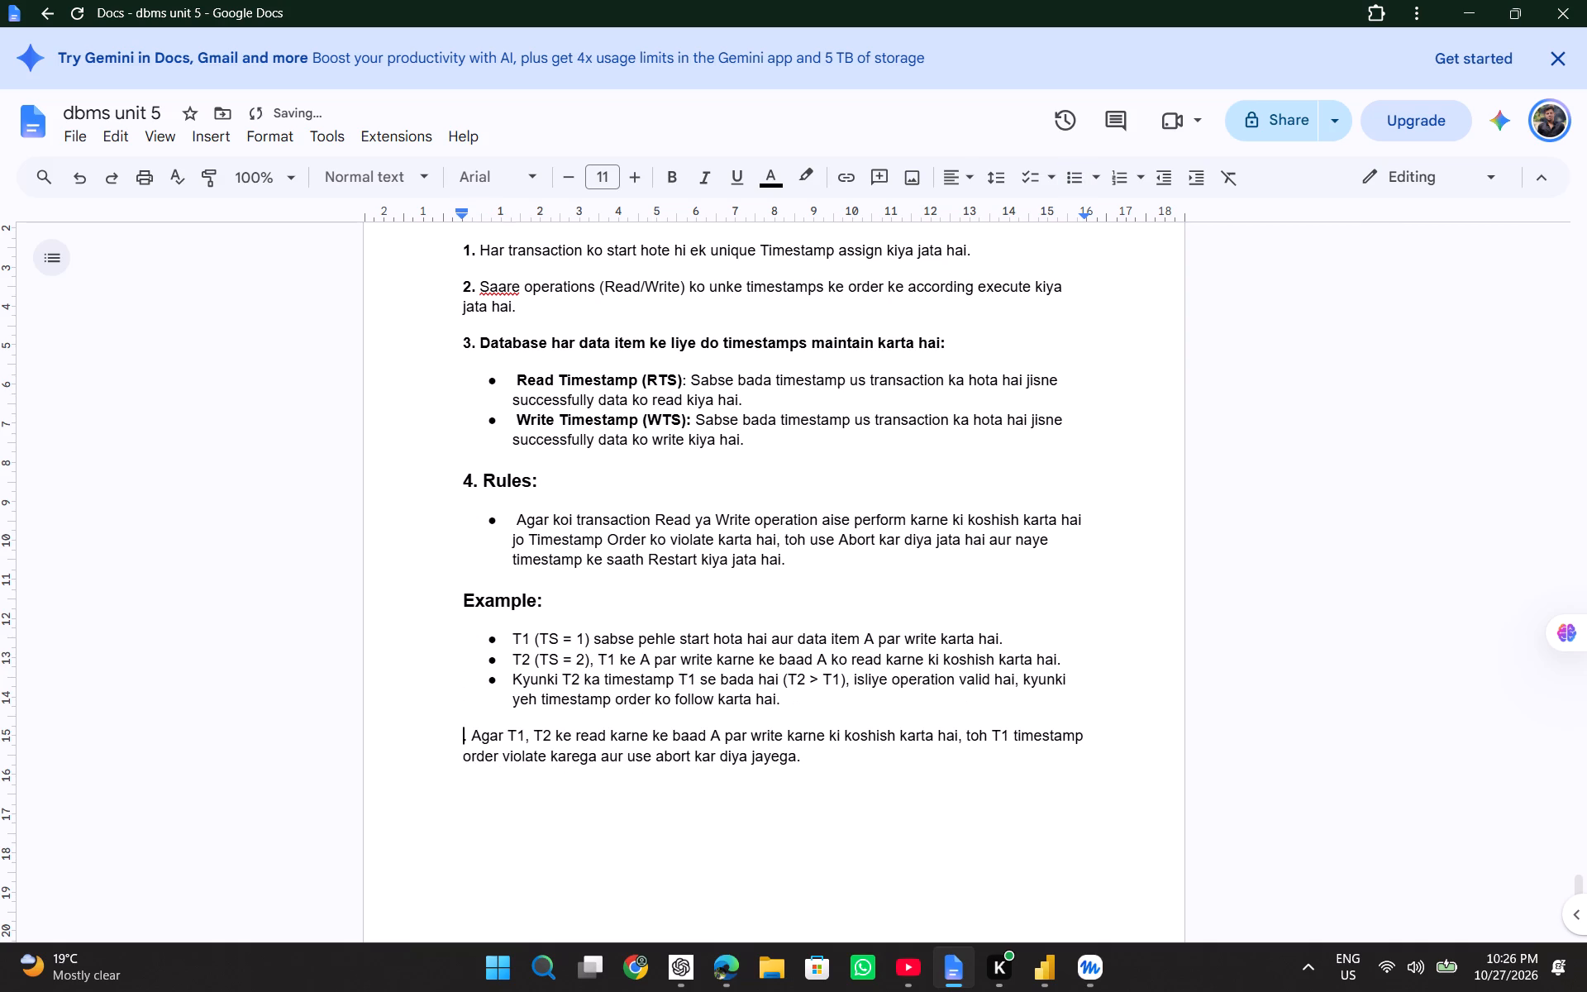
key(ctrl+Delete)
key(ctrl+shift+8)
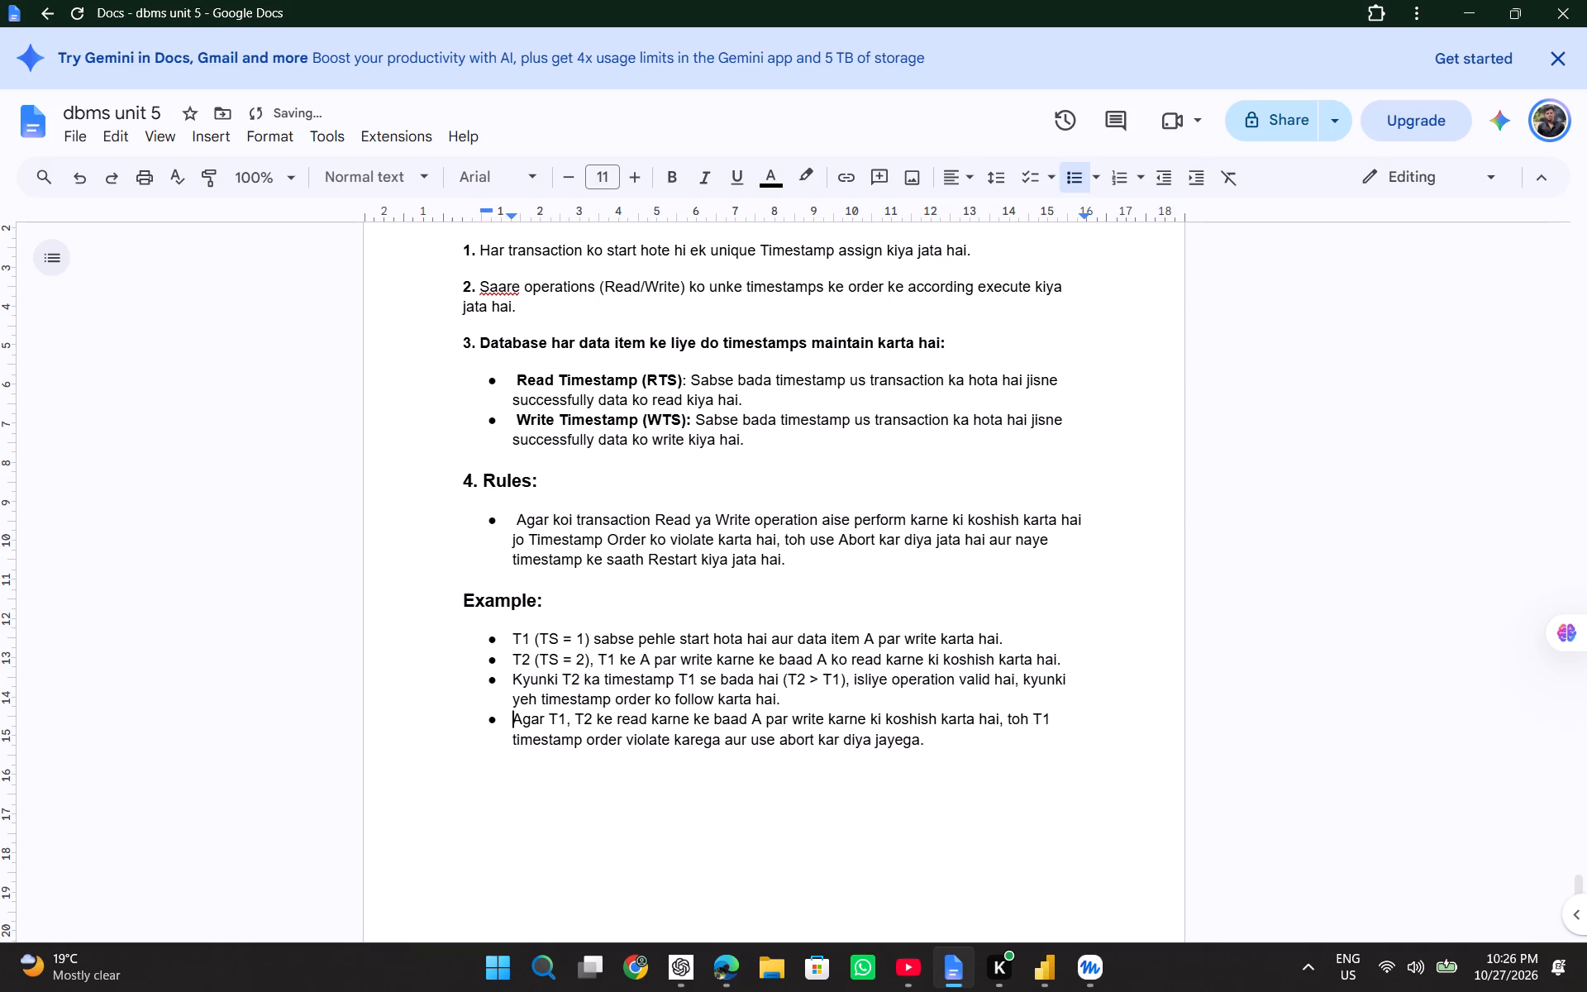
key(Down)
key(Down)
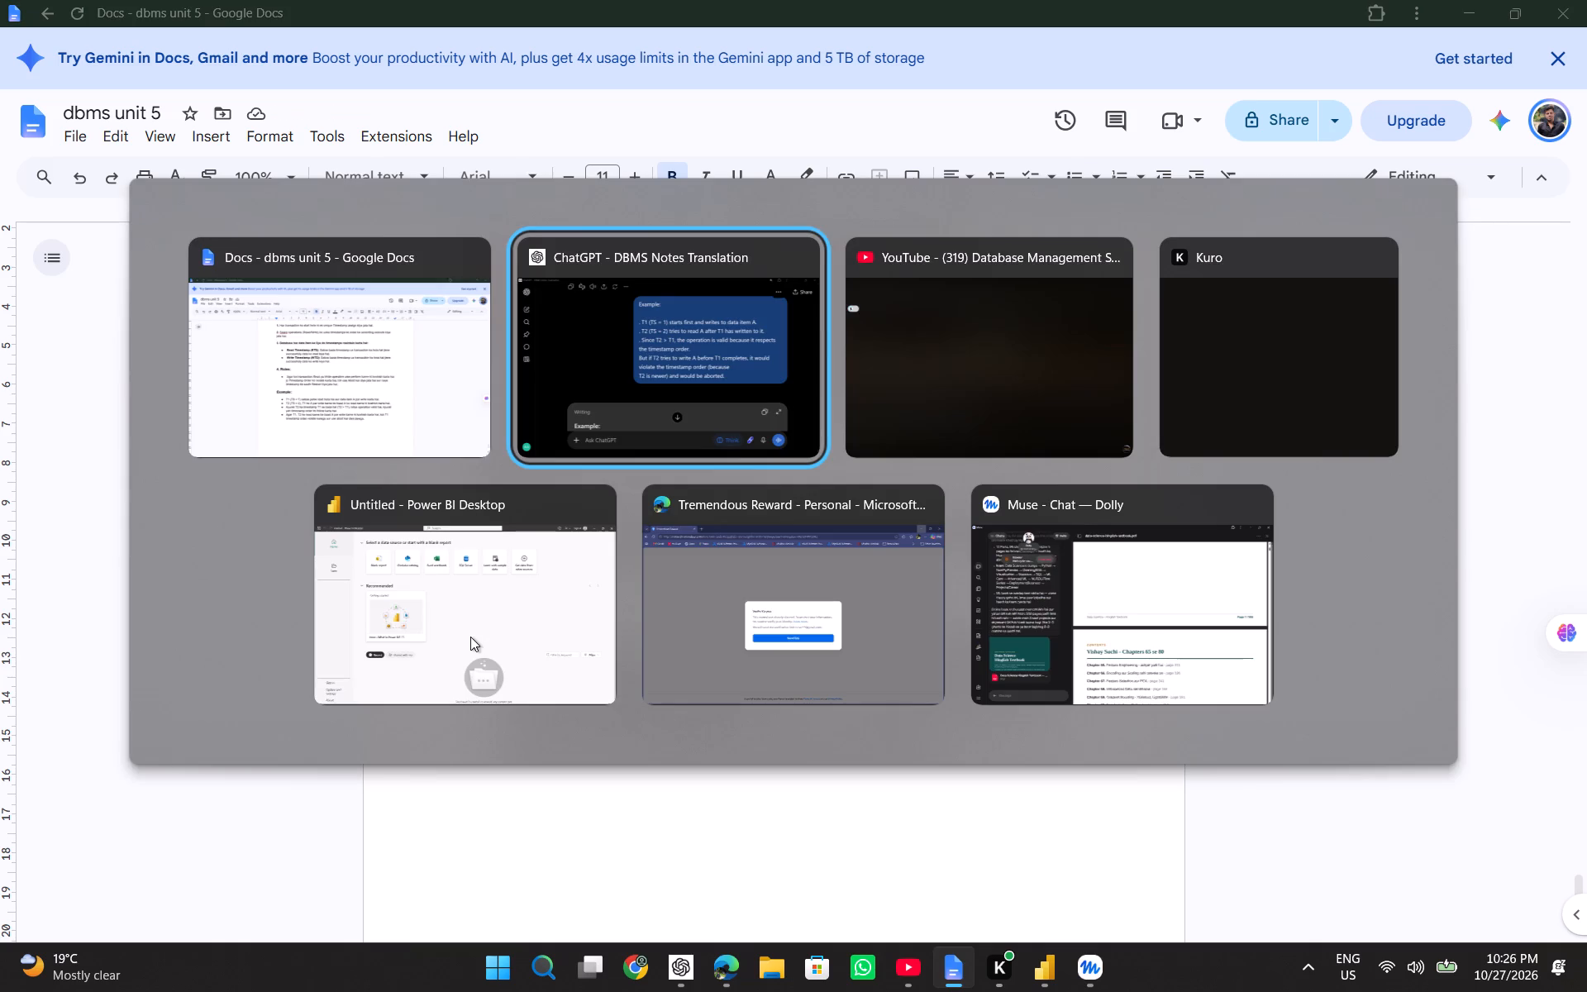
Switch to the YouTube DBMS Unit-5 lecture to continue from the Example slide before Strict Timestamp Ordering Protocol.
click(633, 475)
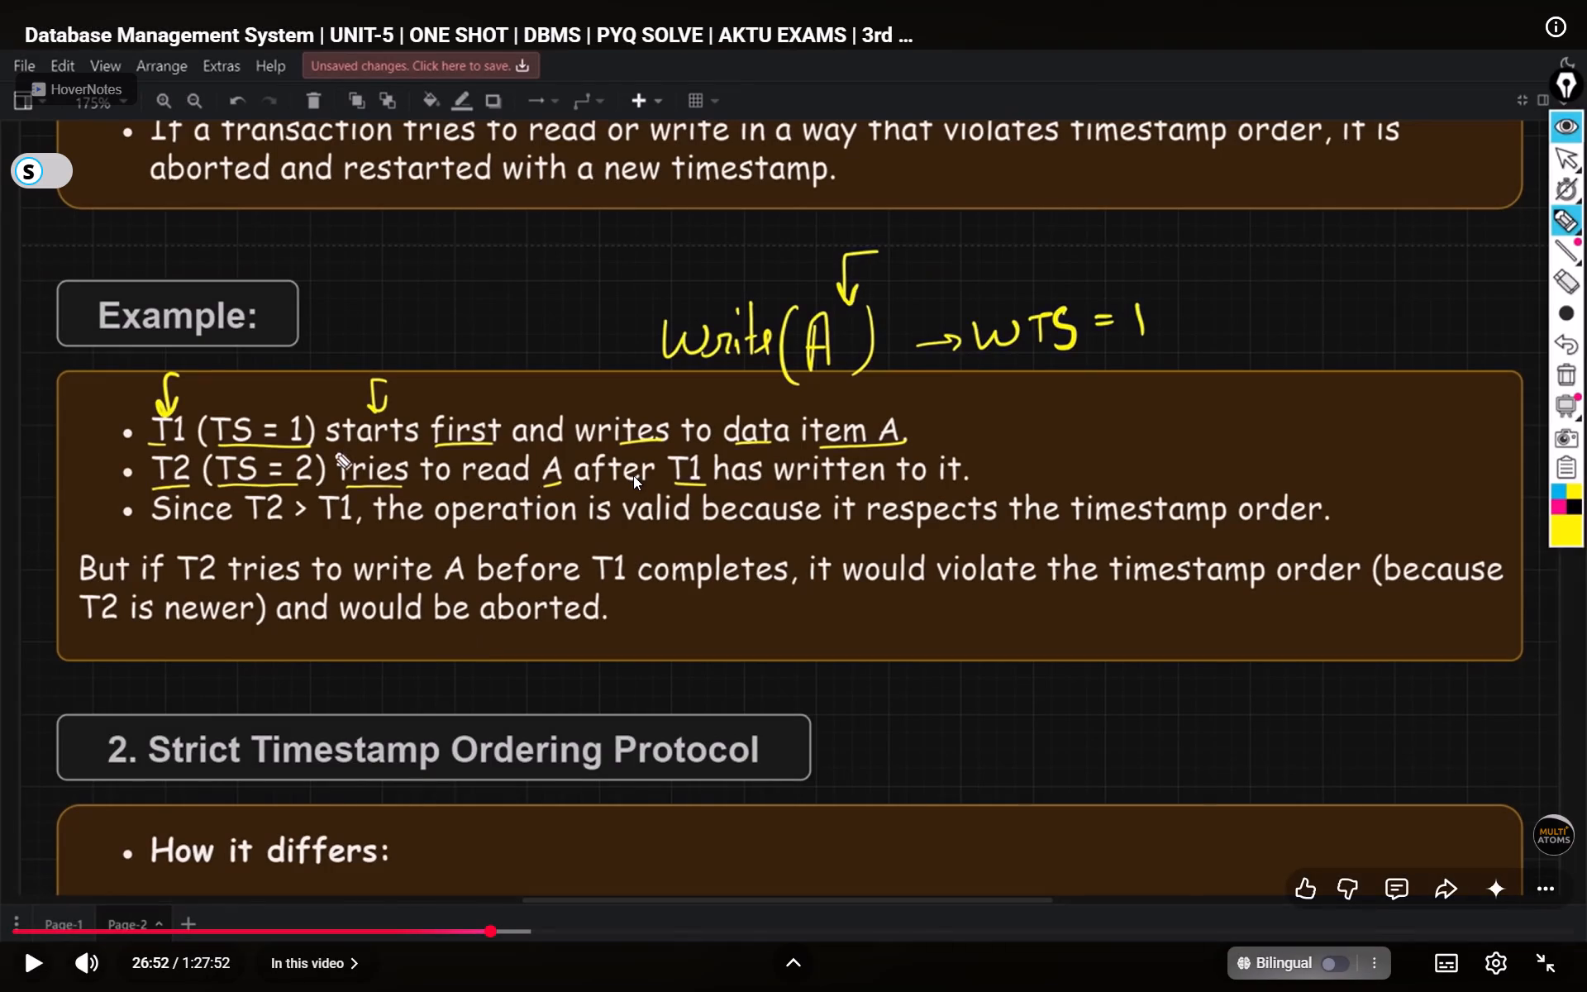
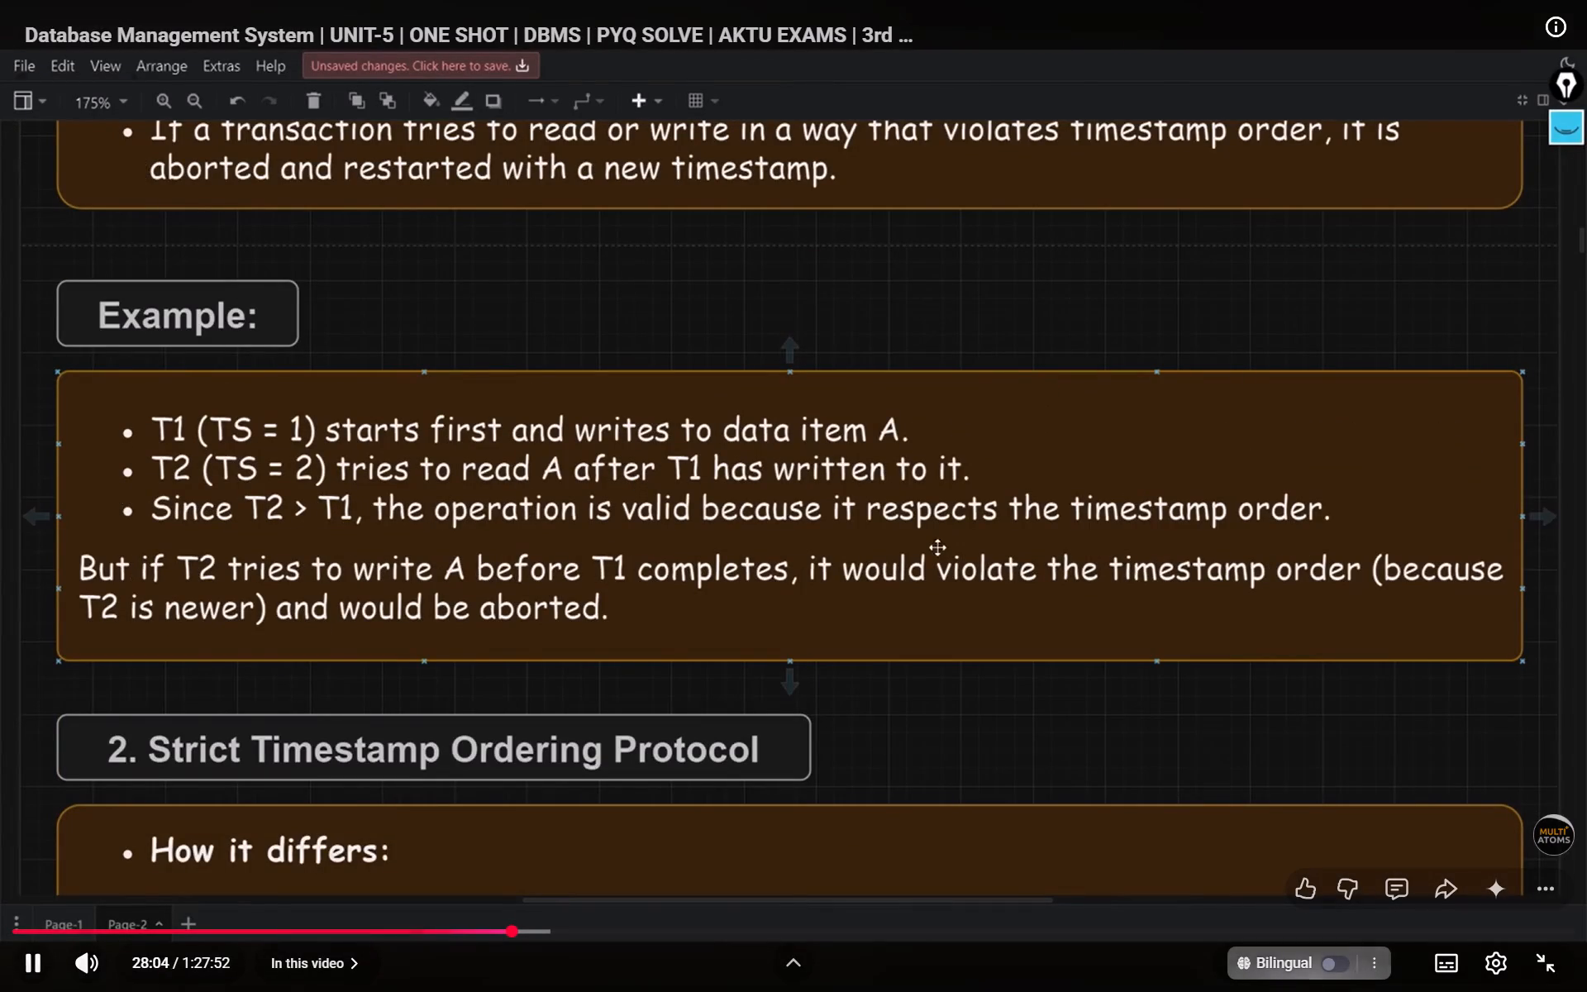
key(shift+super+s)
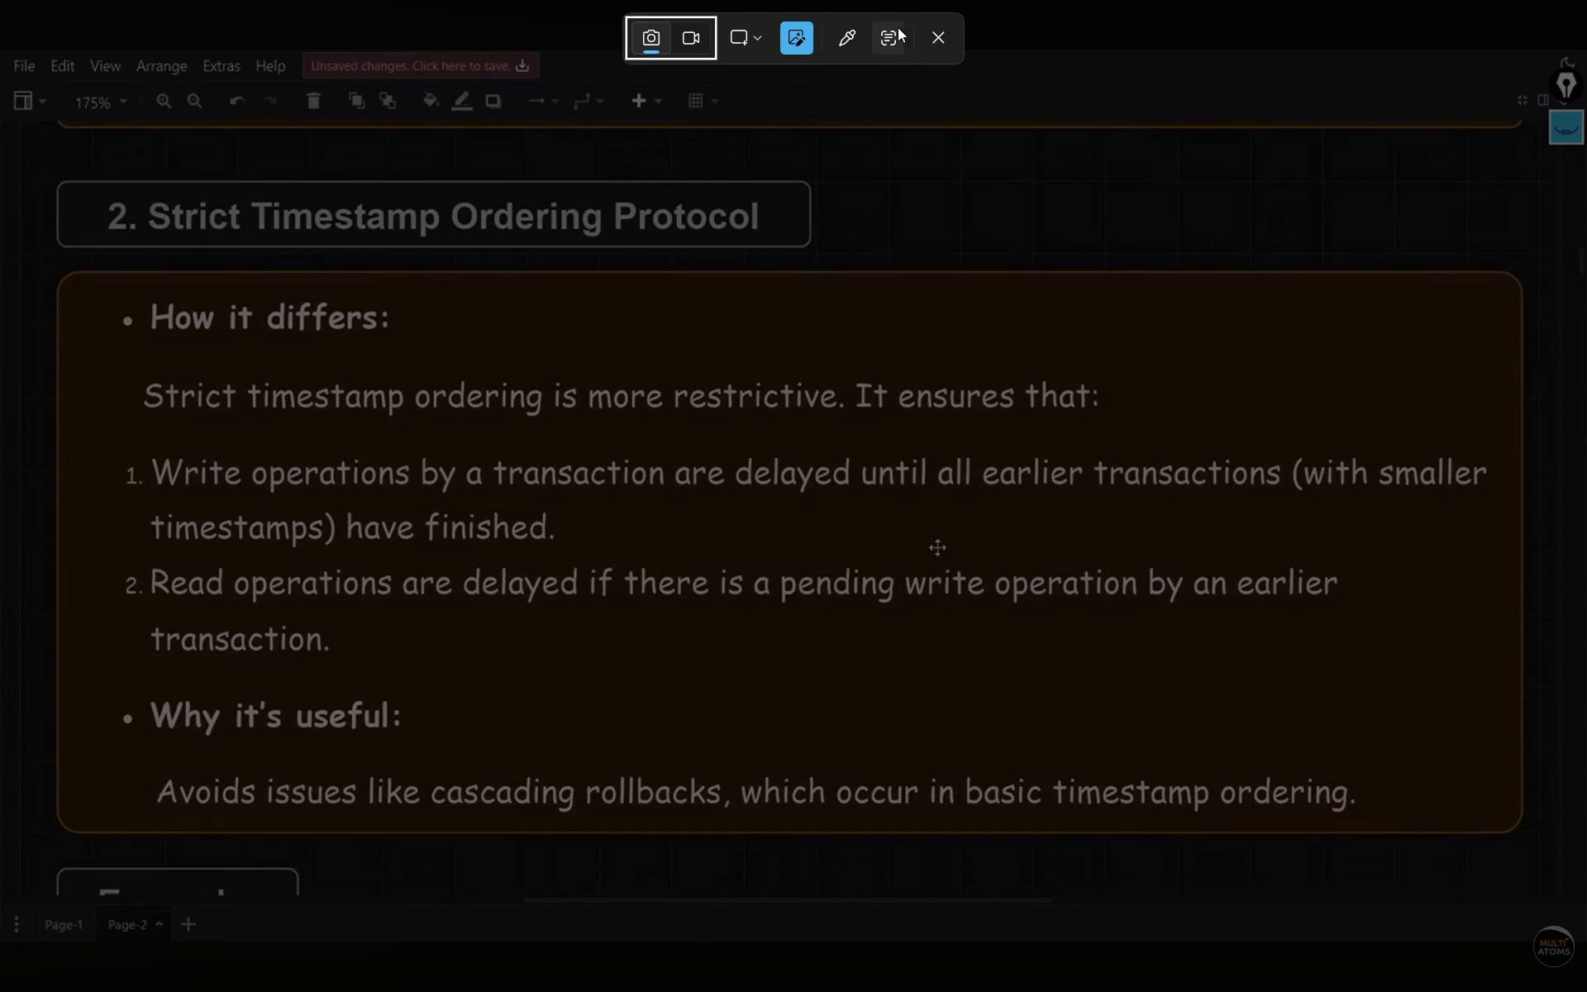
click(893, 34)
drag(55, 182, 1491, 827)
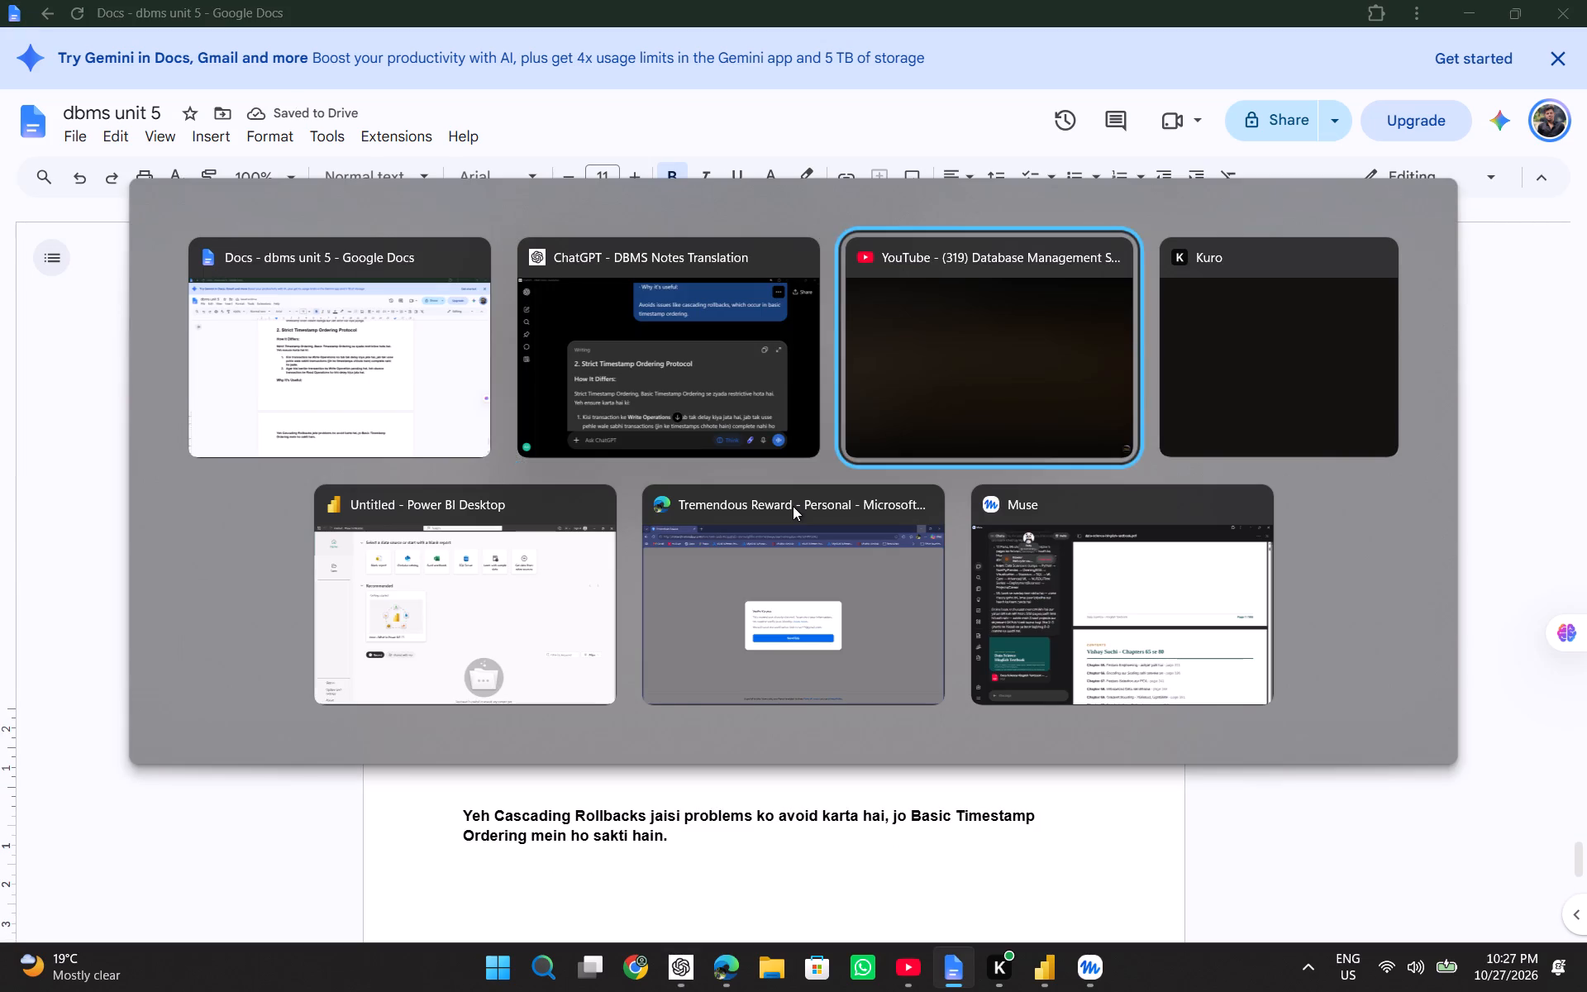
Switch to the YouTube DBMS Unit-5 lecture and pause it.
click(617, 489)
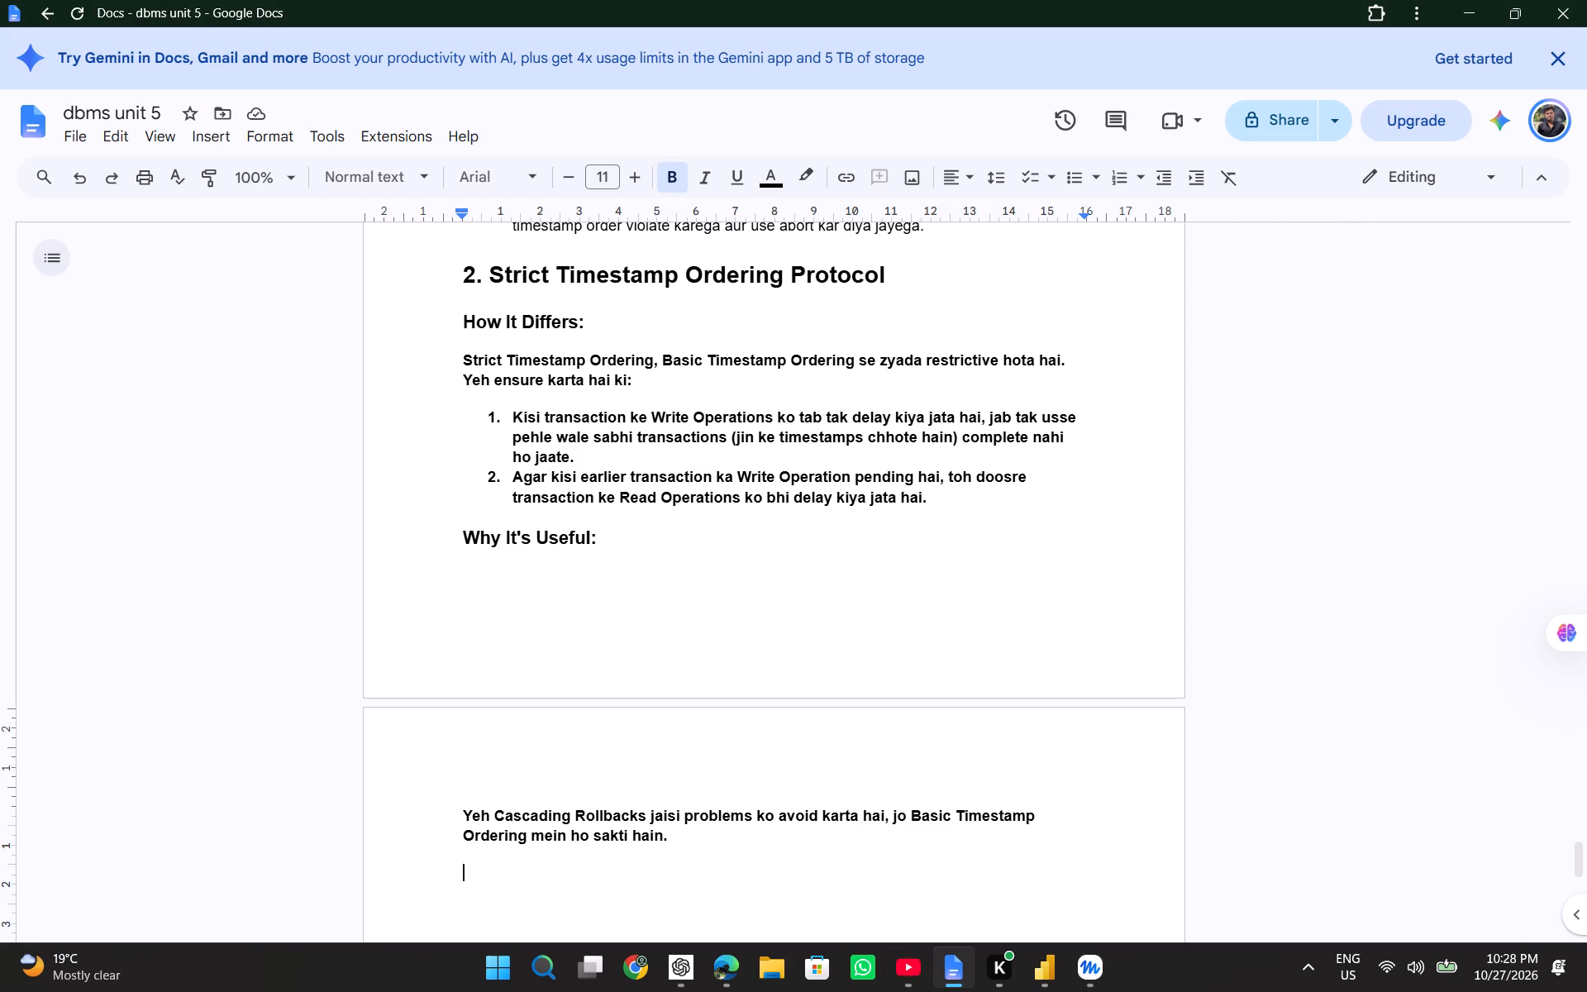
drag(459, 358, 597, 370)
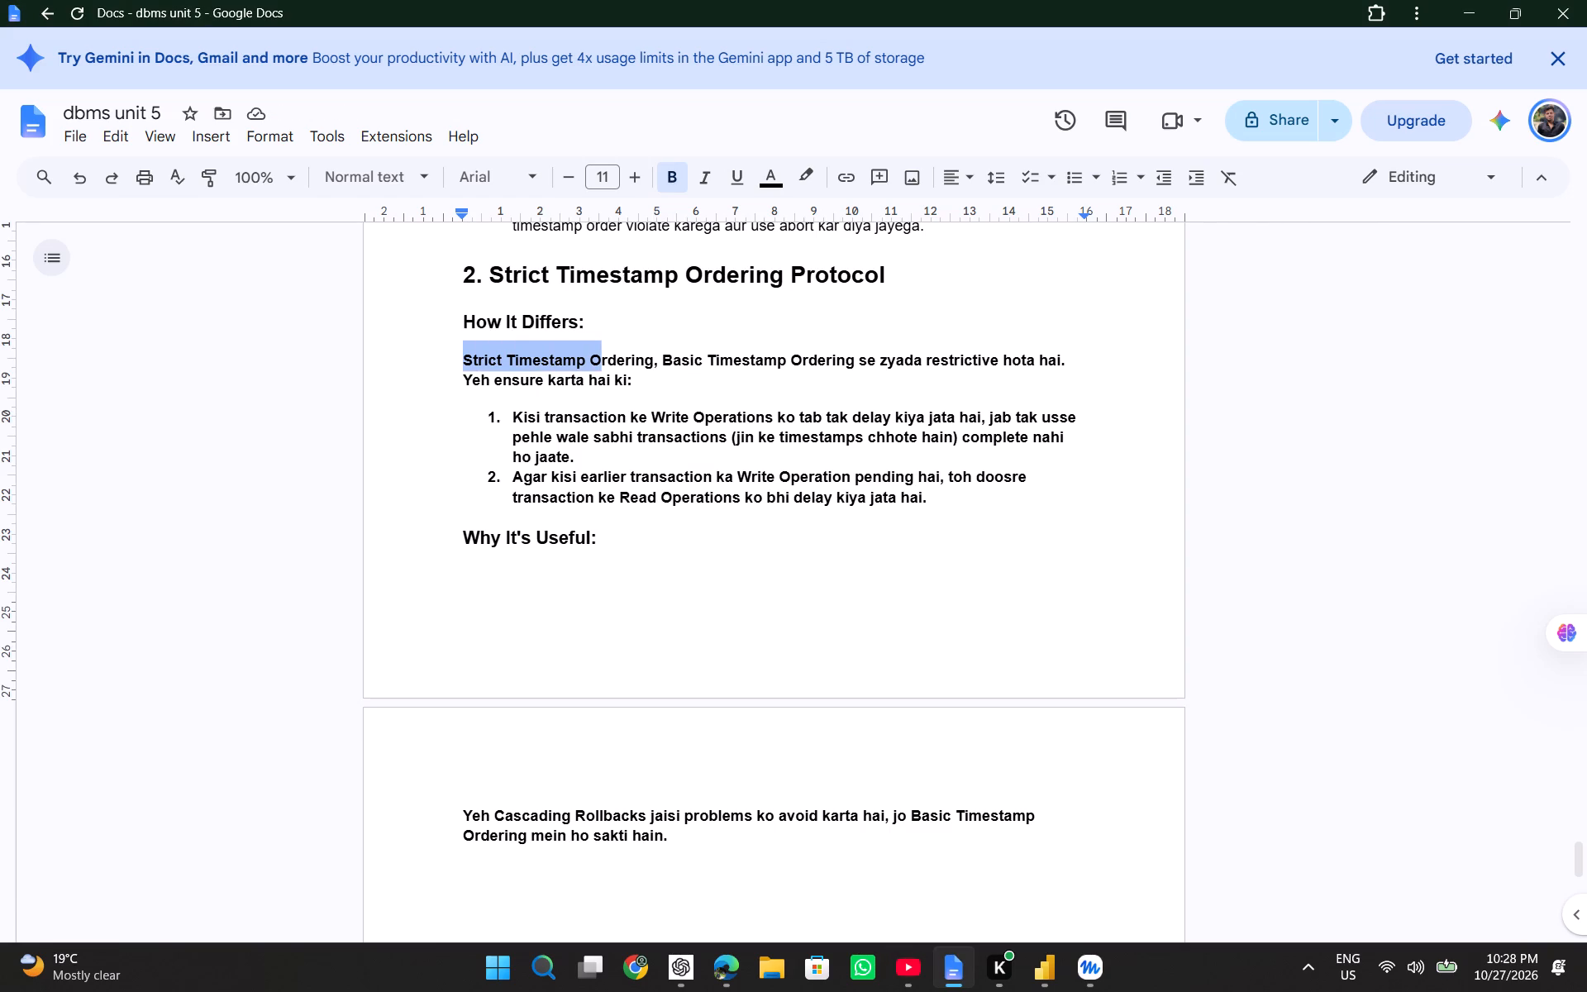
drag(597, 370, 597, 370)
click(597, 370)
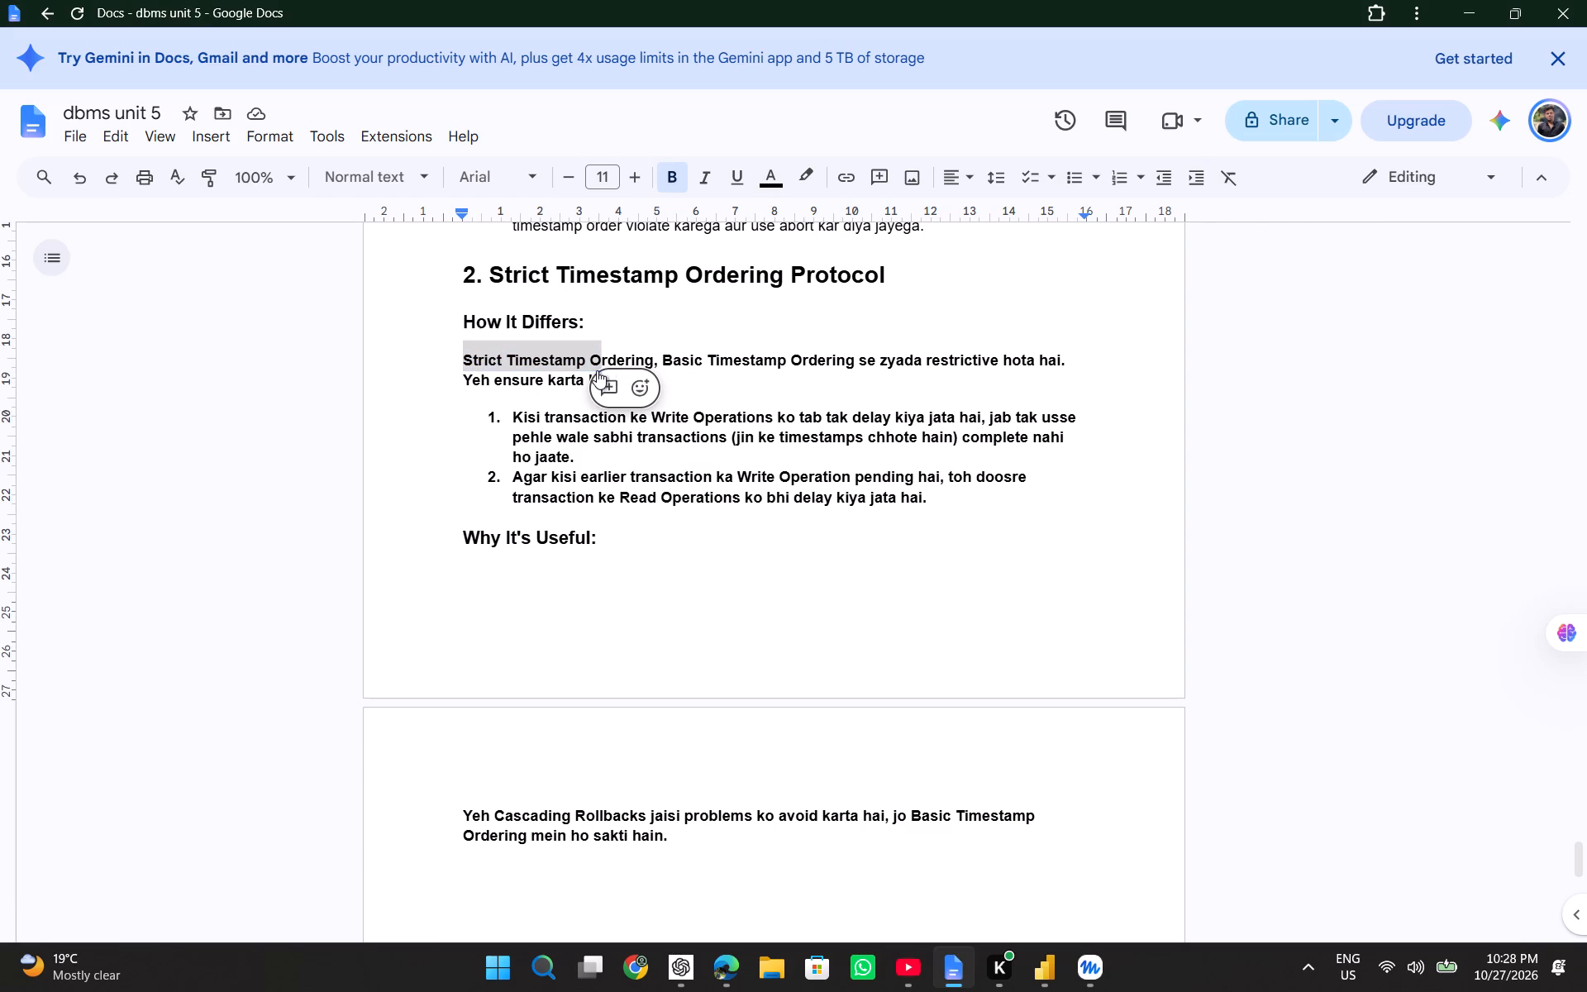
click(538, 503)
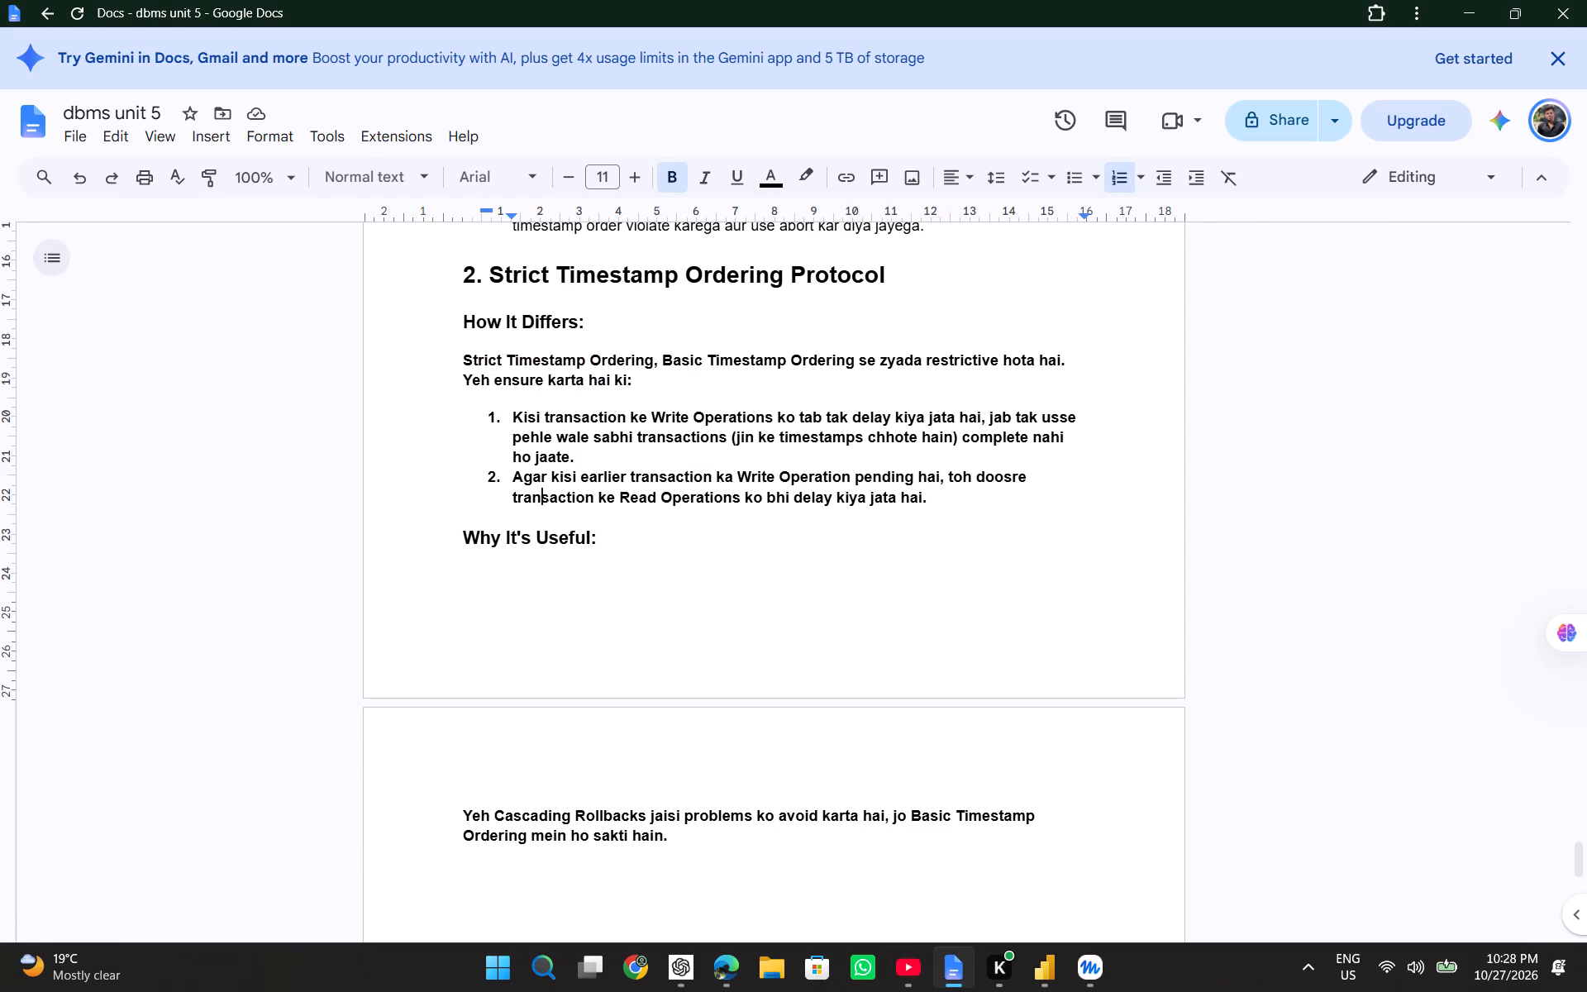
Back in the dbms unit 5 document, remove the bold from the two numbered points under How It Differs.
drag(508, 413, 664, 496)
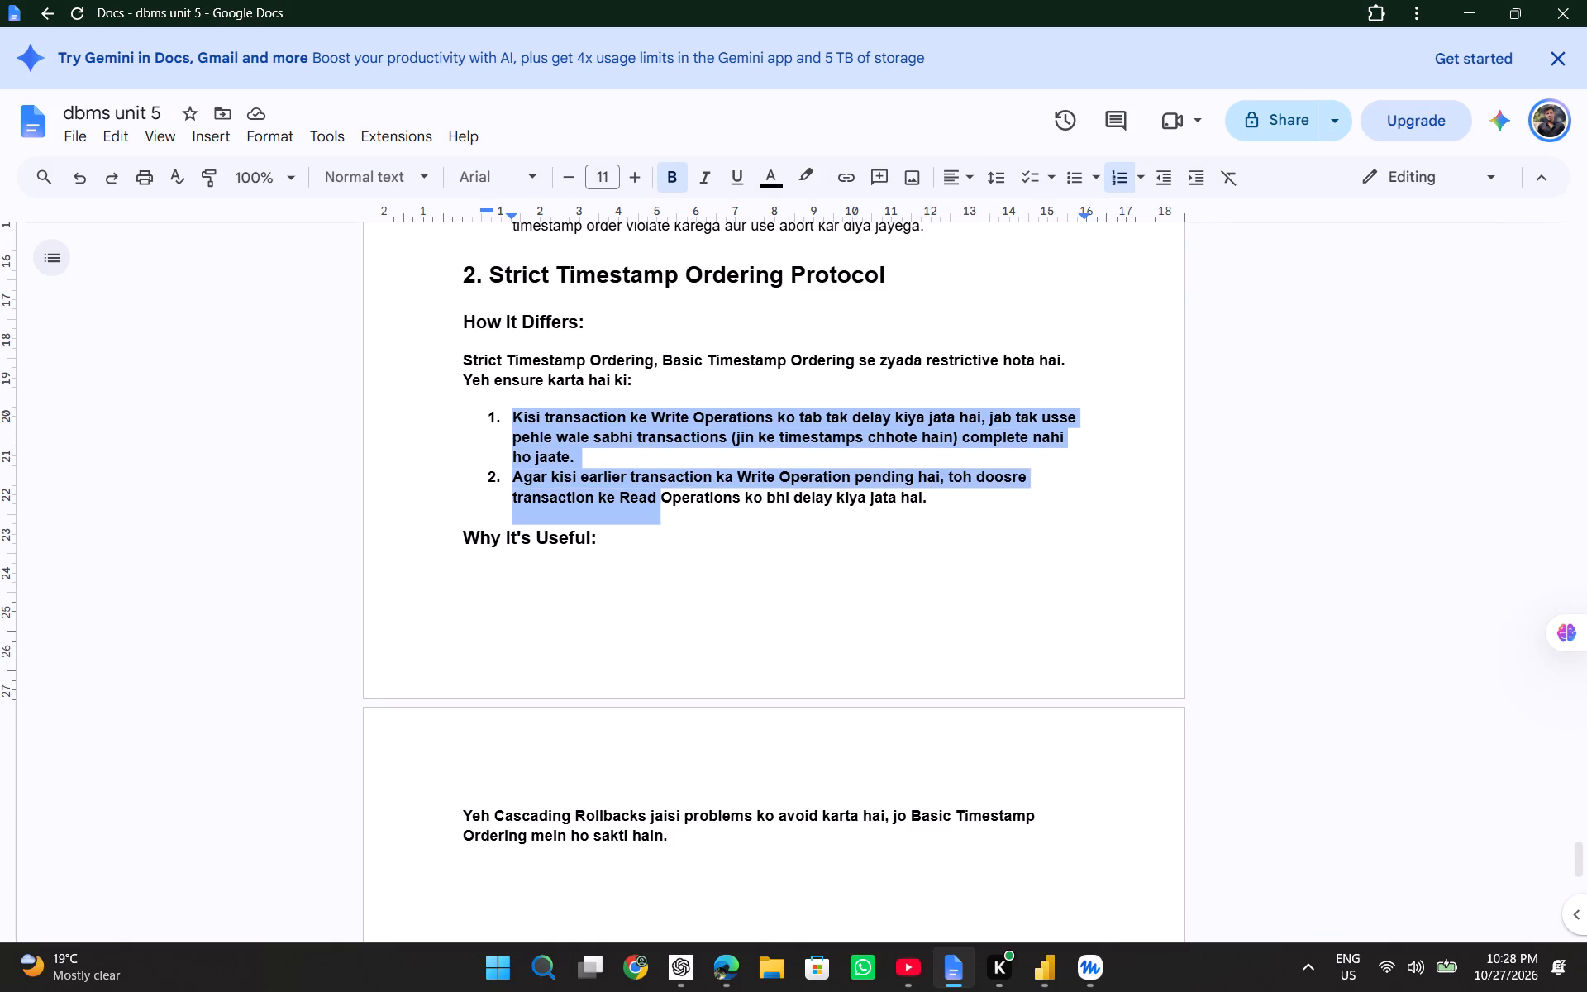
drag(664, 496, 931, 499)
click(676, 174)
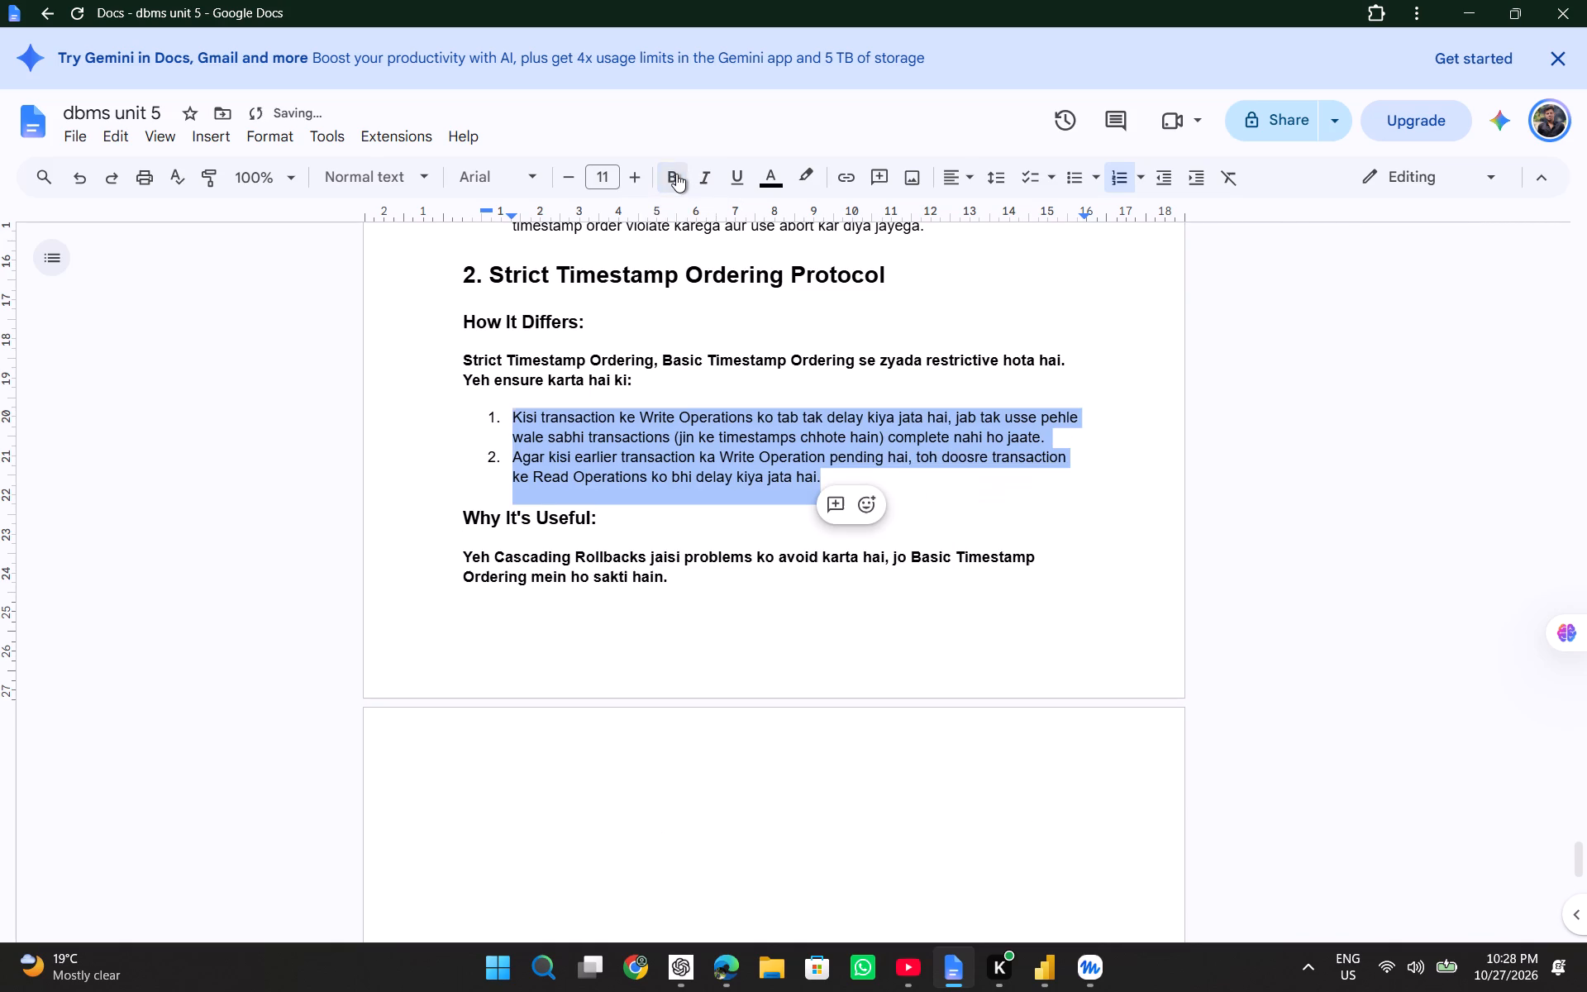
click(749, 627)
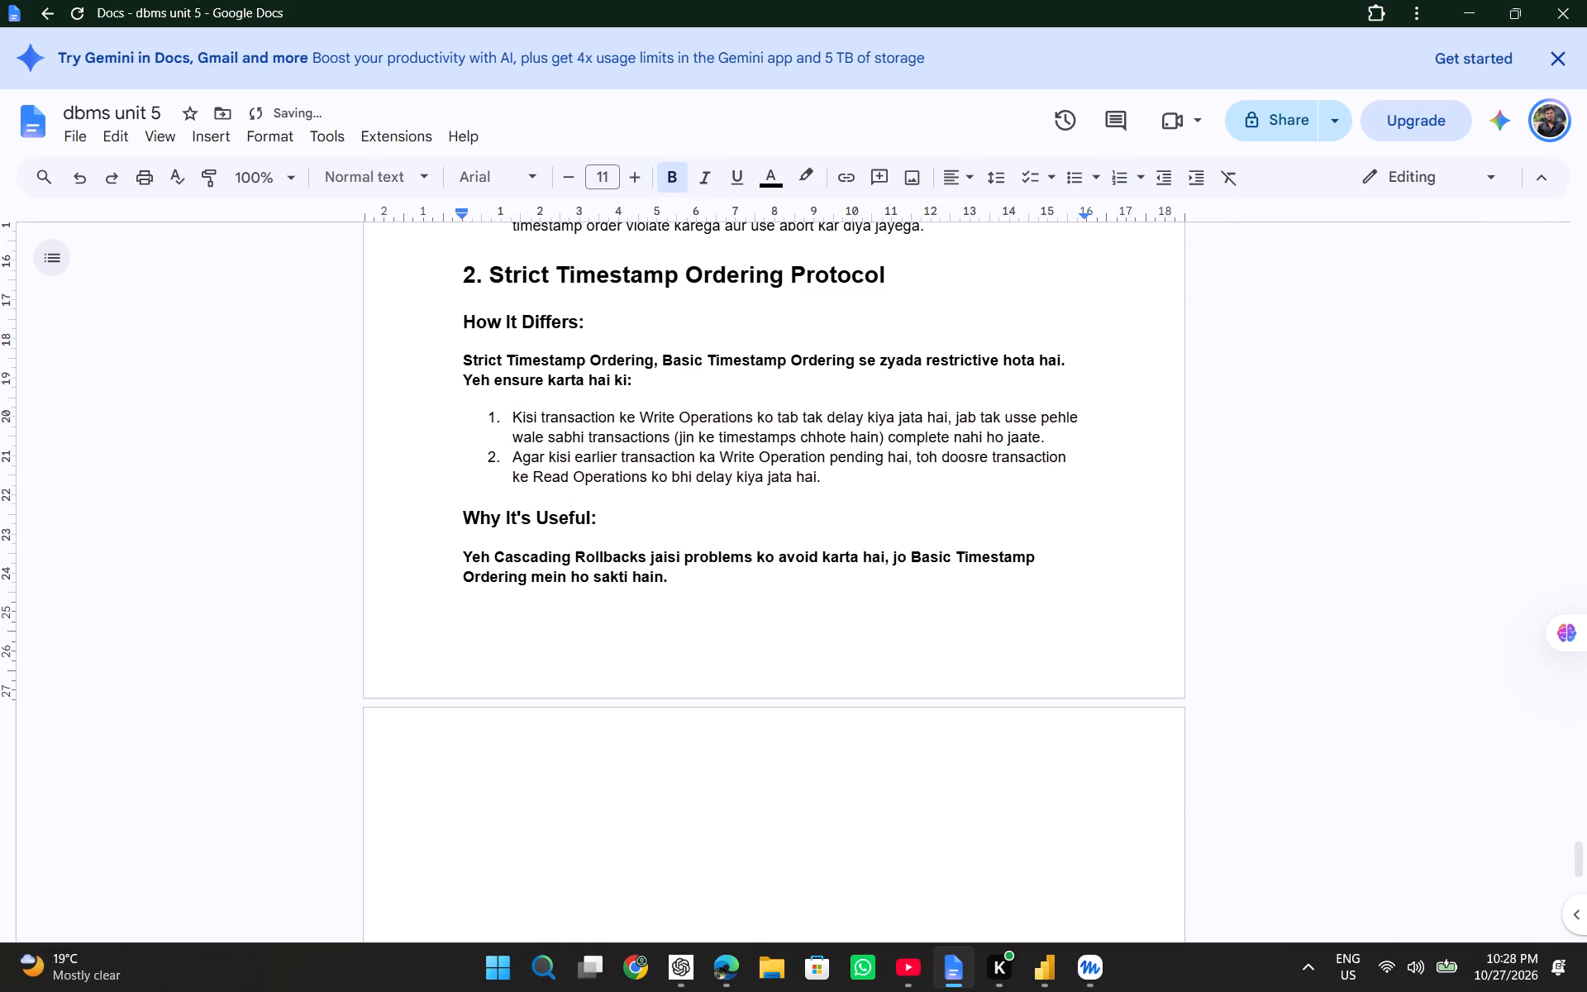
Remove the bold from the Cascading Rollbacks sentence under Why It's Useful.
drag(457, 557, 649, 576)
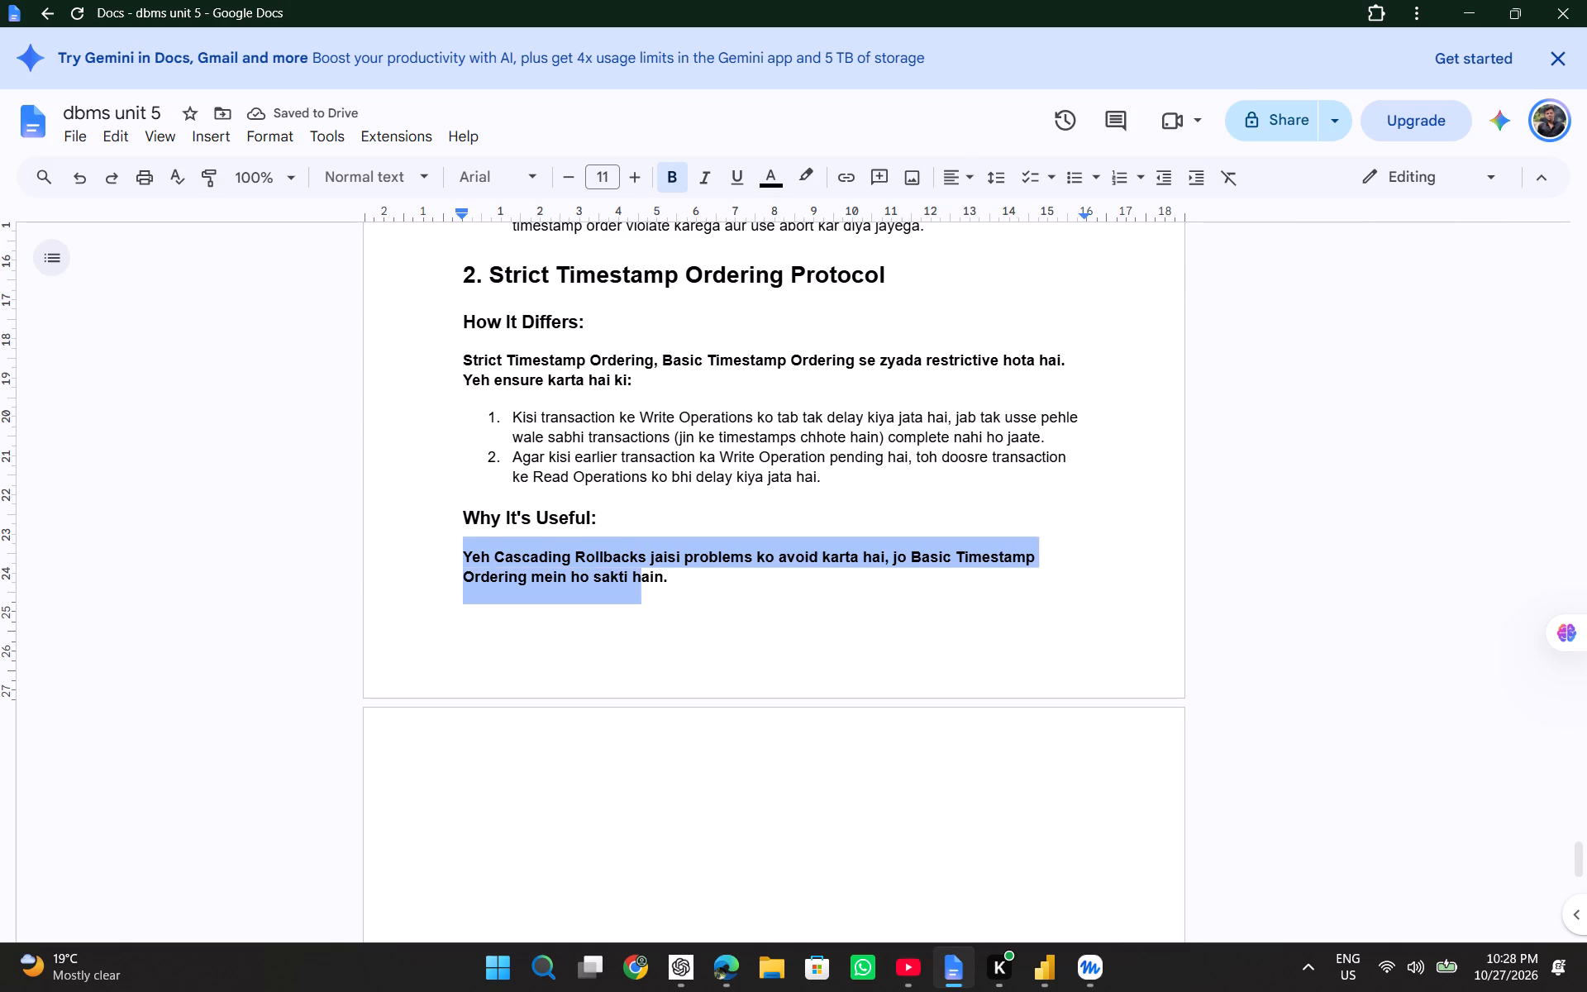
drag(649, 576, 672, 580)
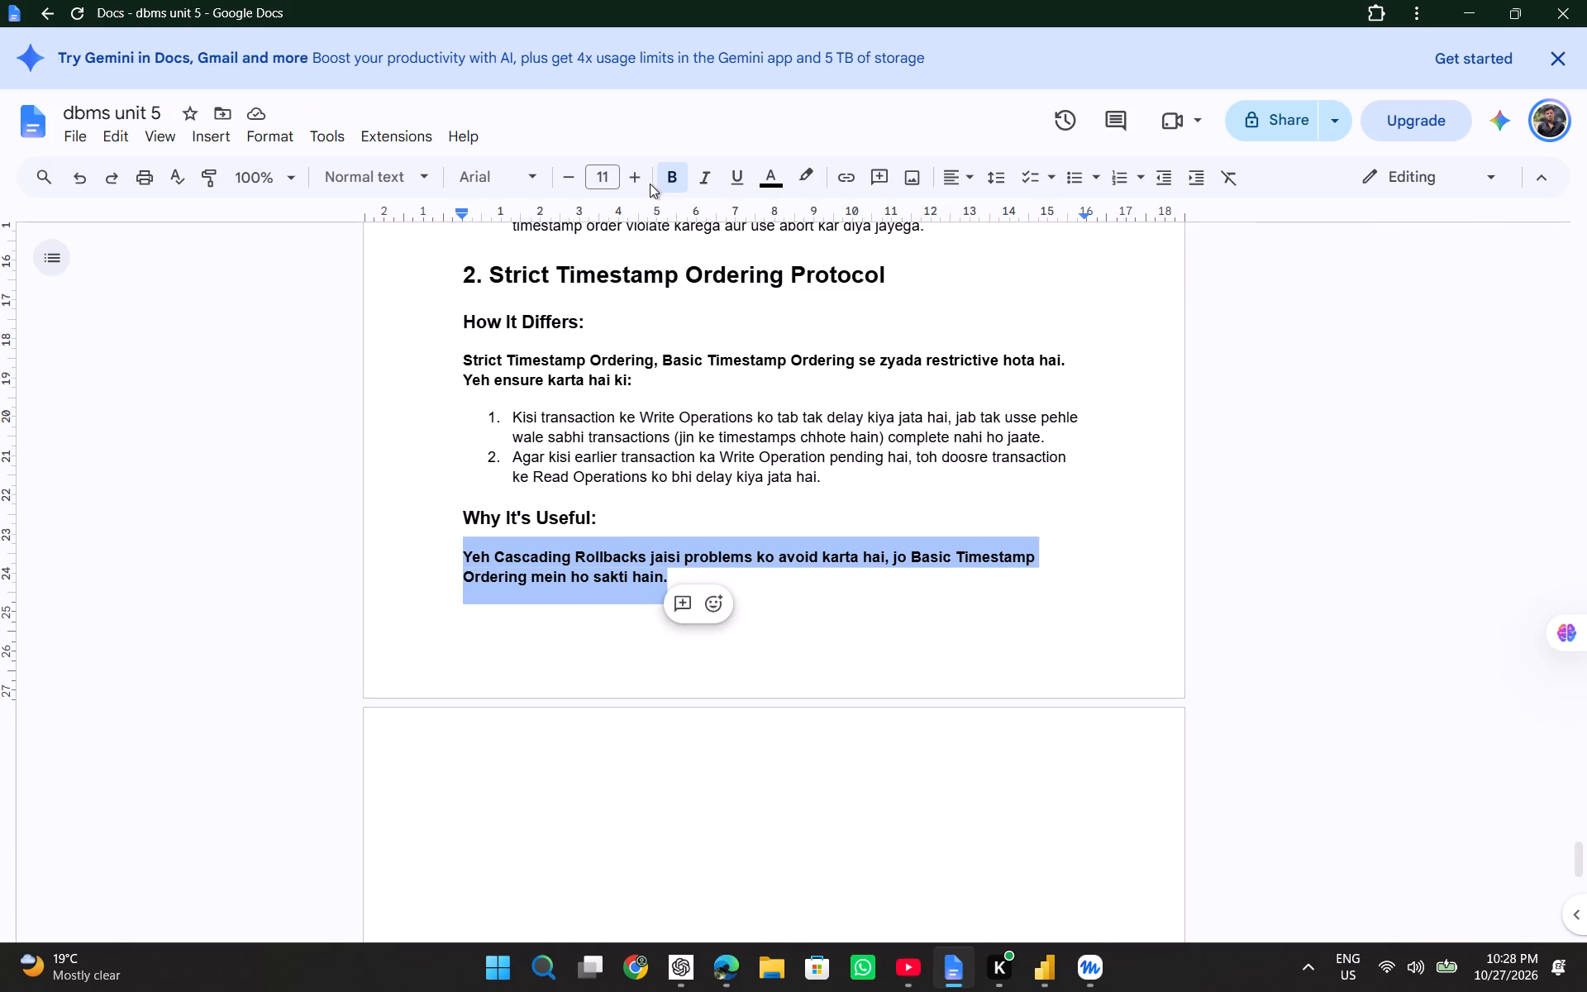
click(673, 173)
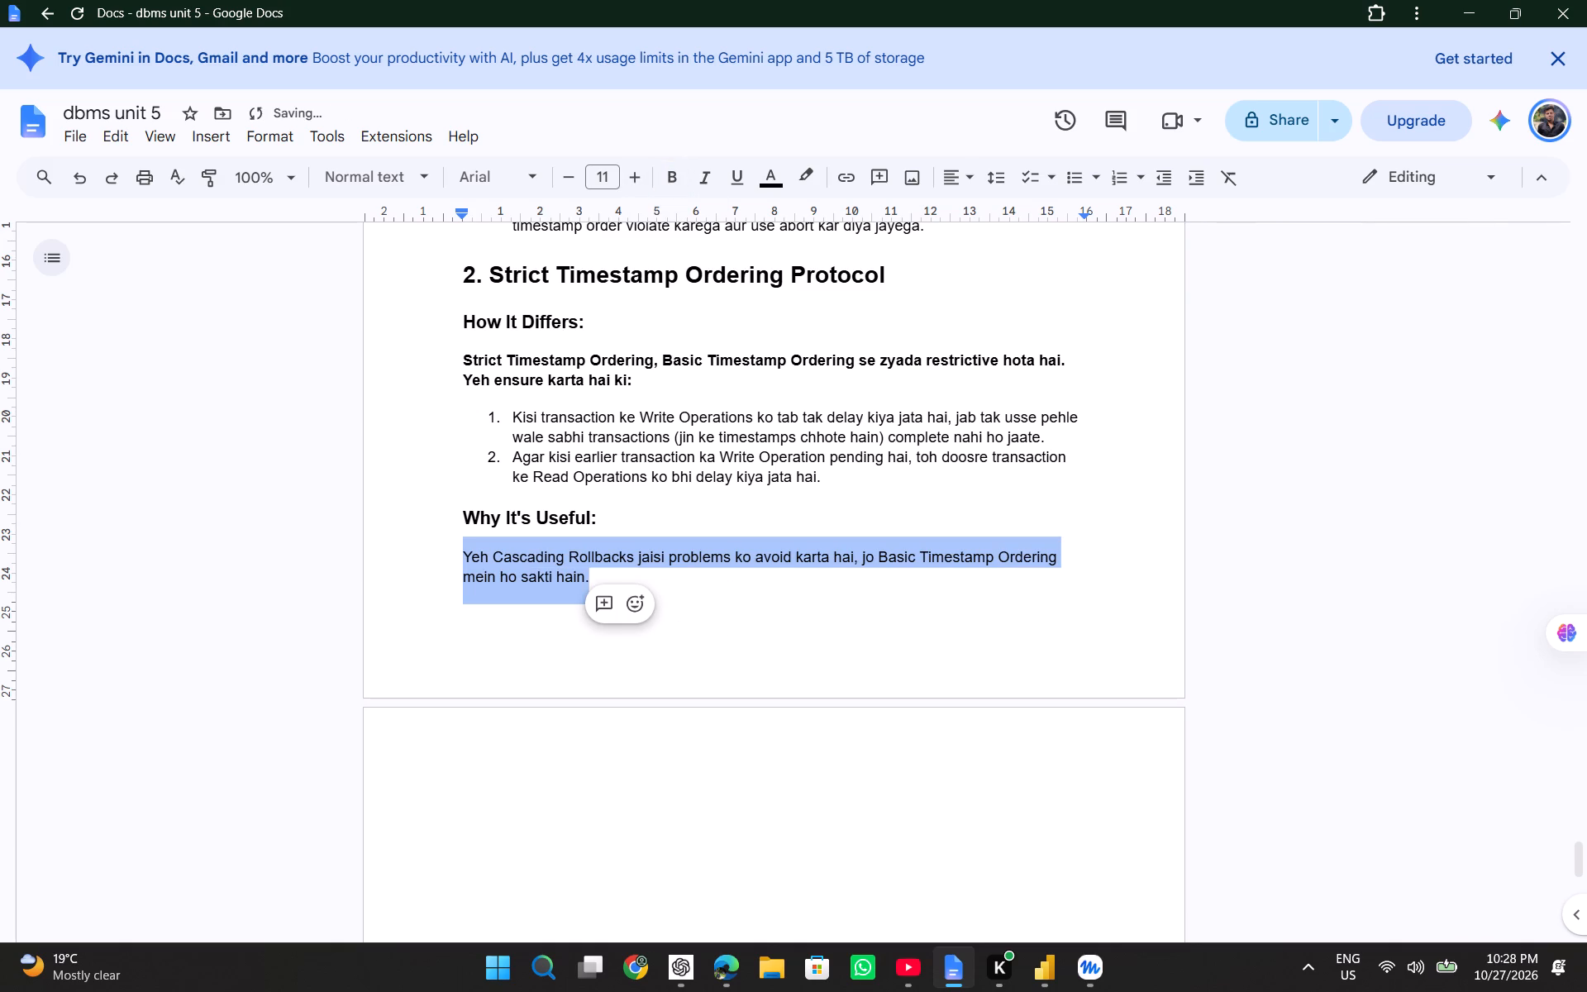
Add a new line below the Why It's Useful paragraph, ready for the following notes, and look over the section.
click(785, 599)
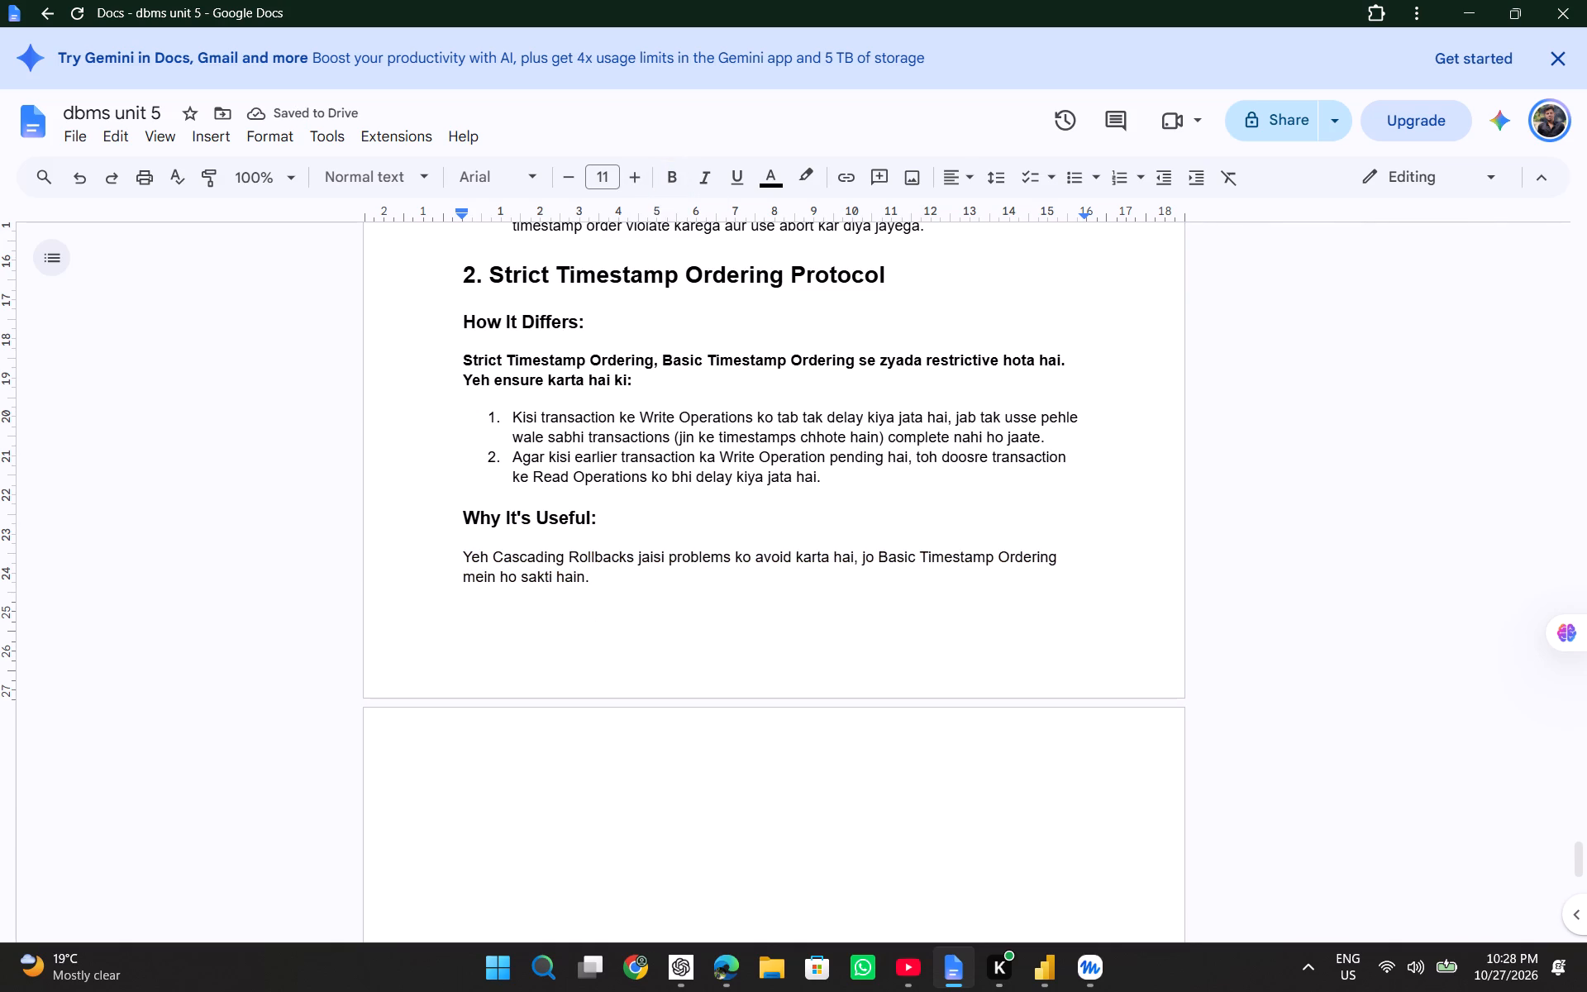
key(Return)
scroll(785, 599, right, 1)
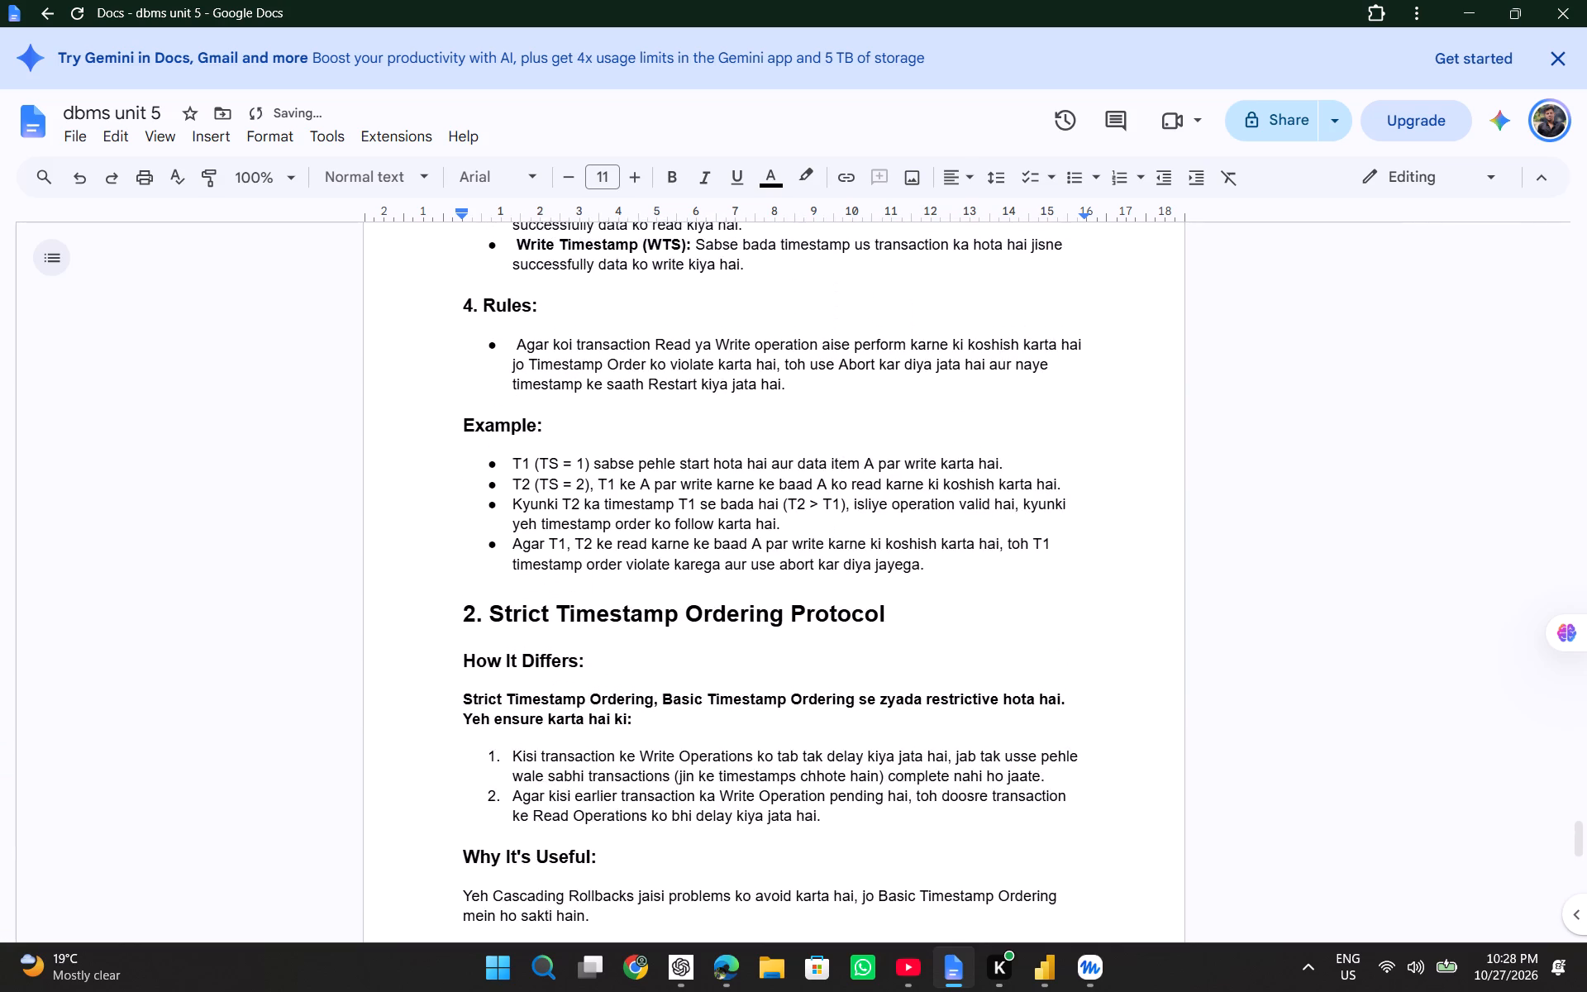
scroll(785, 599, right, 1)
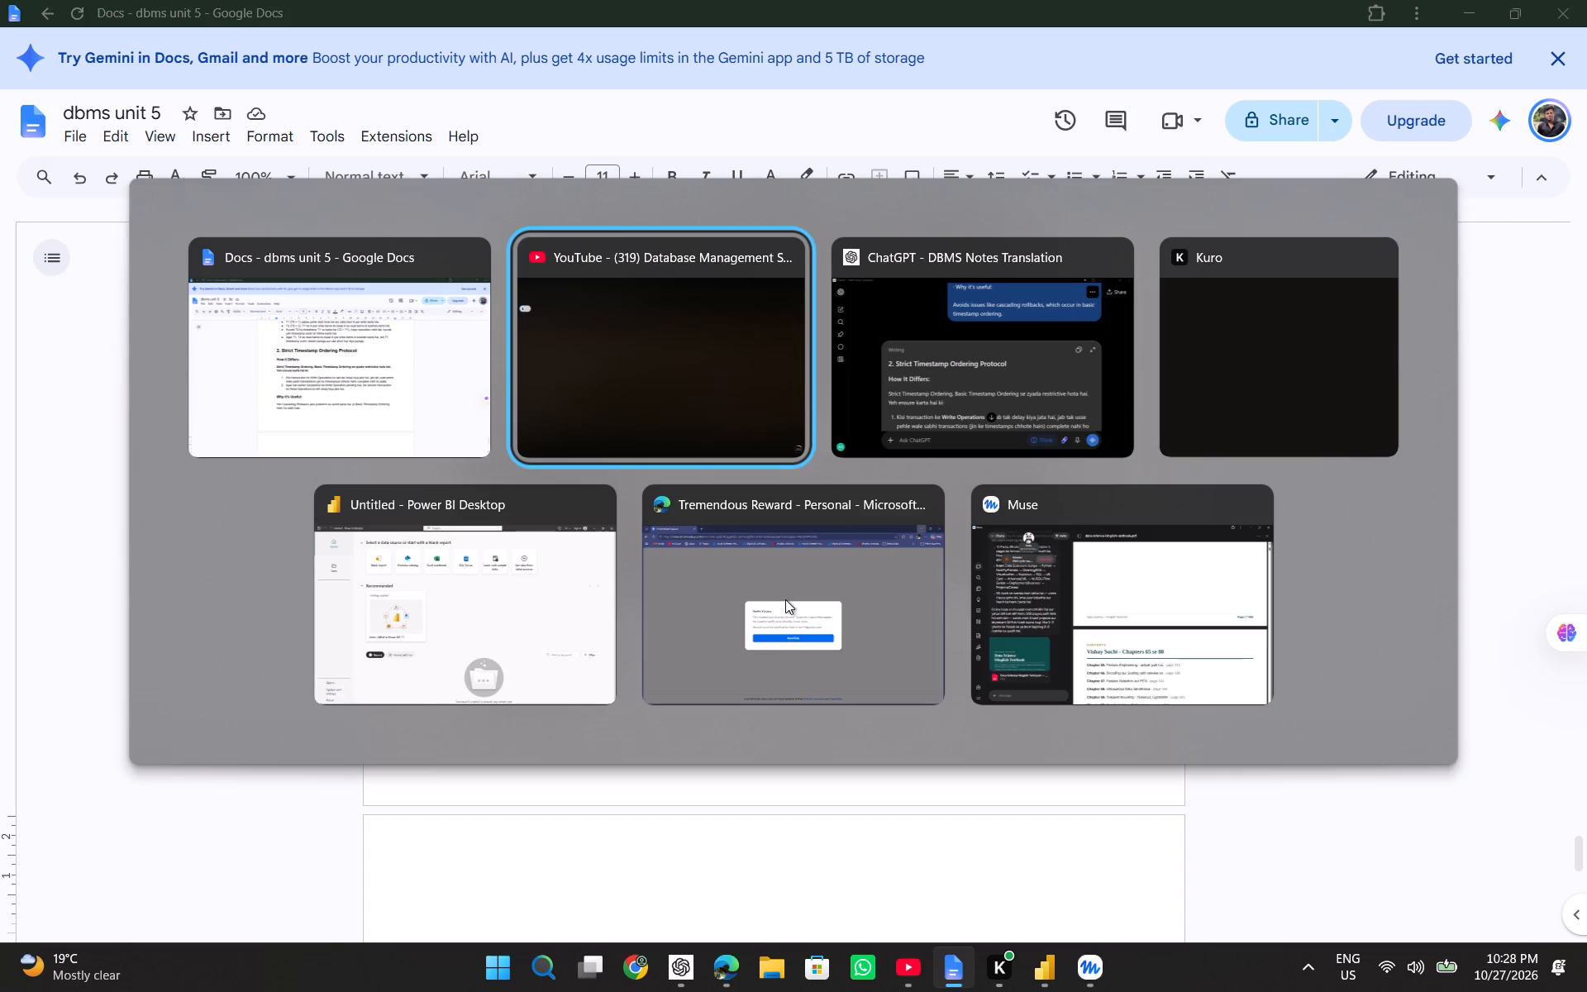
Switch to the YouTube DBMS Unit-5 lecture and resume it from the Strict Timestamp Ordering Protocol slide.
click(715, 651)
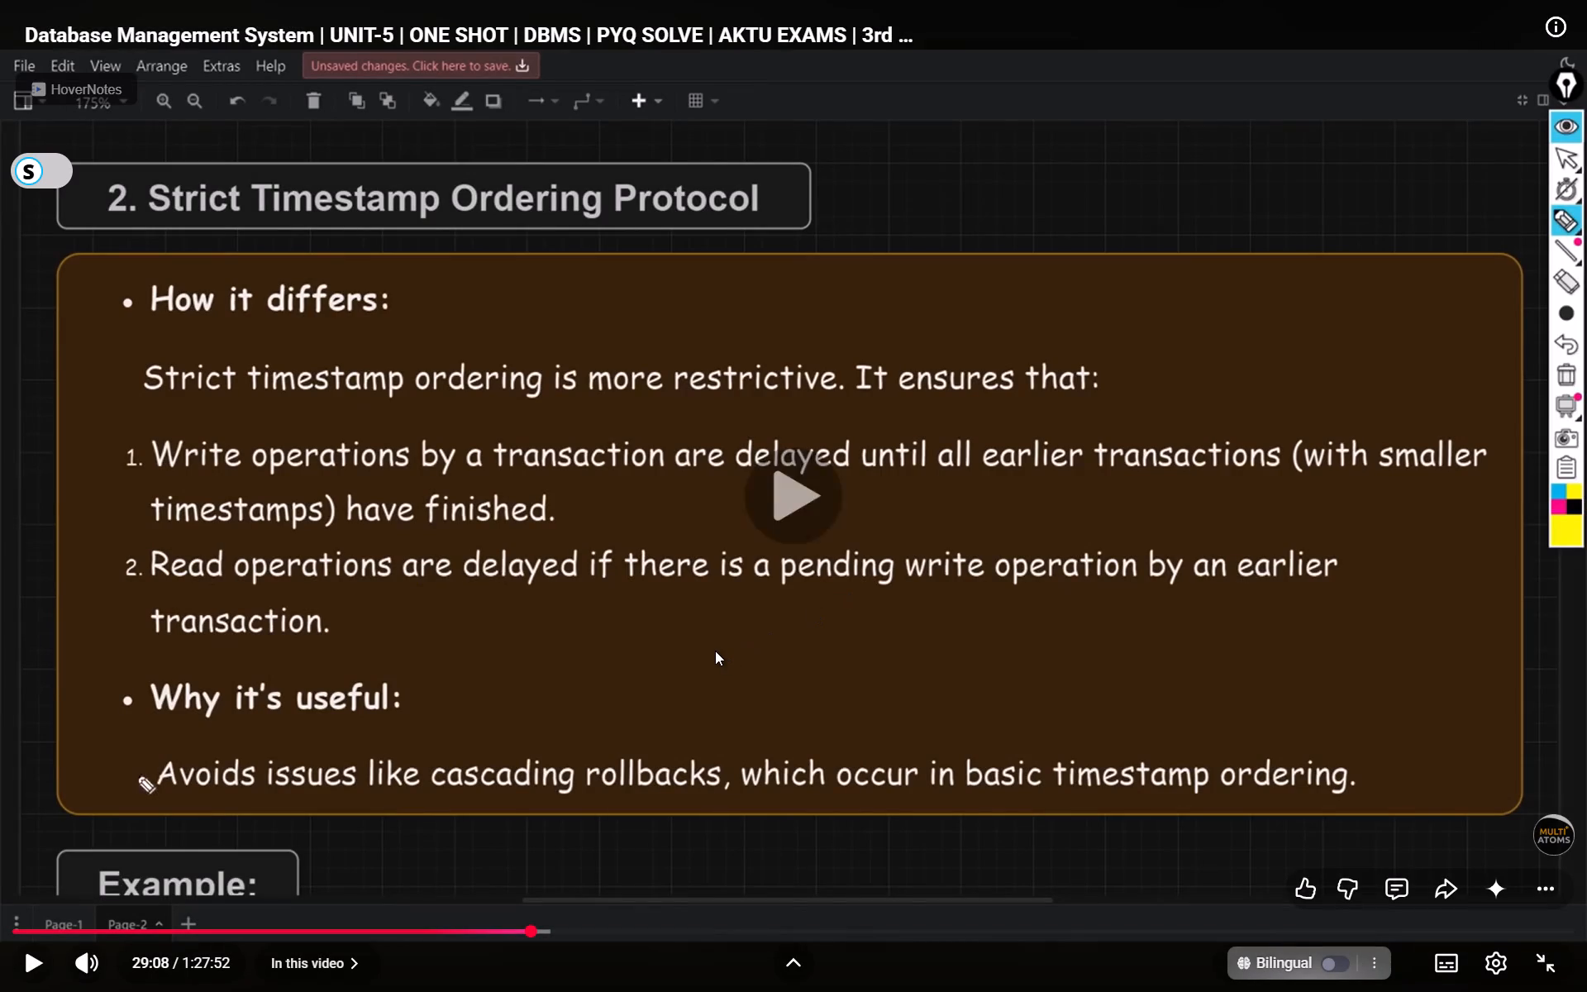
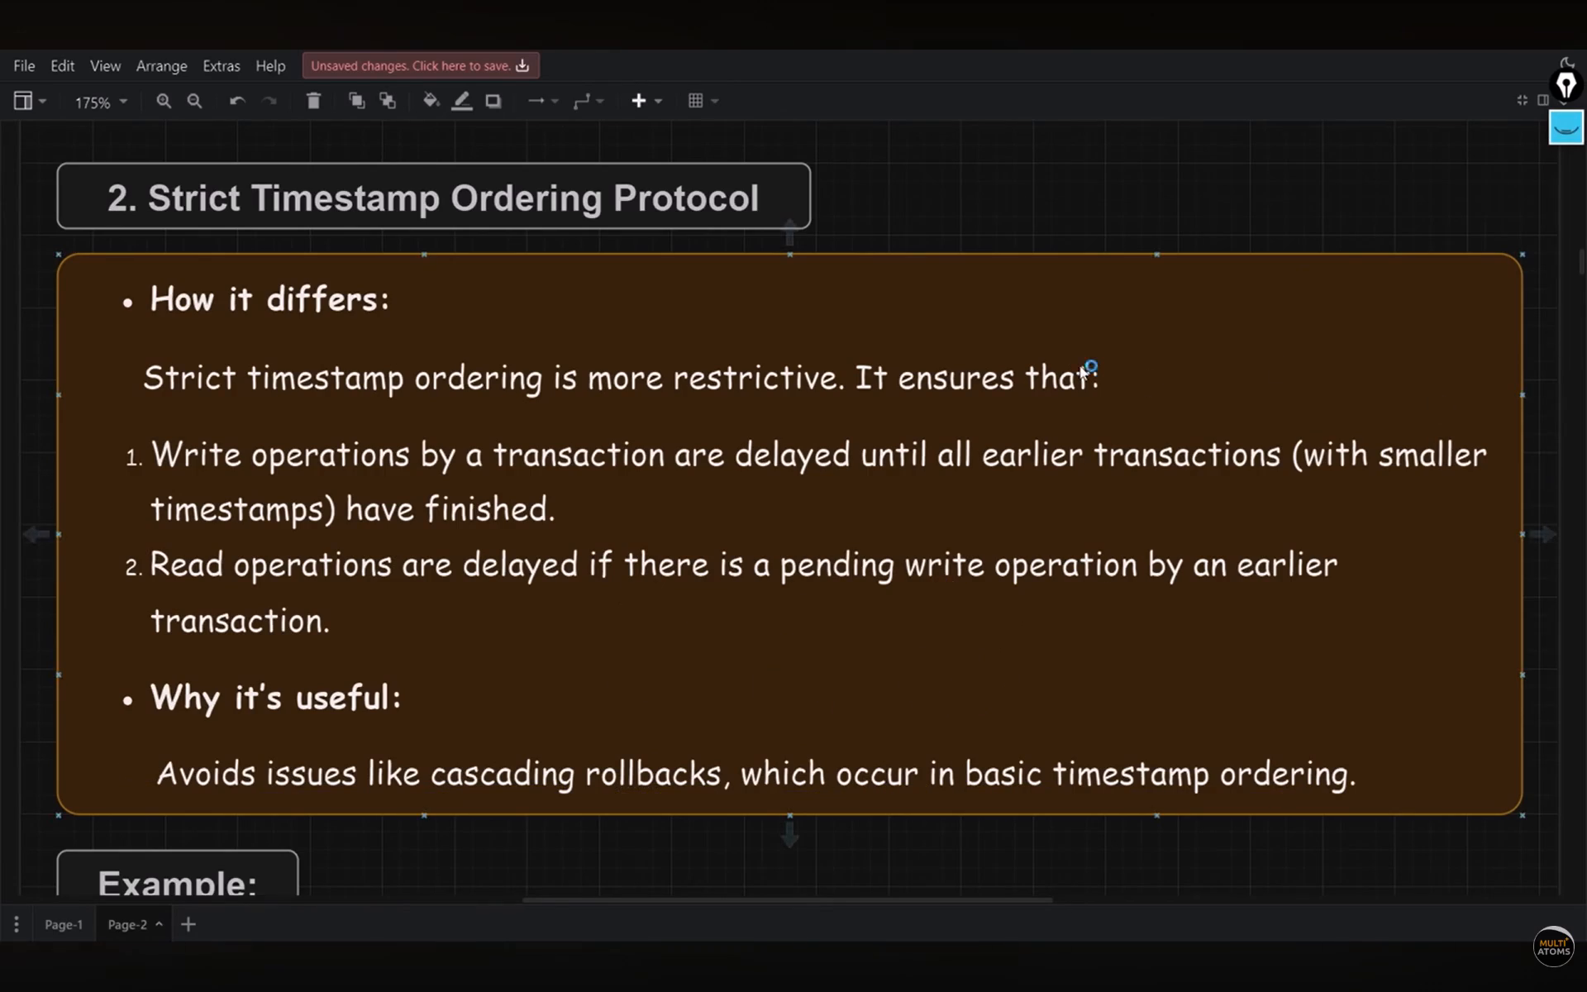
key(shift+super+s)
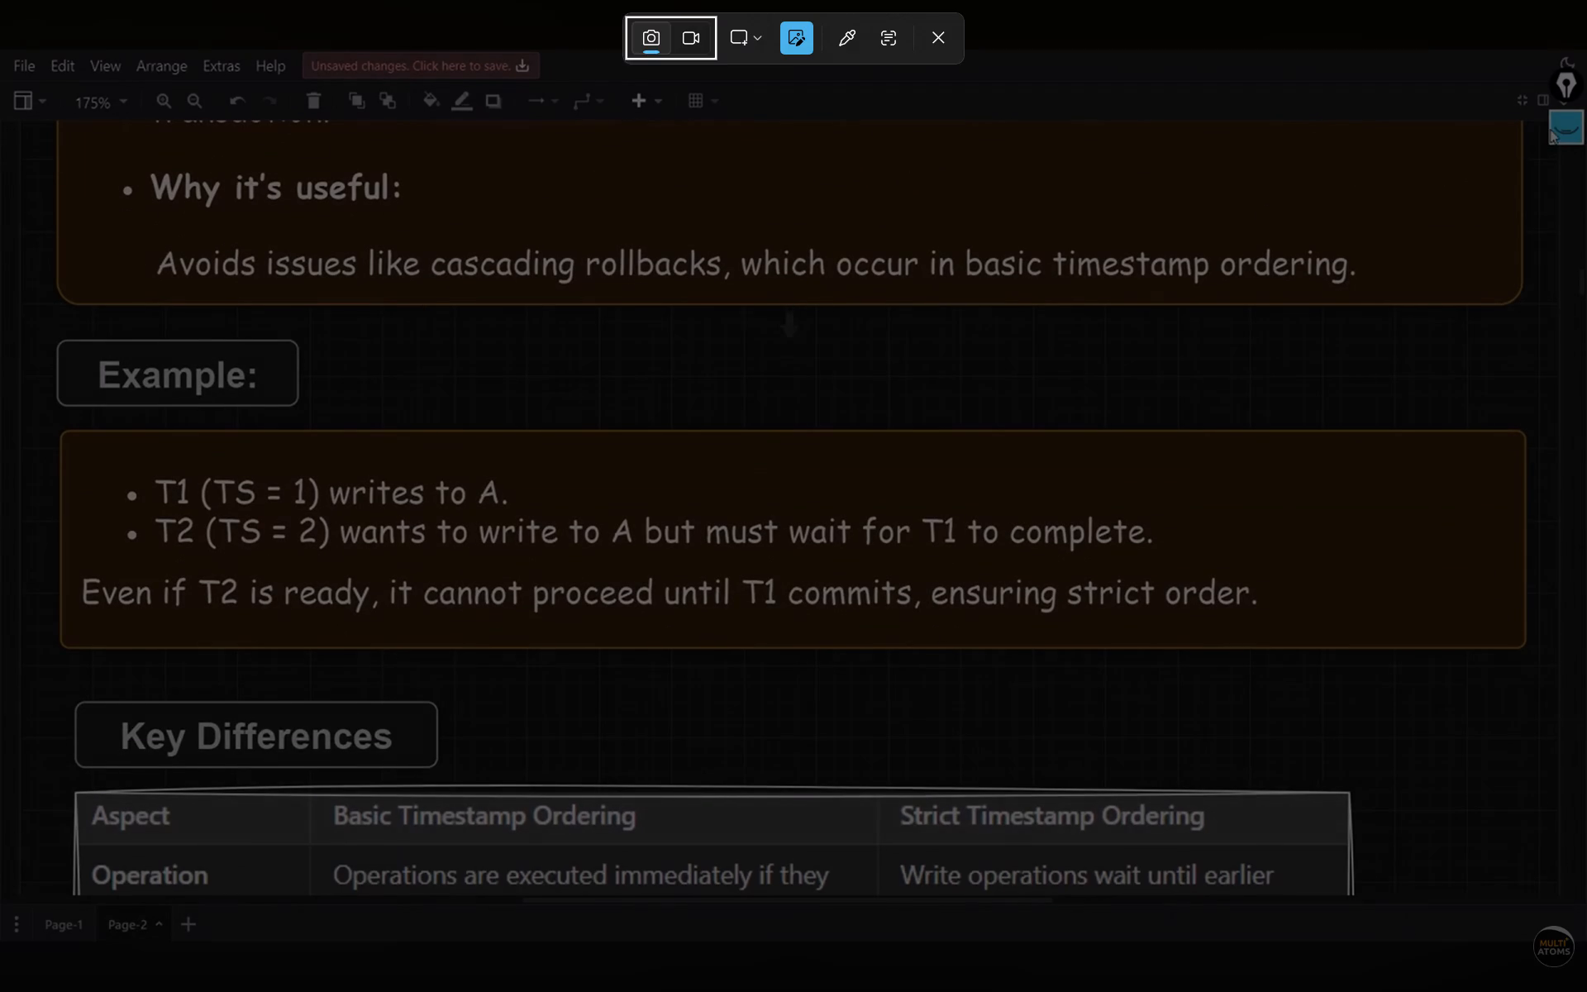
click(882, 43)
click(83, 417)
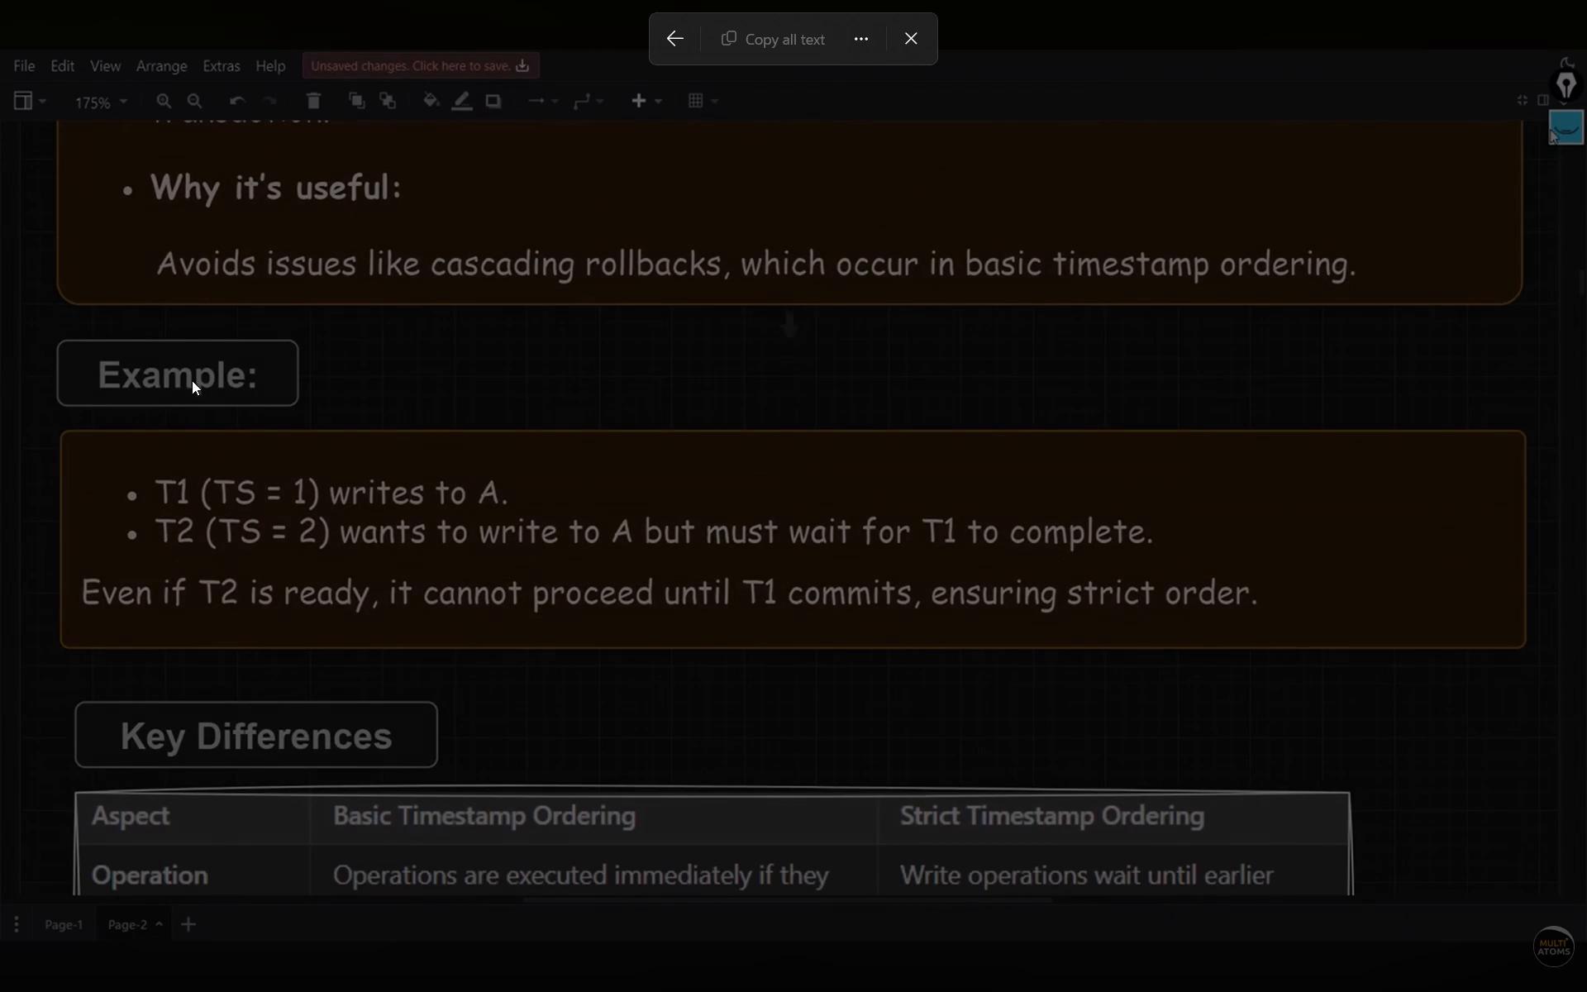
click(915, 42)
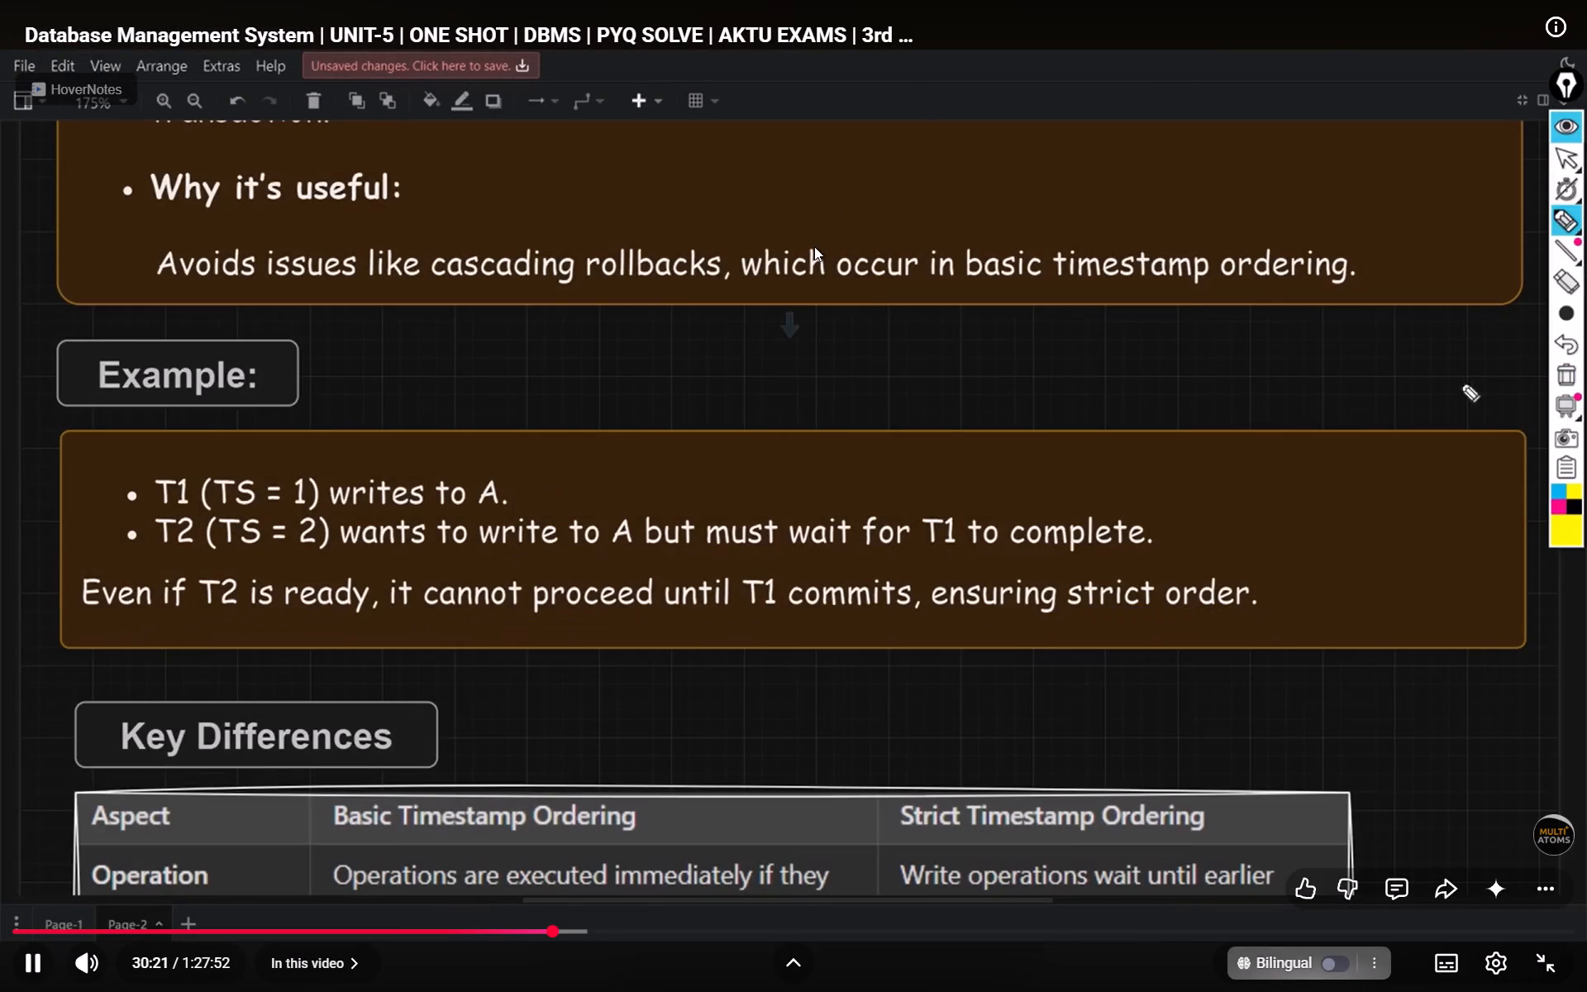
key(shift+super+s)
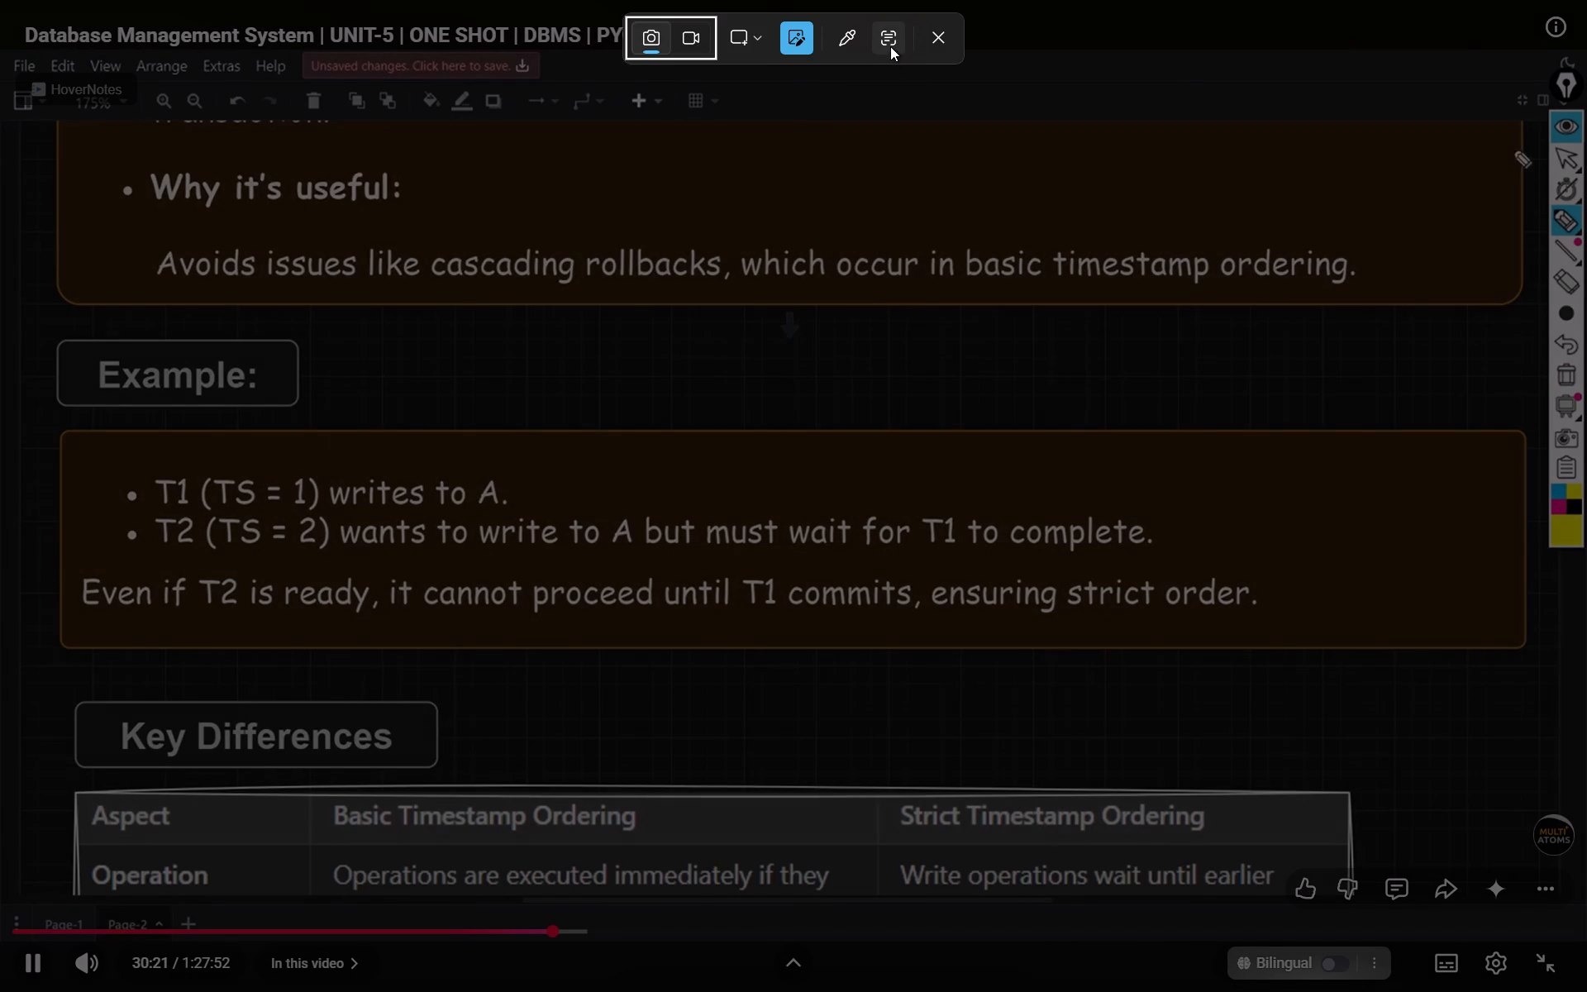
click(890, 46)
drag(30, 345, 1489, 587)
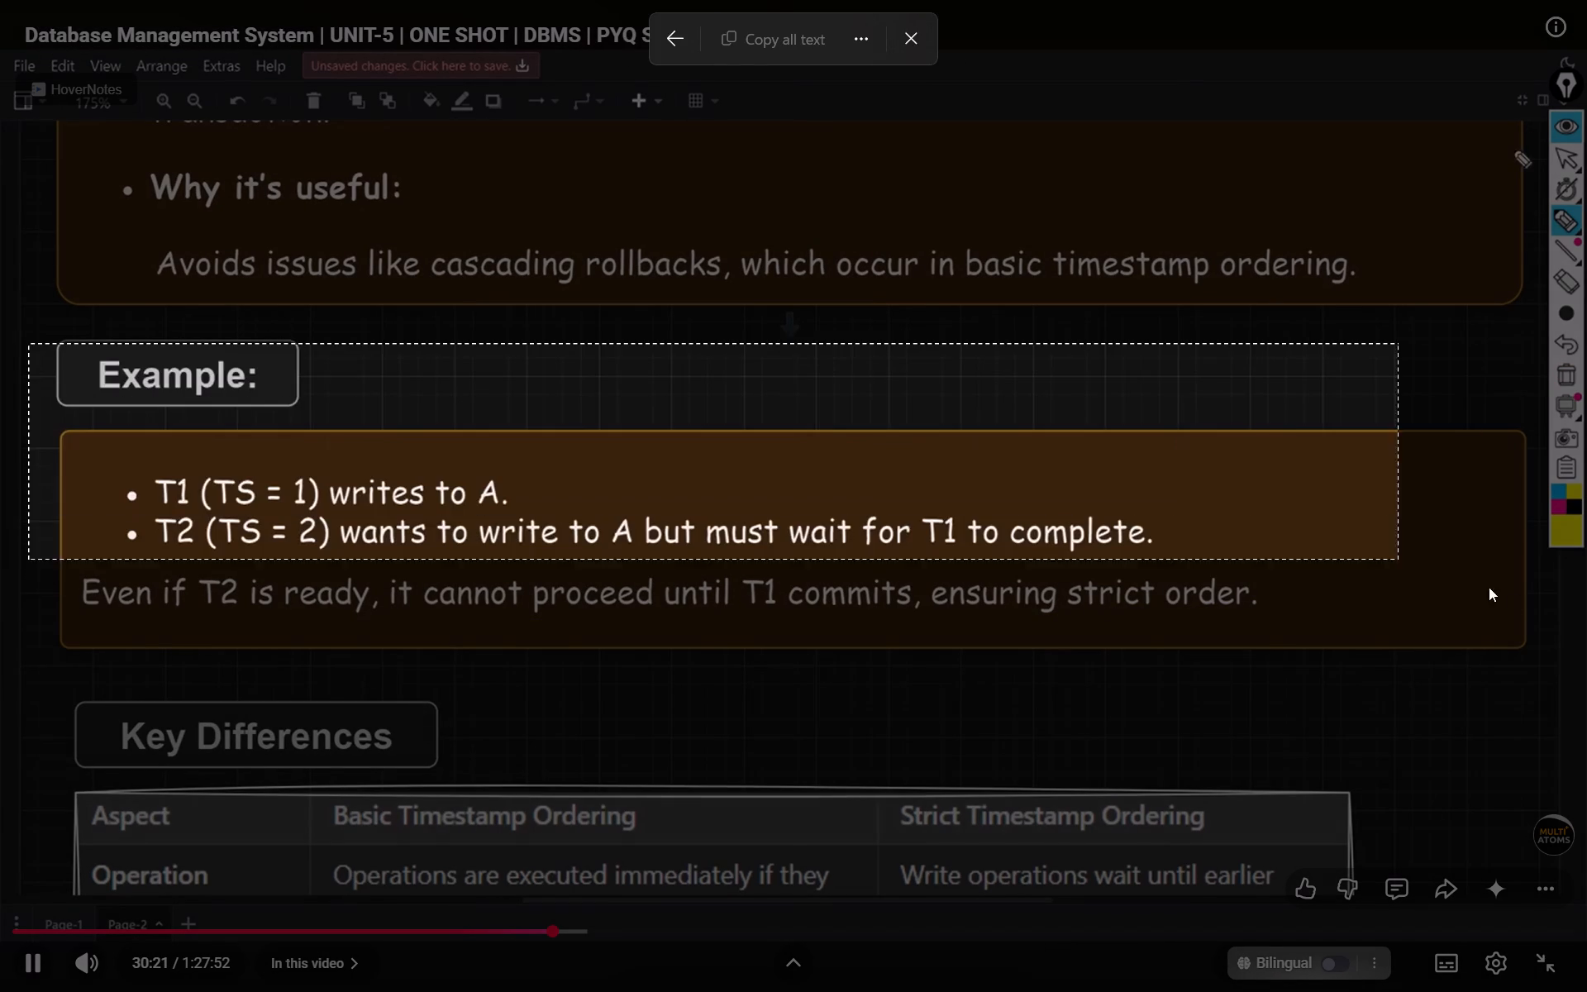
drag(1489, 587, 1331, 656)
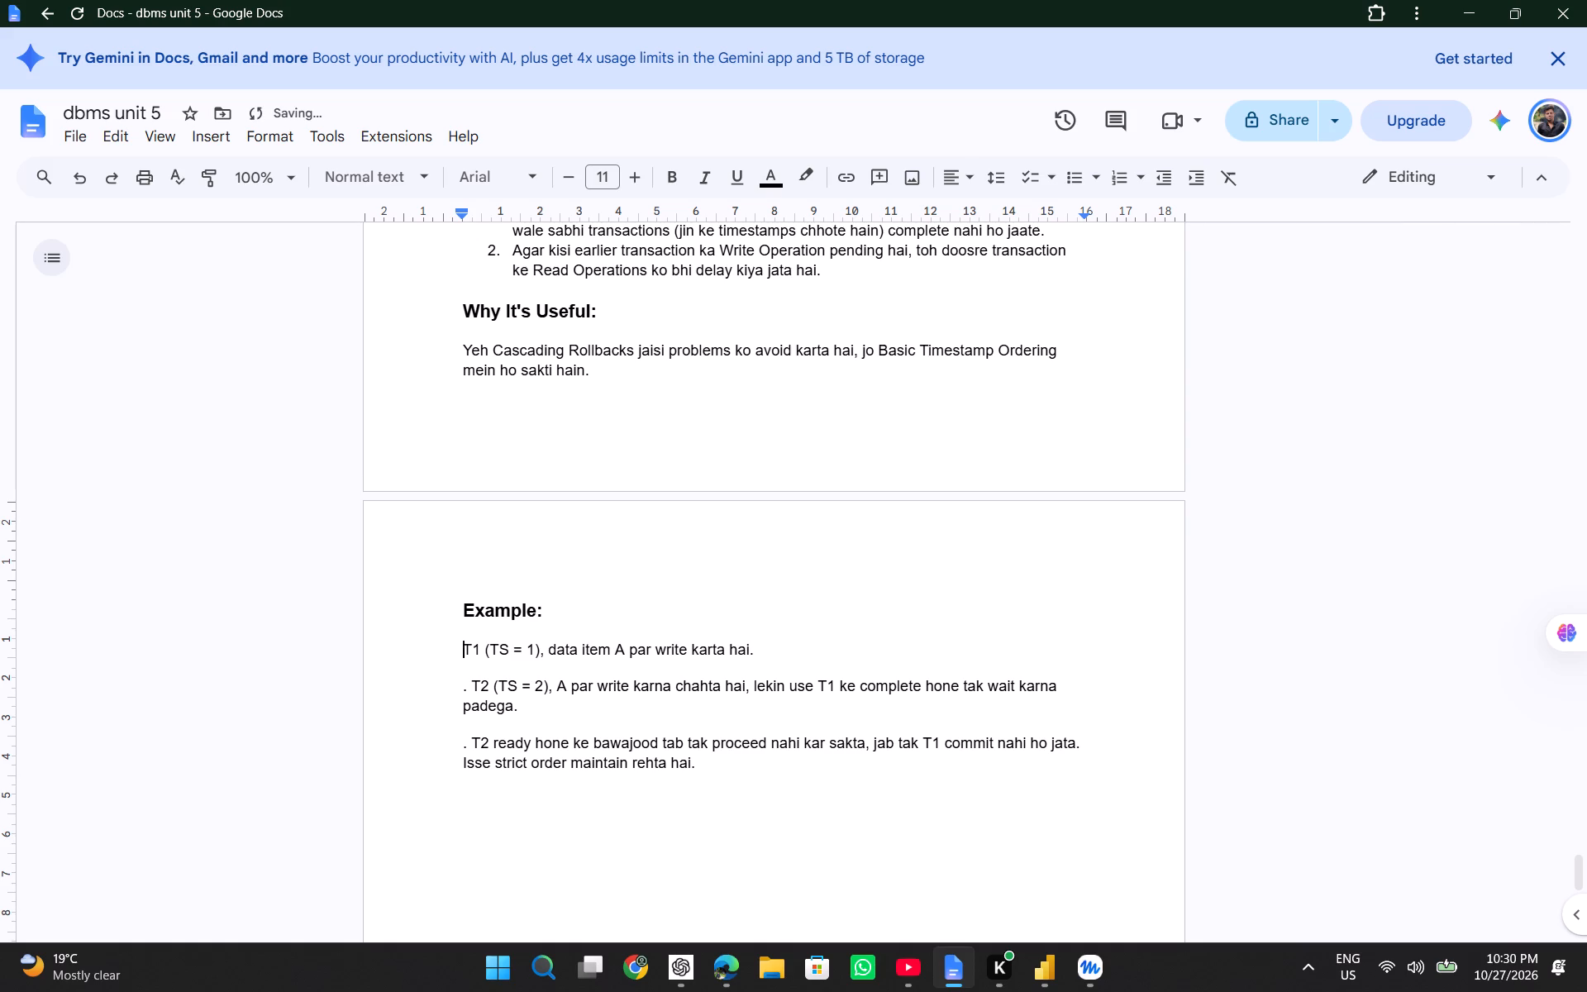
key(ctrl+shift+8)
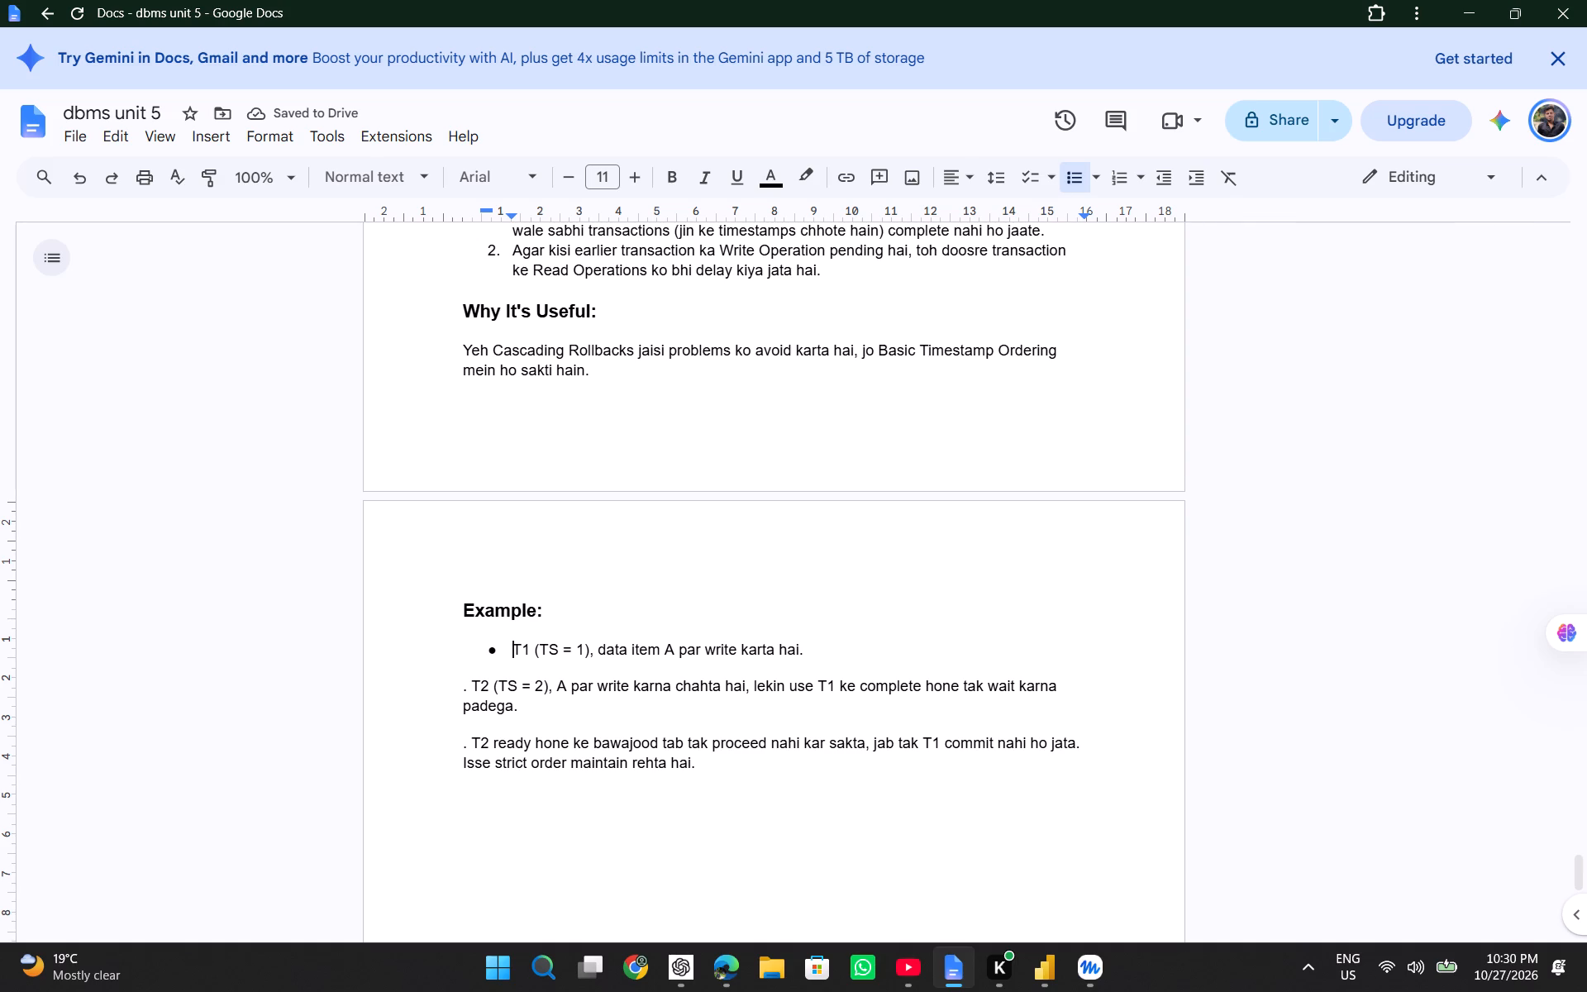
key(ctrl+Down)
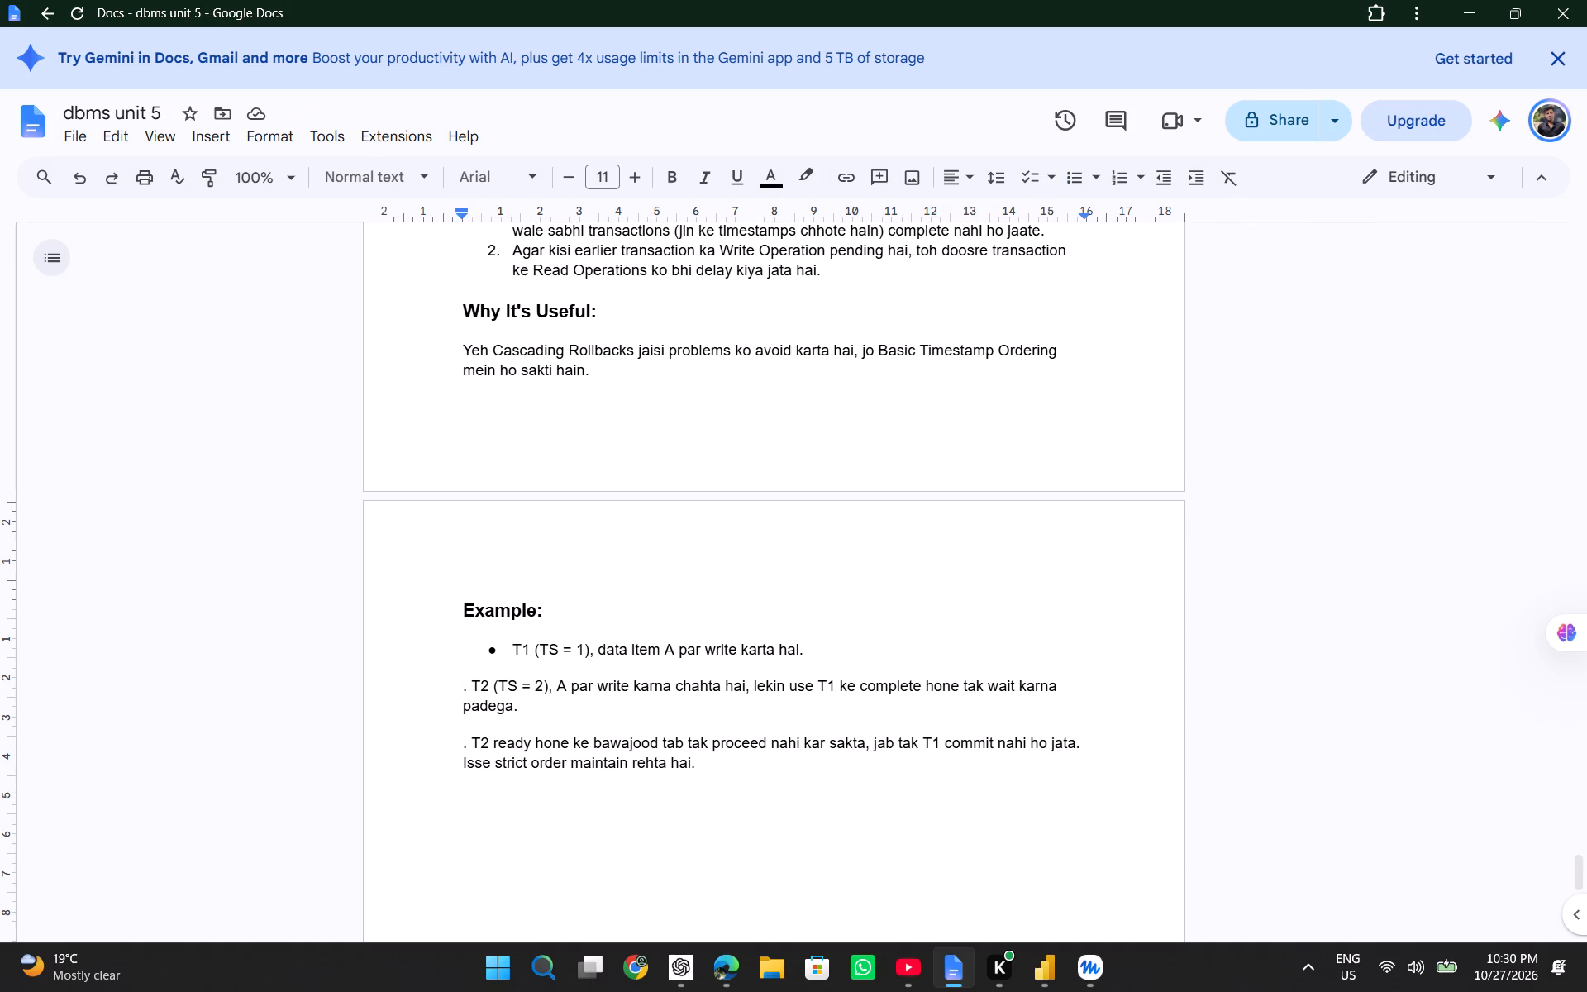
key(ctrl+Delete)
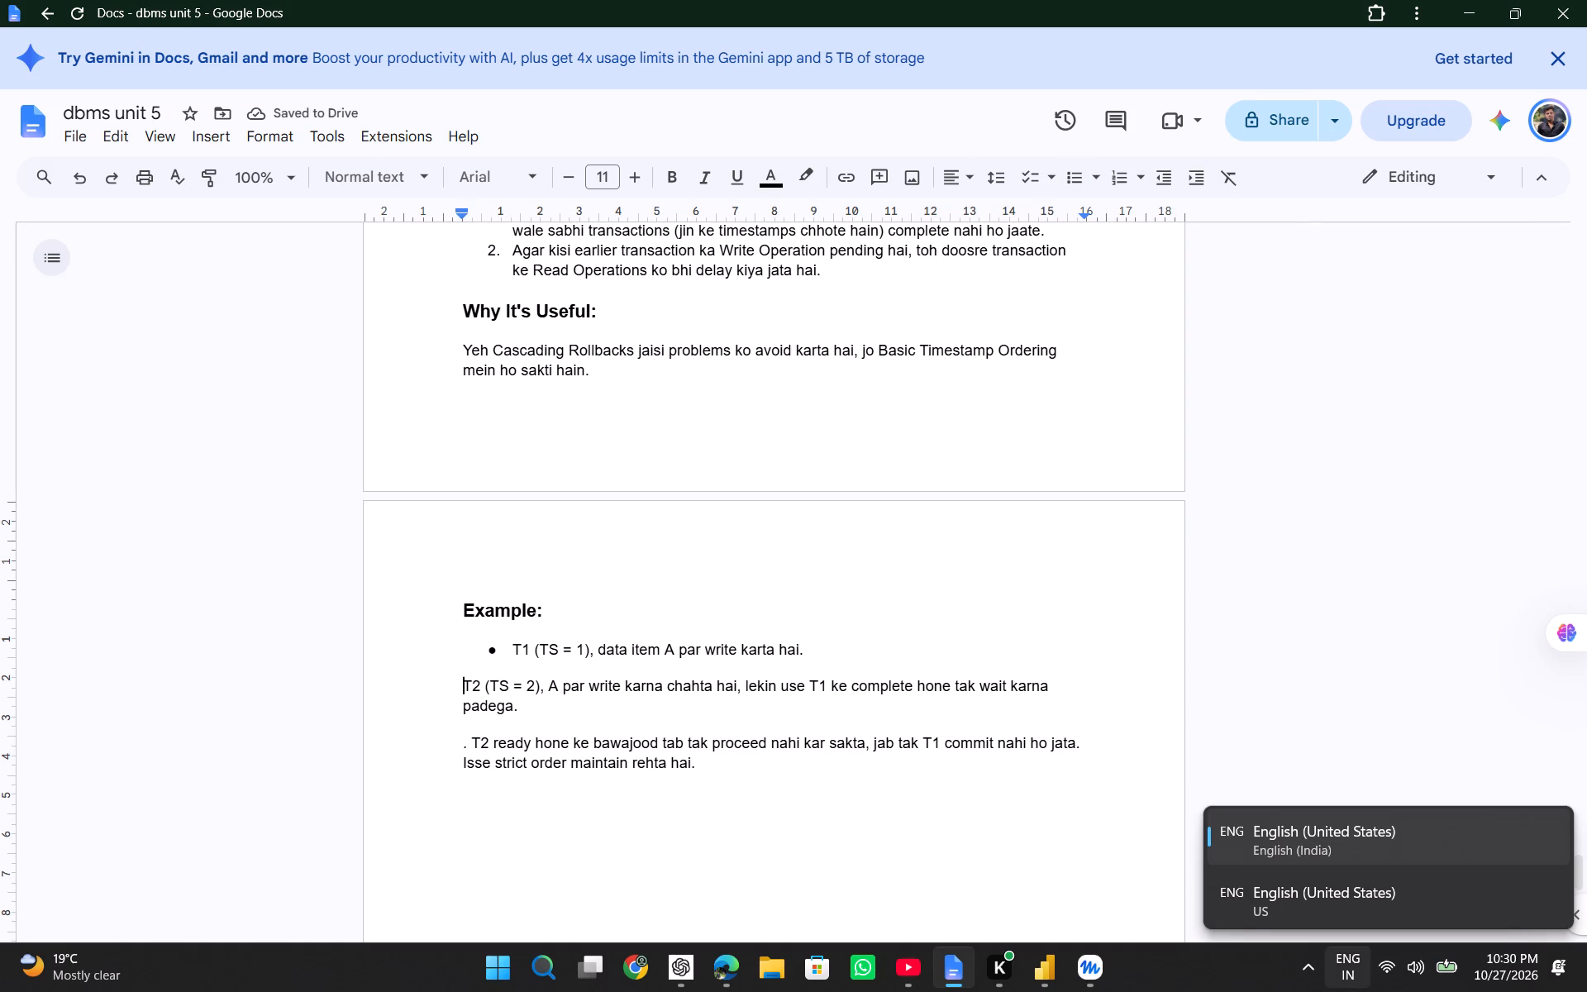
key(ctrl+shift+8)
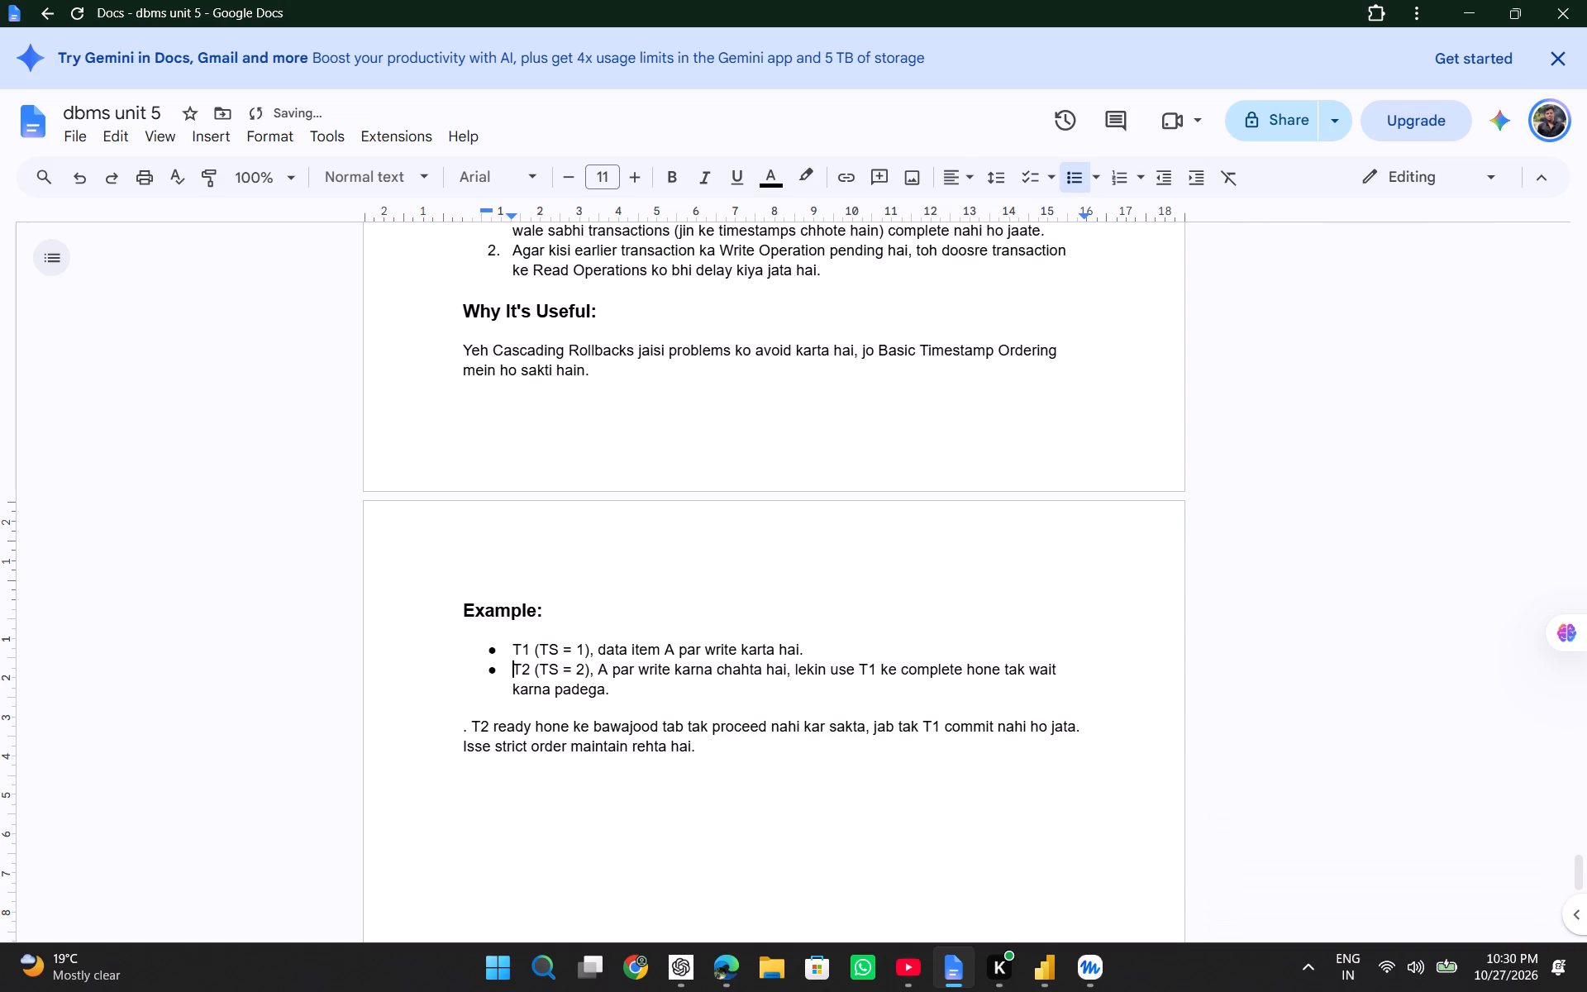
click(469, 723)
key(BackSpace)
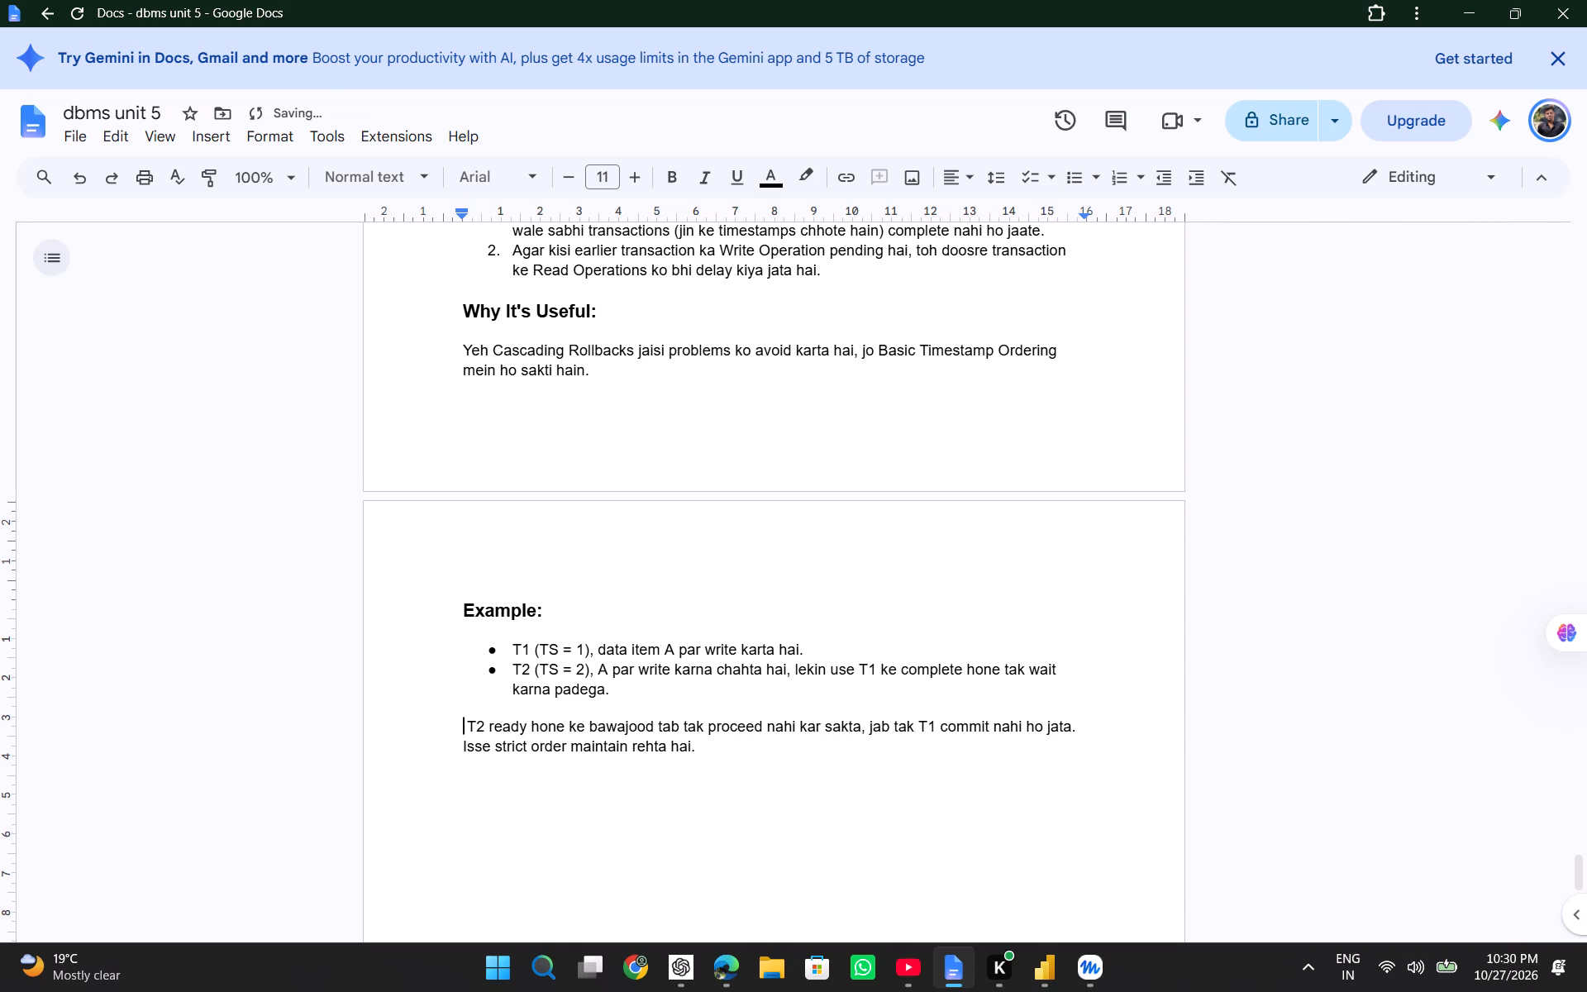
key(ctrl+shift+8)
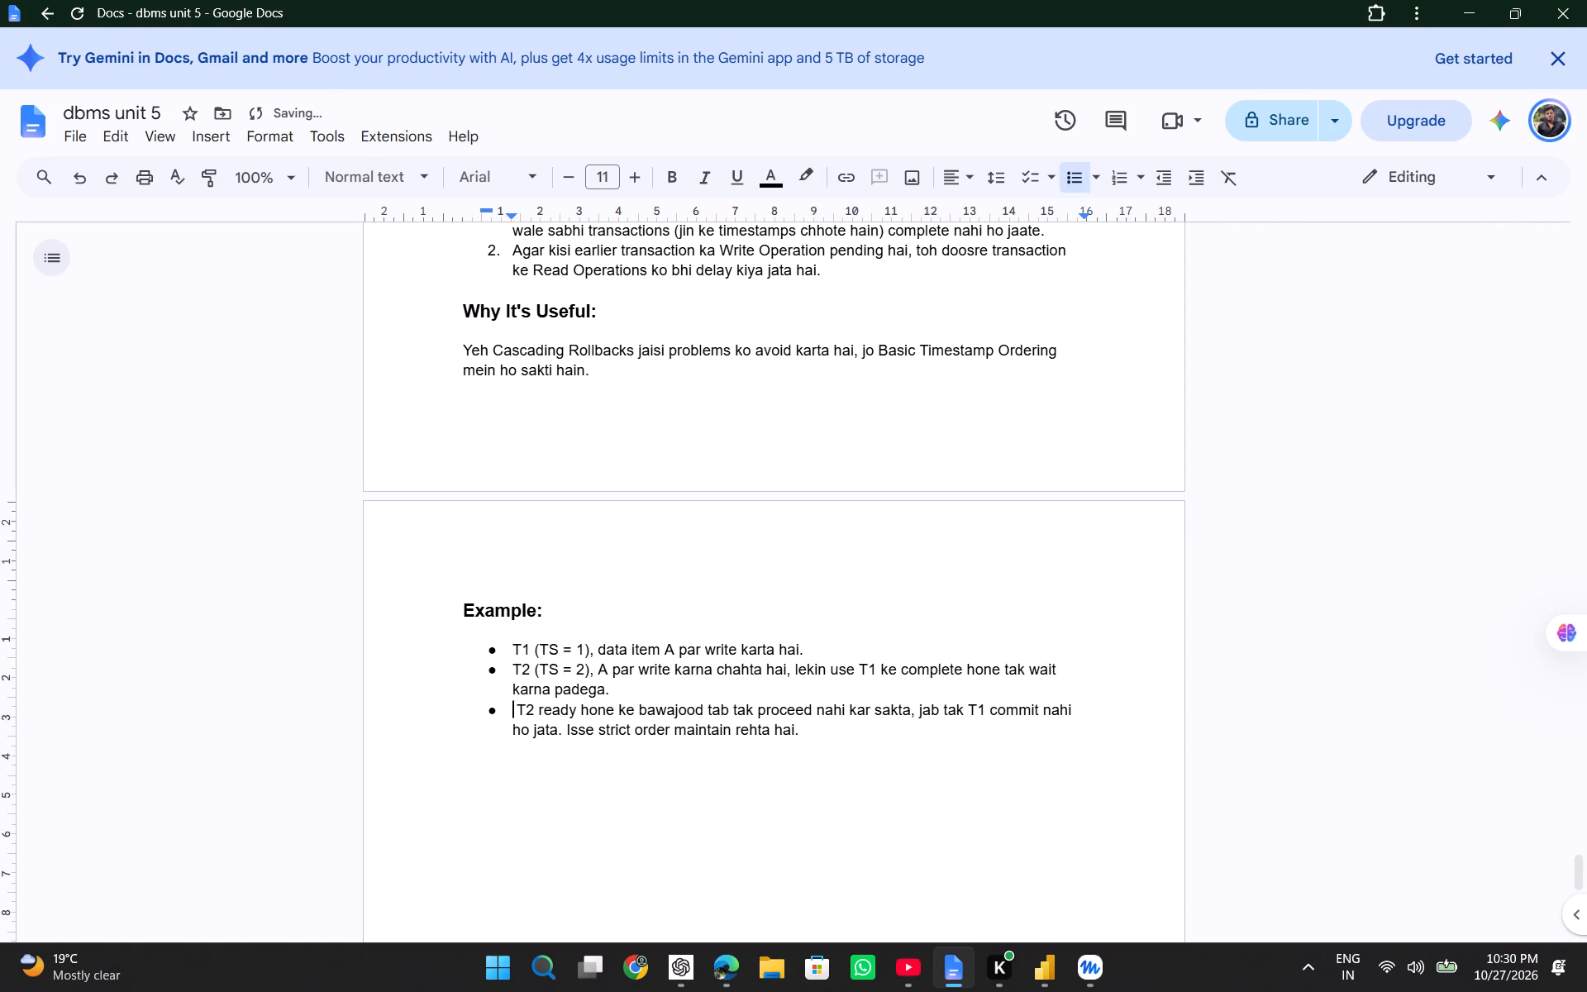
Capture the Key Differences heading and table from the lecture slide as an image and paste it below the Example bullets.
click(523, 796)
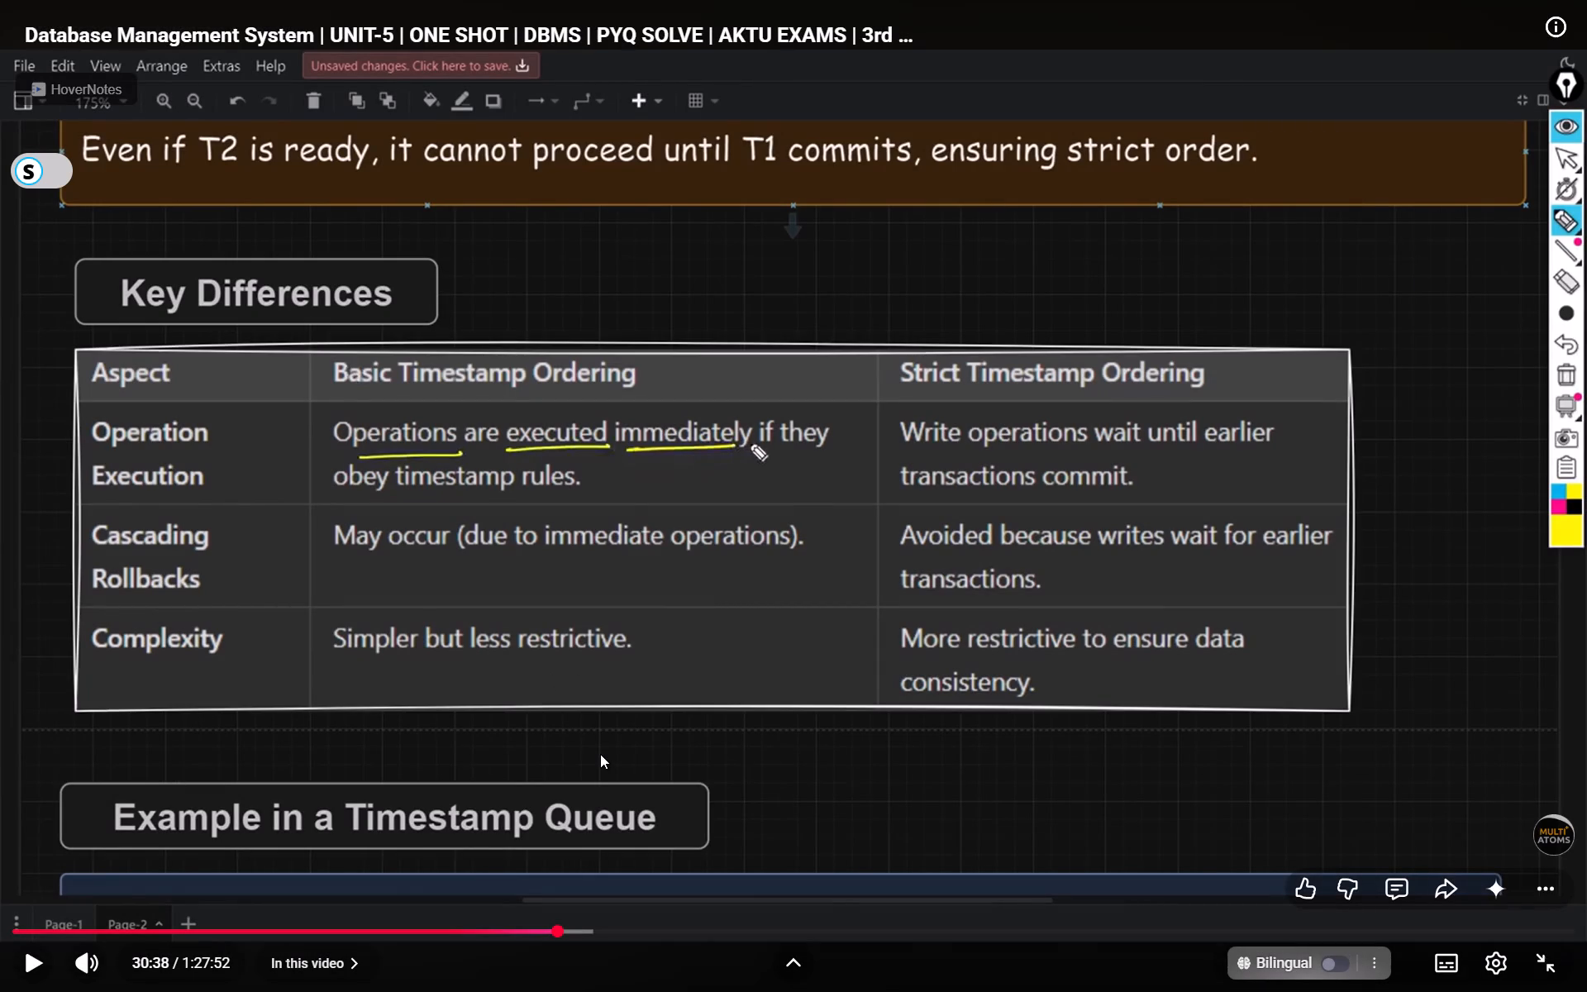
key(shift+super+s)
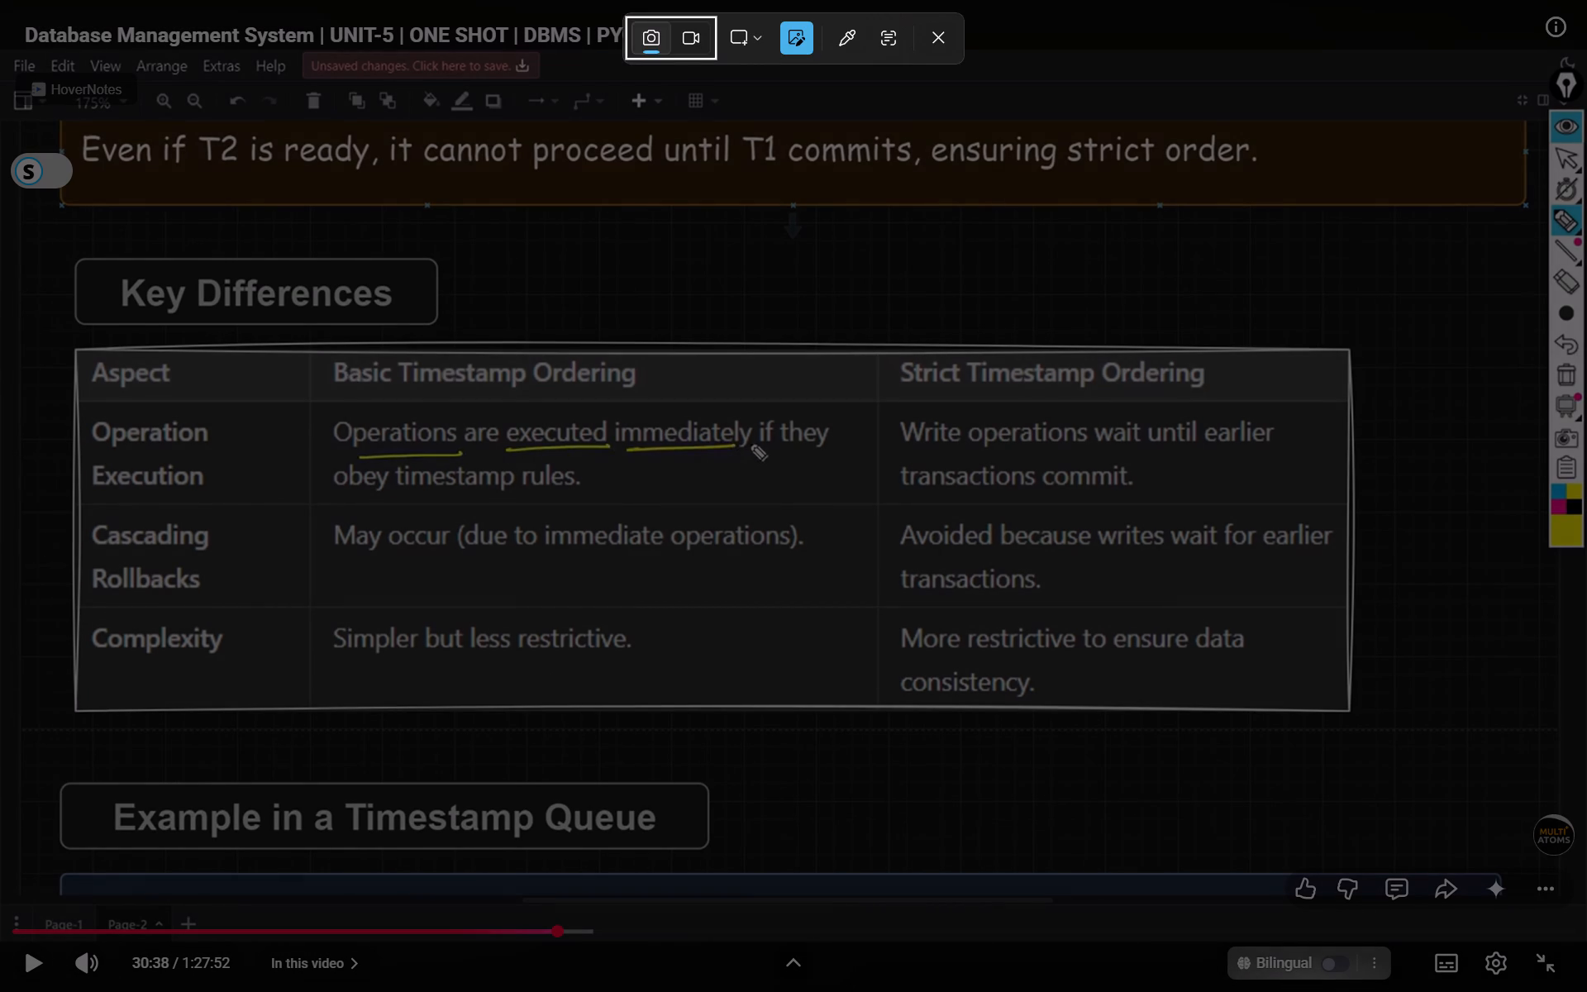
drag(69, 260, 1464, 465)
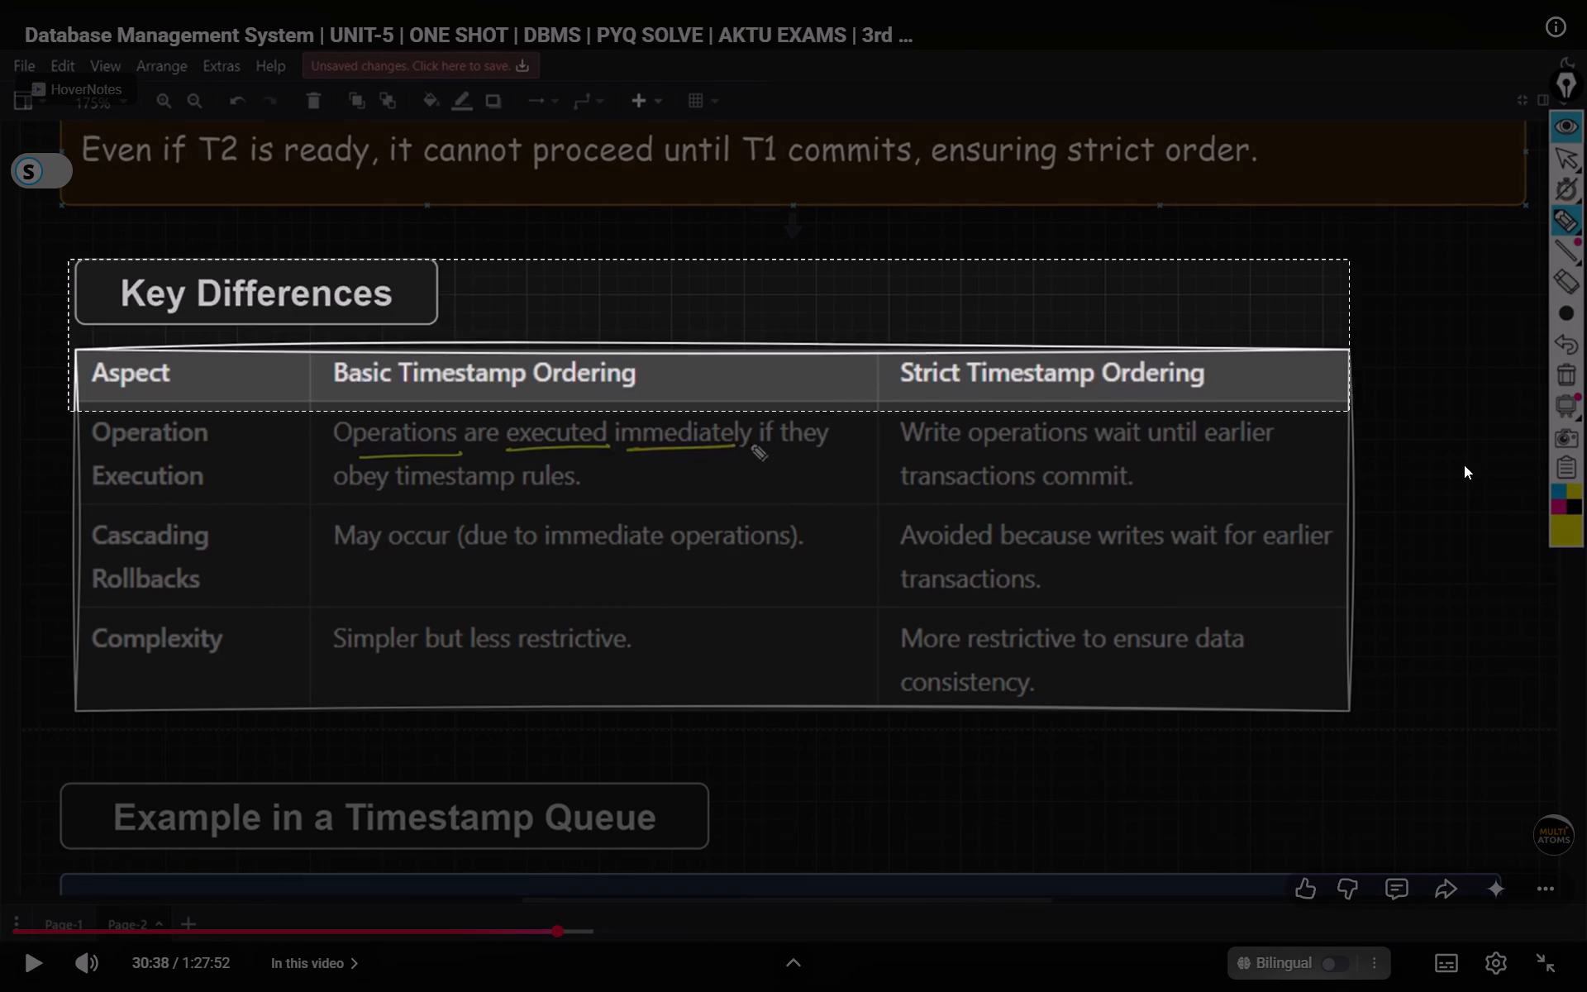
drag(1464, 465, 1358, 714)
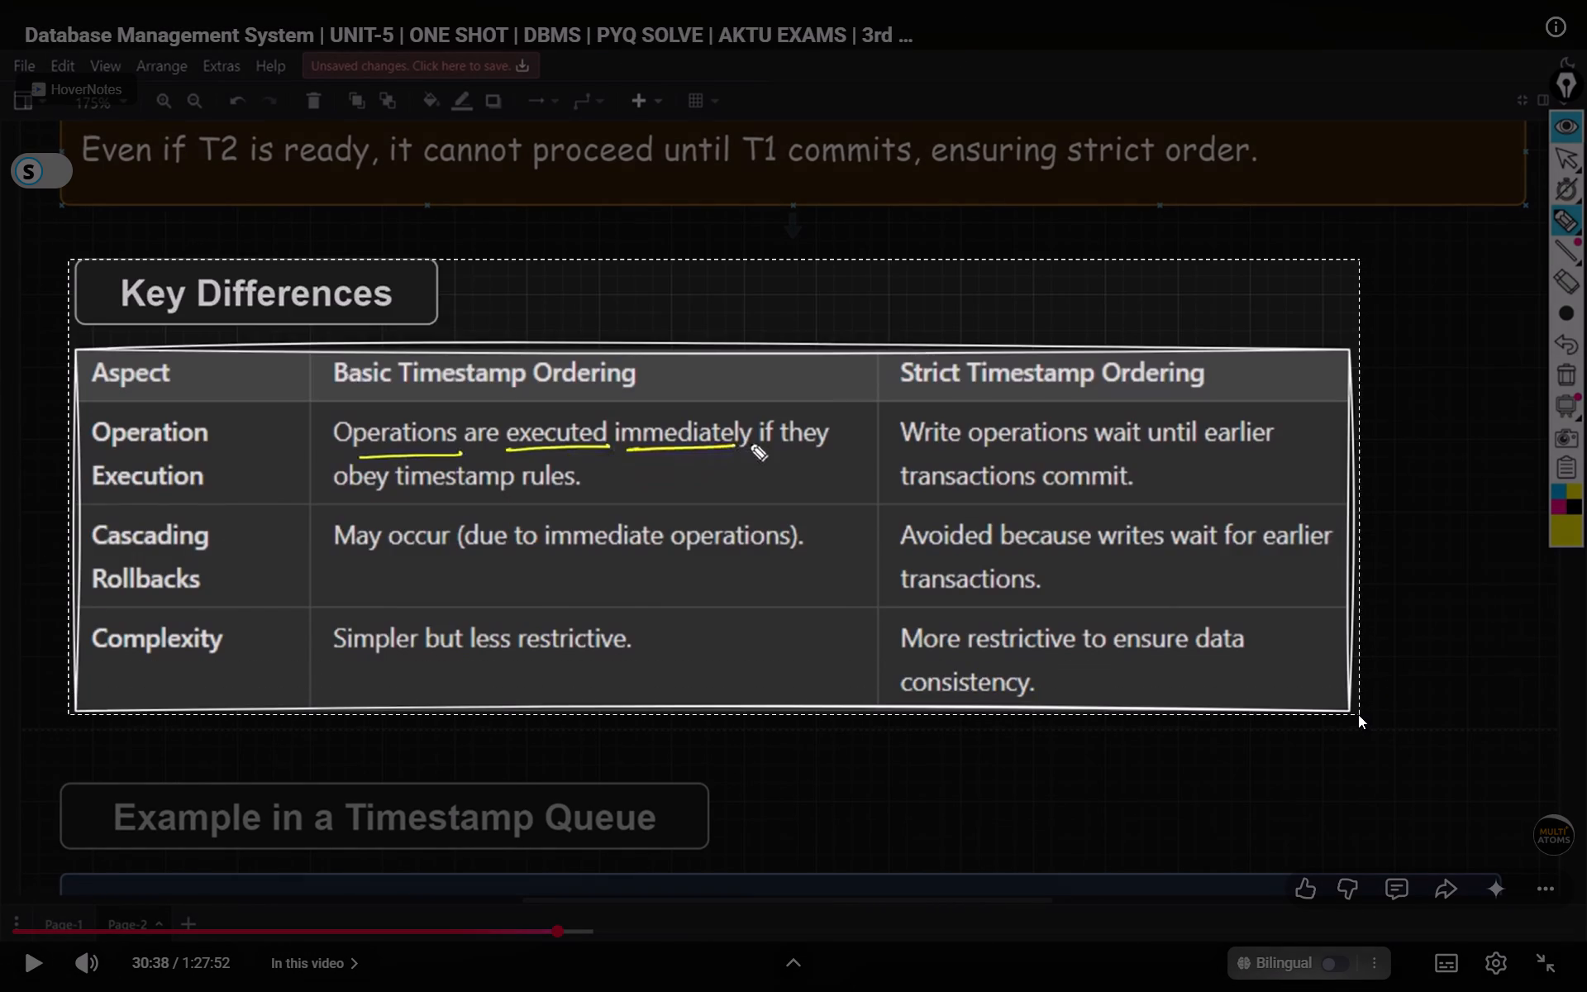
drag(1358, 714, 1350, 710)
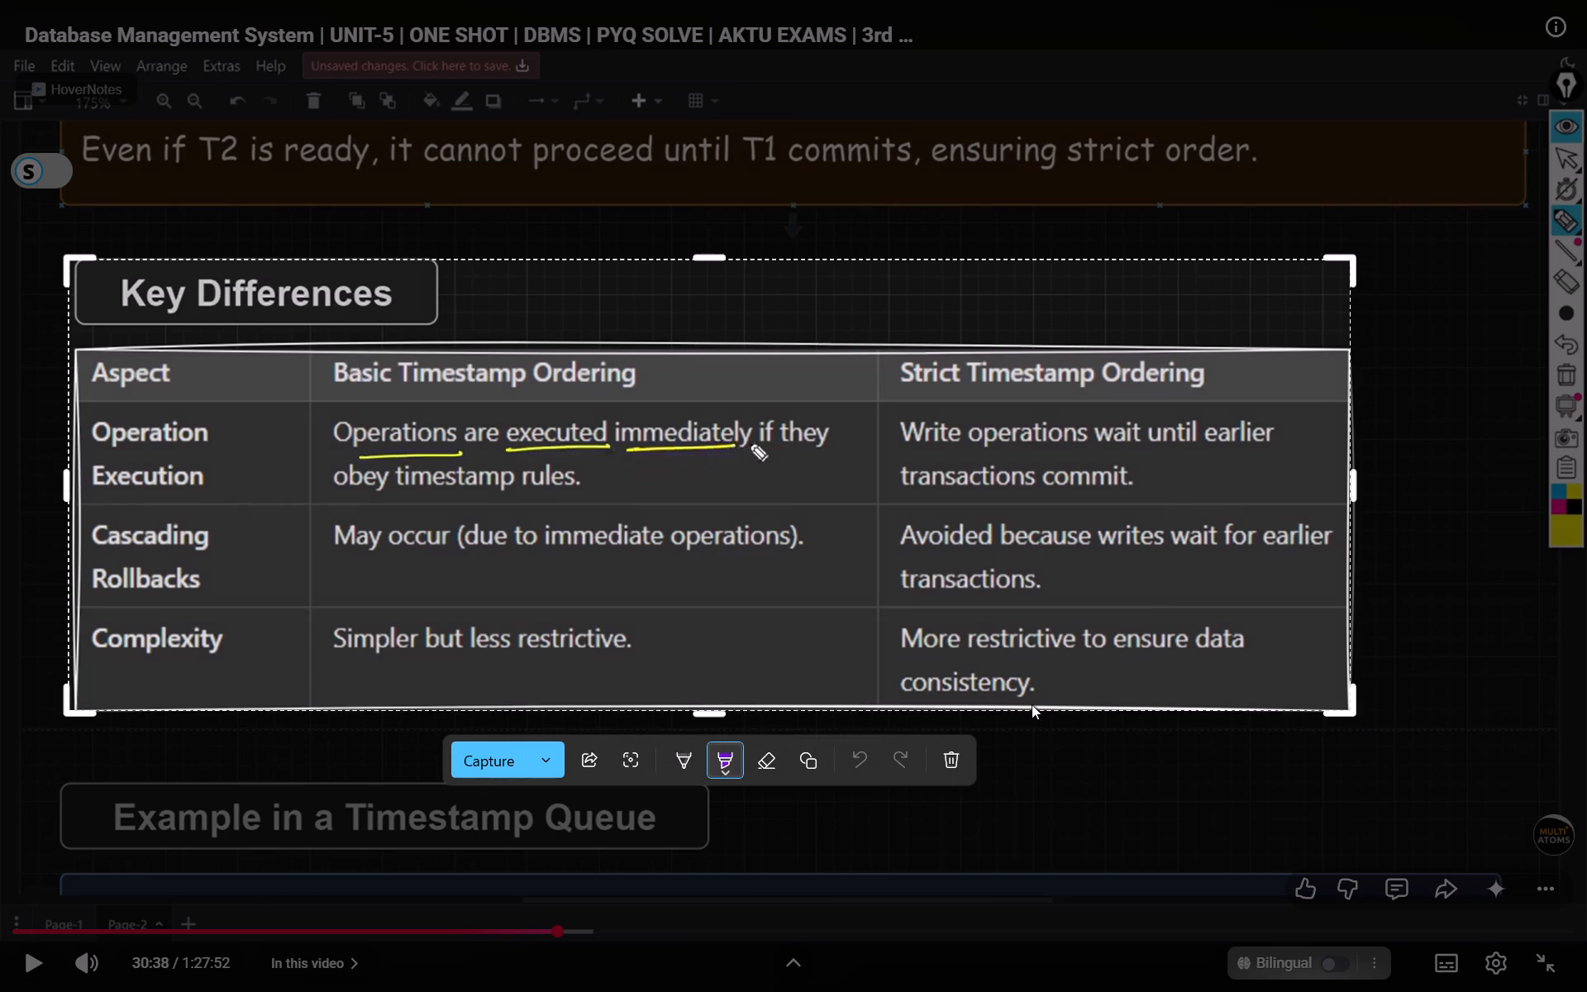
click(497, 763)
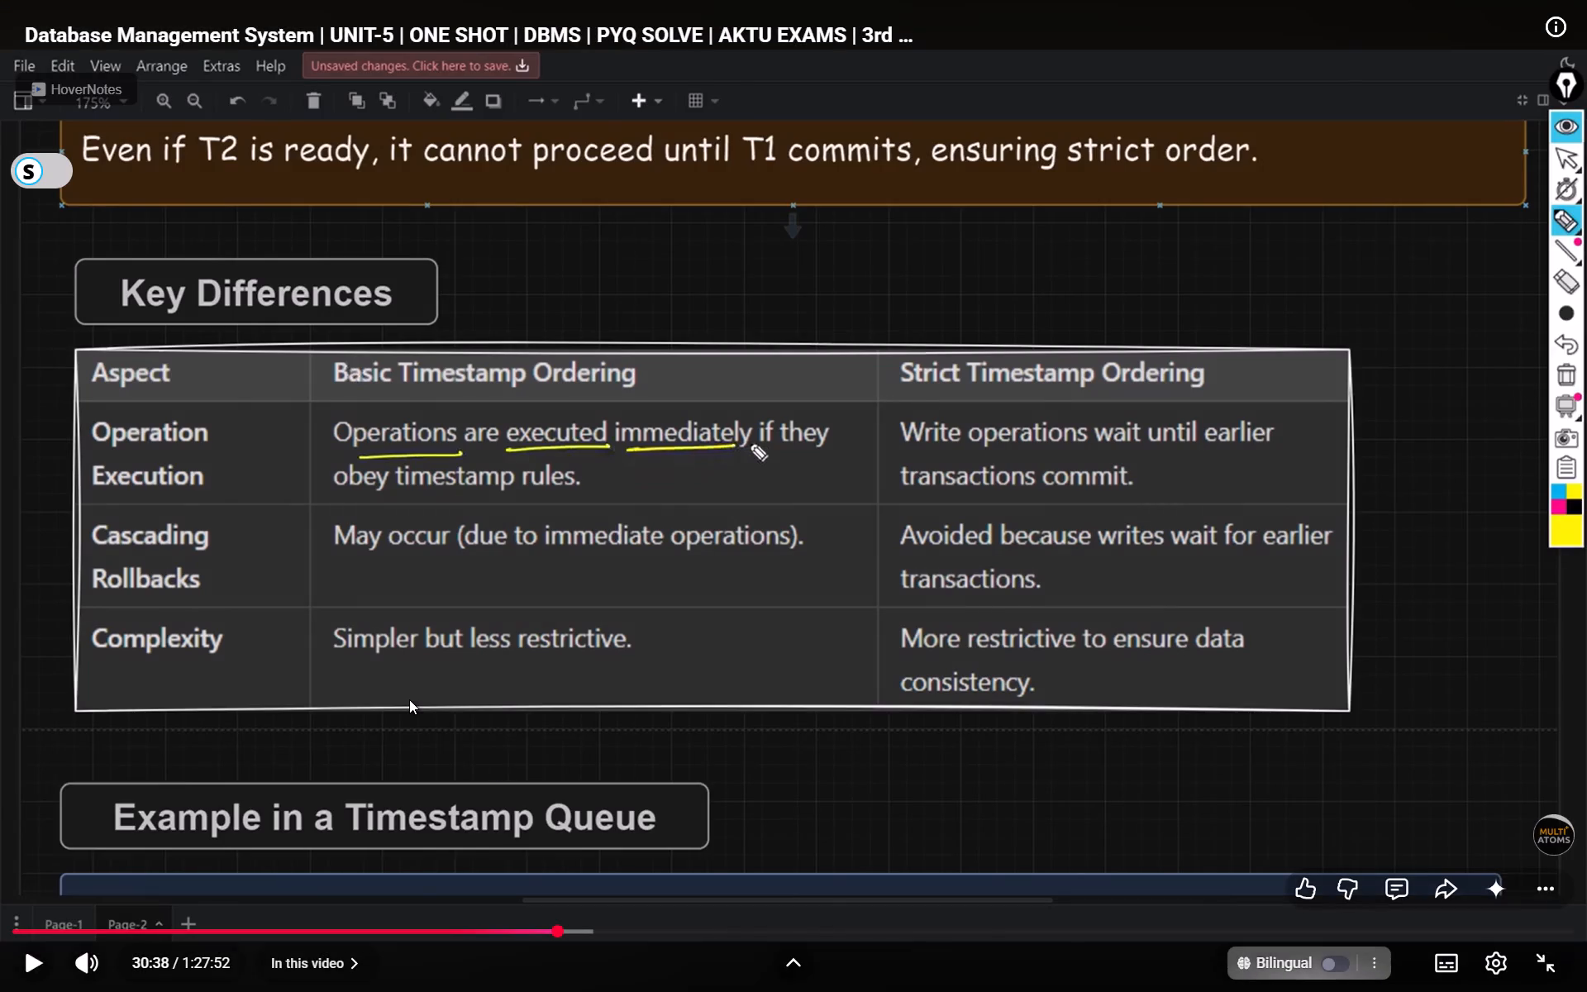
scroll(409, 699, down, 2)
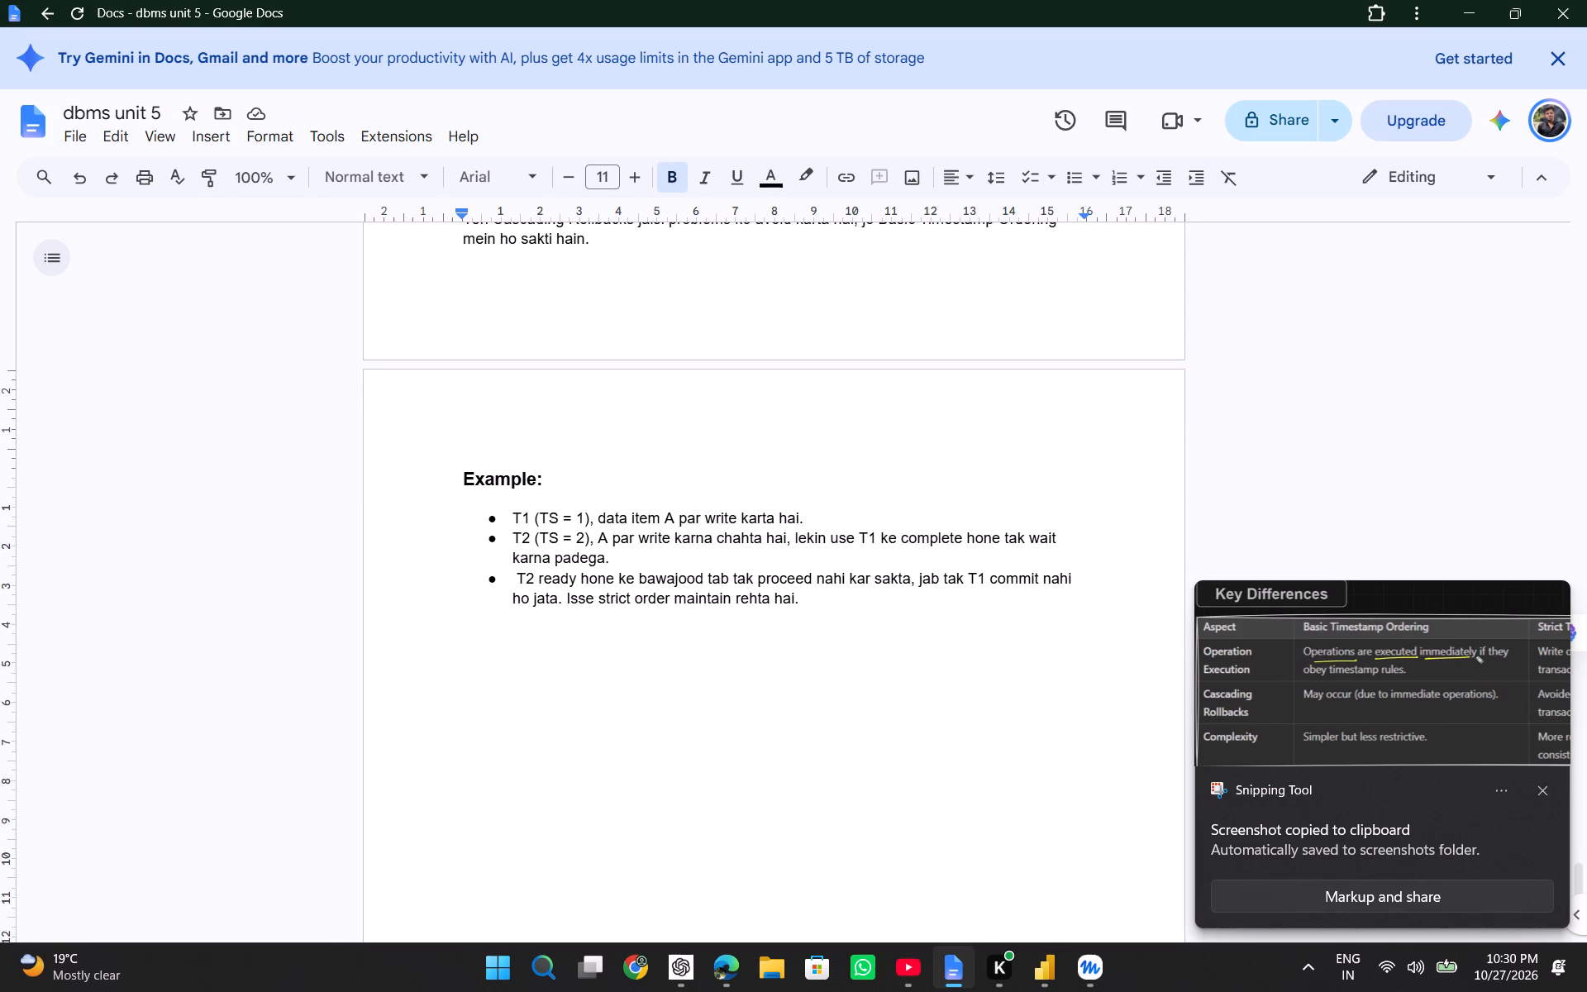
key(ctrl+v)
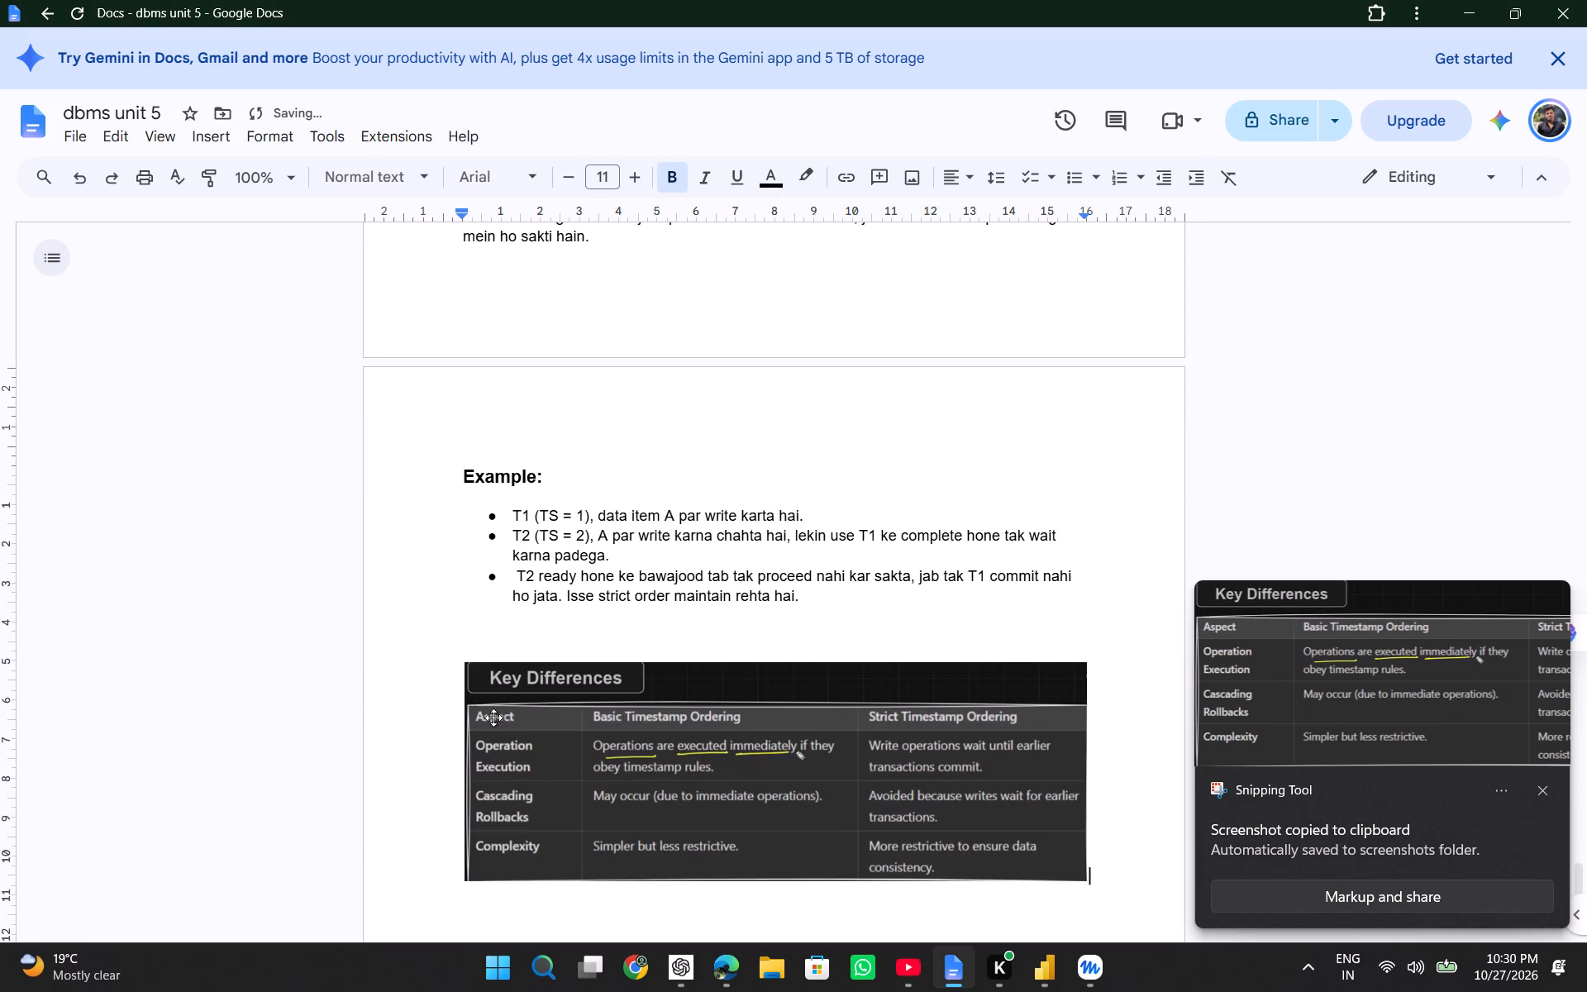
Shrink the pasted Key Differences image proportionally to about three-quarters of the text width.
click(455, 695)
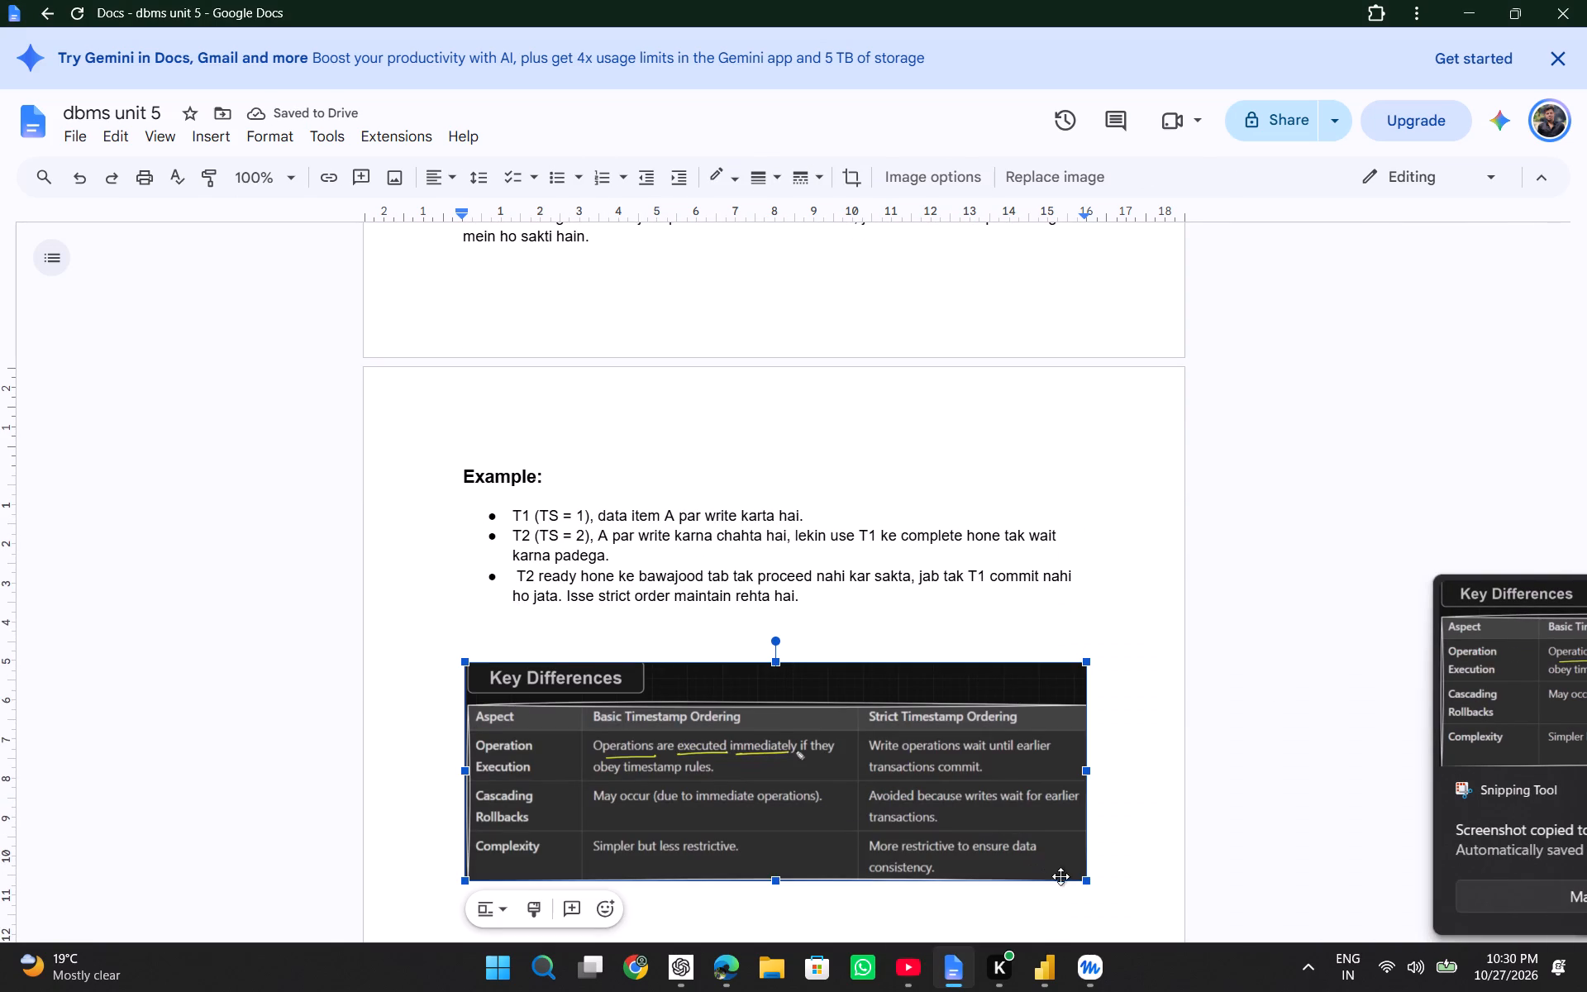
drag(1084, 877, 936, 825)
Start a new line below the Key Differences image.
click(1045, 788)
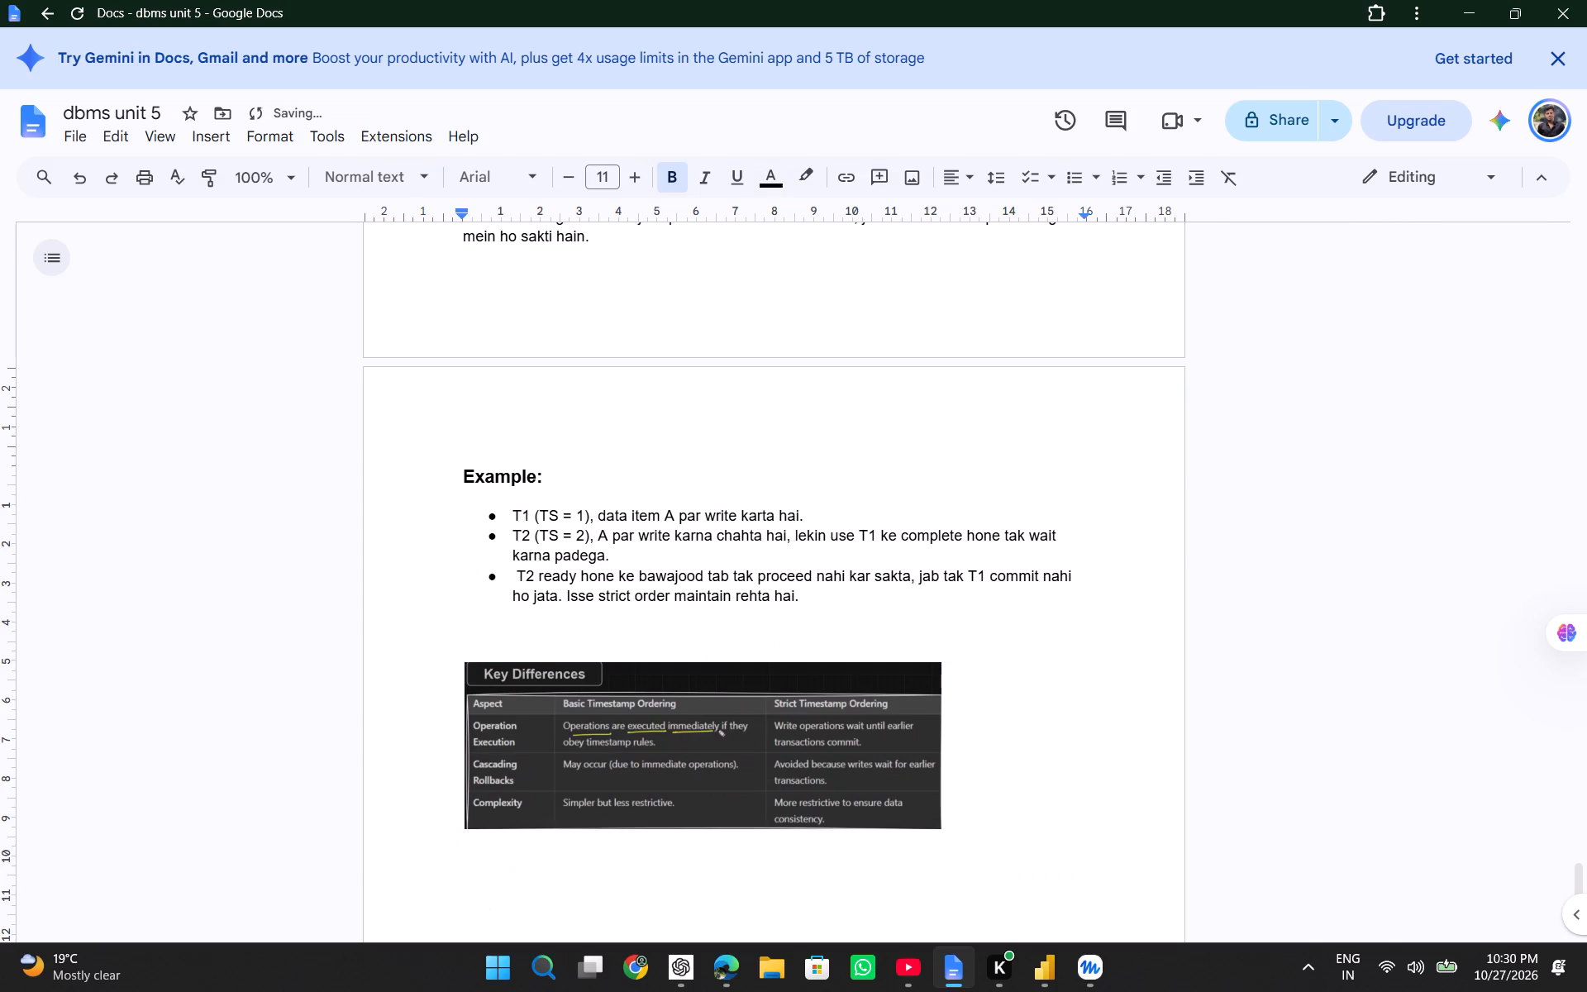
key(Return)
Remove the blank line between the Example bullets and the Key Differences image.
click(483, 627)
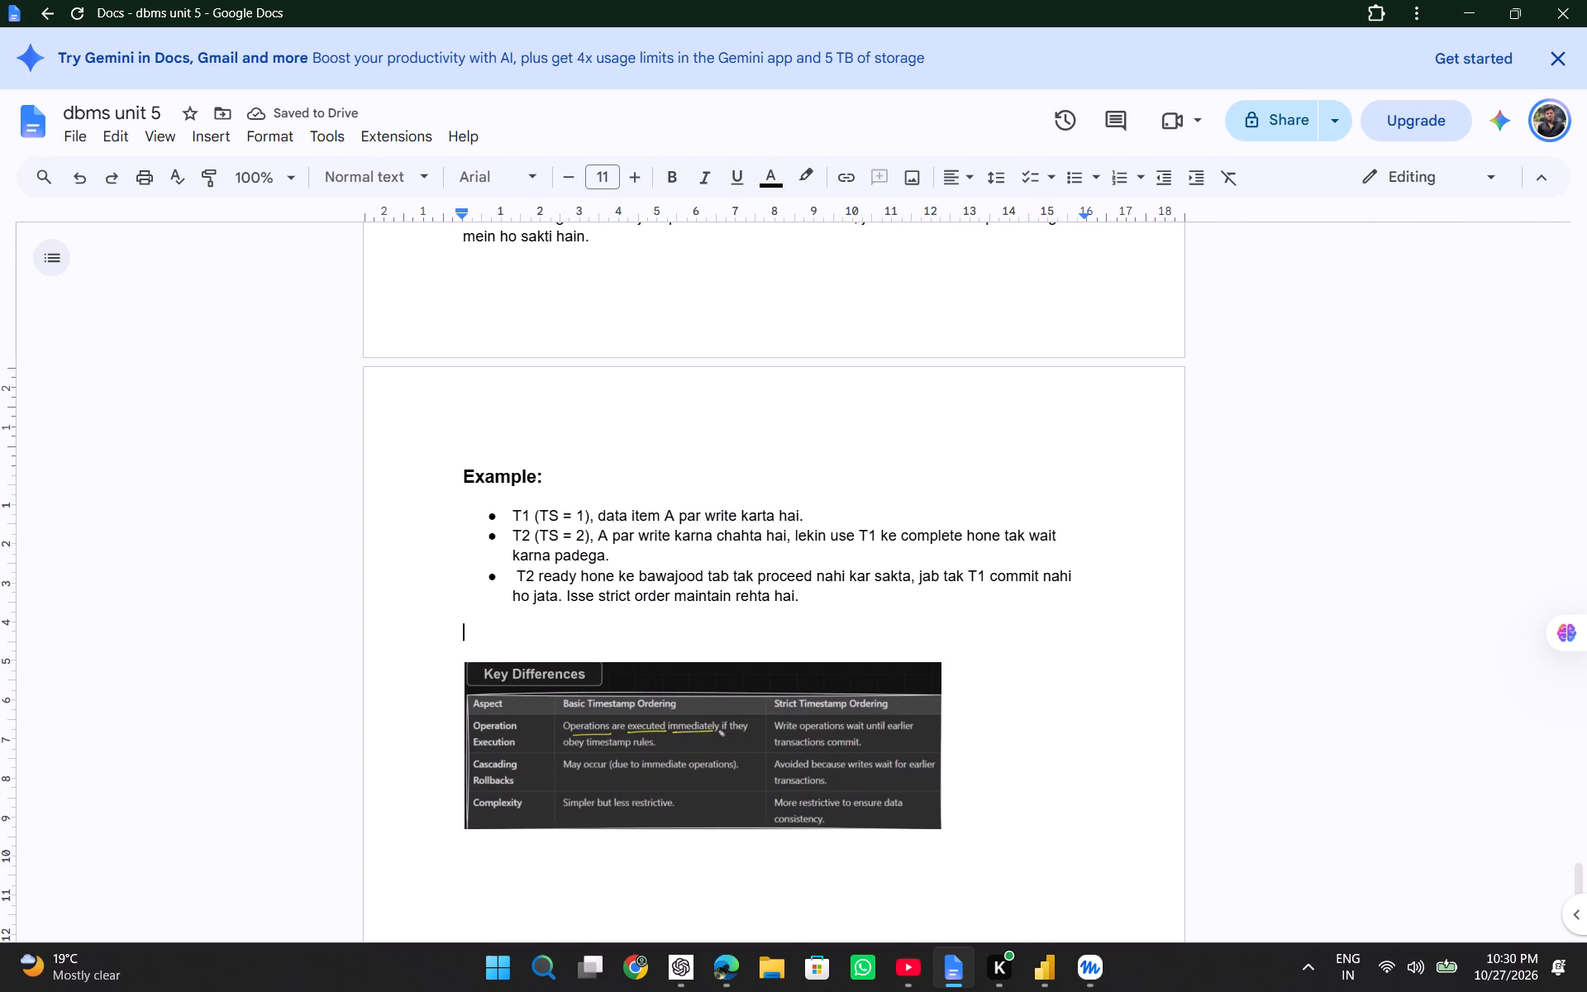
key(BackSpace)
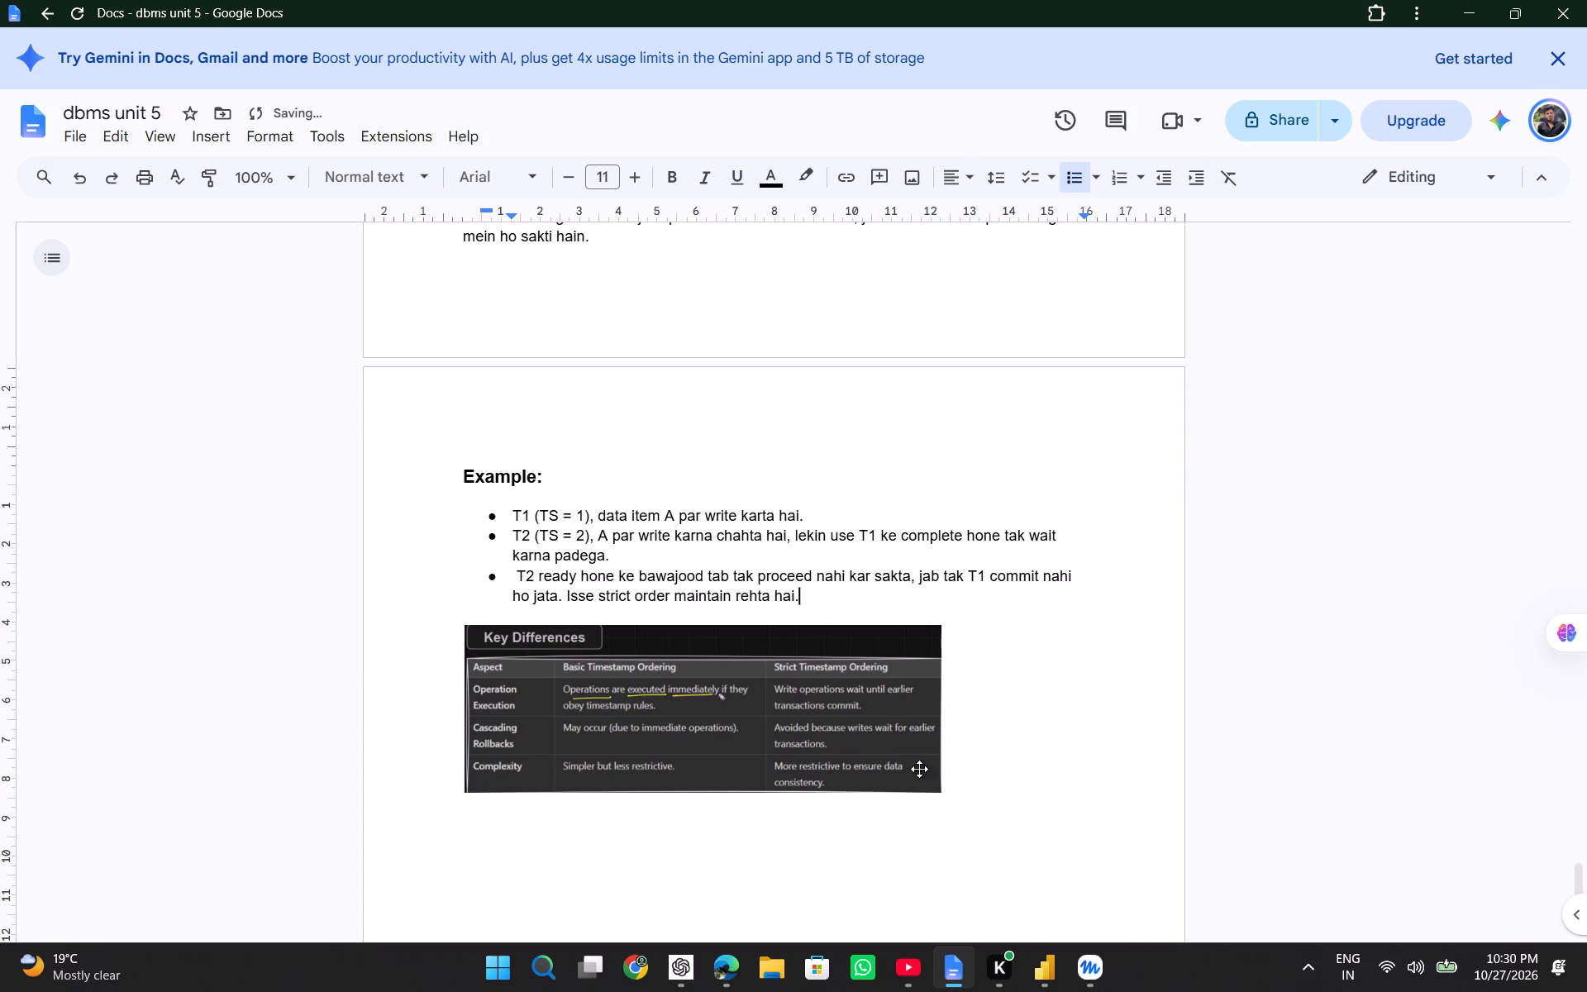
Start a new line directly below the Key Differences image.
click(989, 799)
key(Return)
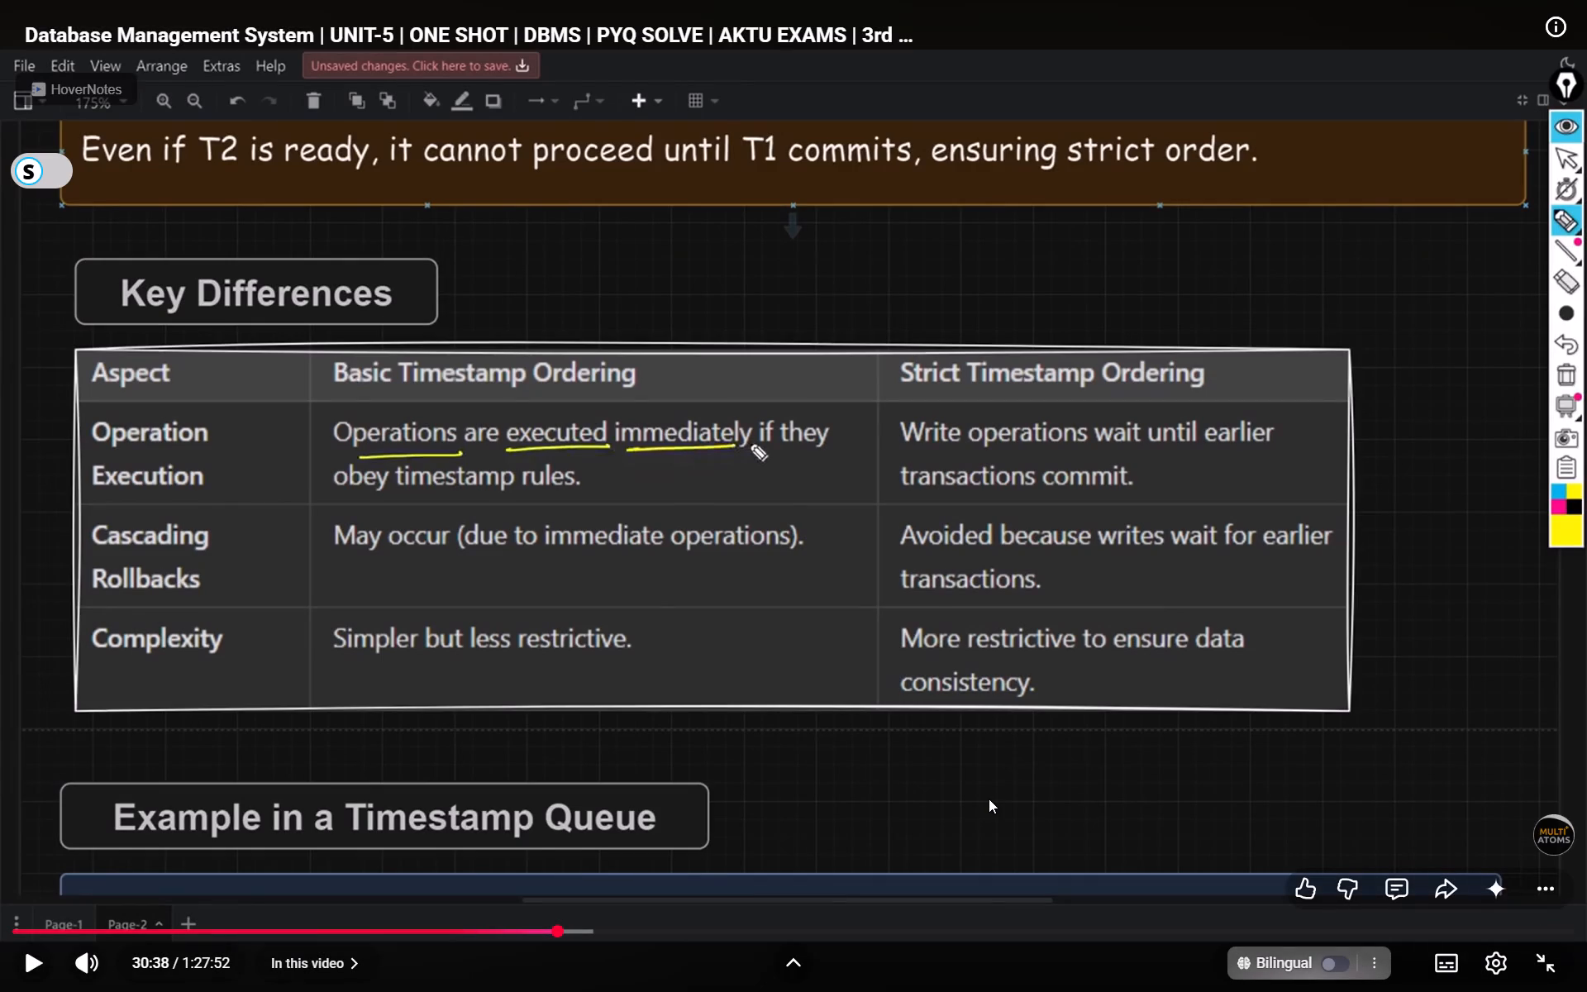
click(799, 627)
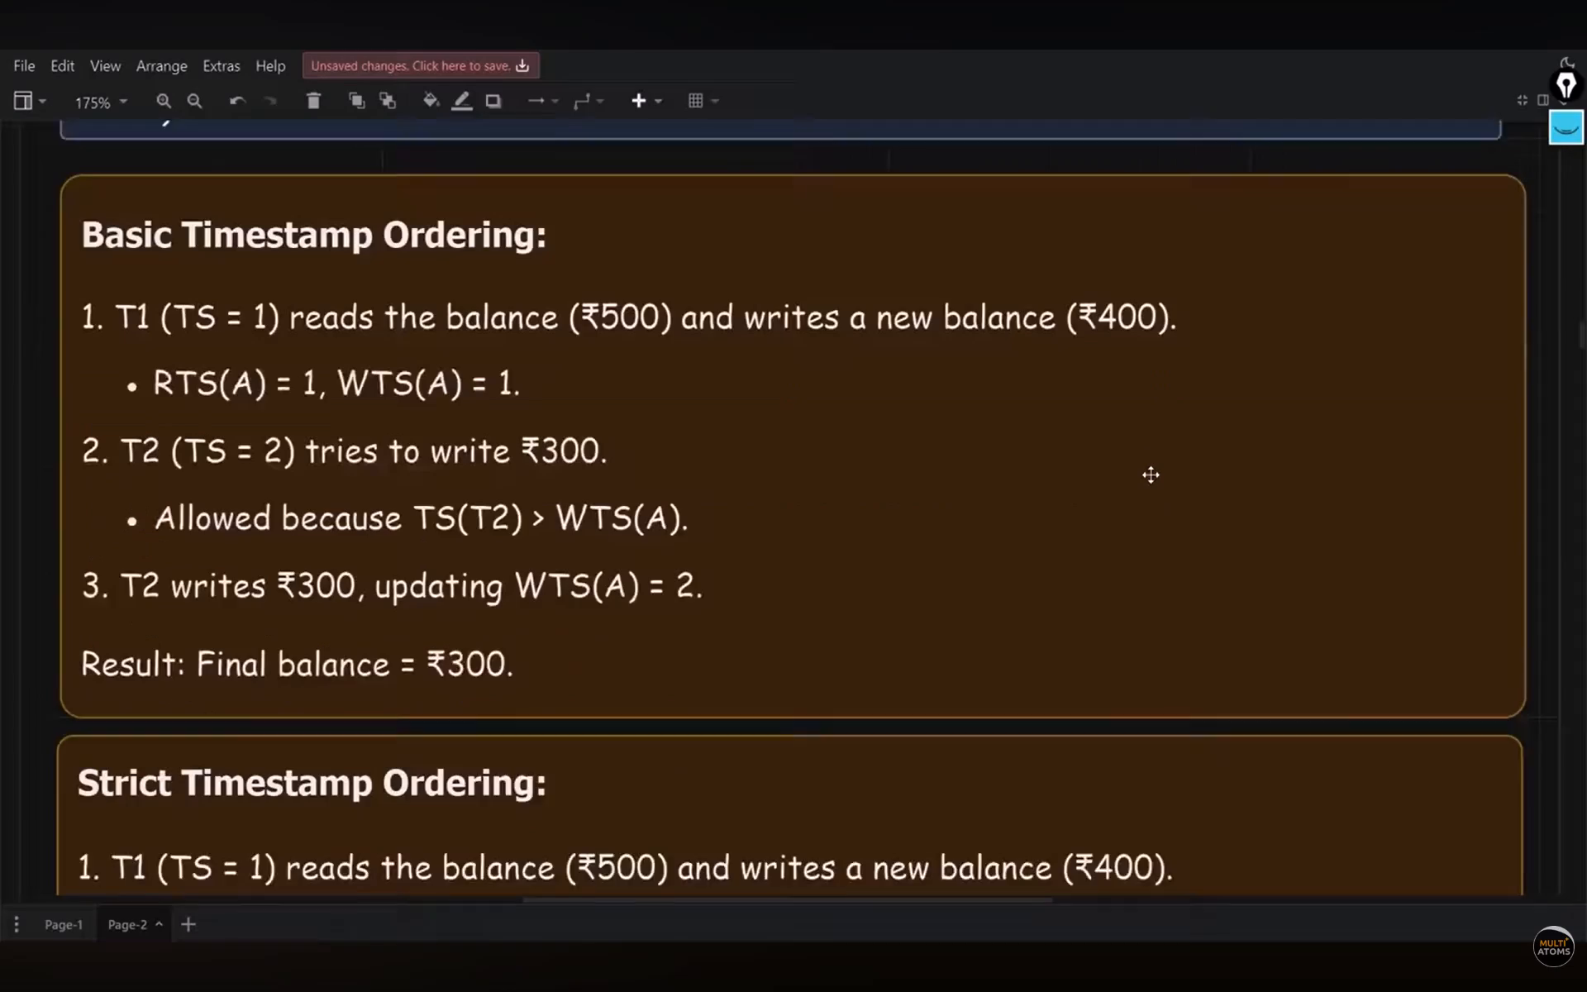
key(Left)
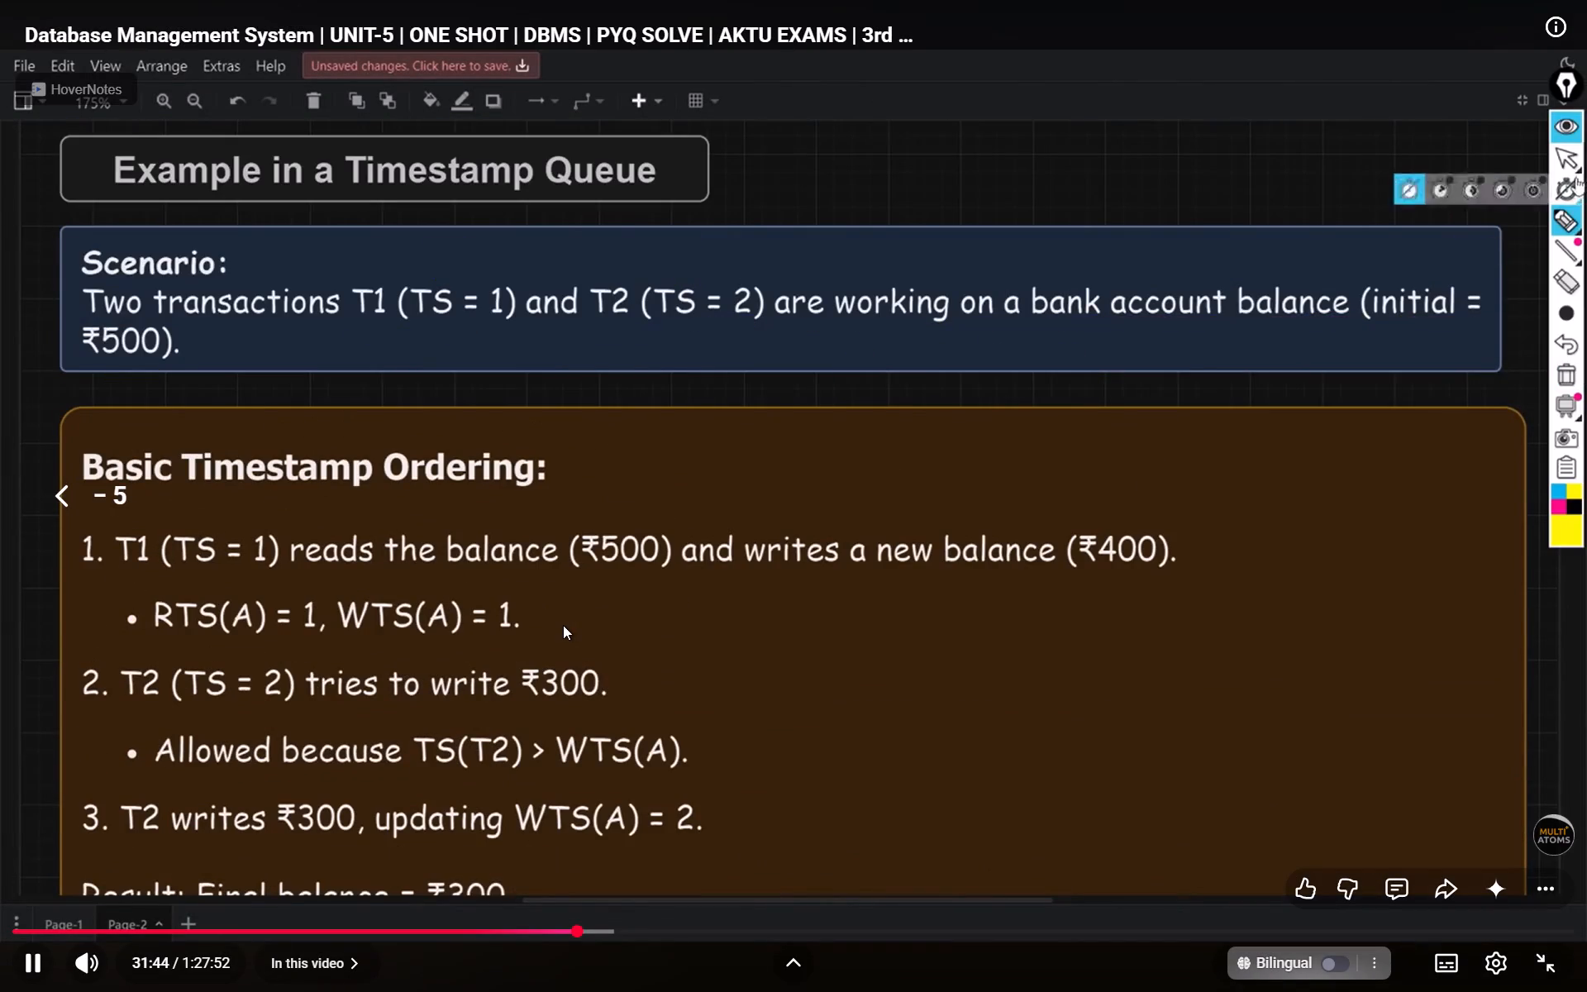
key(shift+super+s)
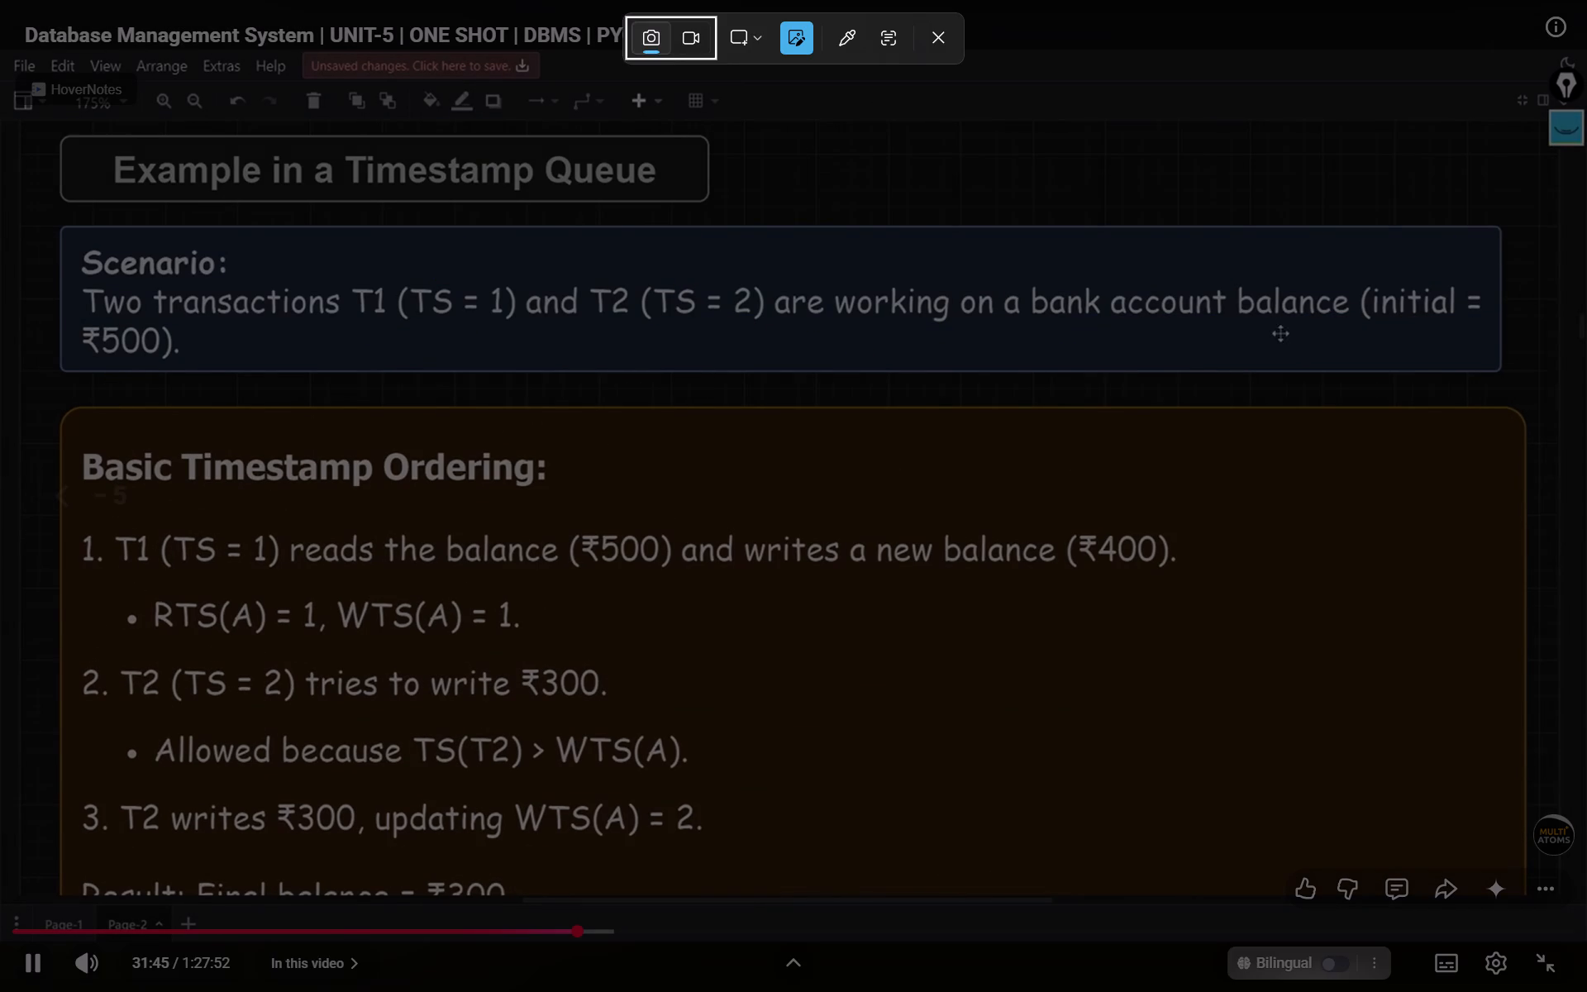
click(893, 37)
drag(39, 138, 1584, 846)
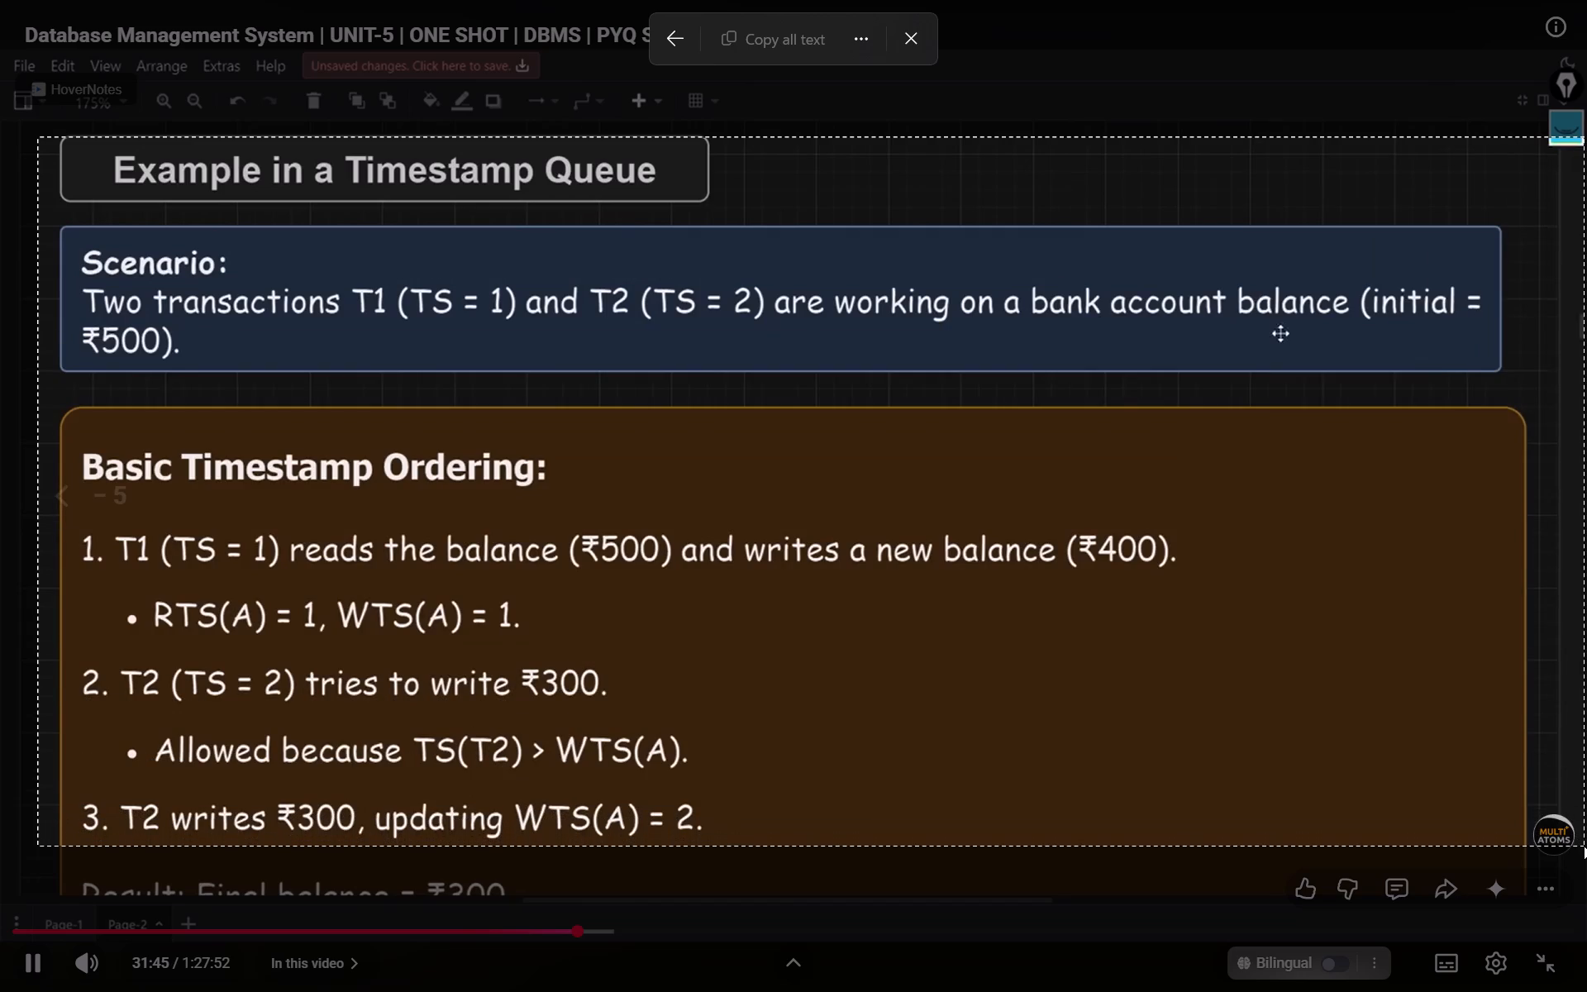
drag(1584, 846, 1508, 775)
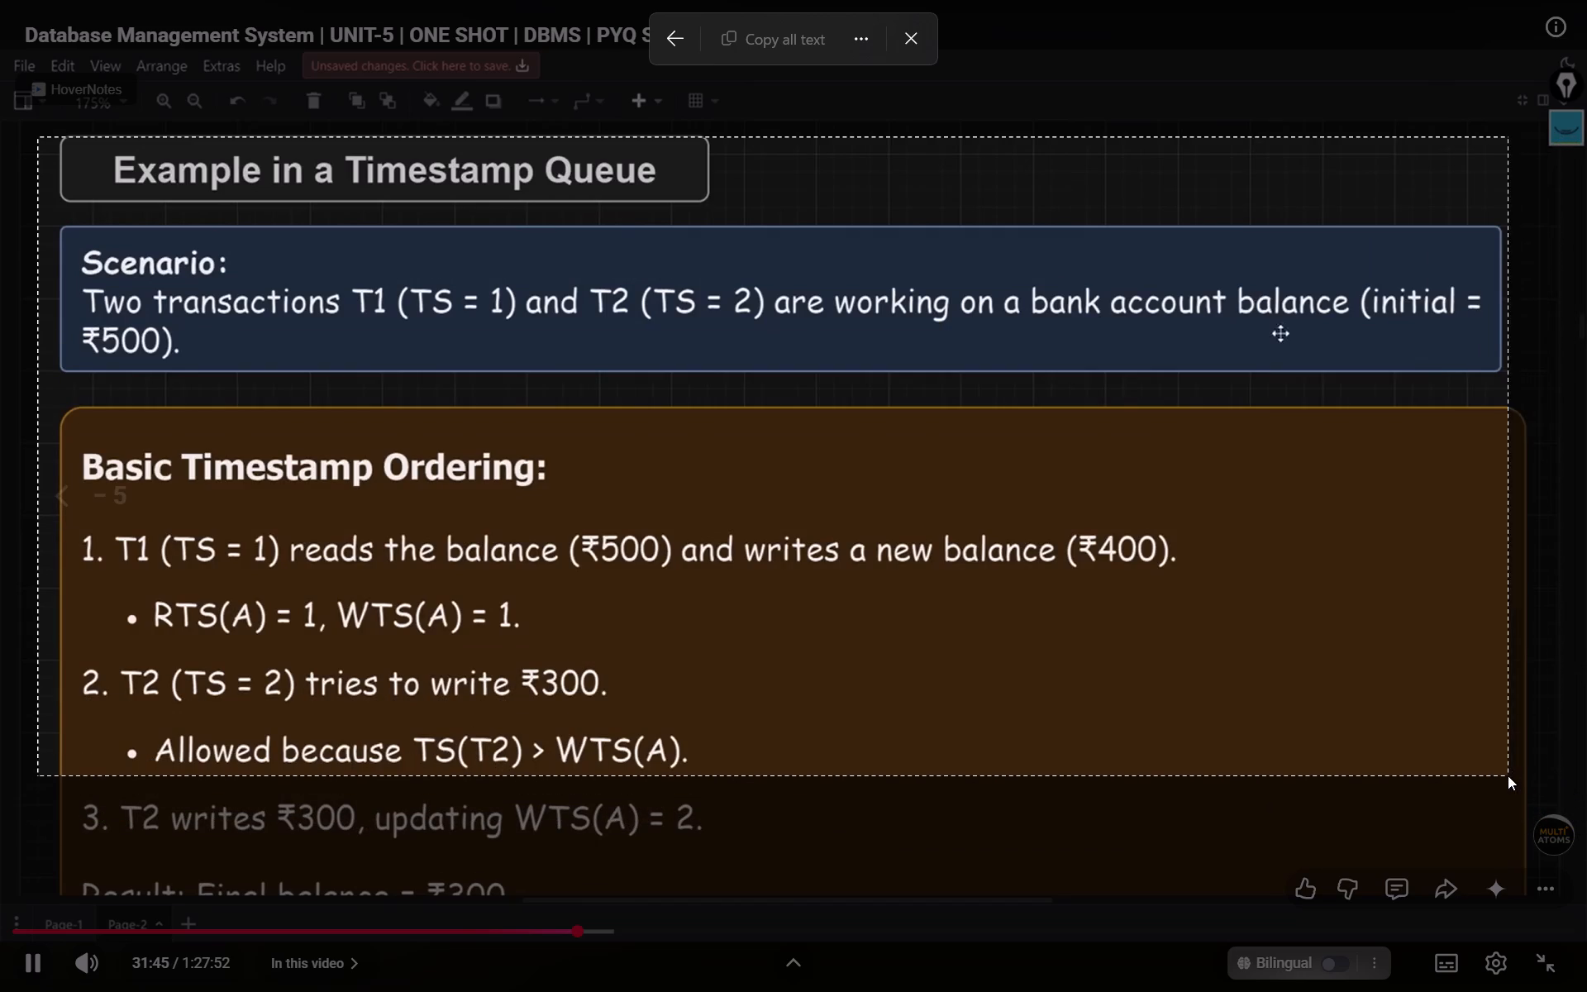
drag(1508, 775, 1506, 775)
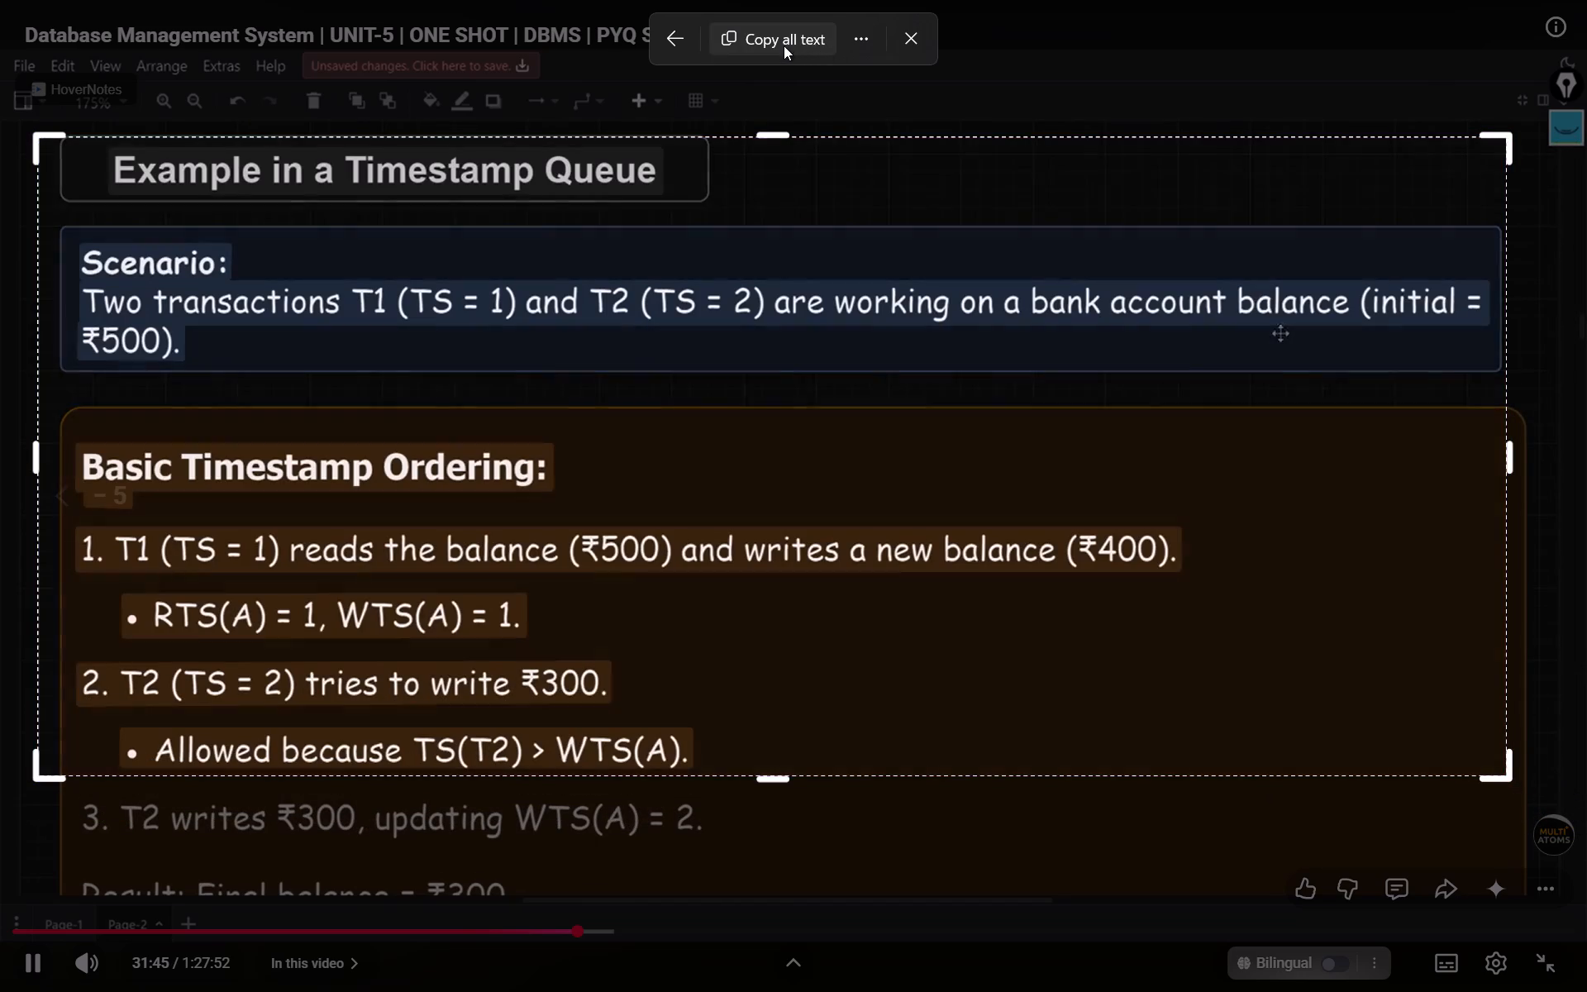
click(784, 45)
click(741, 501)
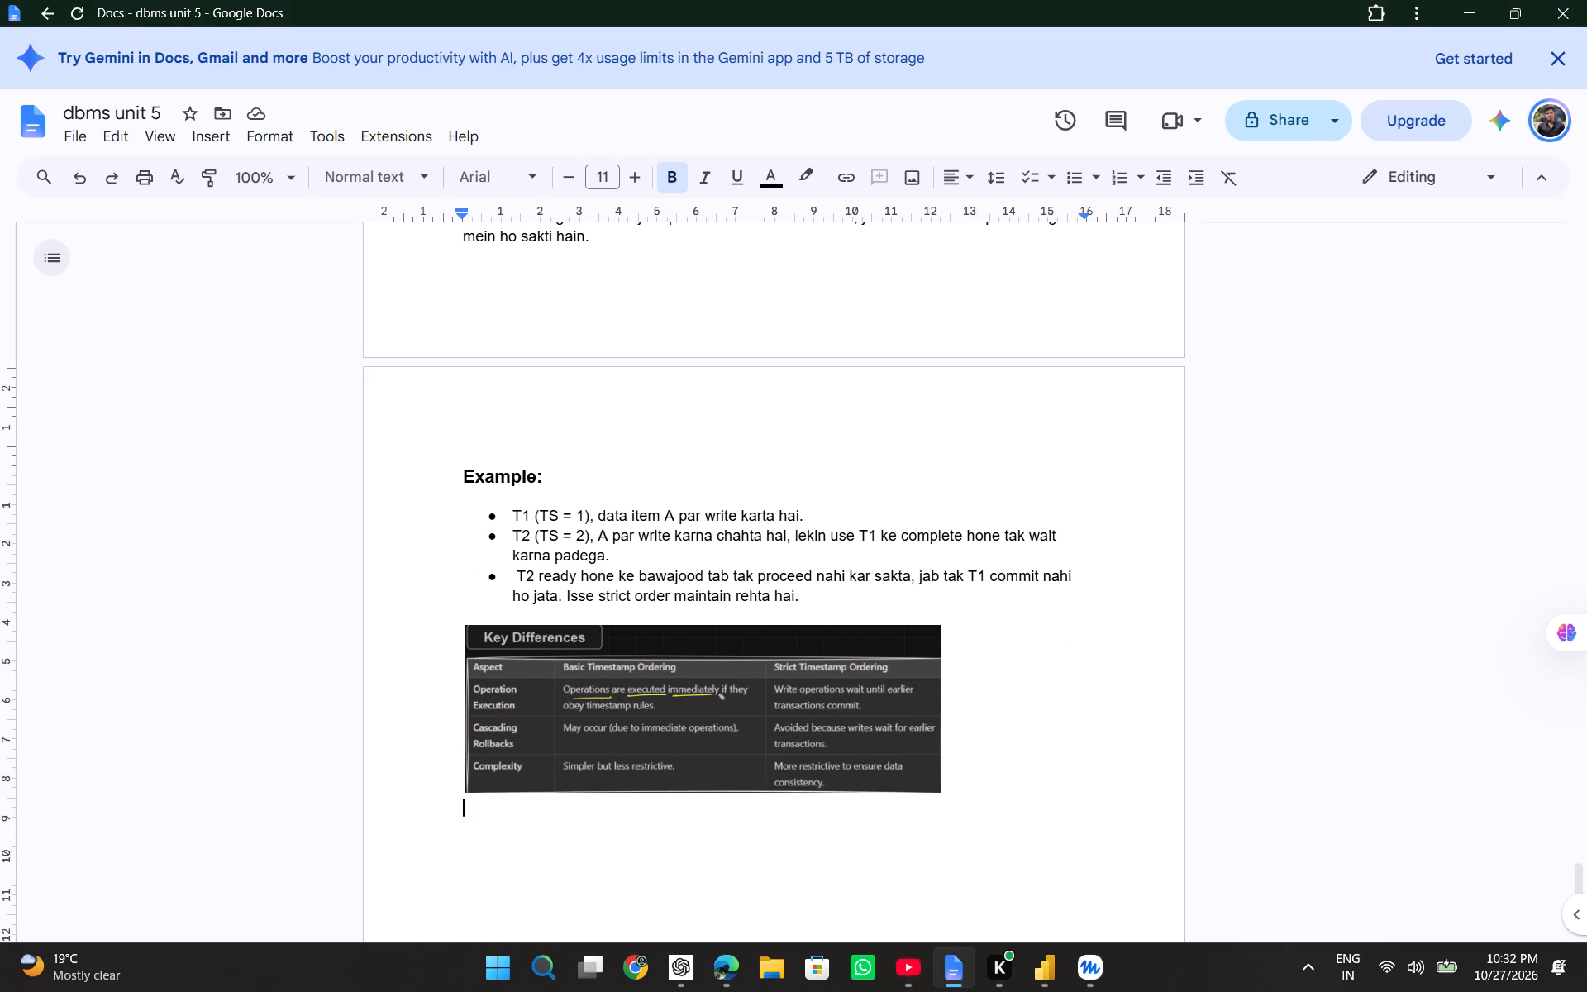
scroll(665, 910, down, 4)
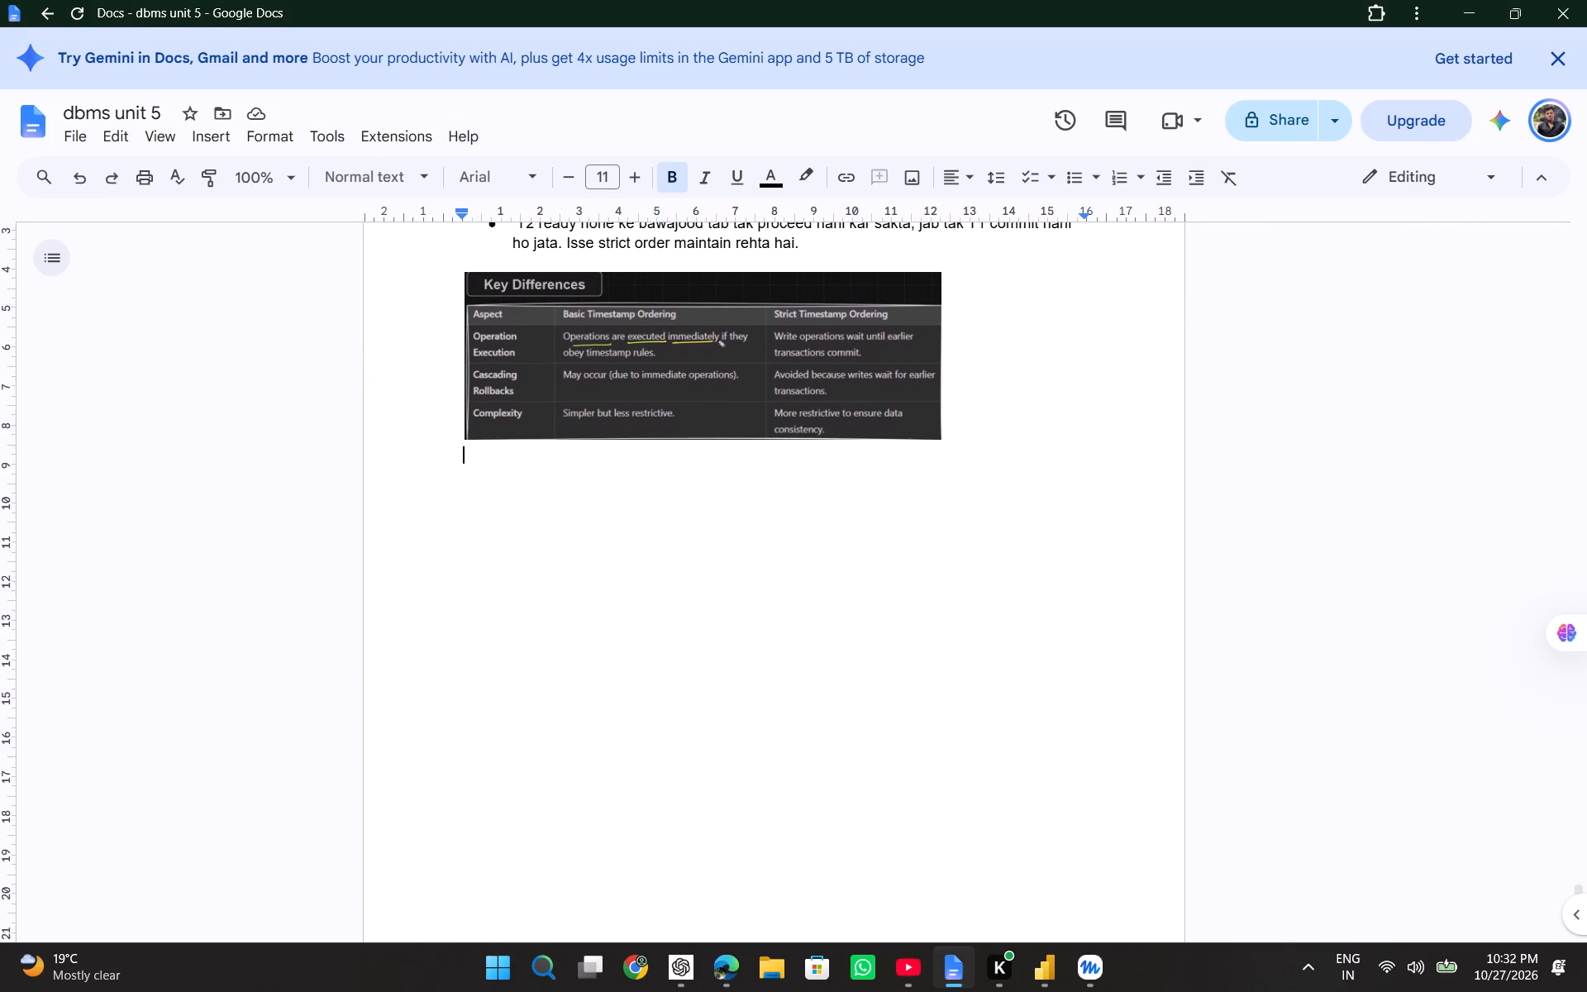
scroll(665, 910, down, 1)
key(ctrl+v)
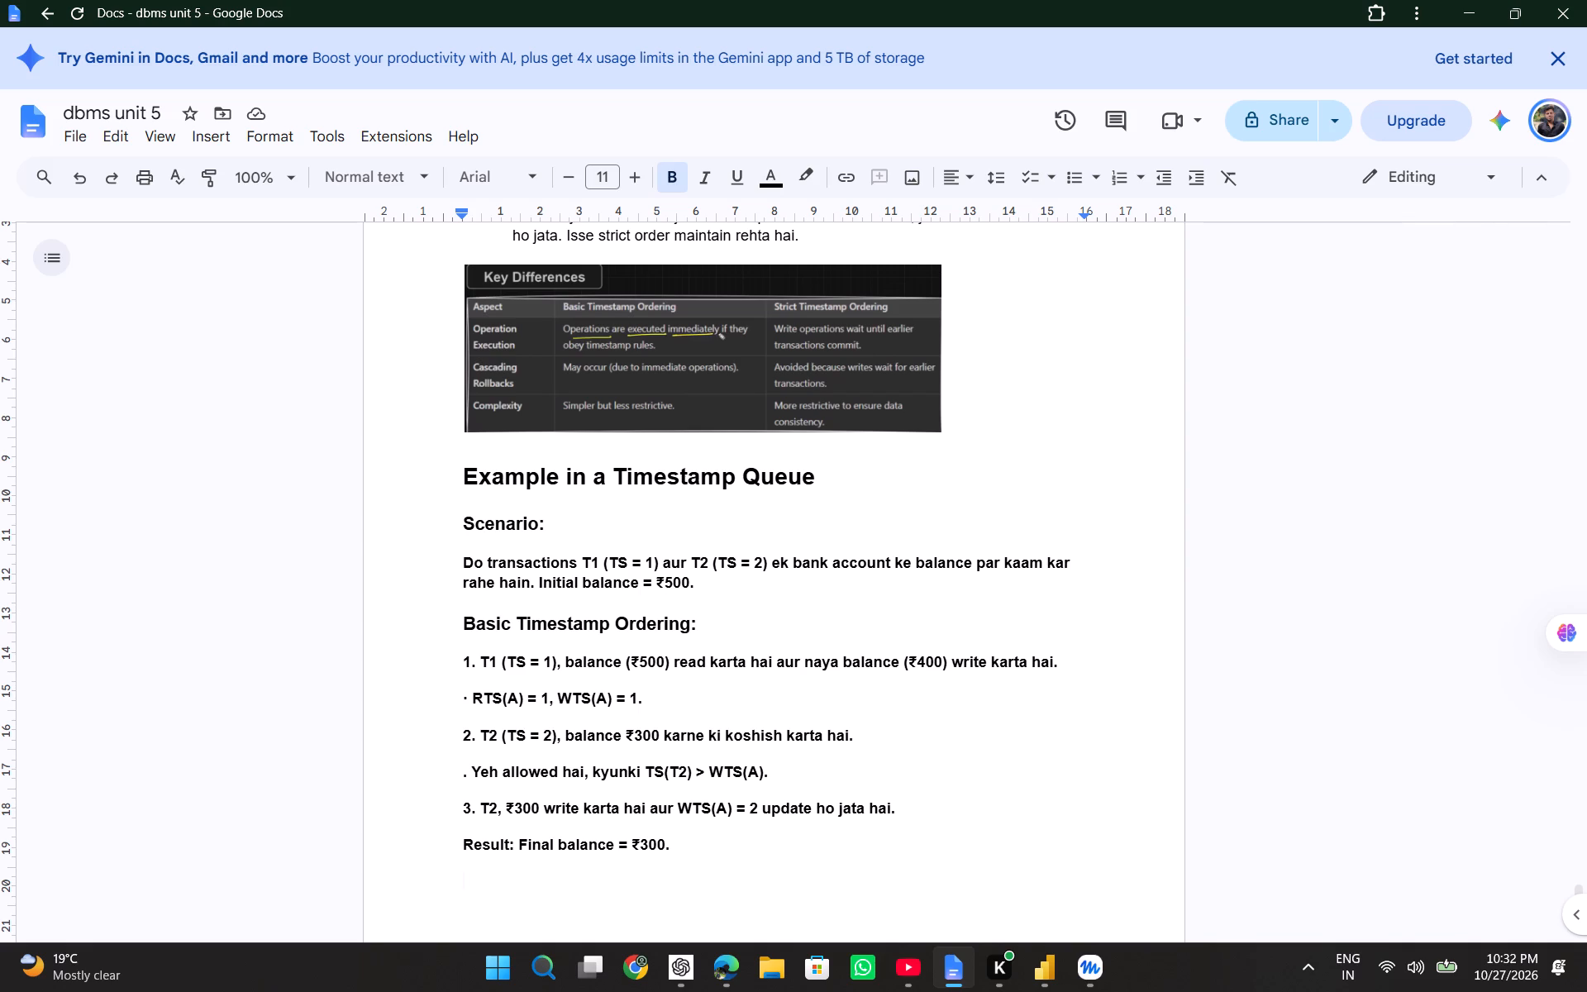
Remove the bold formatting from the paragraph under the Scenario heading.
drag(456, 563, 652, 570)
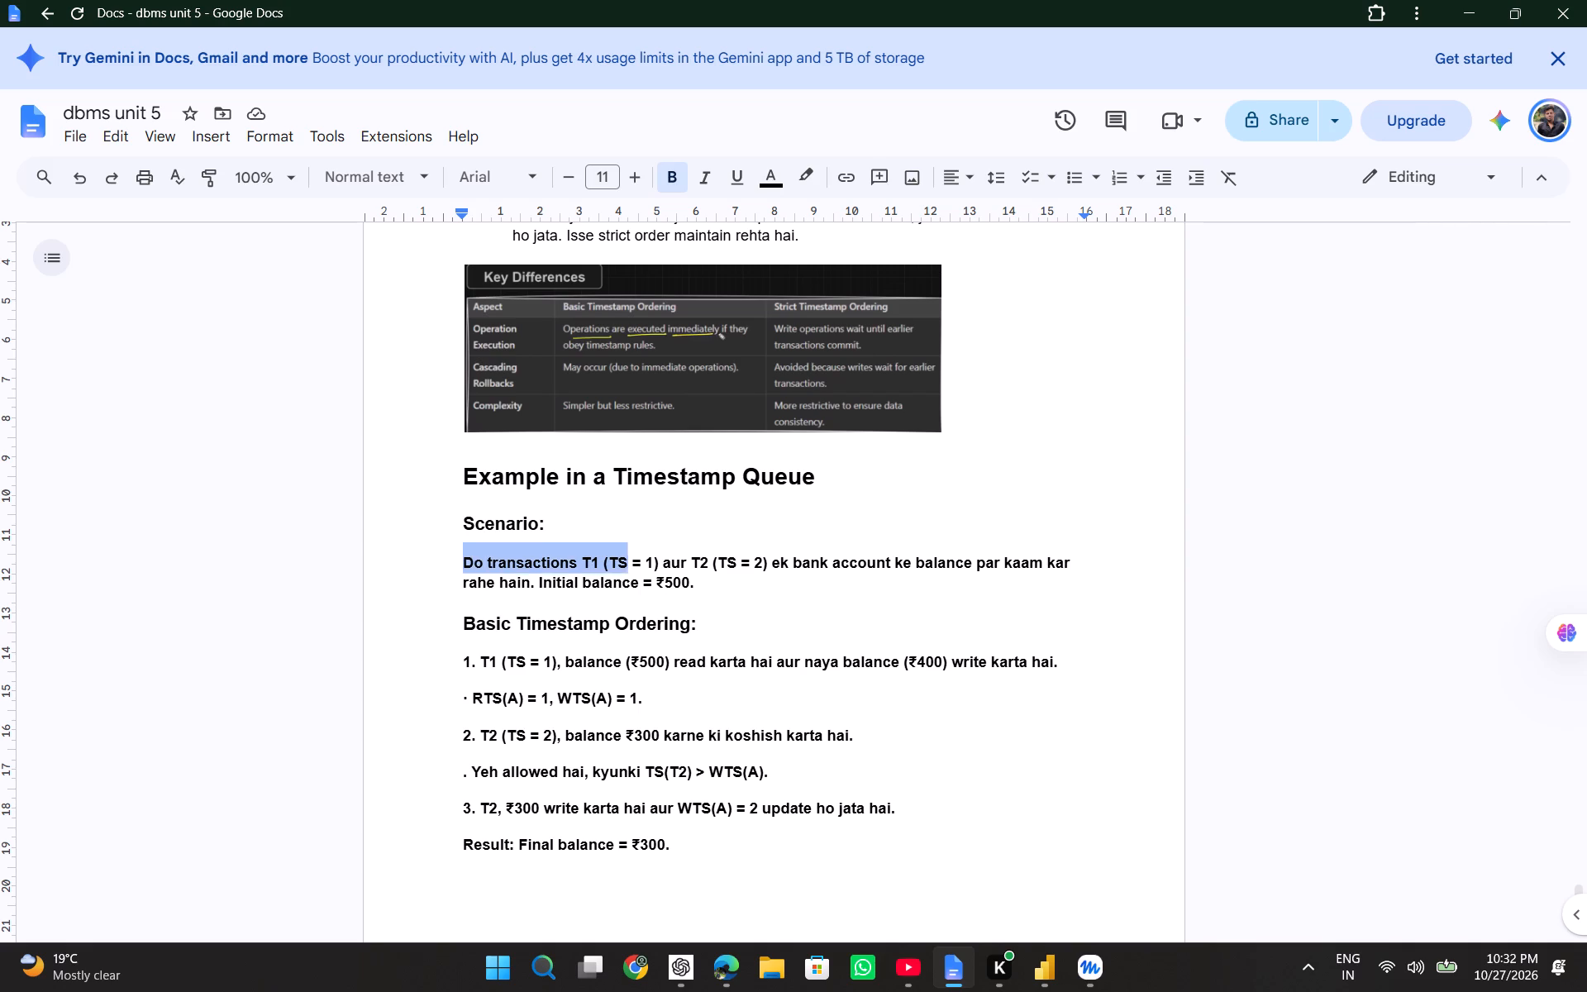
drag(652, 570, 751, 592)
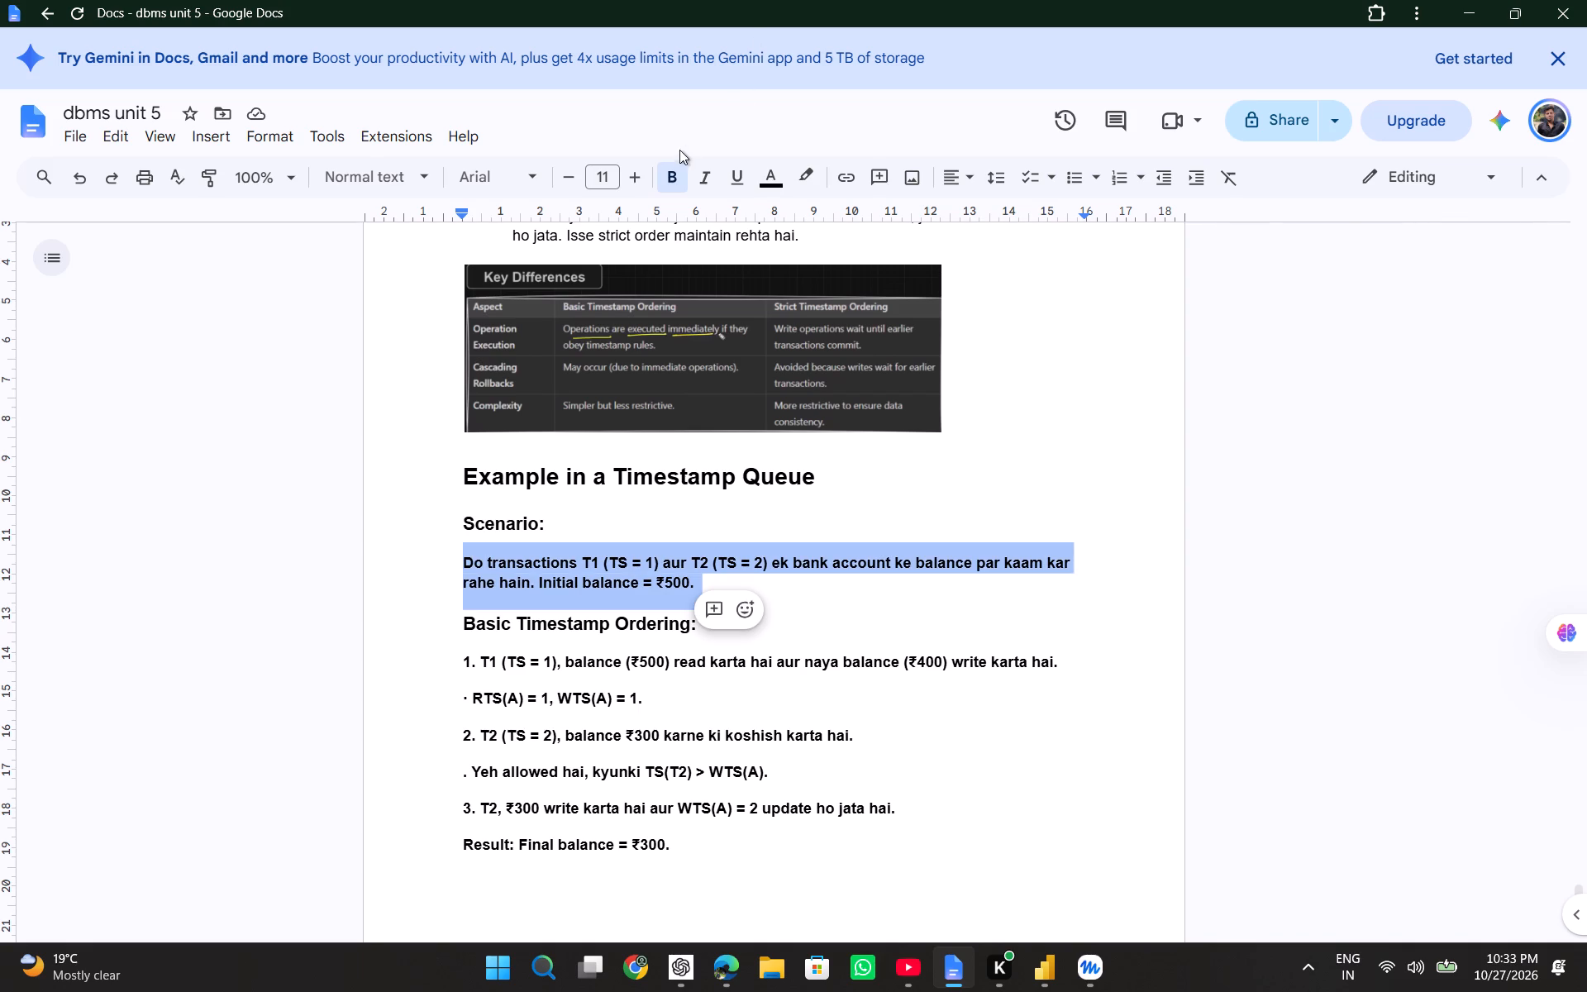
click(674, 179)
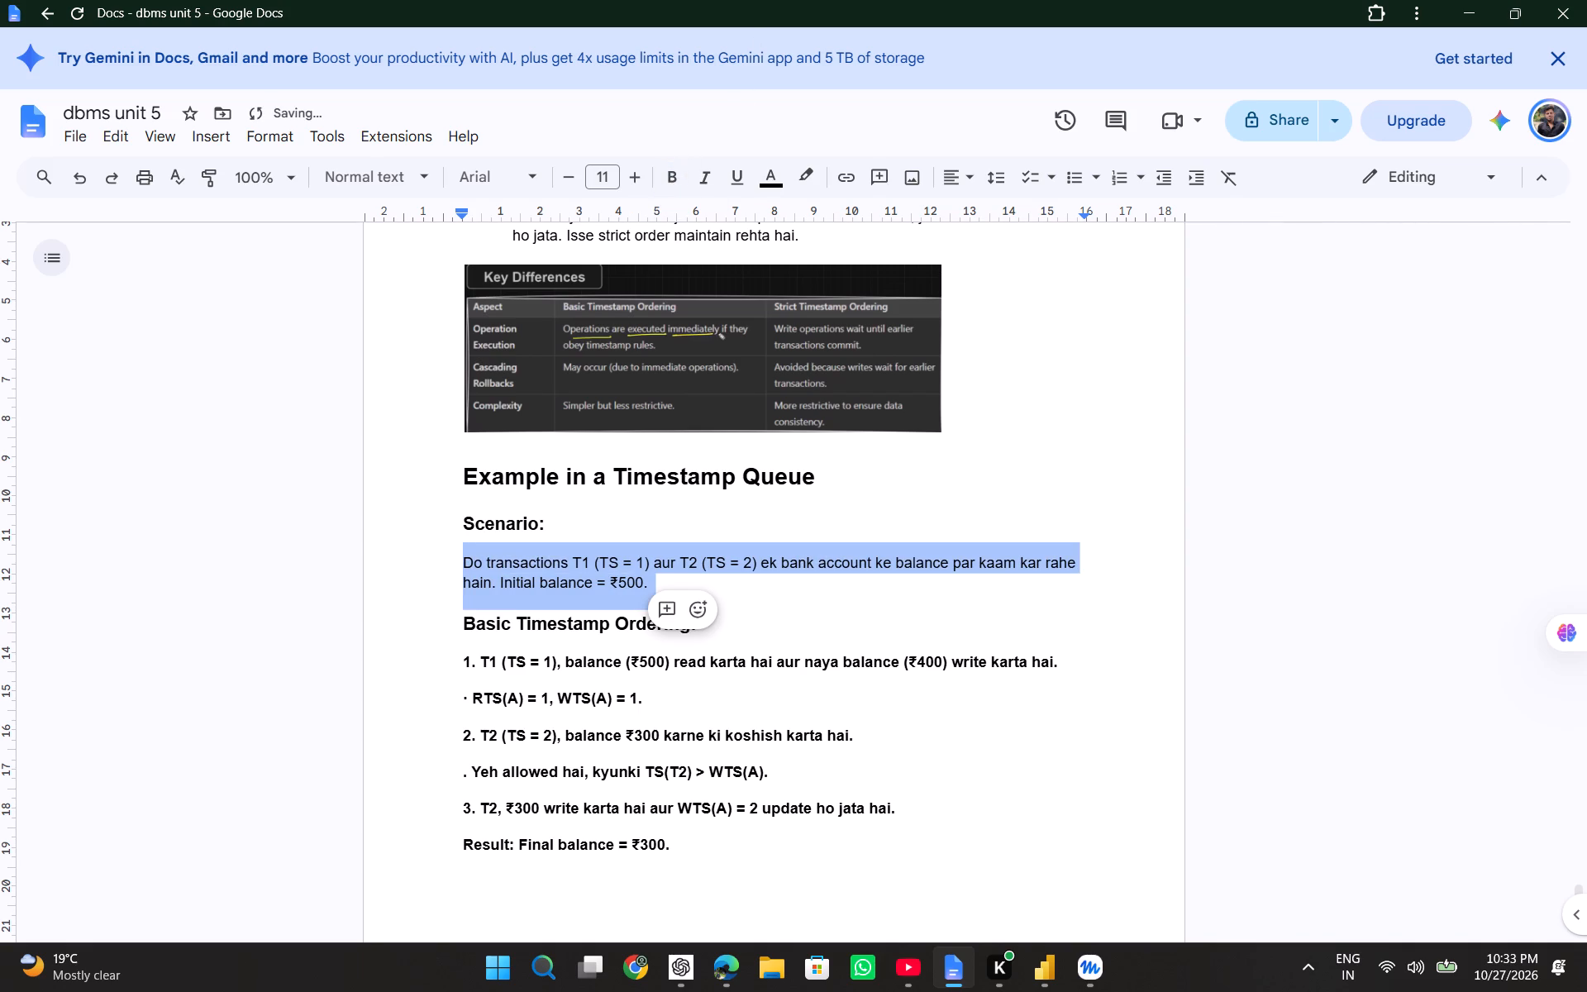
click(844, 594)
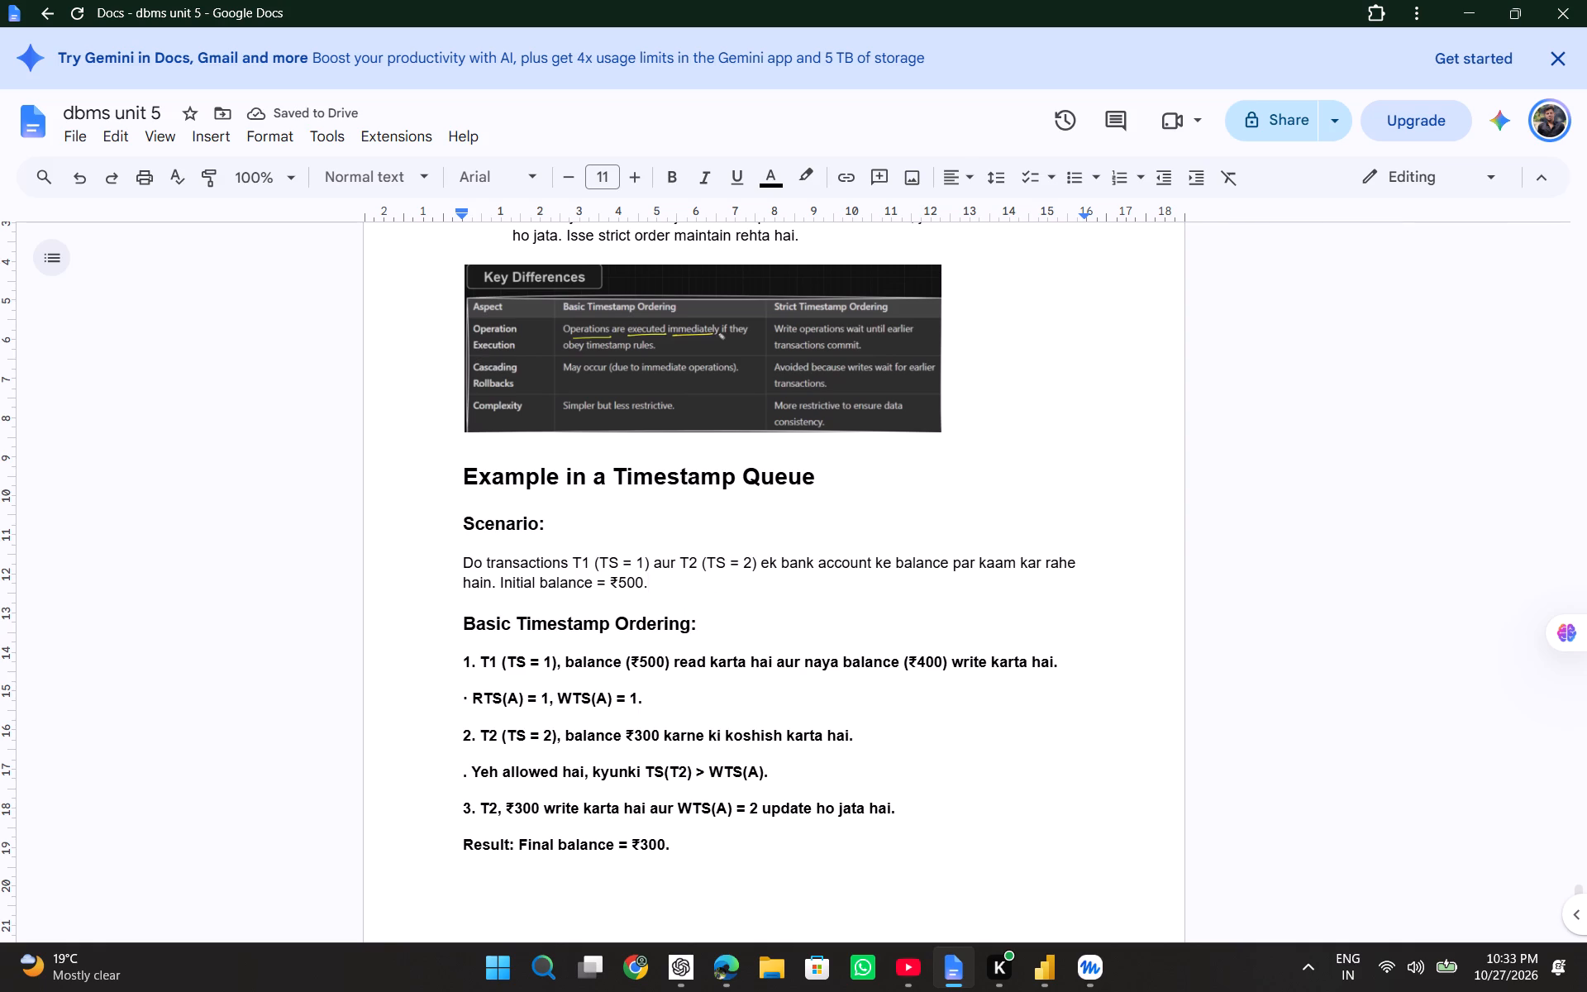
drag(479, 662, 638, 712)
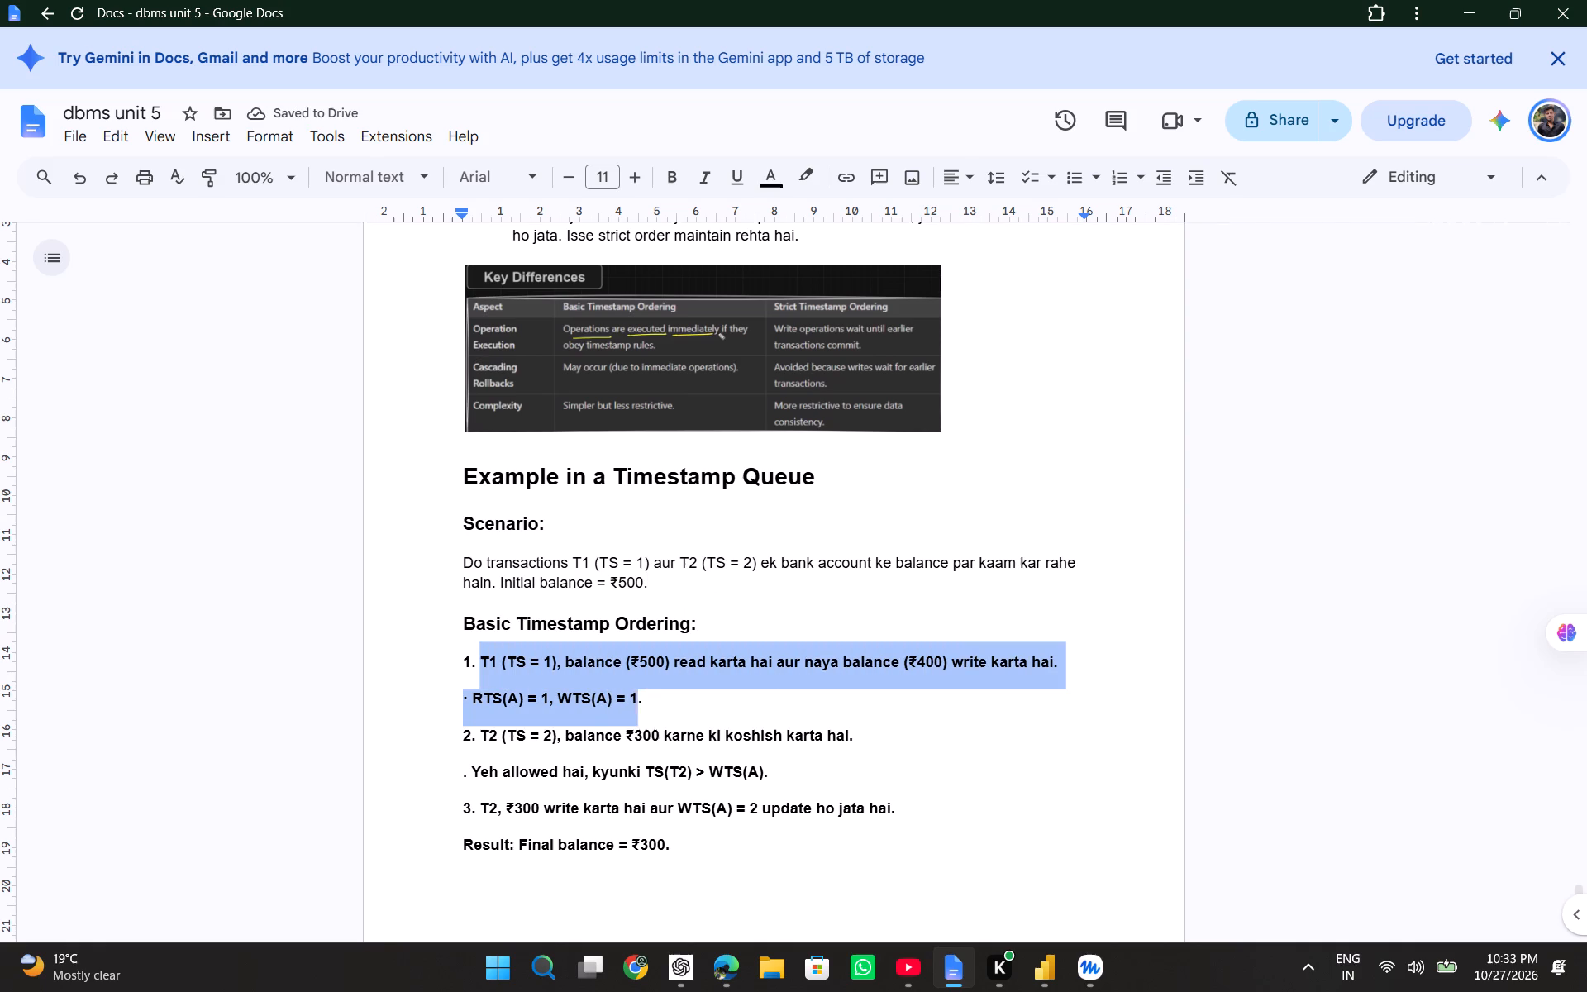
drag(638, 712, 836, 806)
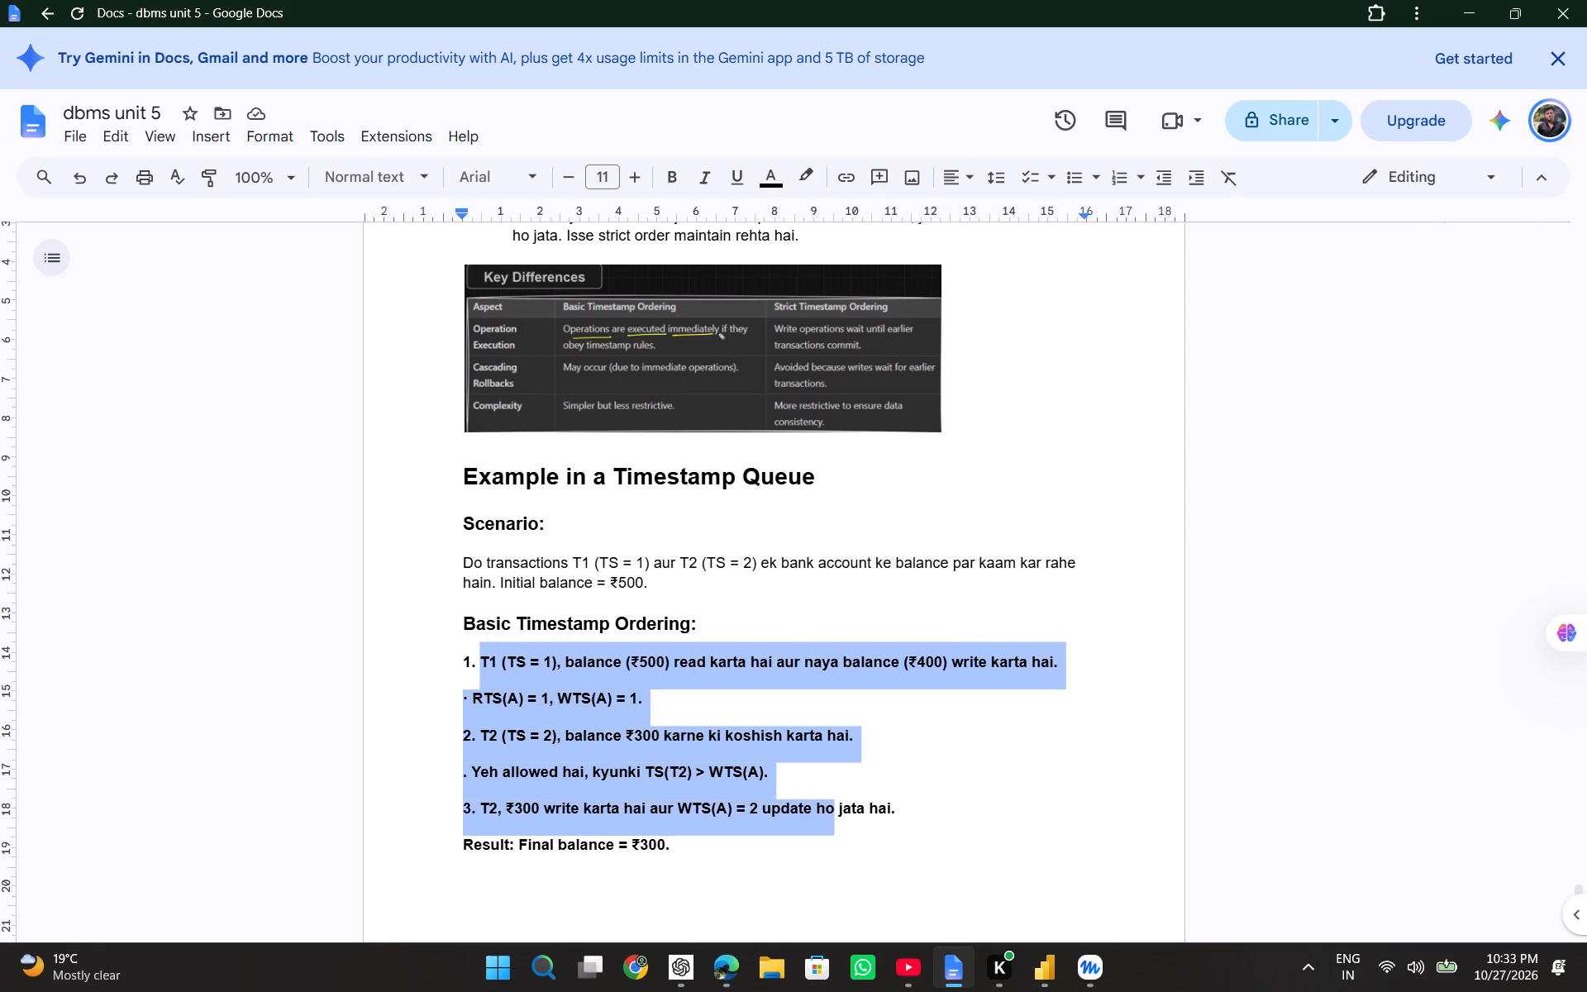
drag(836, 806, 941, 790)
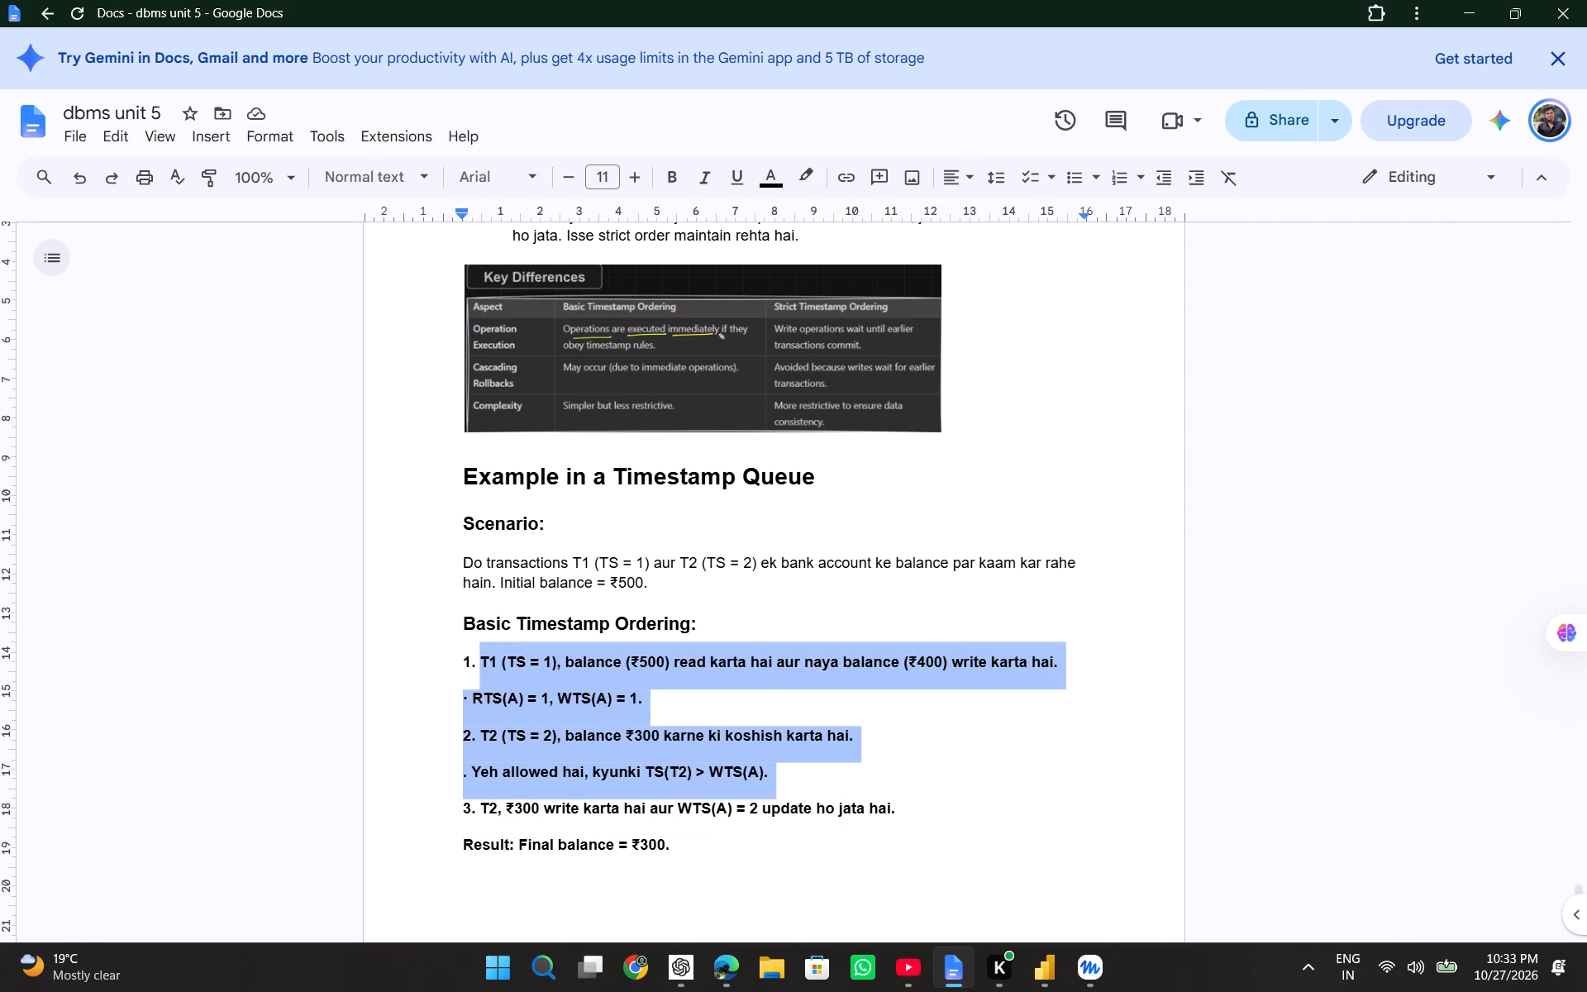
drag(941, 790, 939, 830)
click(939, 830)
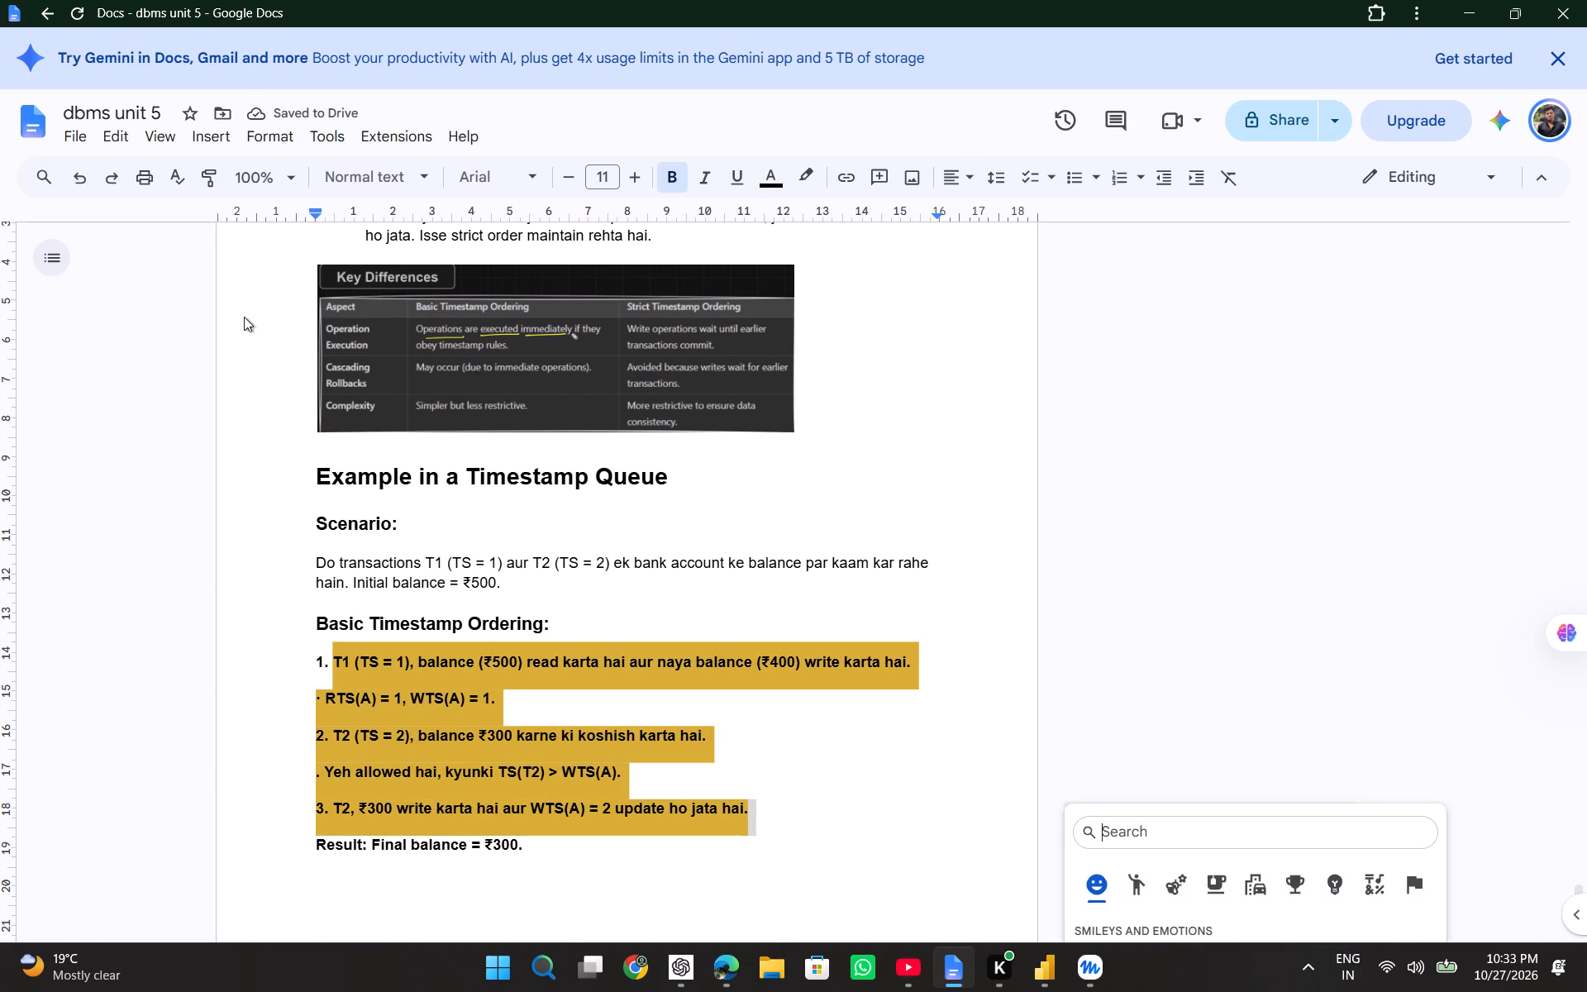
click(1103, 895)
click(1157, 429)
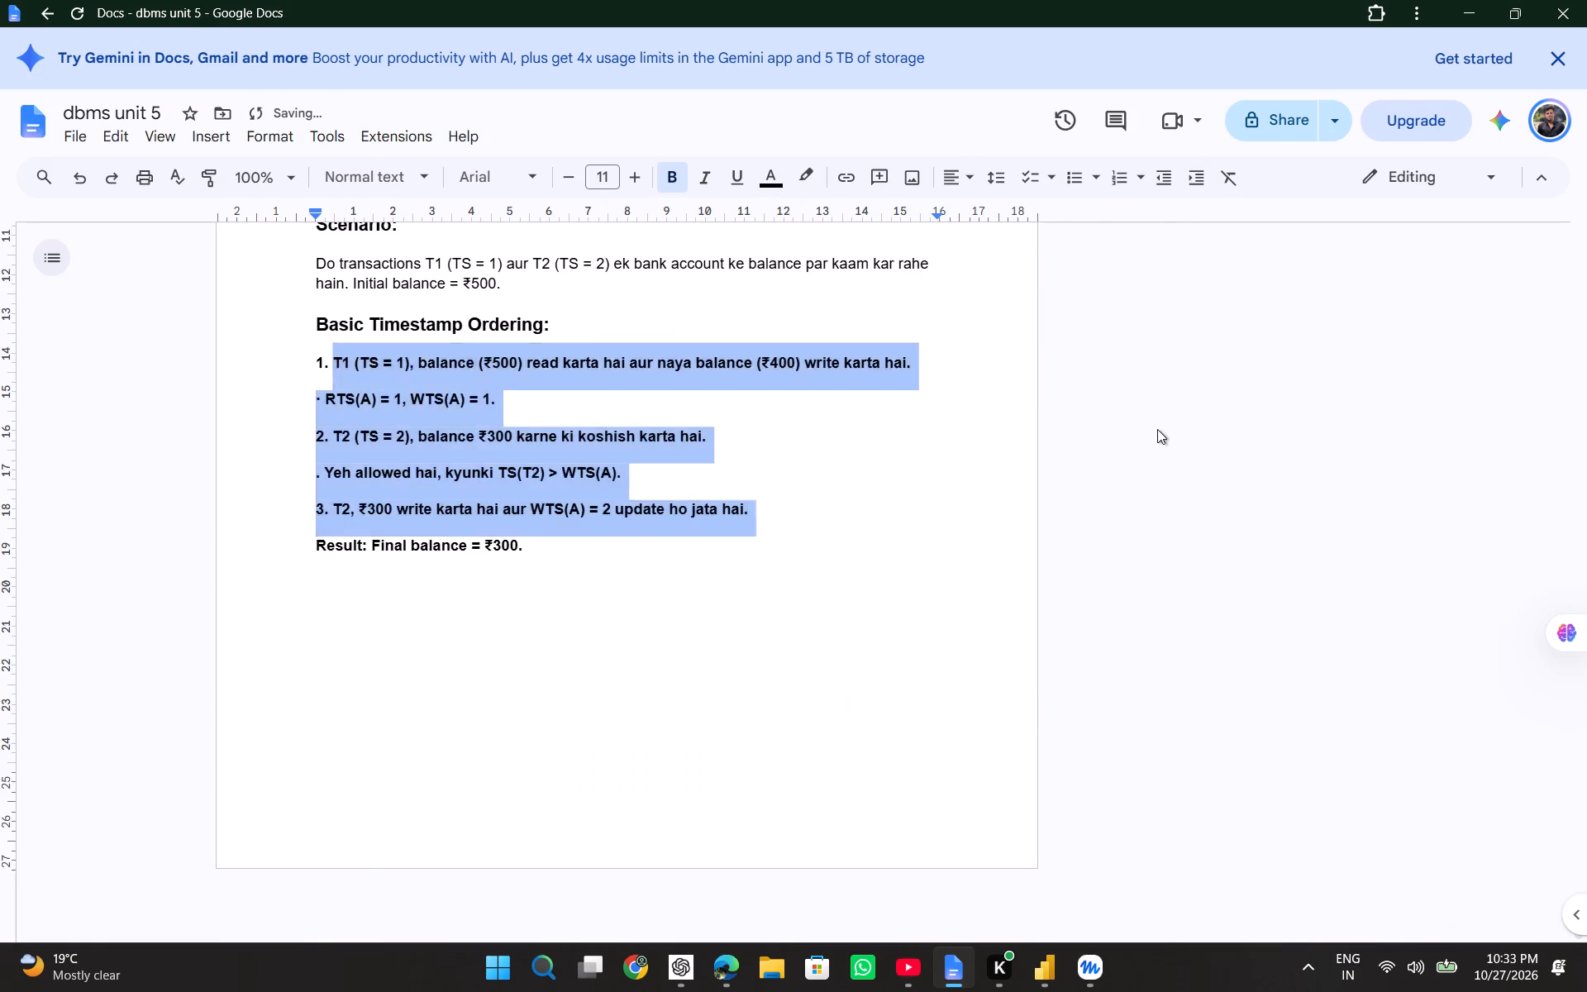
Format the five lines between the Basic Timestamp Ordering heading and the Result line as a numbered list.
scroll(722, 701, up, 2)
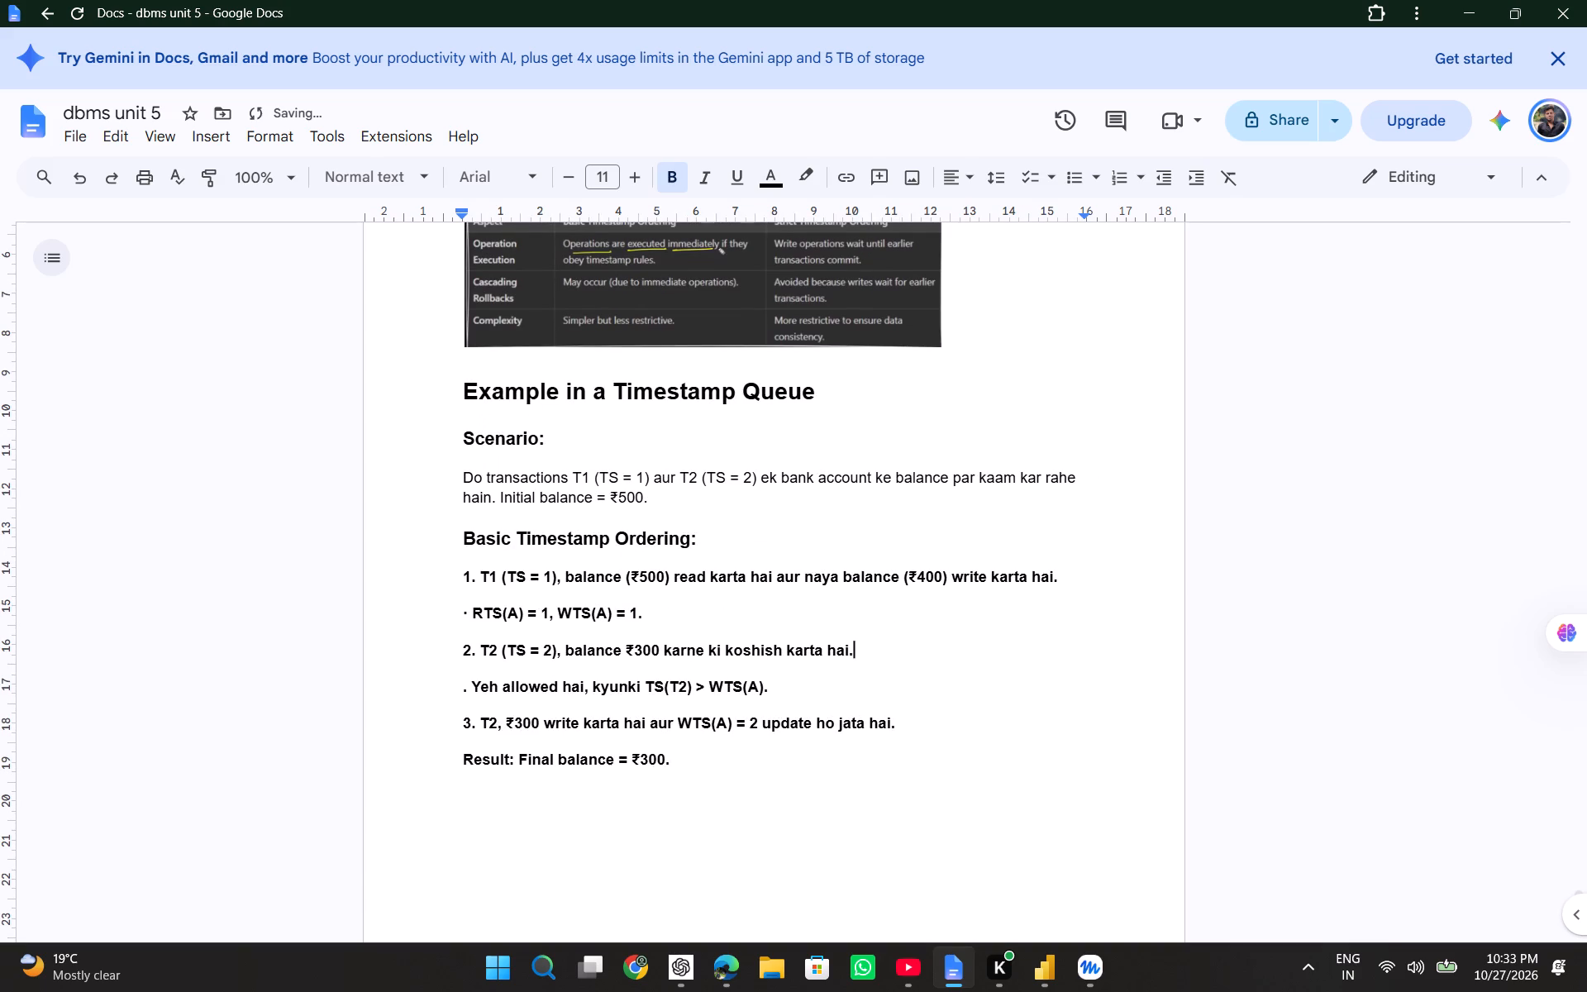
click(474, 579)
key(Right)
drag(474, 579, 923, 727)
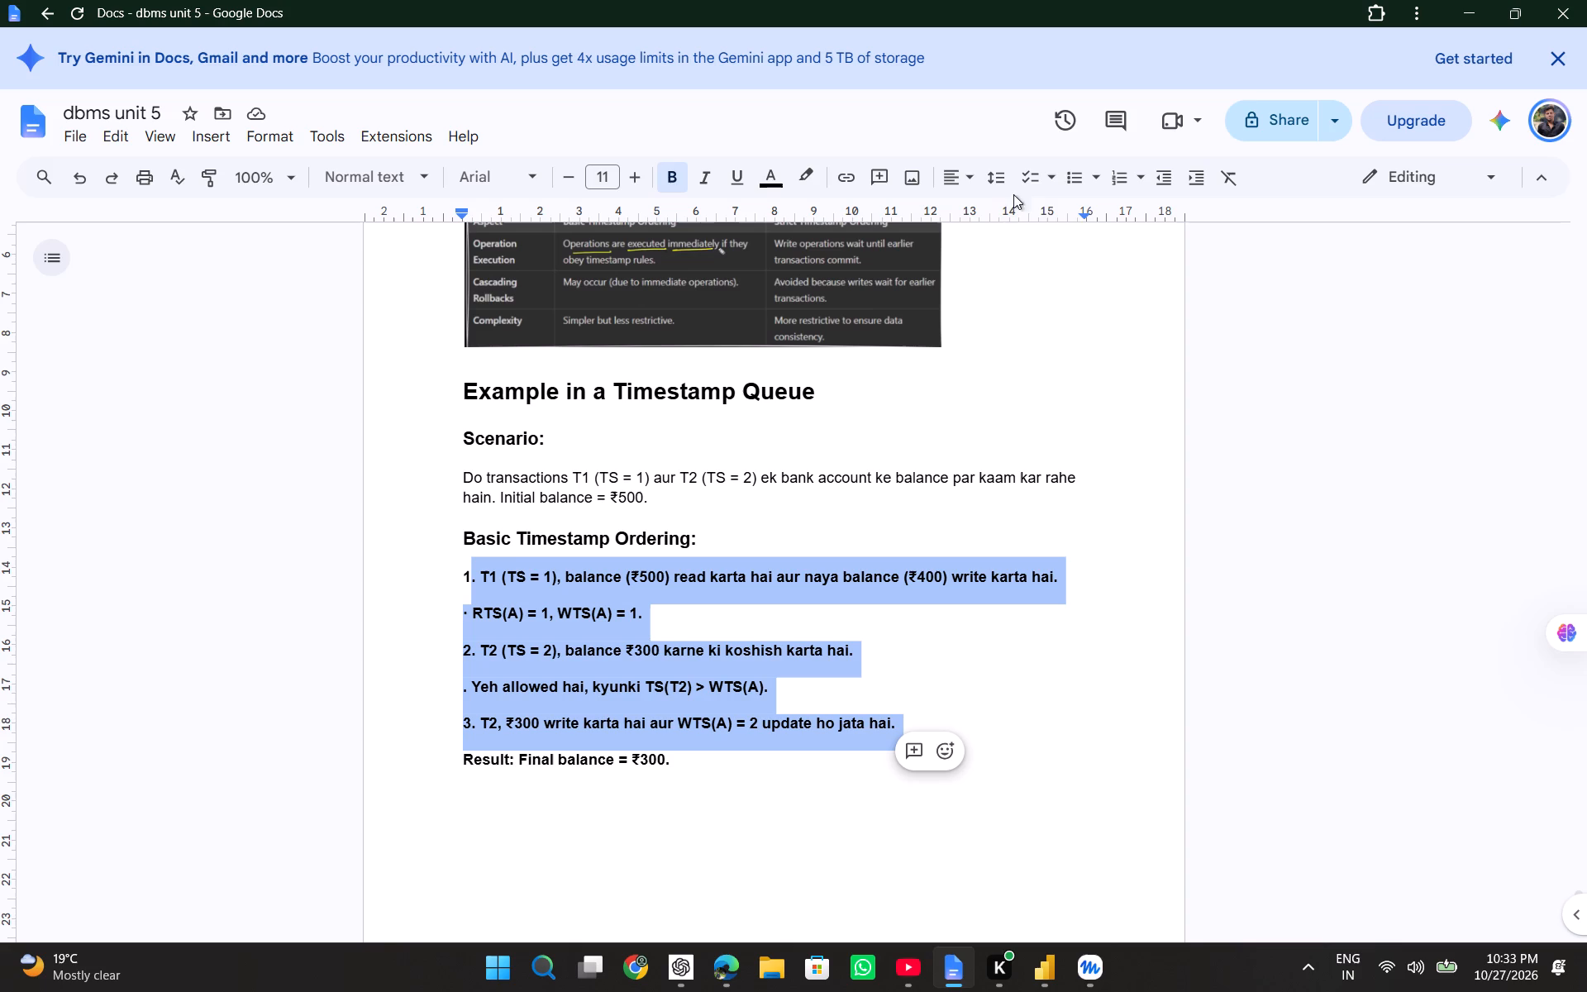
click(1116, 169)
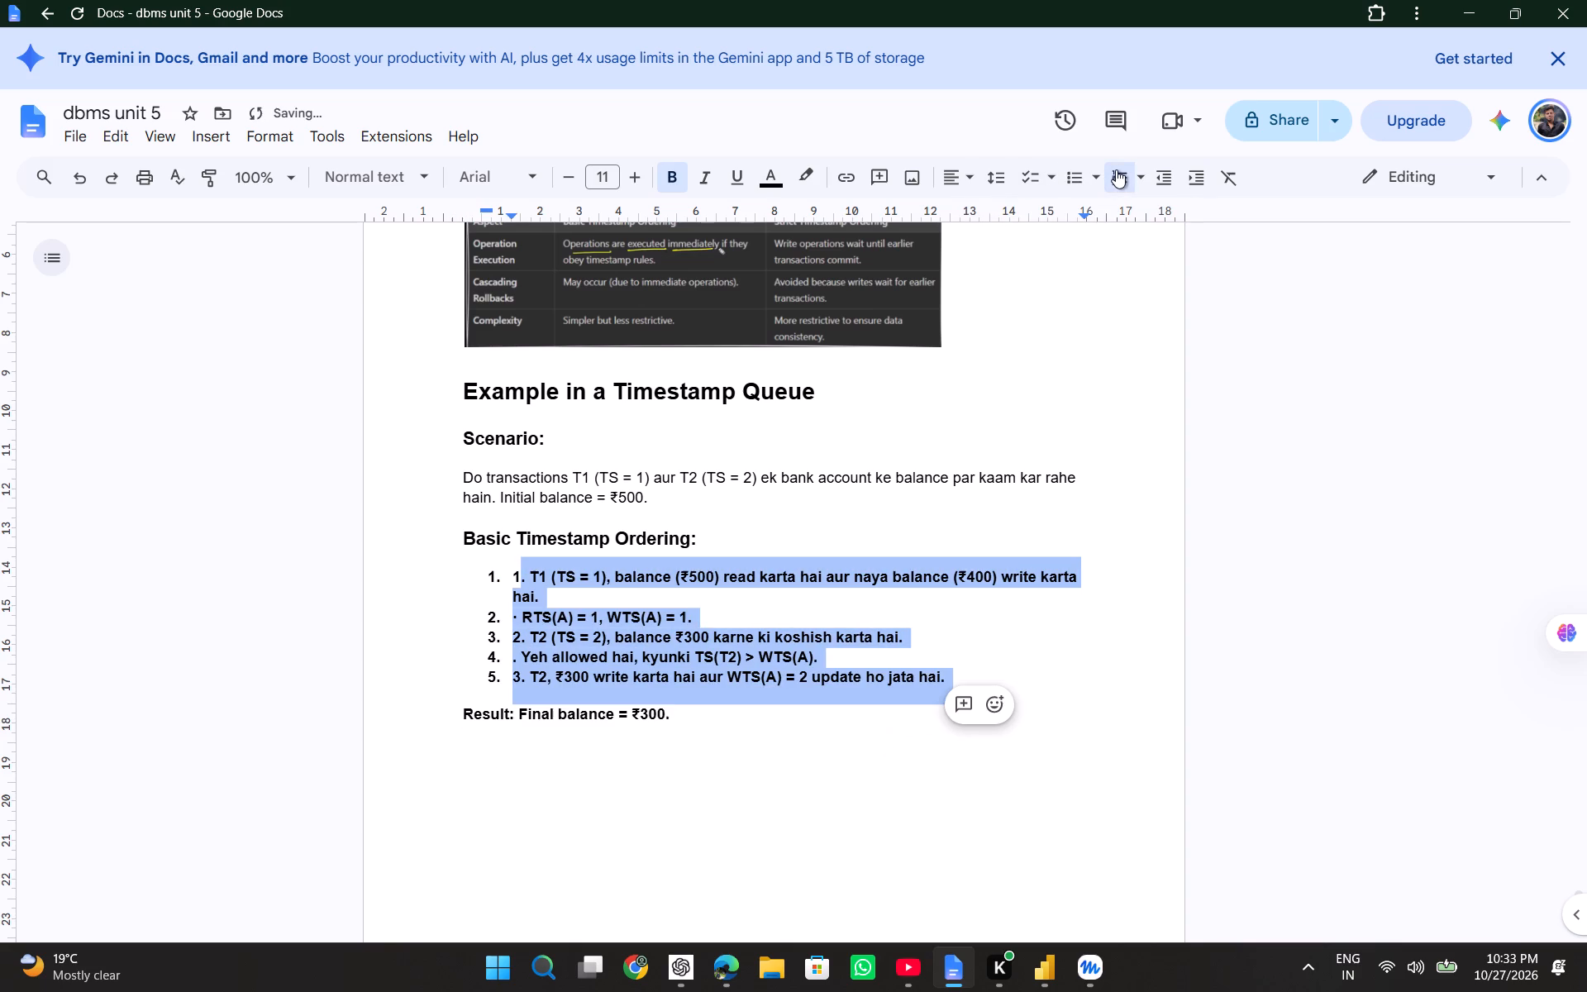
click(800, 775)
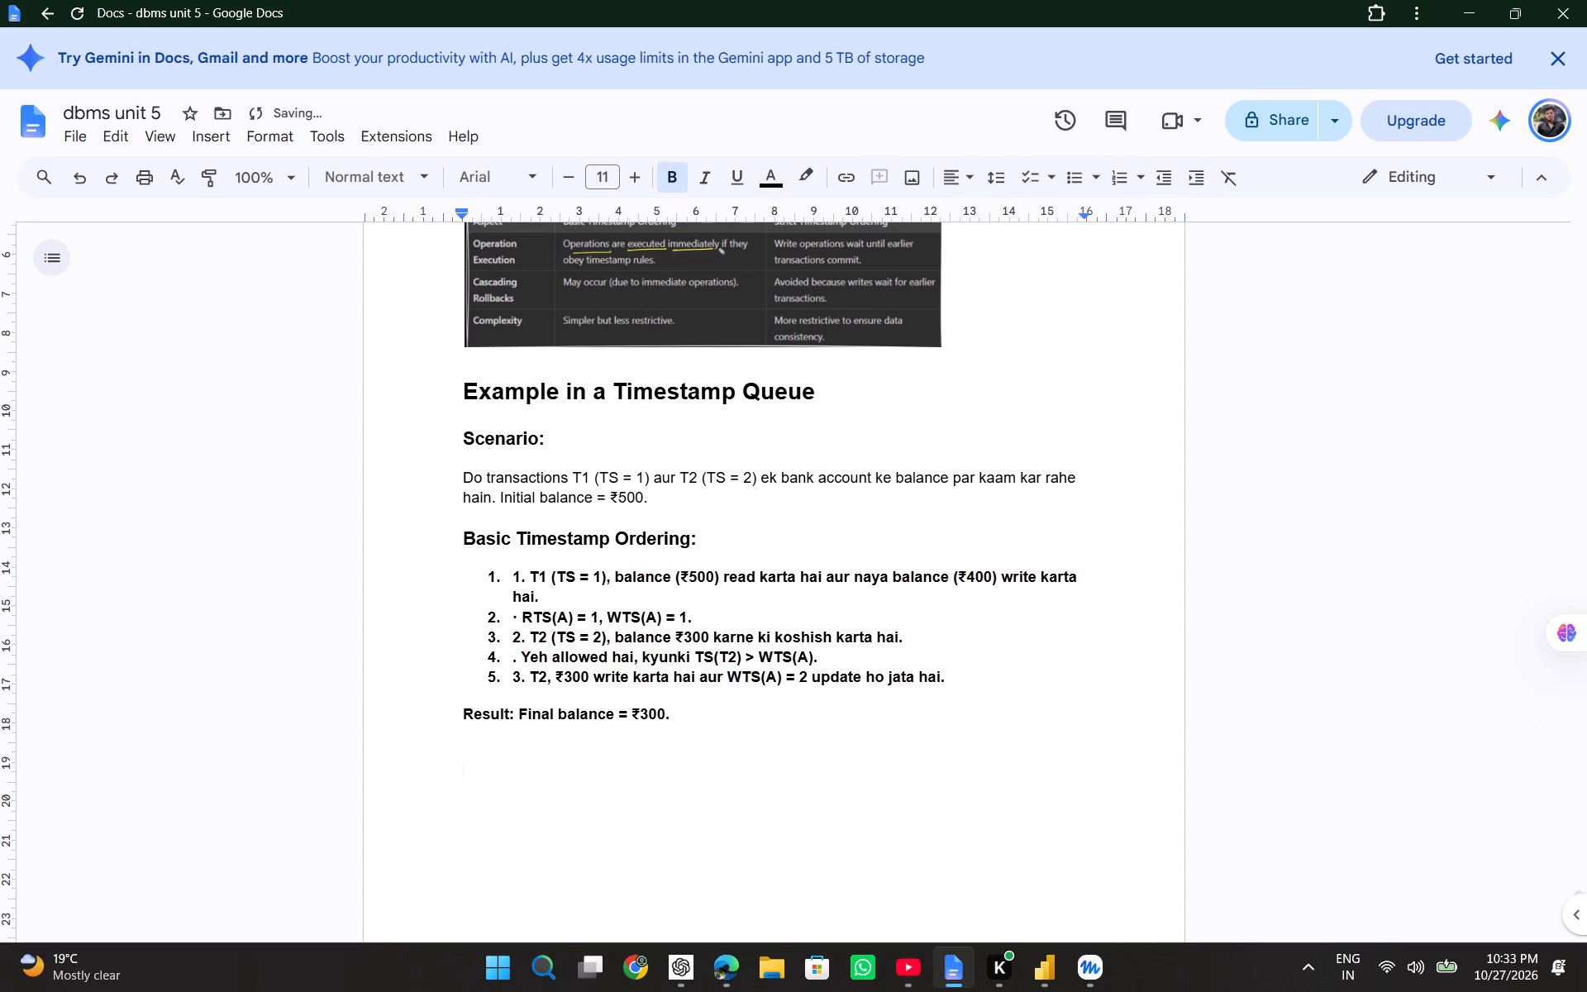
Delete the leftover manual numbers and dots at the start of all five Basic Timestamp Ordering list items.
click(526, 577)
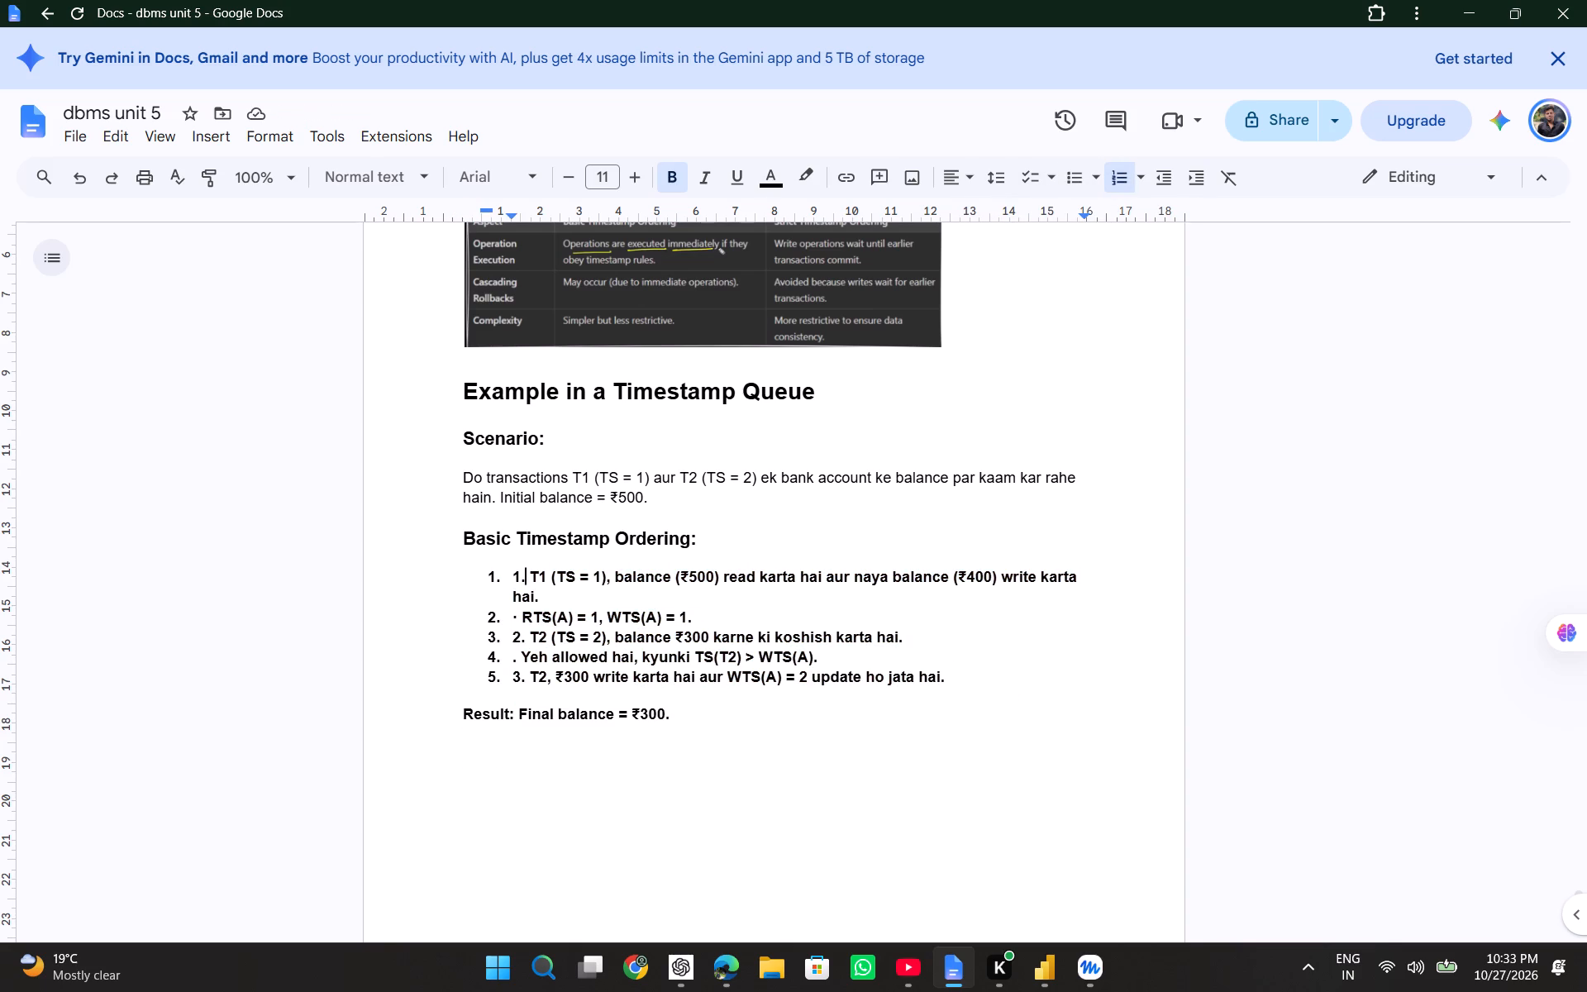
key(ctrl+BackSpace)
key(ctrl+BackSpace)
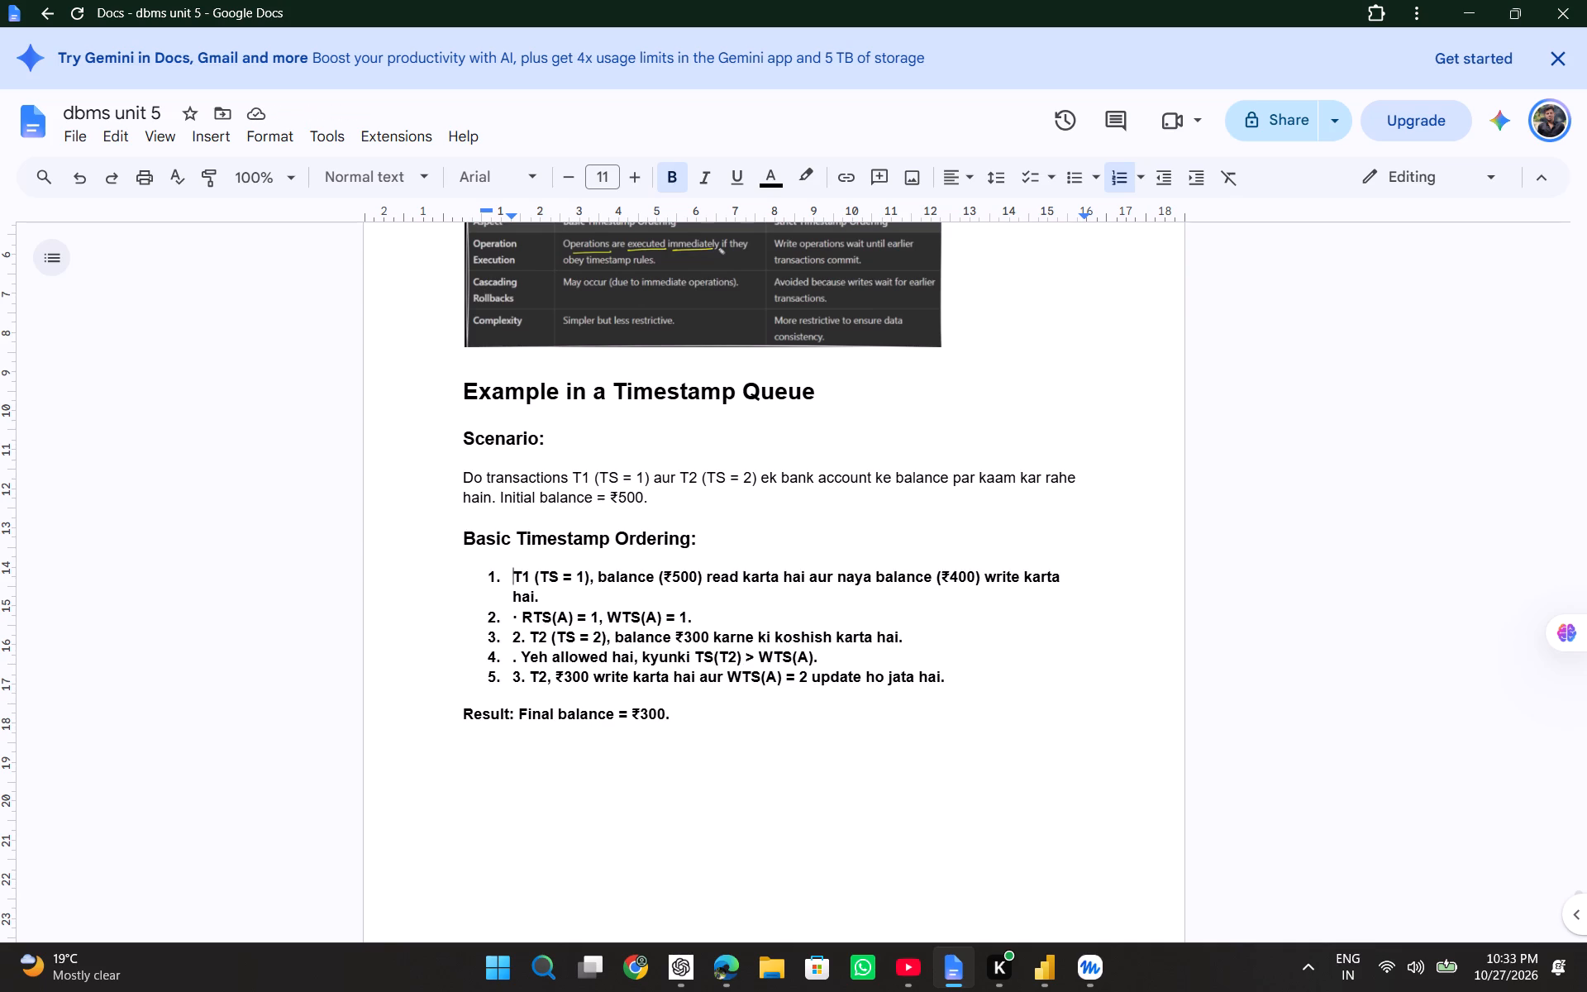
key(ctrl+Down)
key(ctrl+Delete)
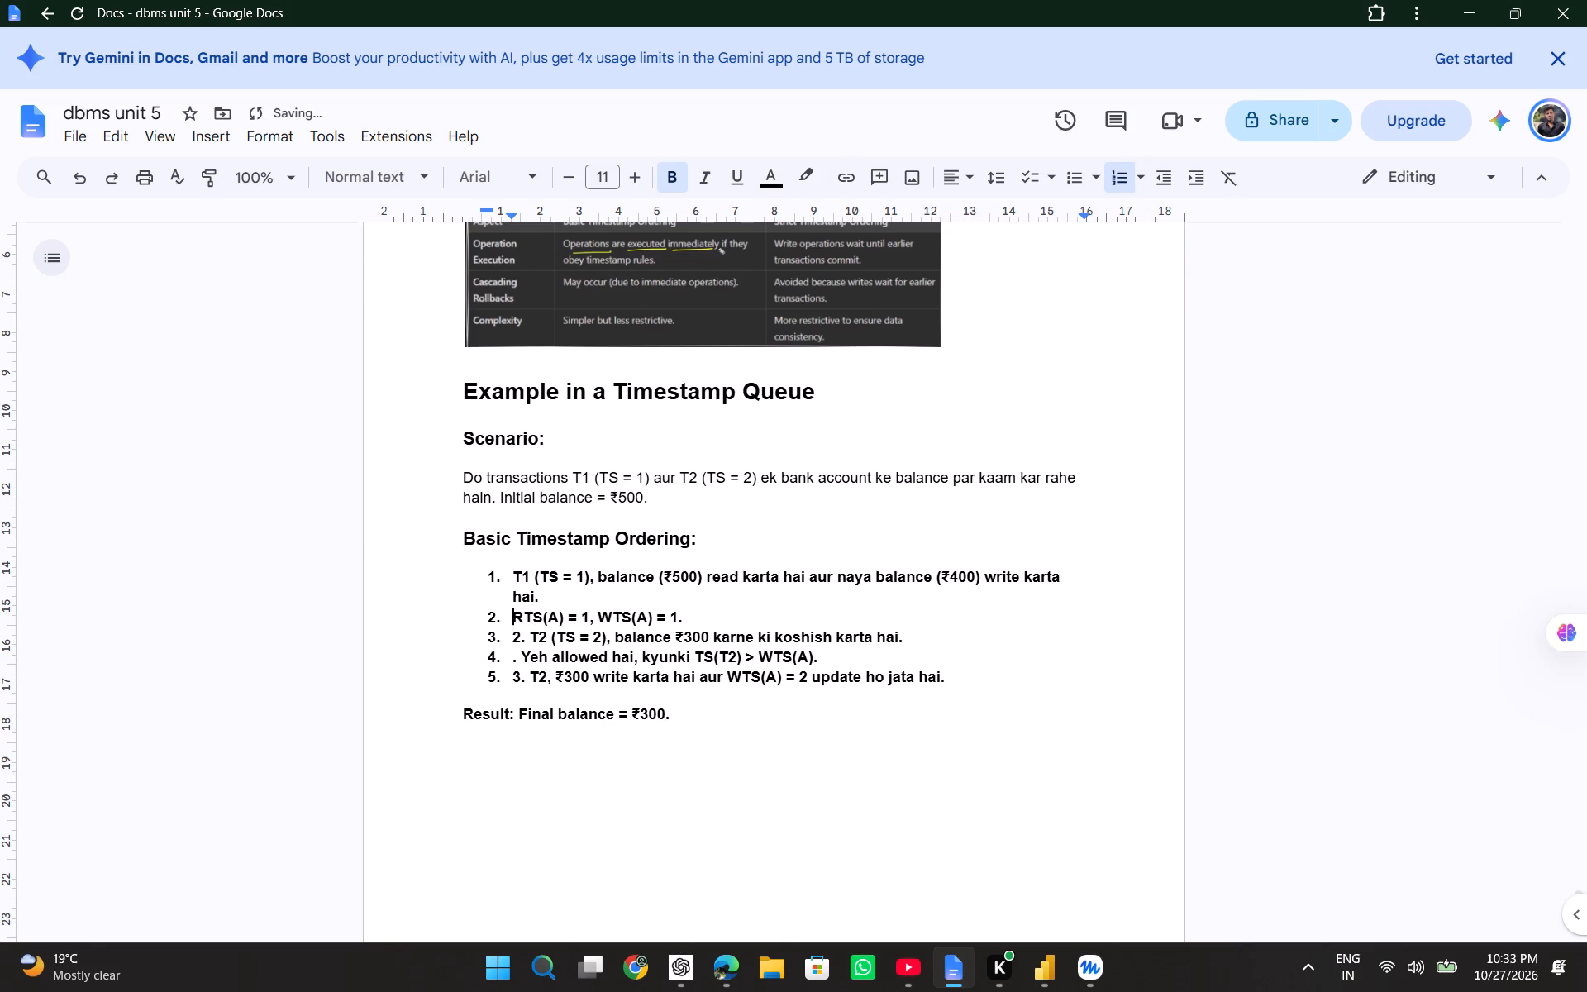
key(ctrl+Down)
key(ctrl+Delete)
key(ctrl+Delete)
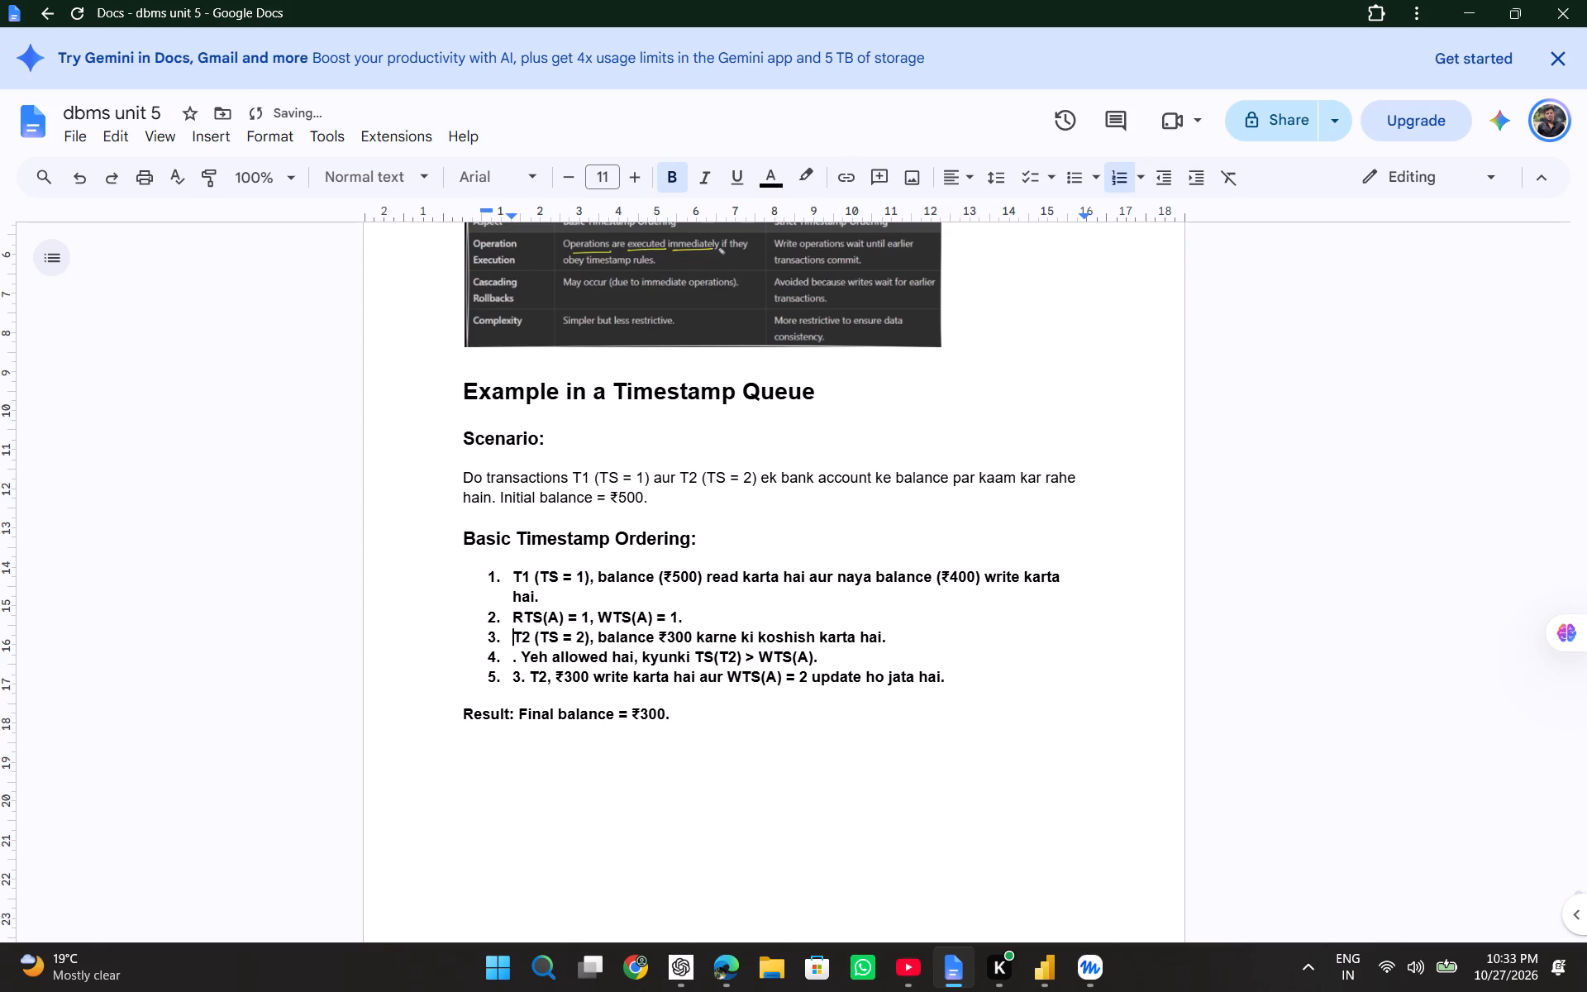
key(ctrl+Down)
key(ctrl+Delete)
key(ctrl+Down)
key(ctrl+Delete)
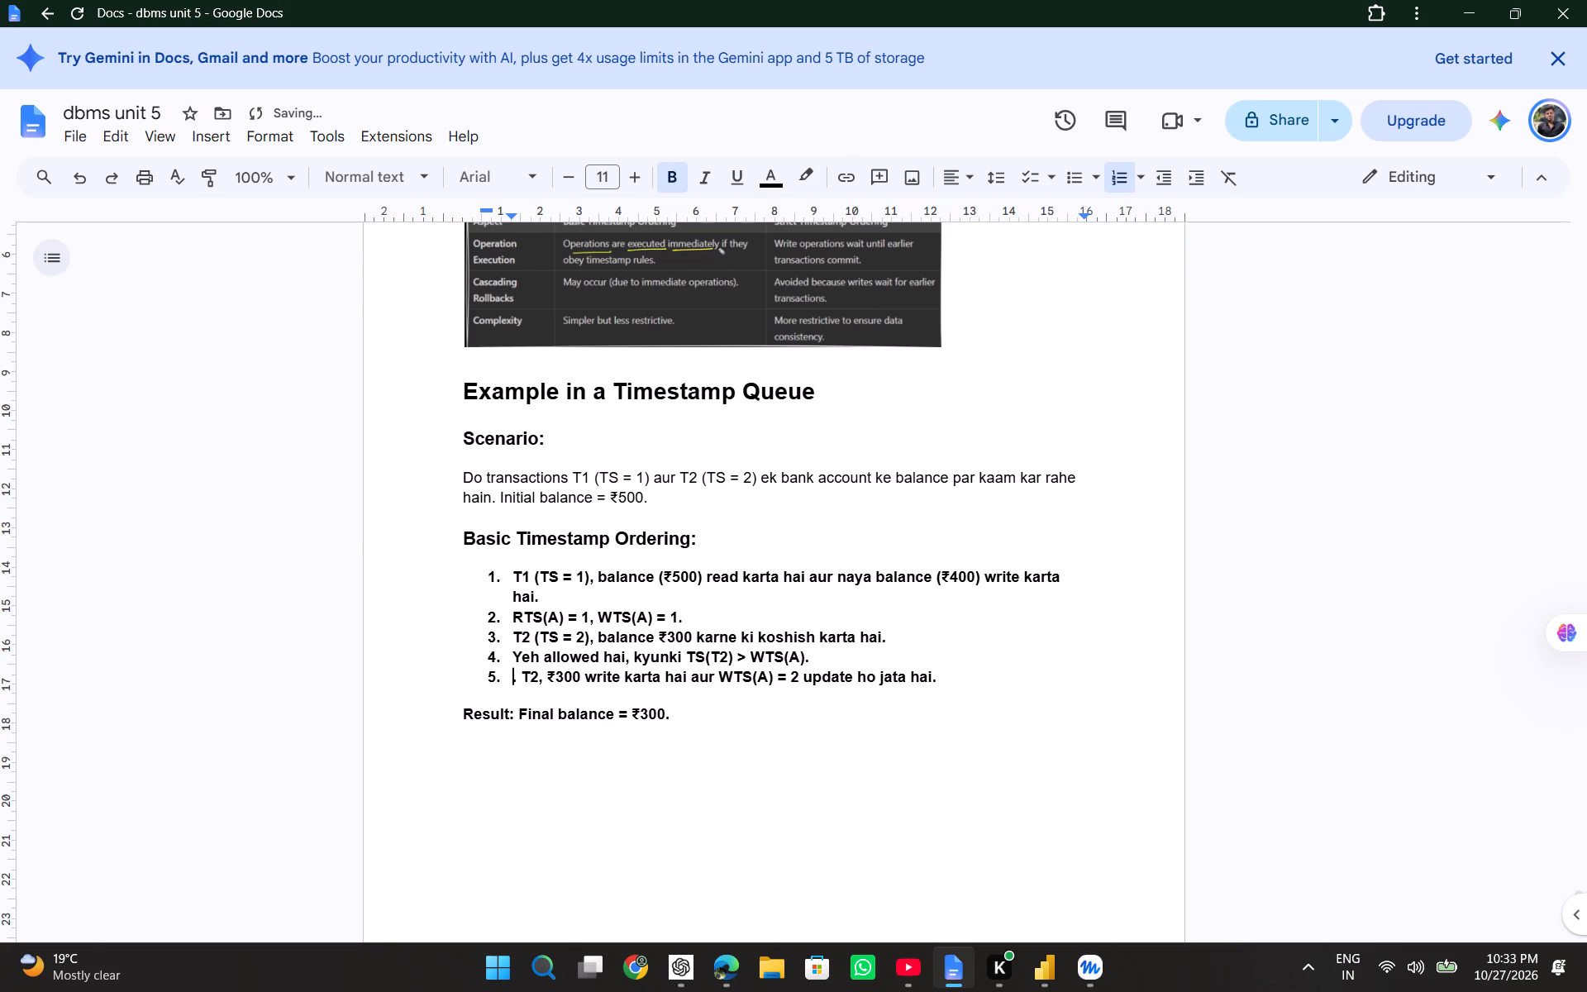
key(ctrl+Delete)
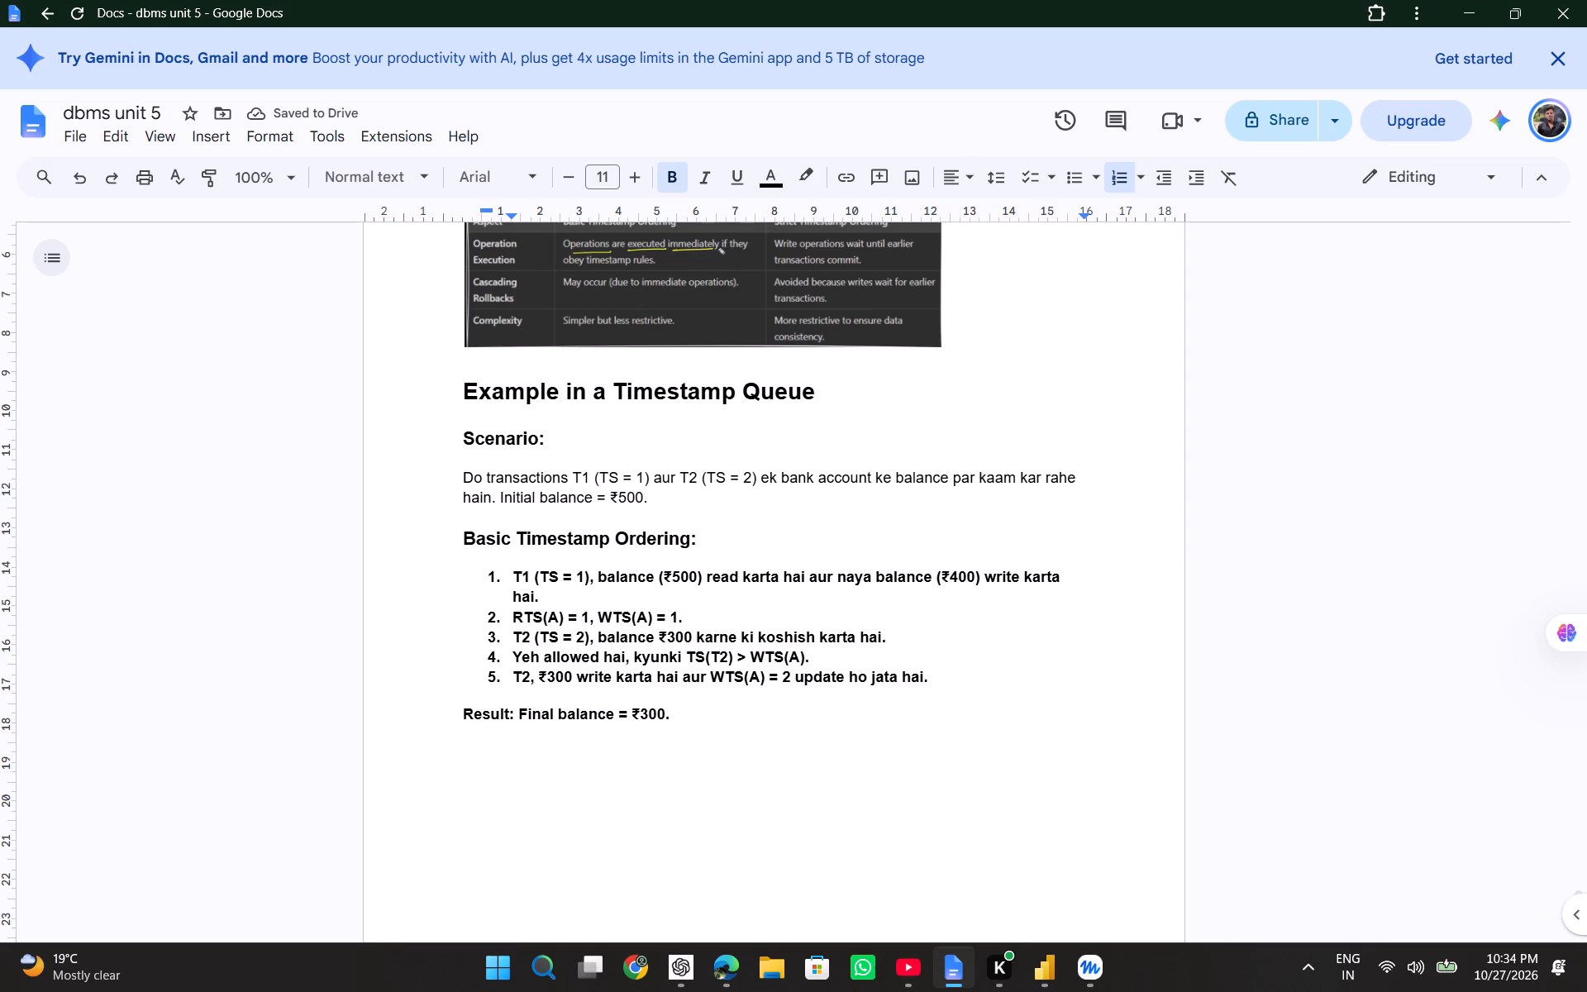
Remove the bold formatting from the five numbered items under Basic Timestamp Ordering.
drag(513, 573, 545, 596)
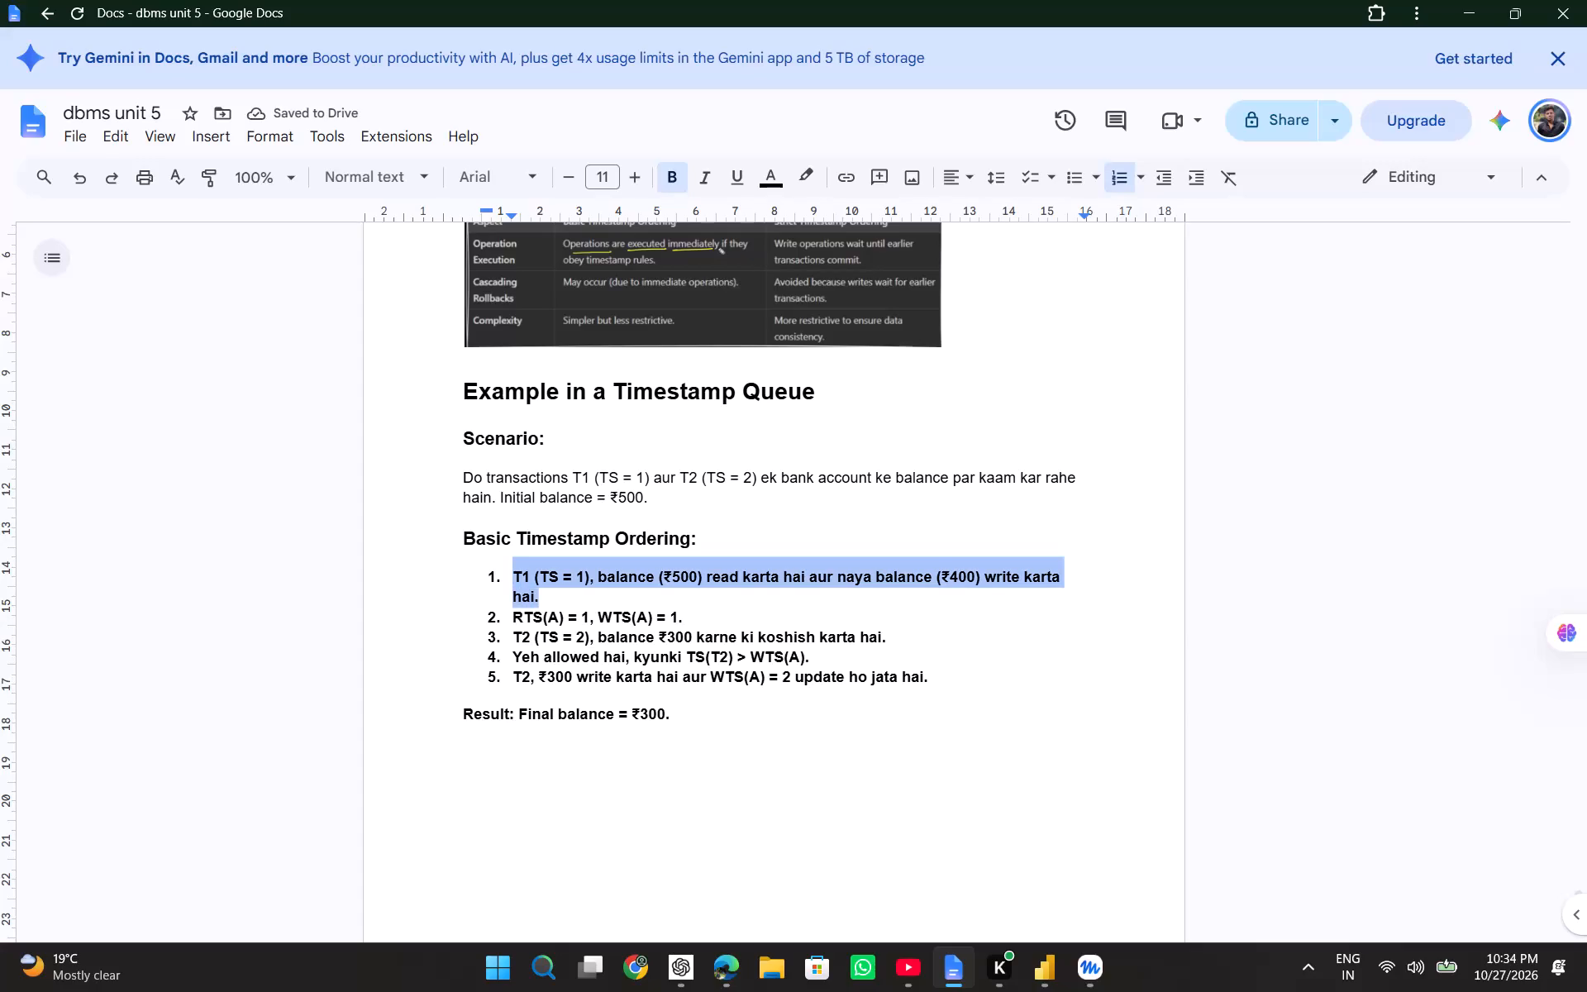
drag(545, 596, 922, 681)
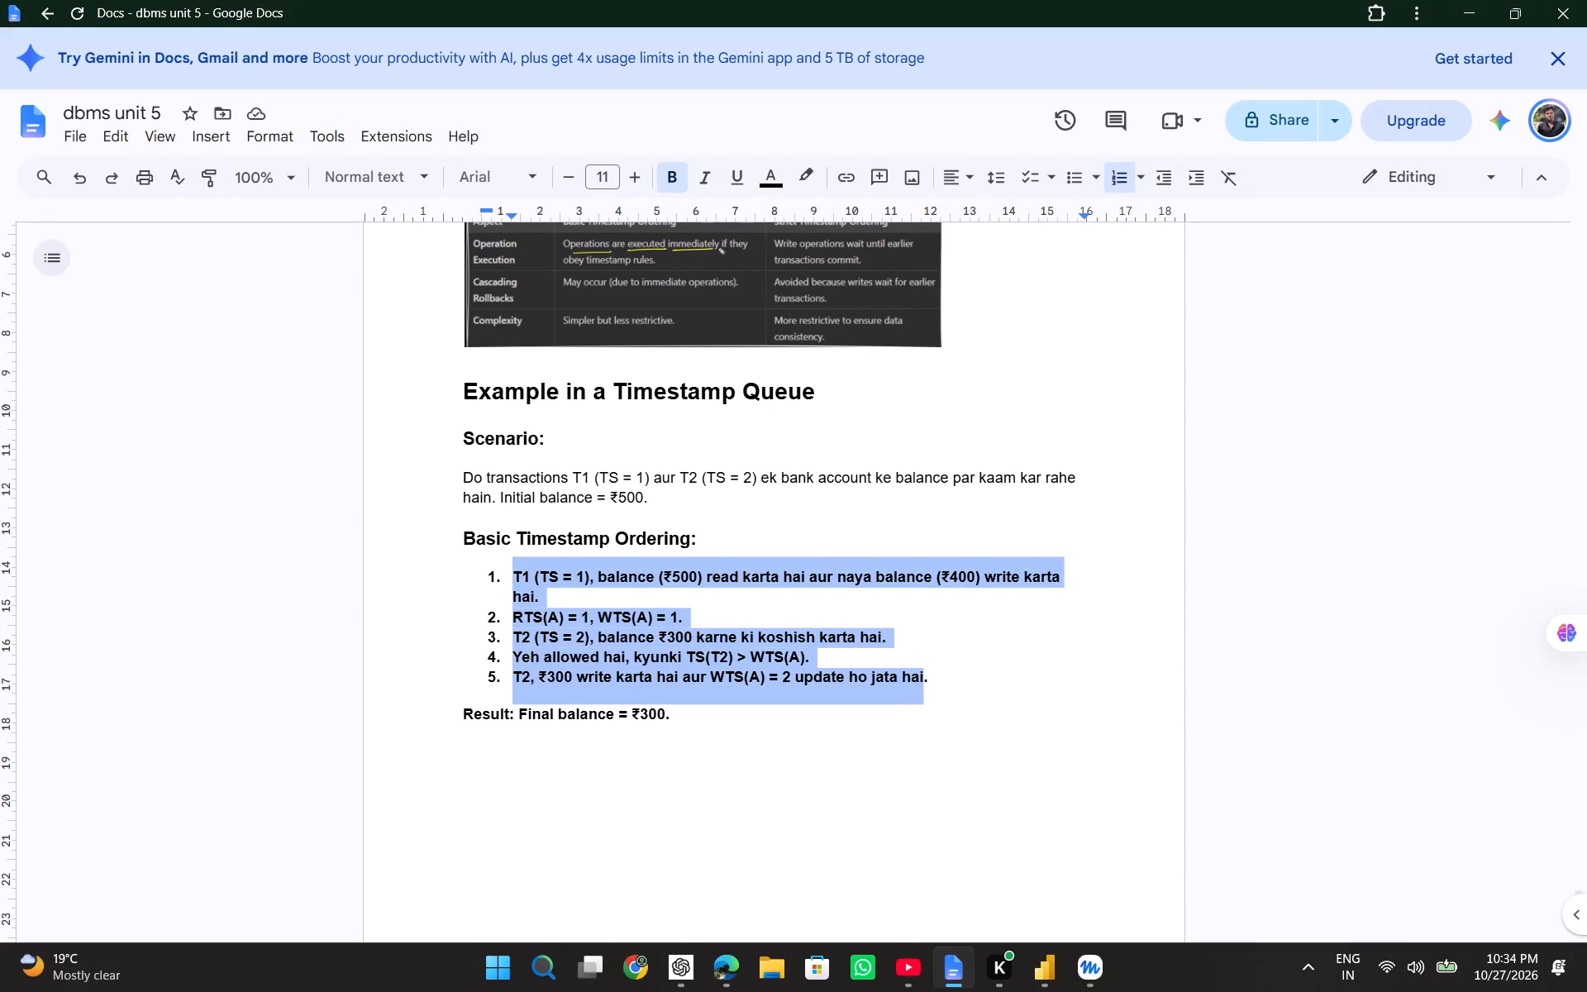
drag(922, 681, 938, 694)
click(673, 188)
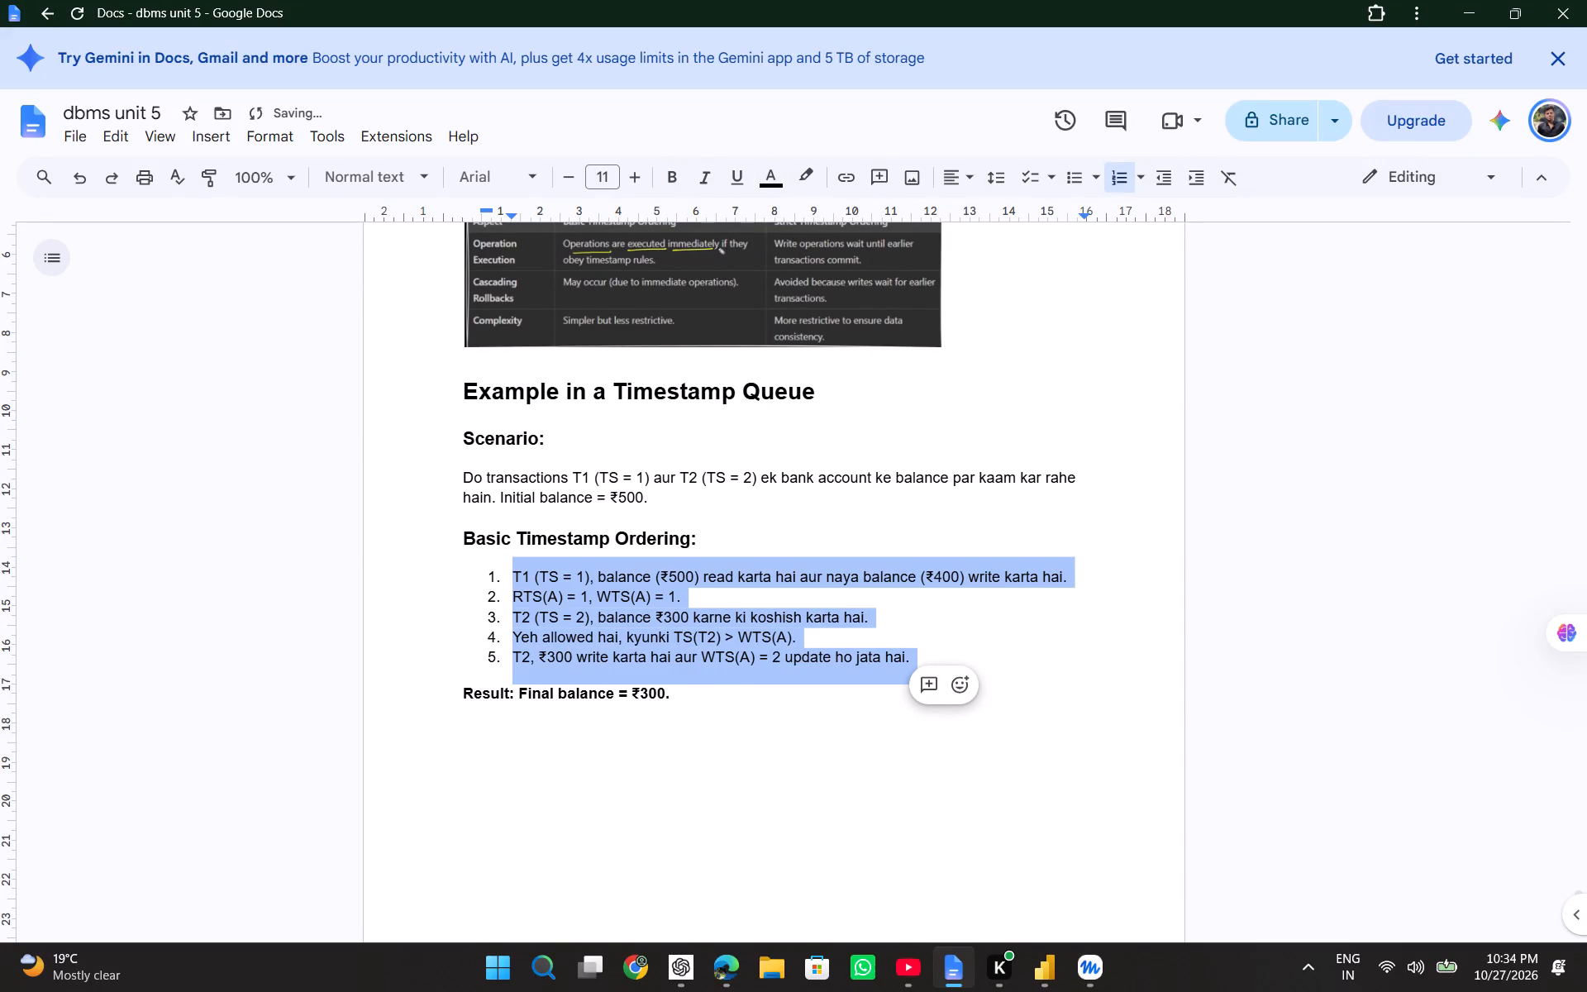
click(725, 733)
scroll(725, 733, down, 3)
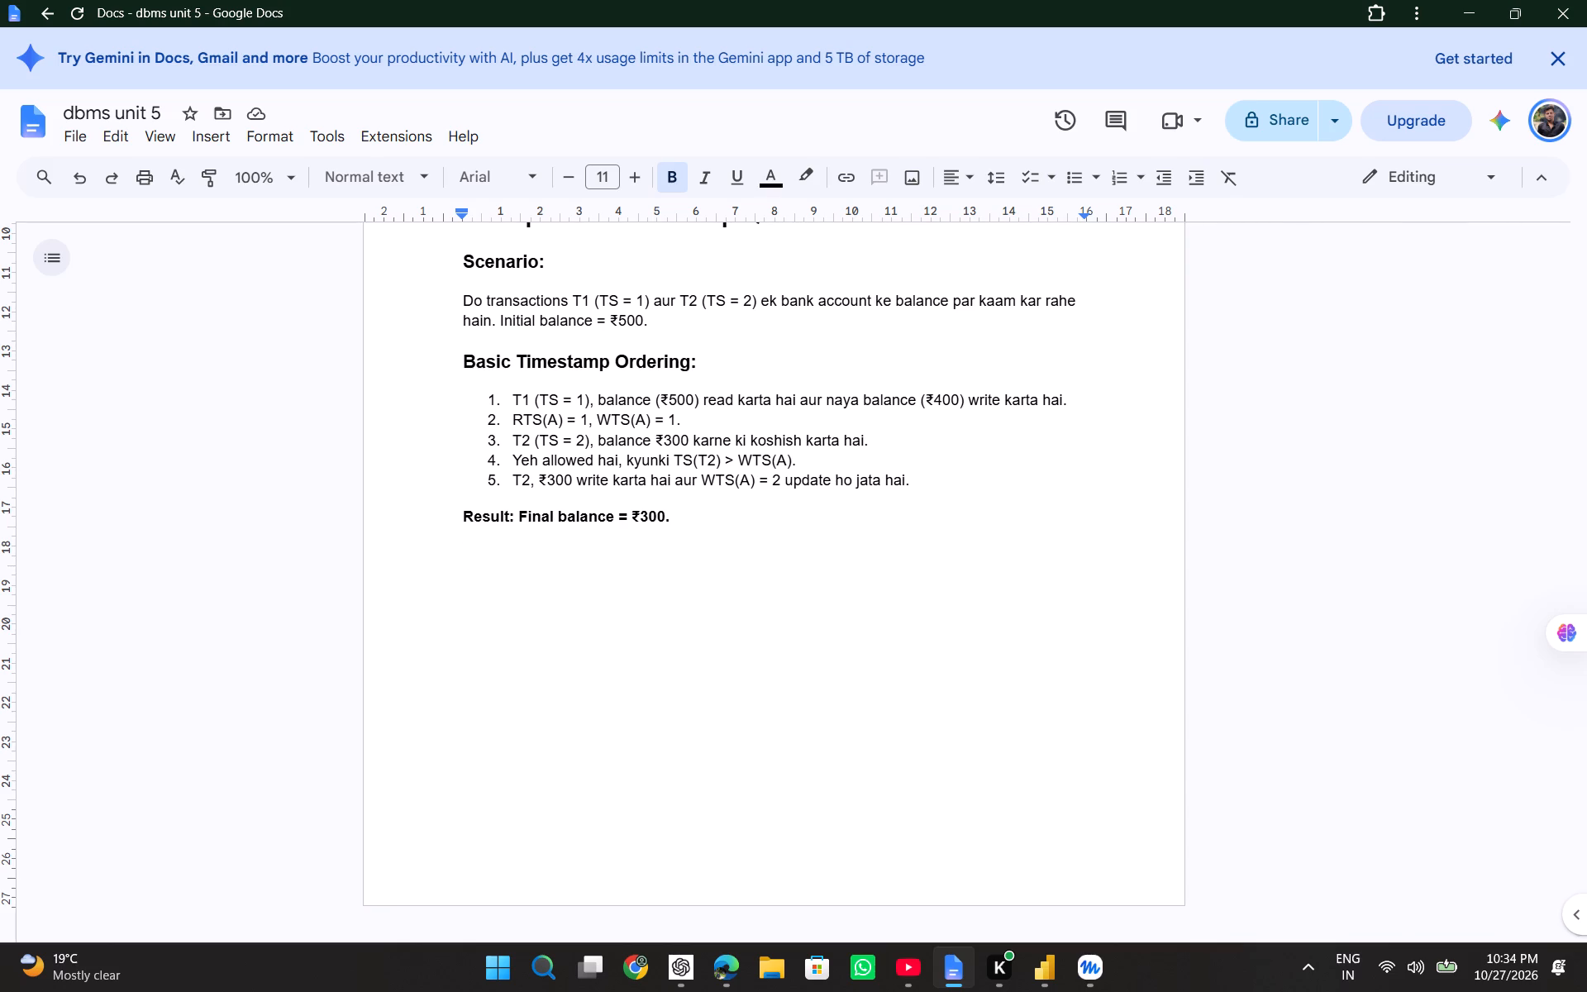
click(657, 513)
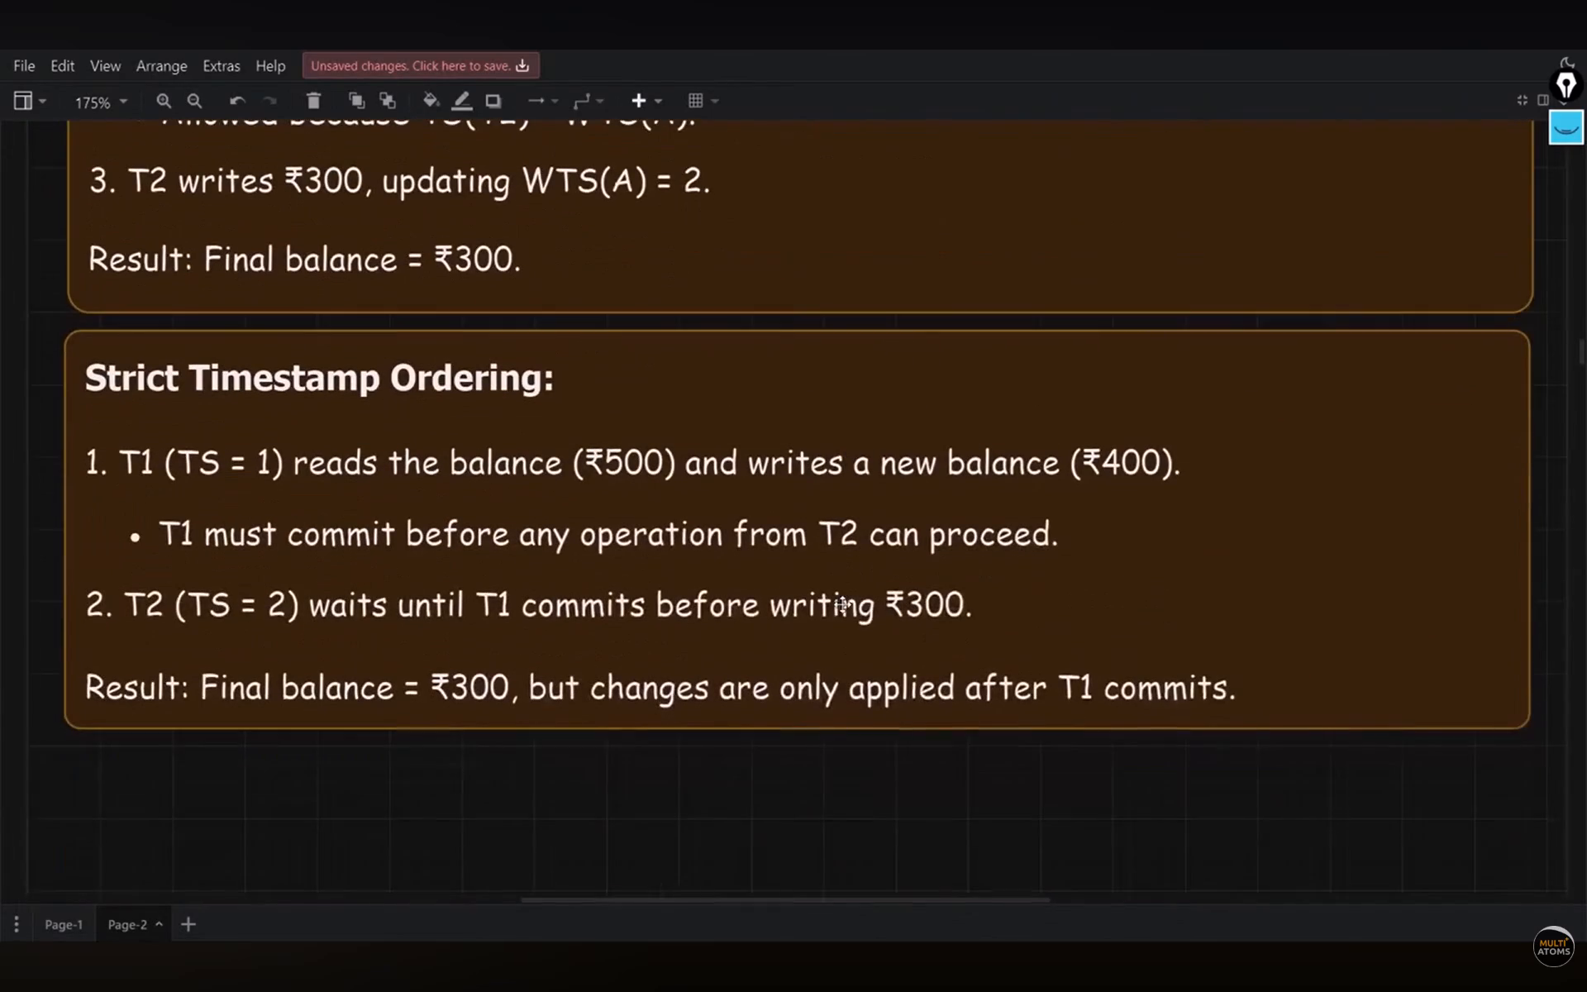
click(510, 688)
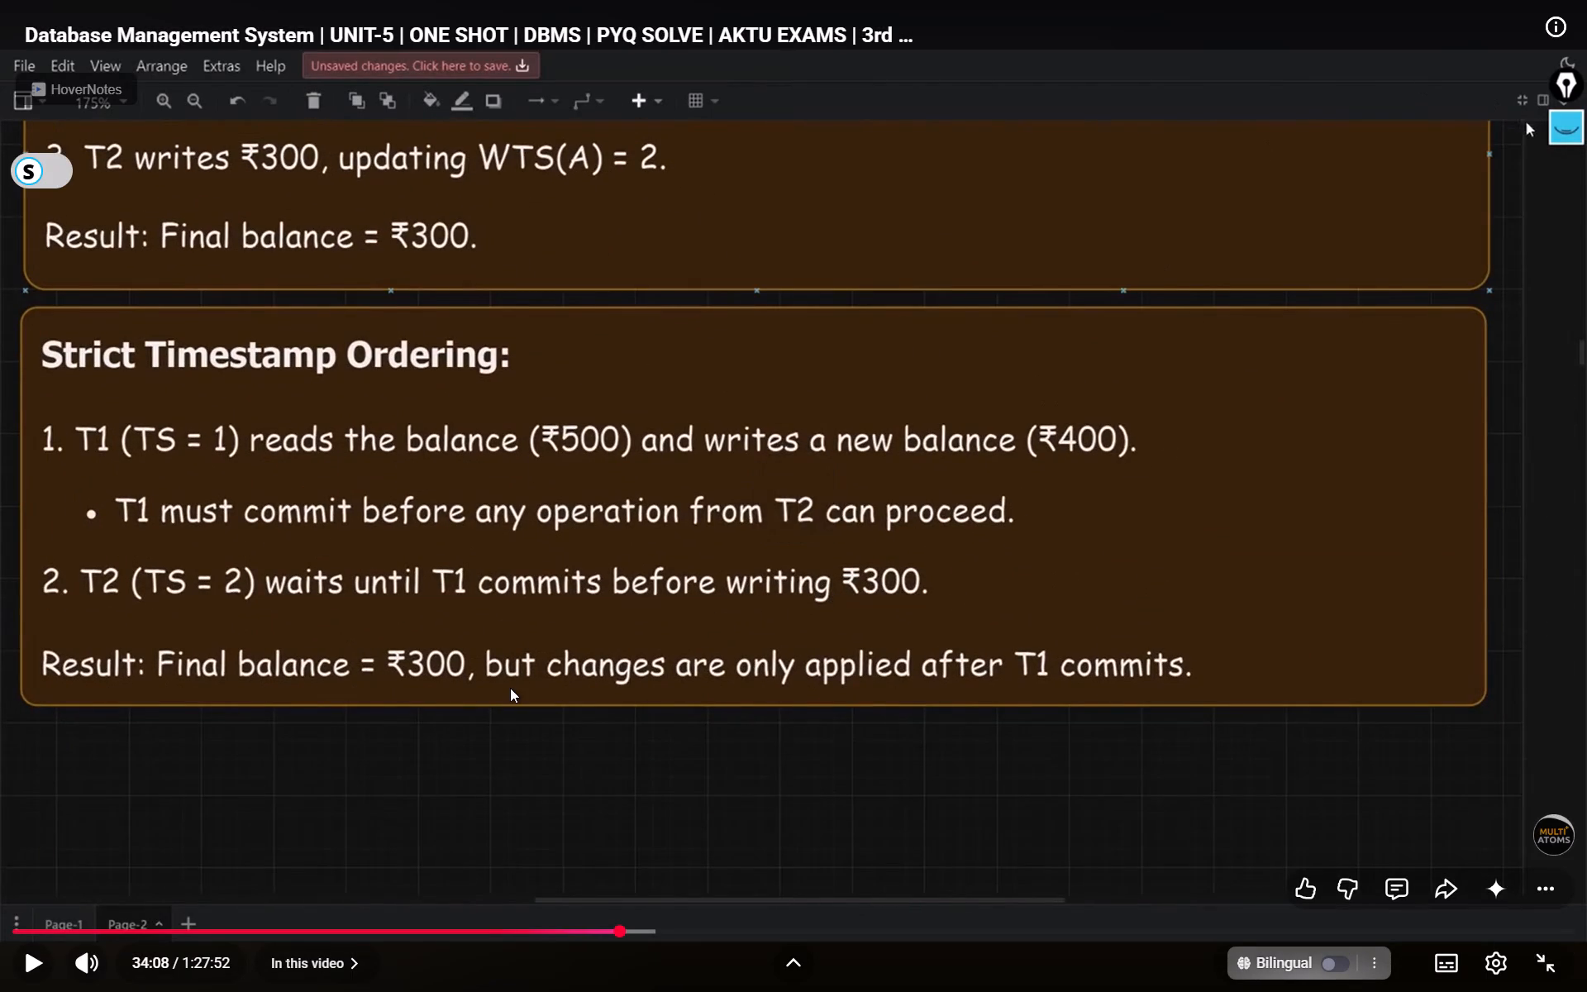
key(shift+super+s)
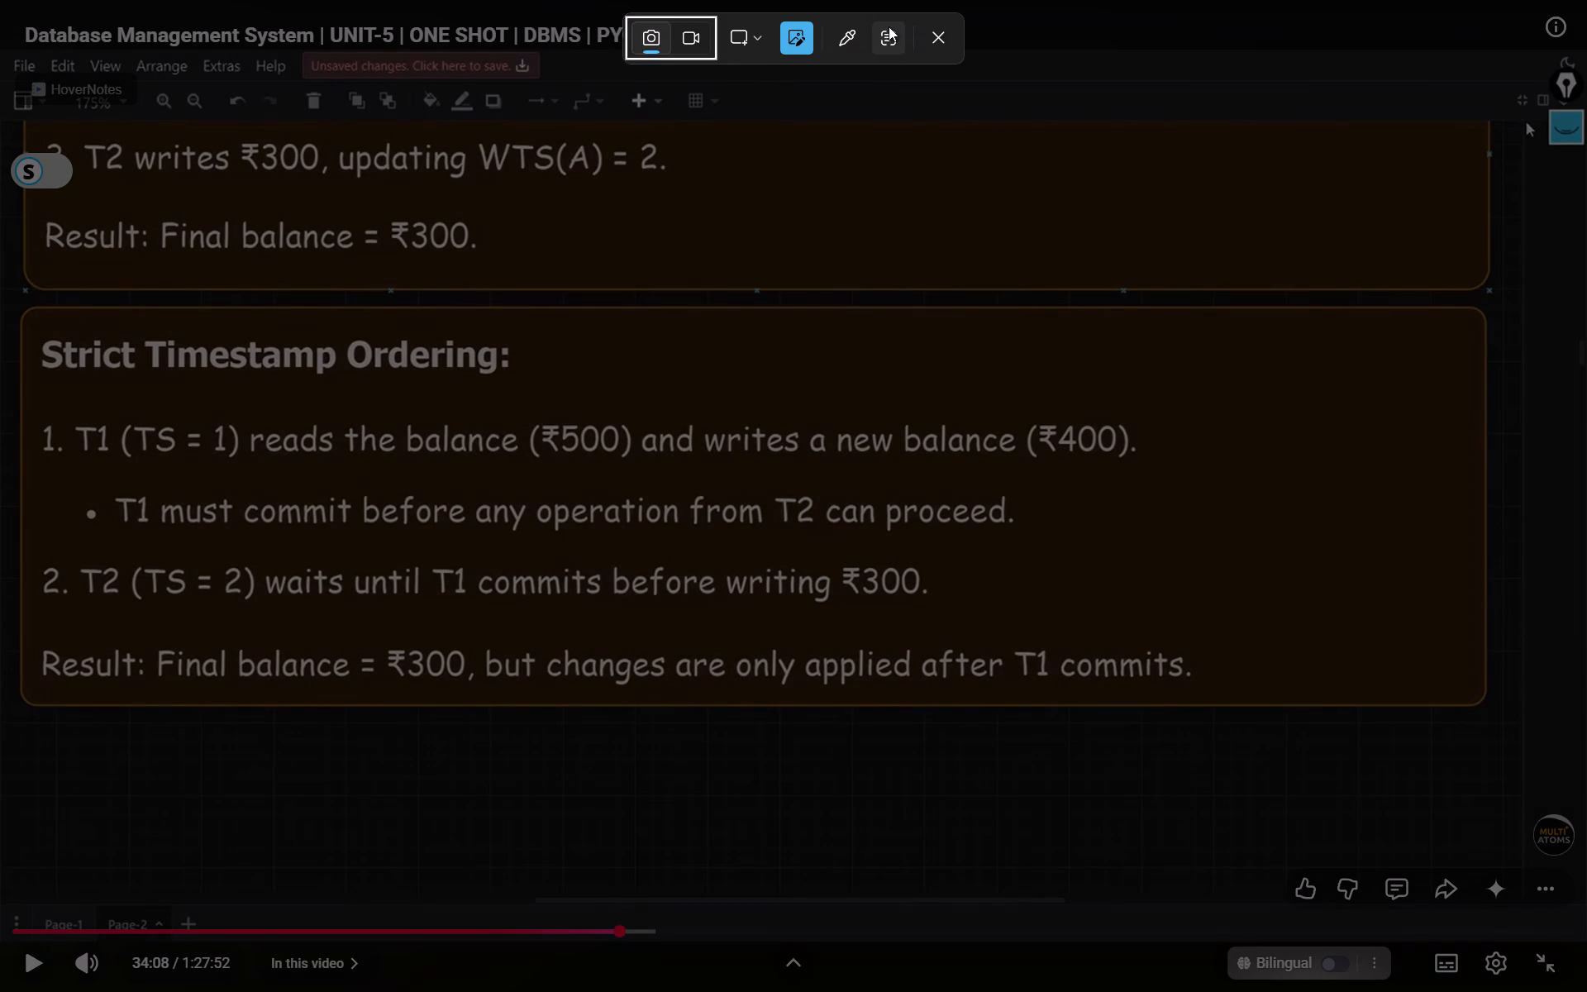
click(887, 26)
drag(20, 328, 1307, 714)
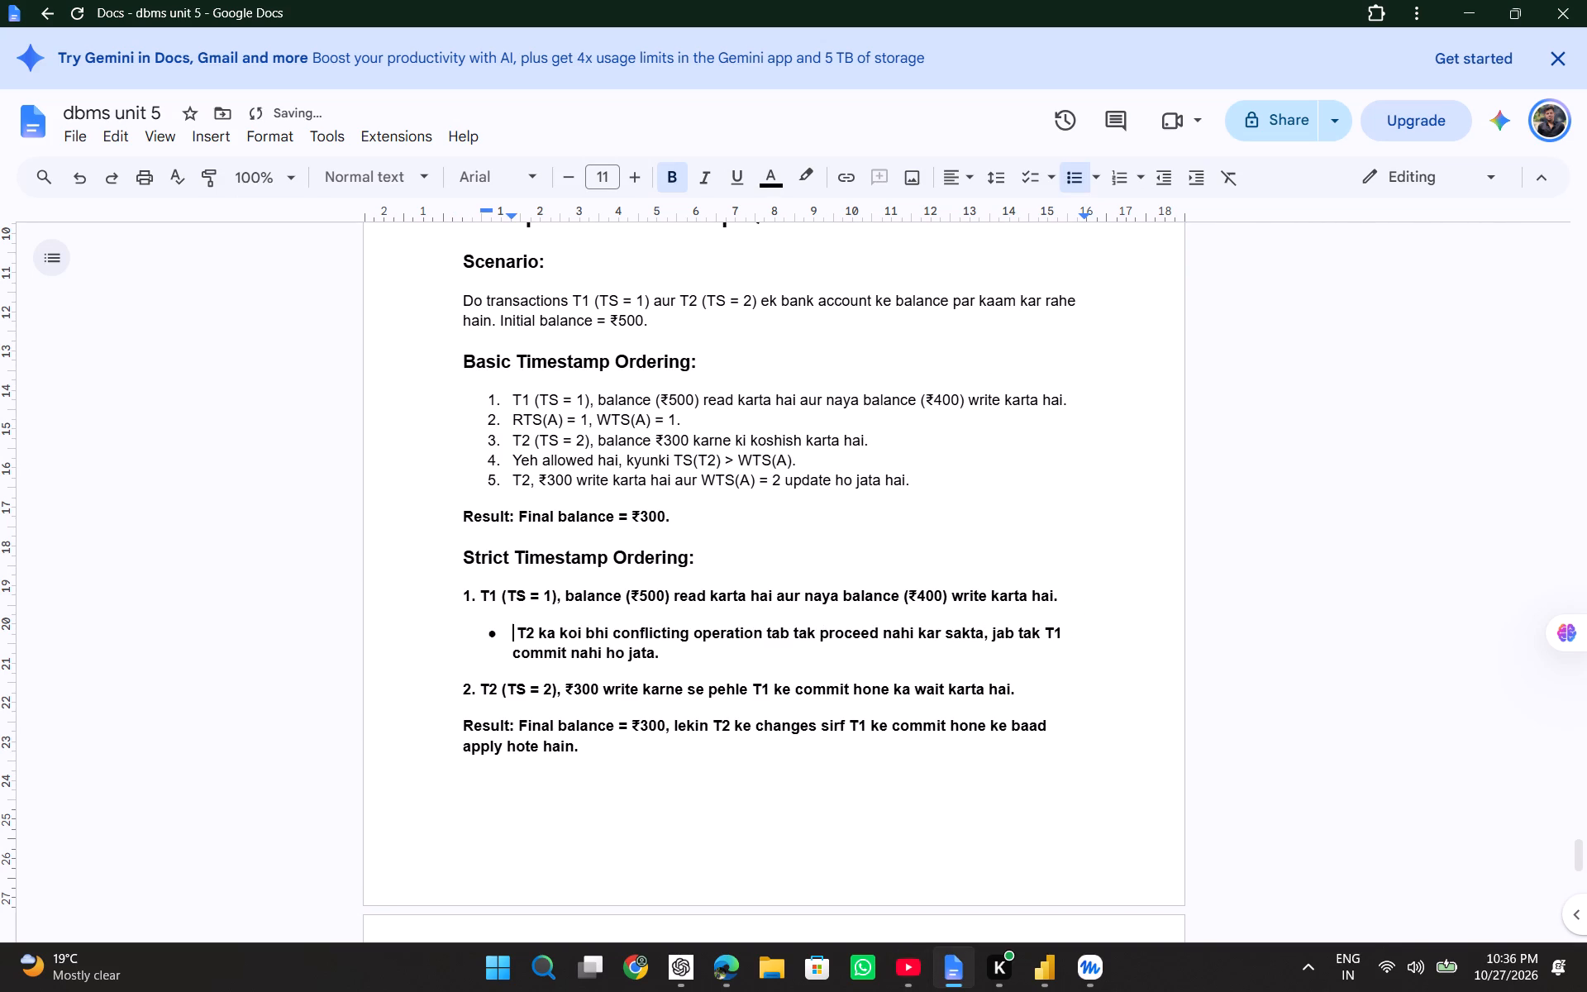
key(Tab)
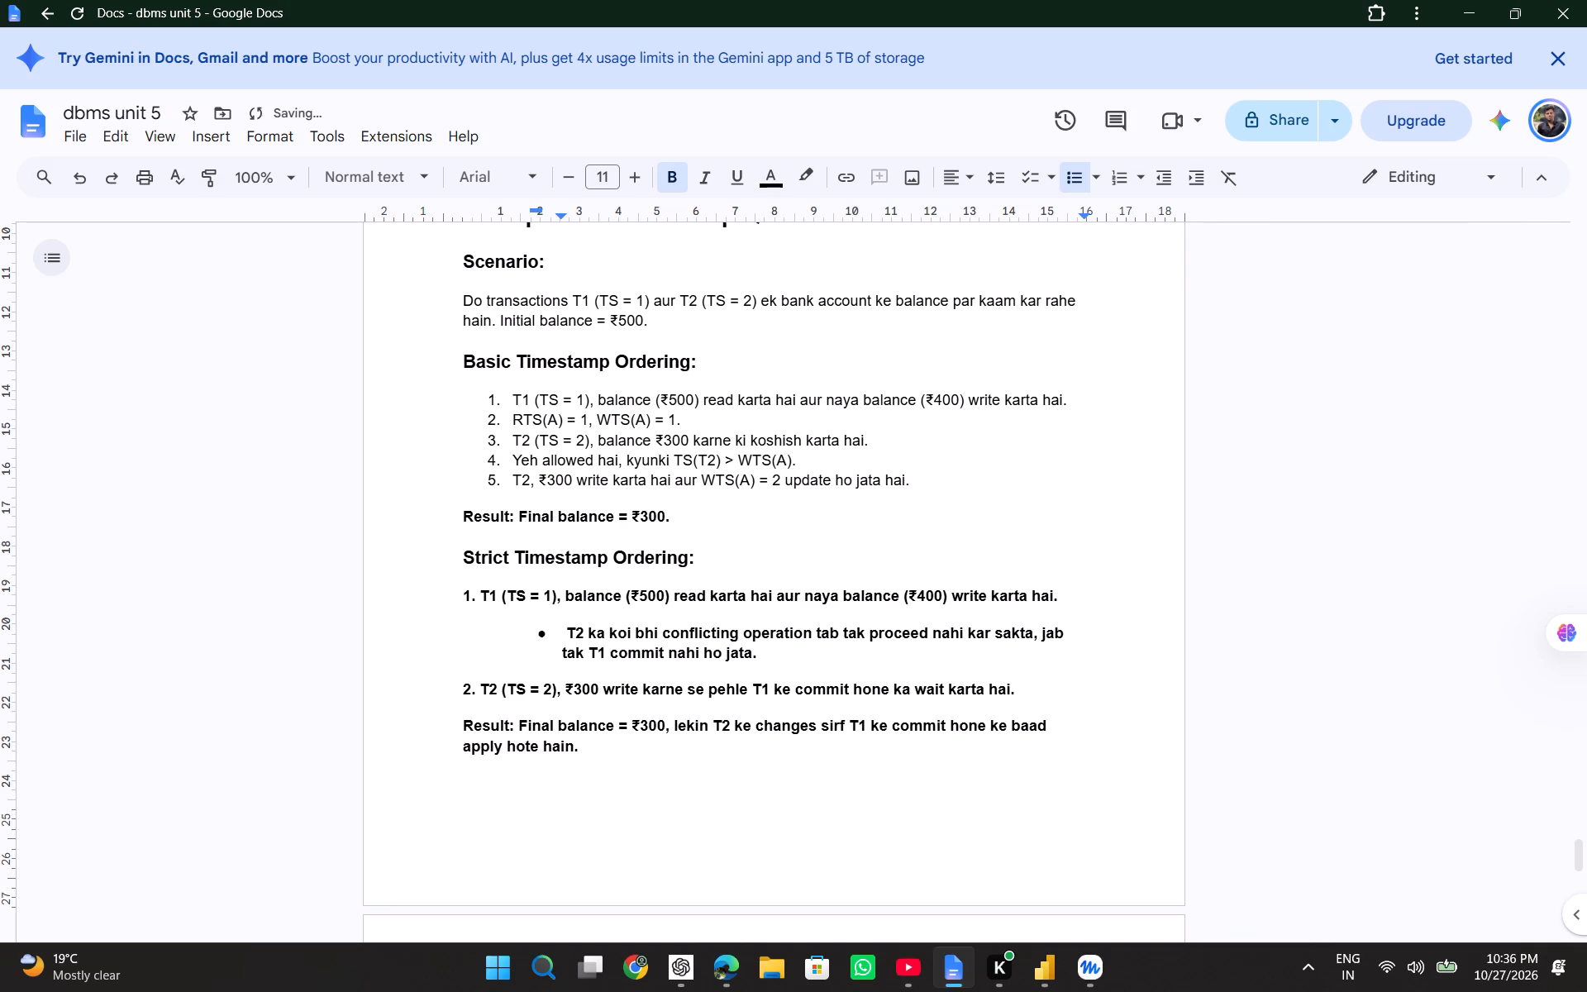
key(ctrl+z)
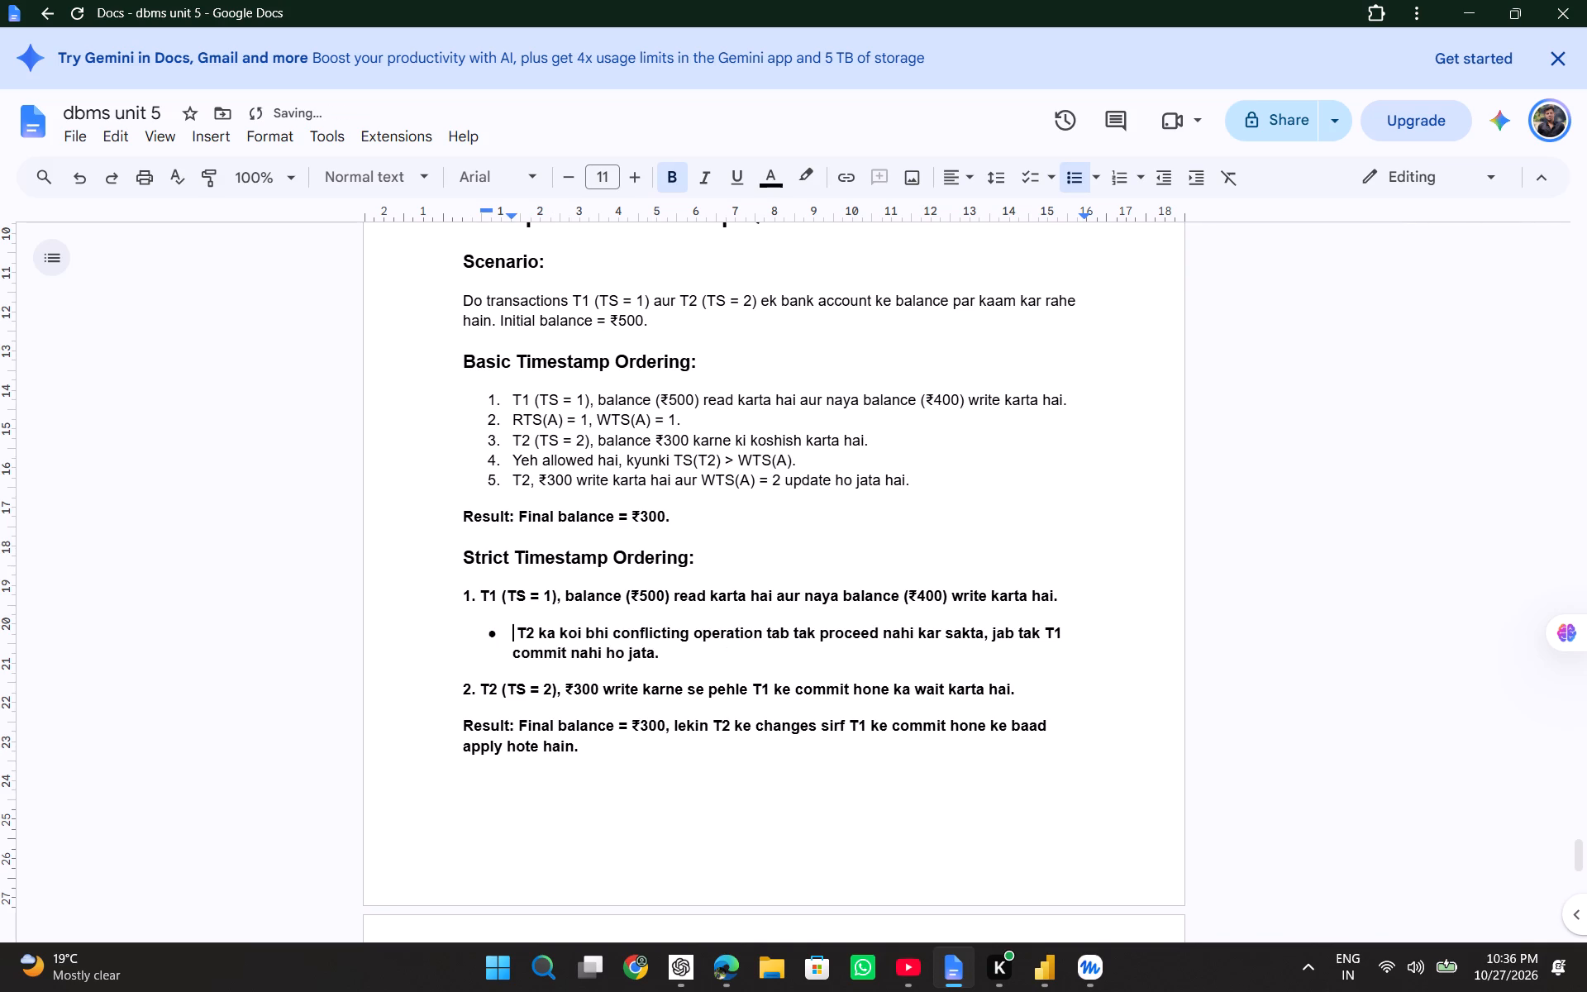
Replace the manually written "1." before the first Strict Timestamp Ordering line with automatic list numbering.
click(473, 595)
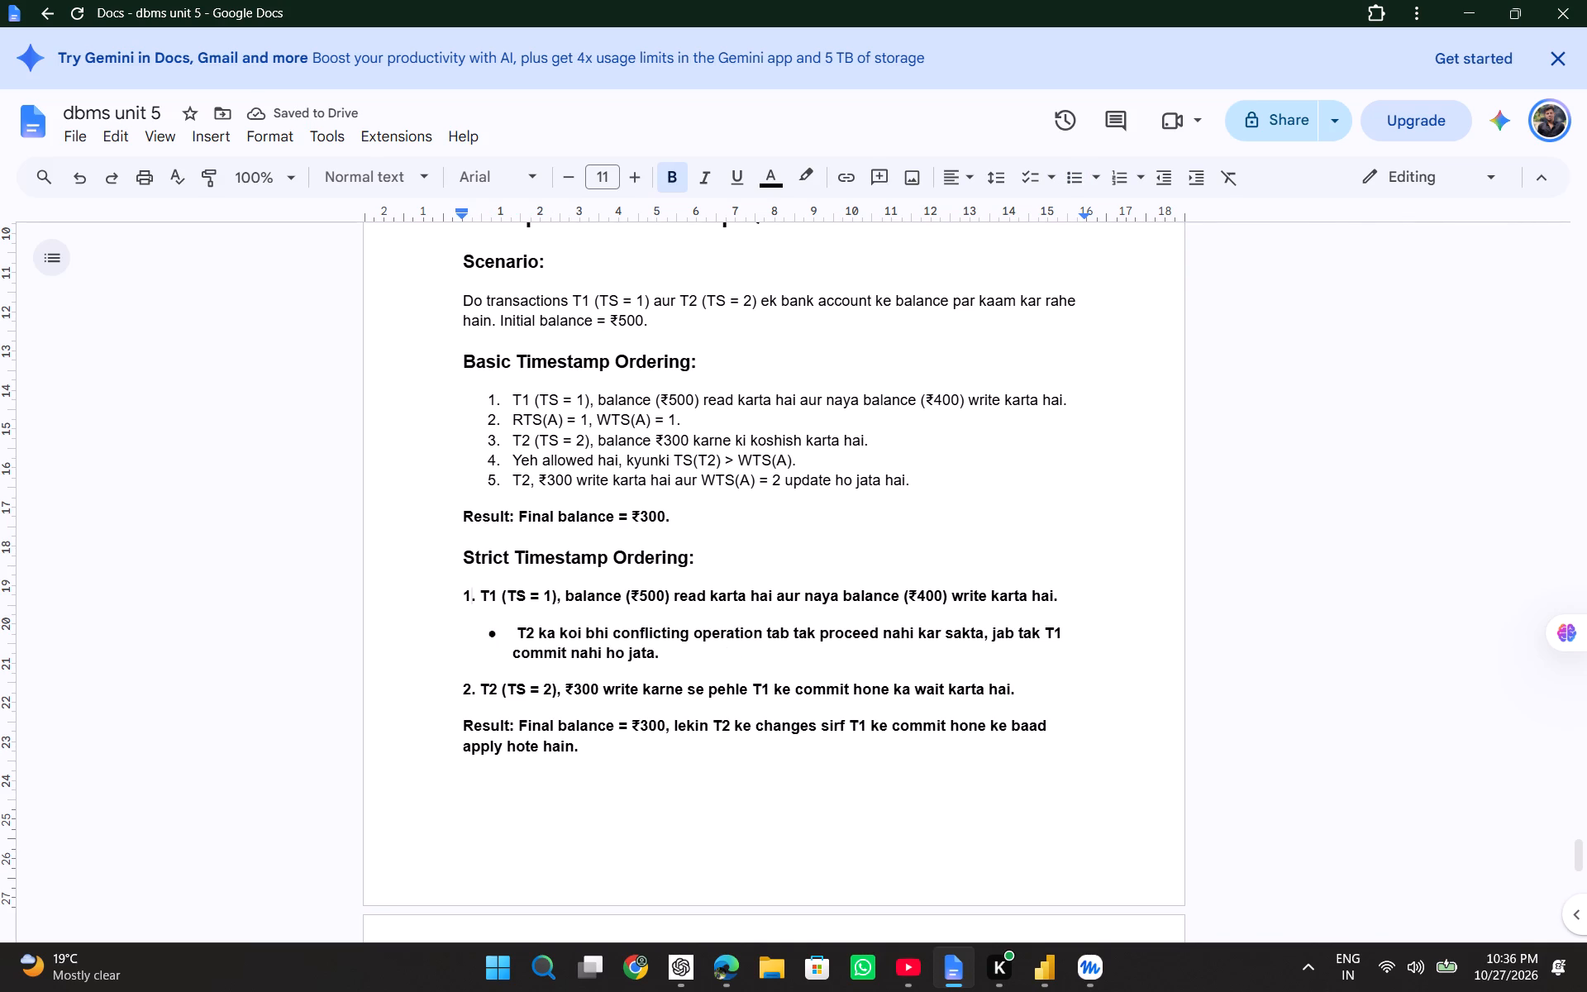
click(476, 595)
key(BackSpace)
key(BackSpace)
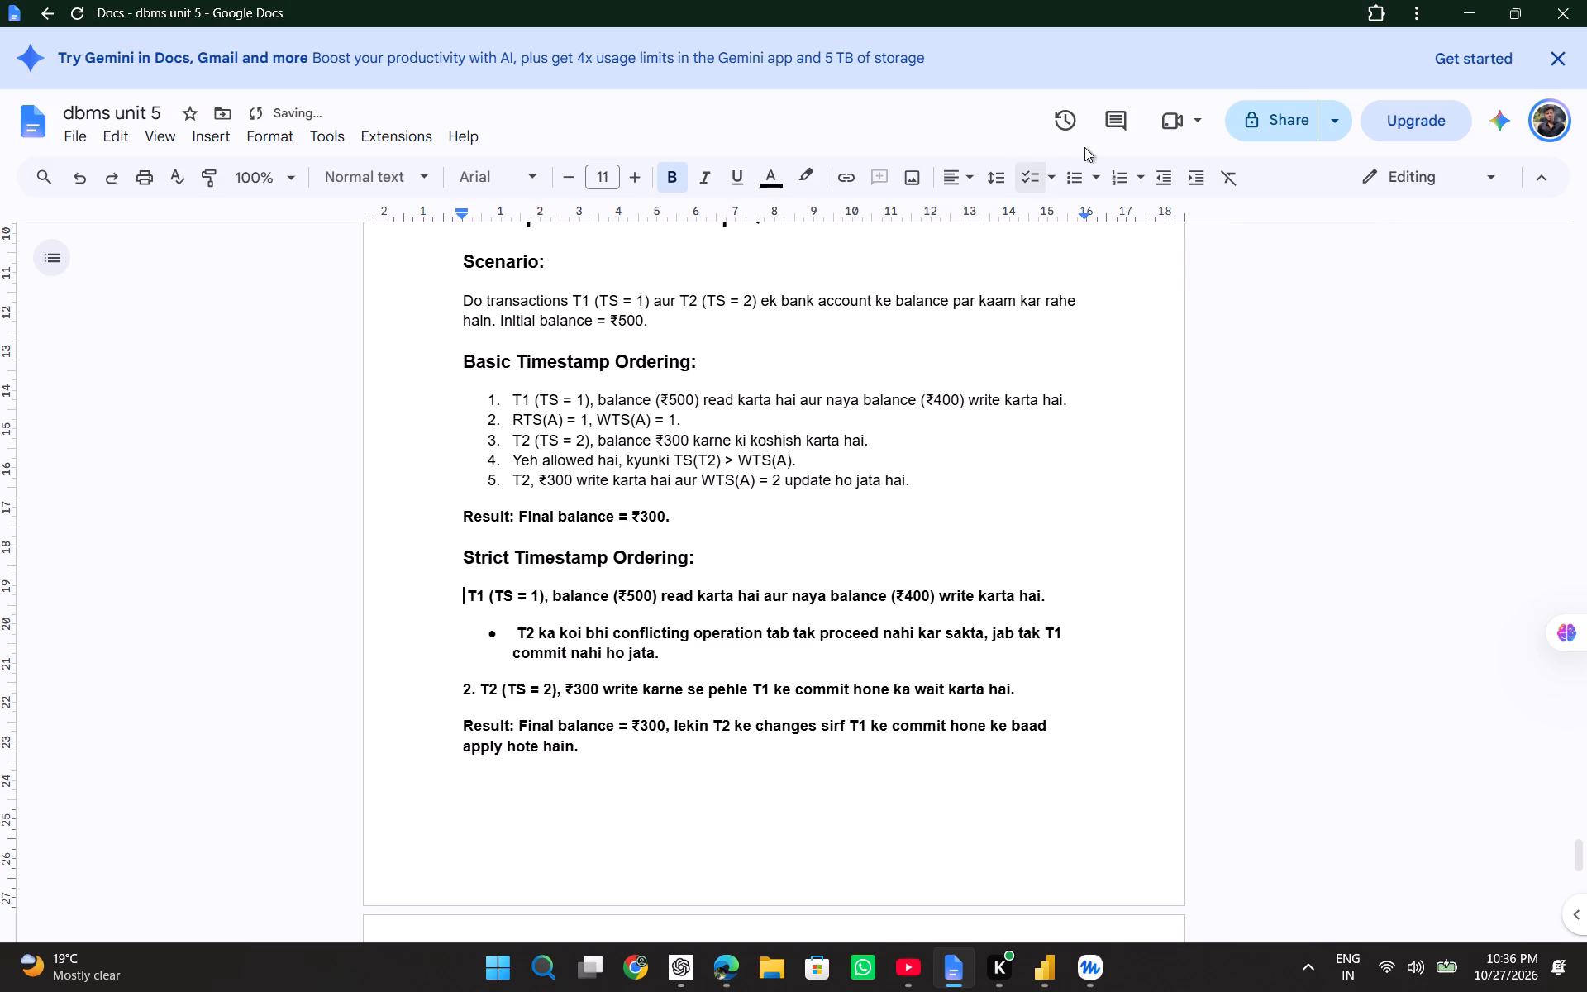
click(1111, 177)
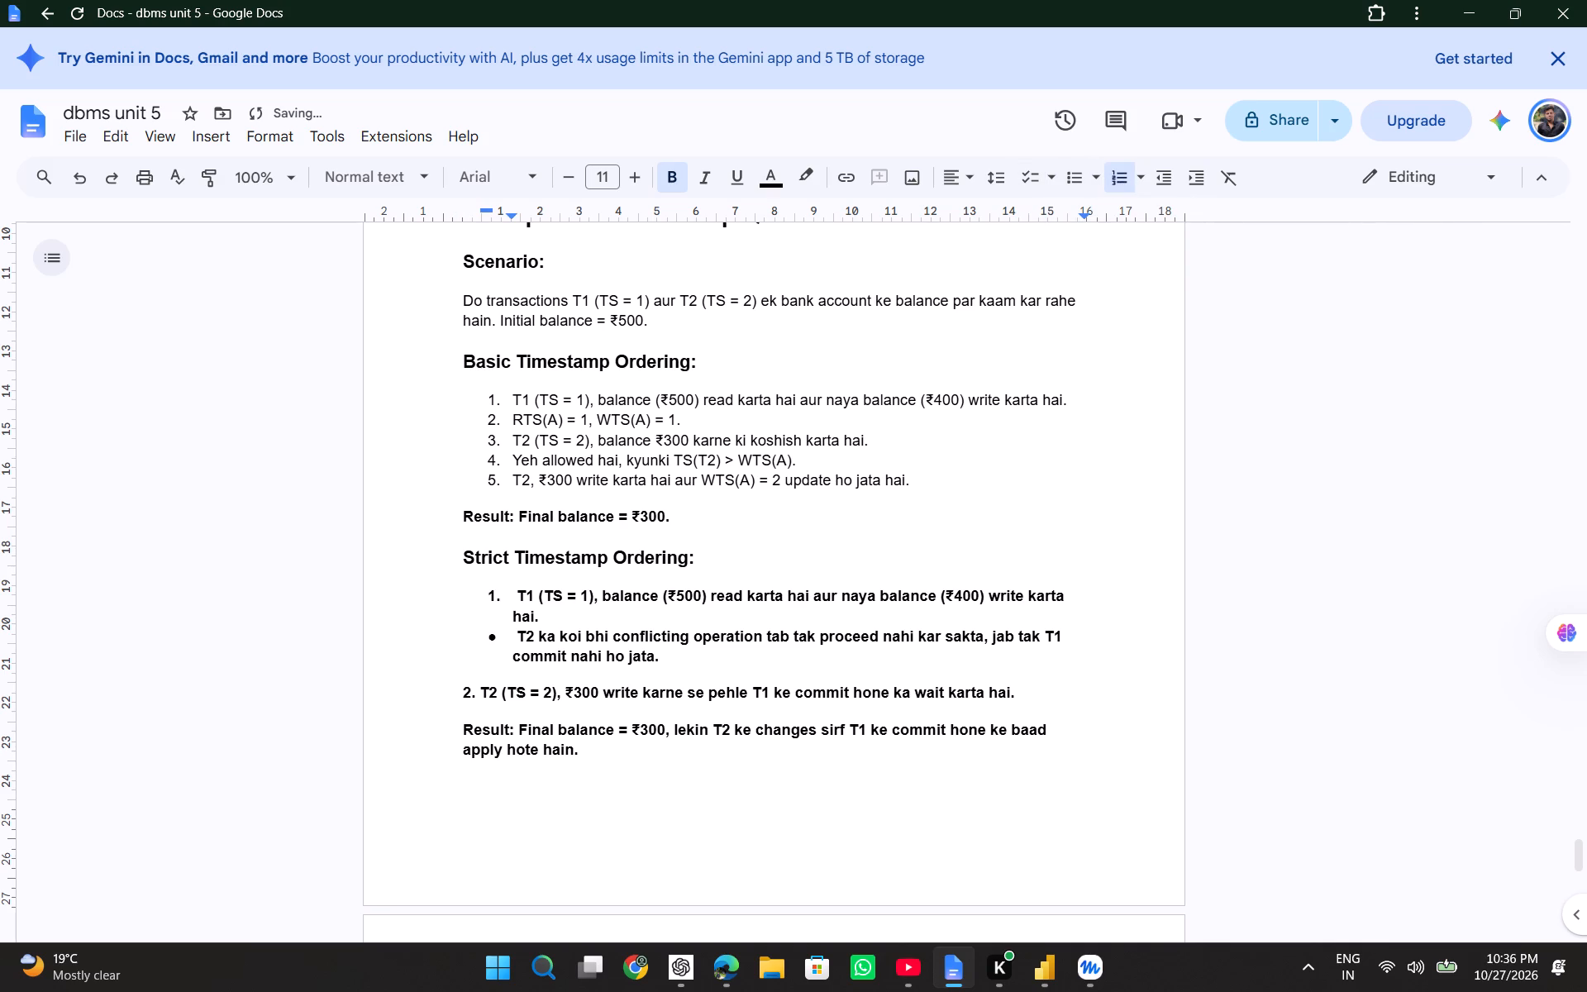
Indent the "T2 ka koi bhi conflicting operation" bullet one level beneath the first Strict Timestamp Ordering item.
click(484, 637)
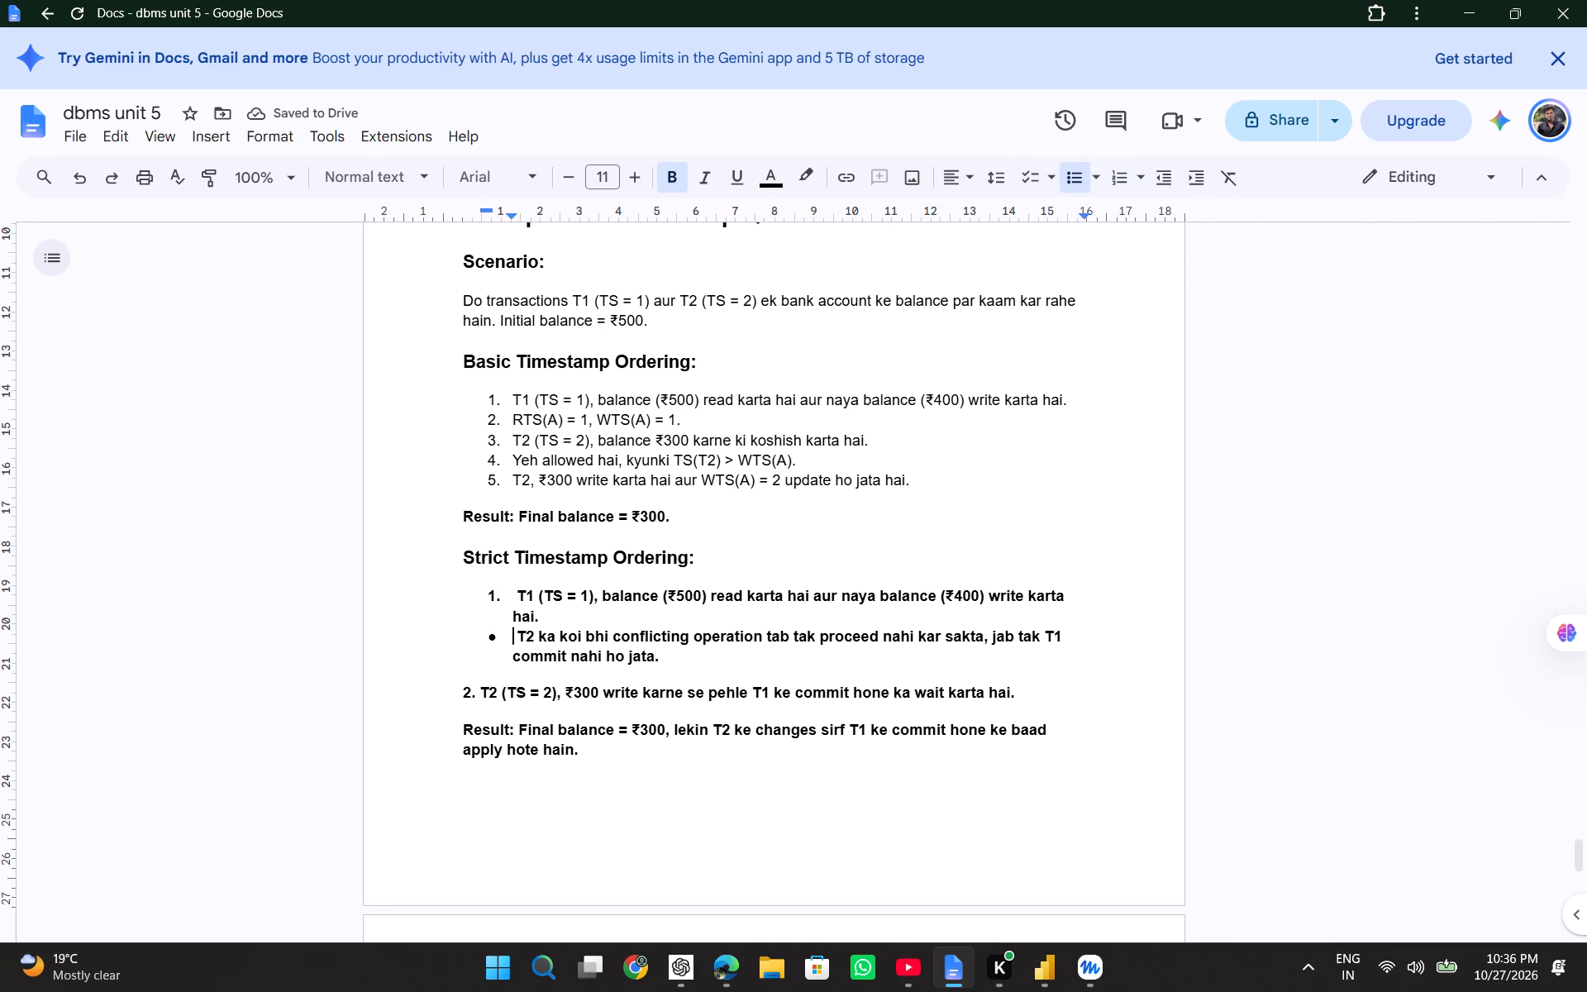
key(Tab)
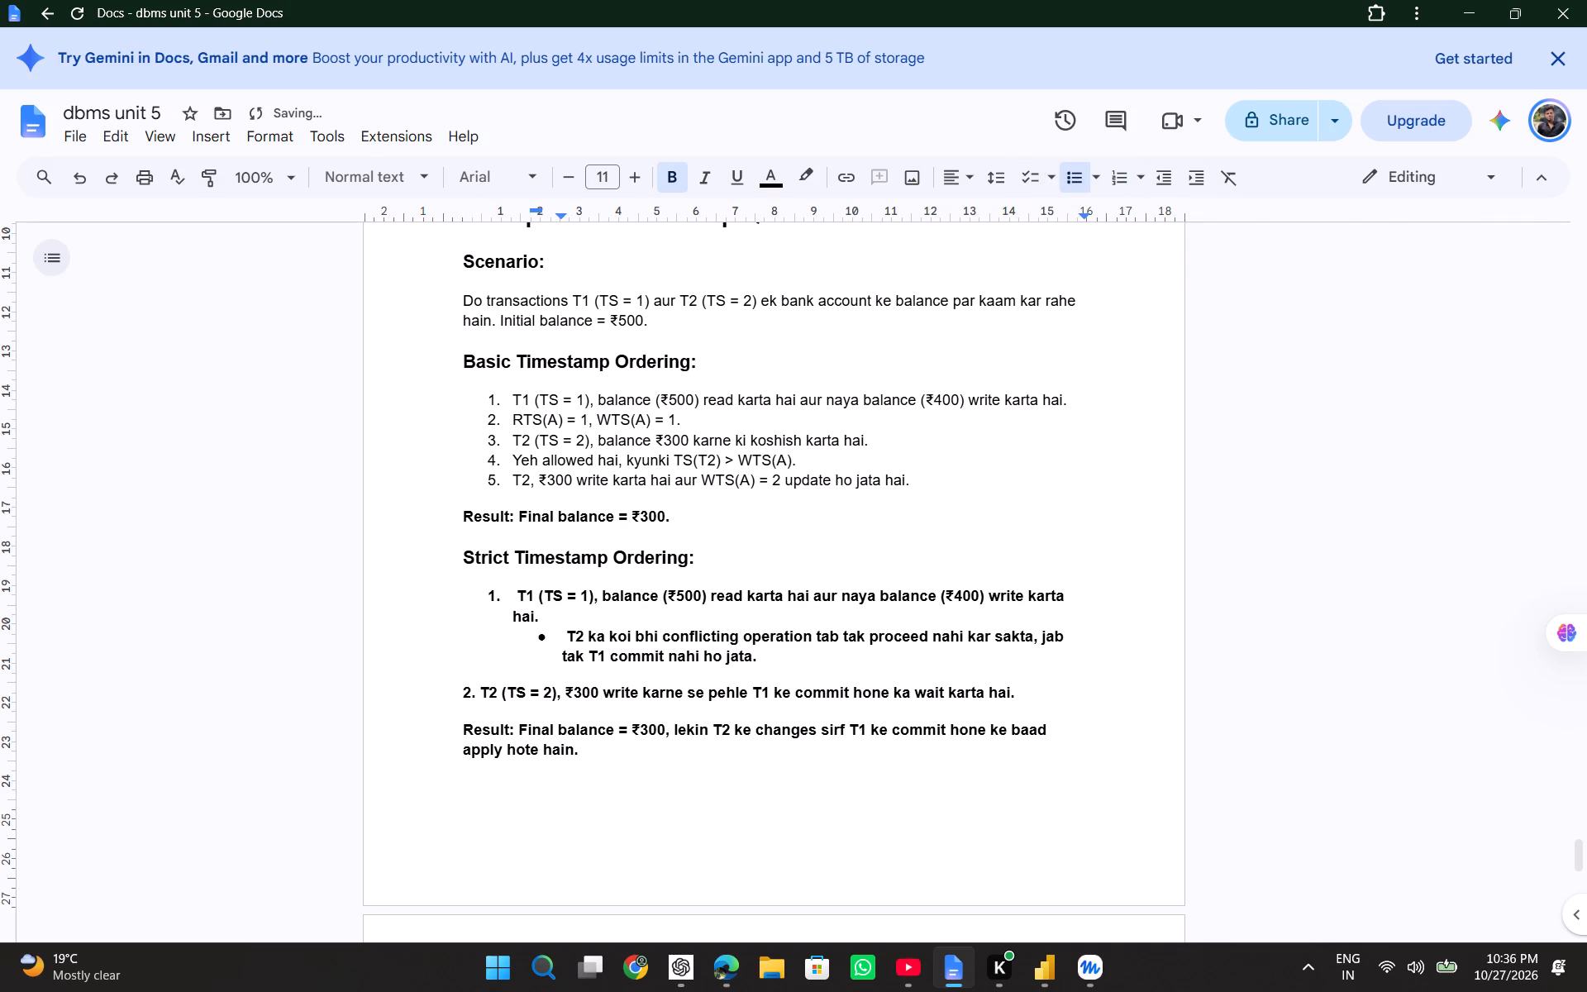
Remove the manually written "2." before the T2 (TS = 2) line under Strict Timestamp Ordering, leaving the line indented without a list number.
click(478, 693)
key(BackSpace)
key(BackSpace)
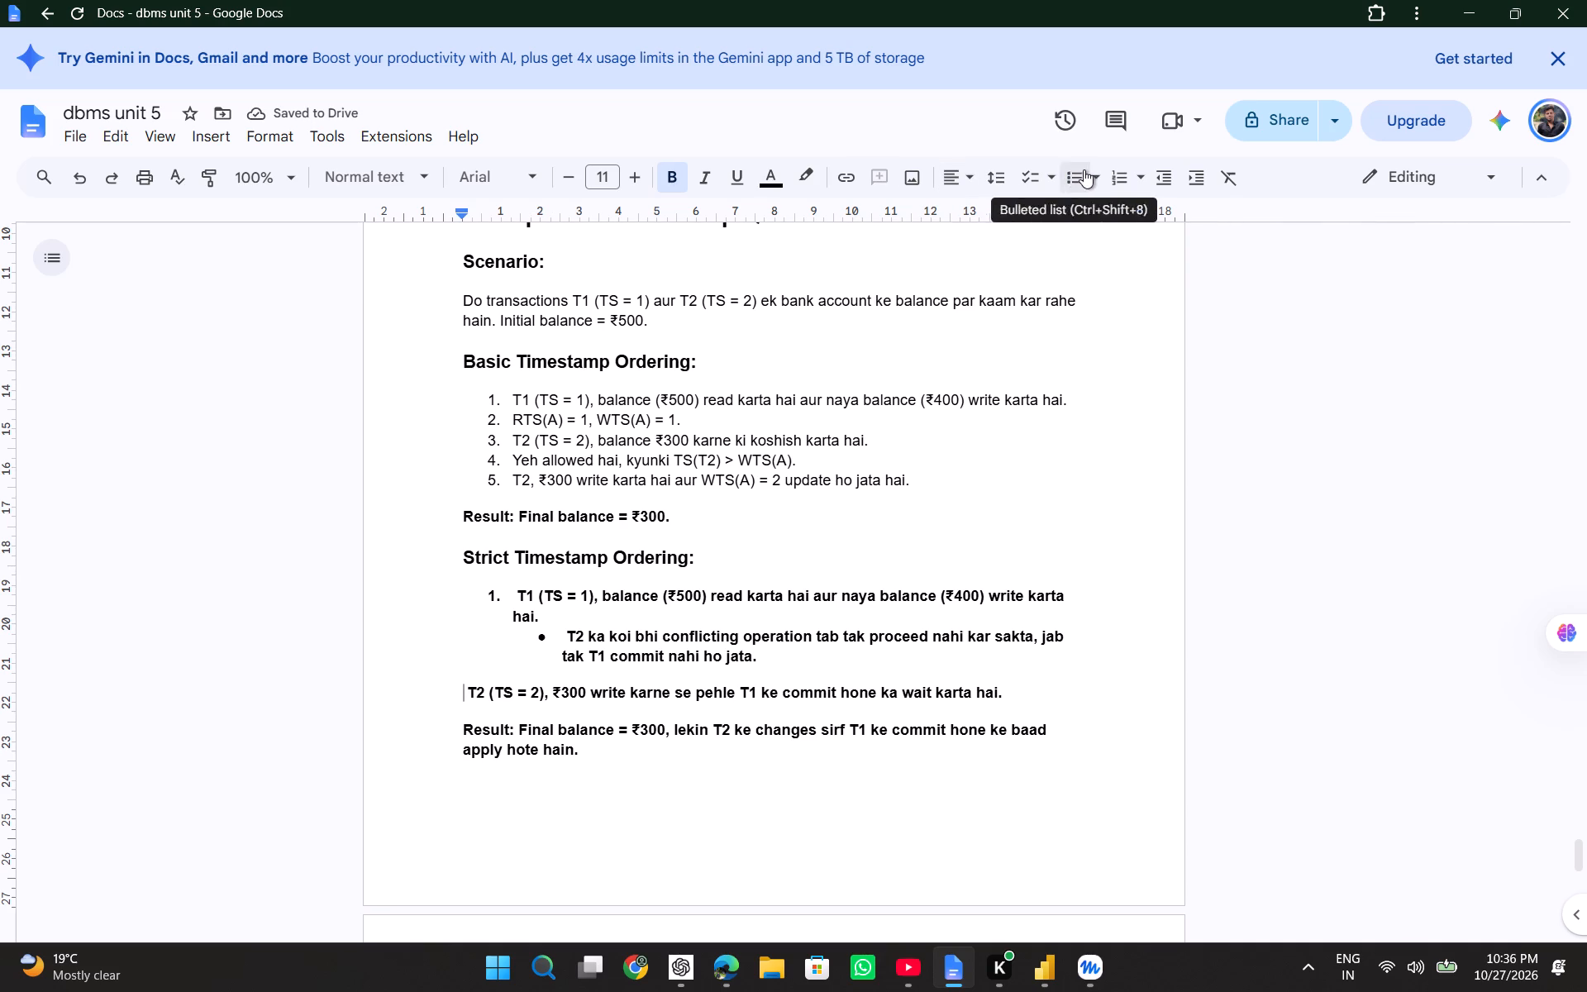
click(1115, 176)
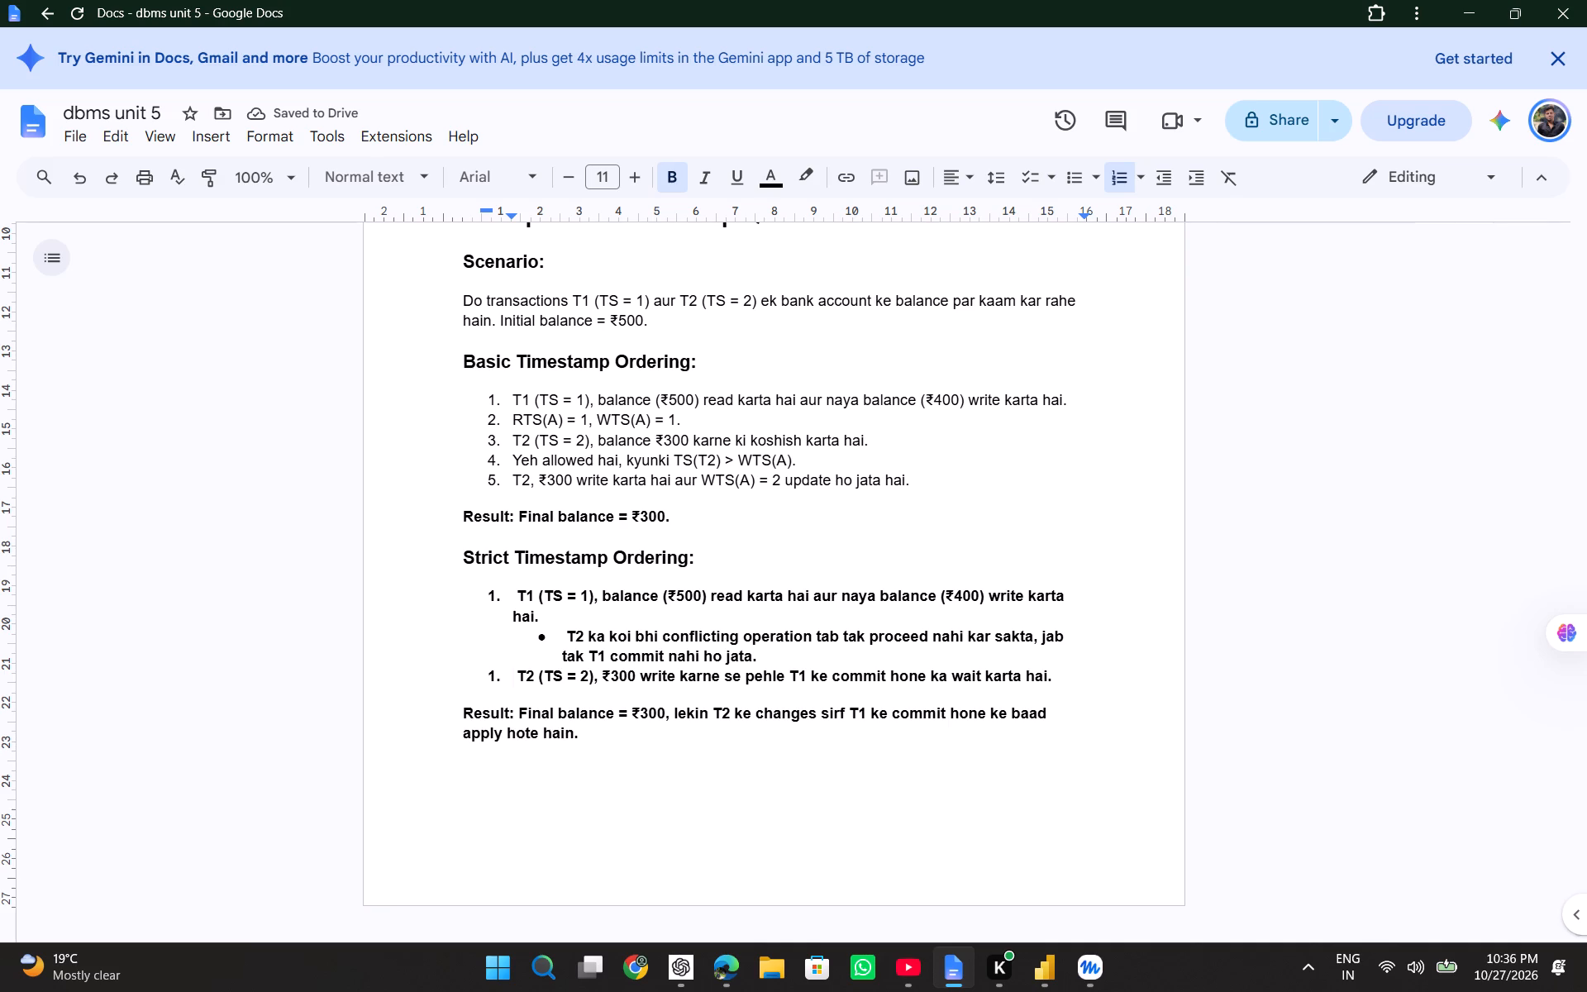
key(BackSpace)
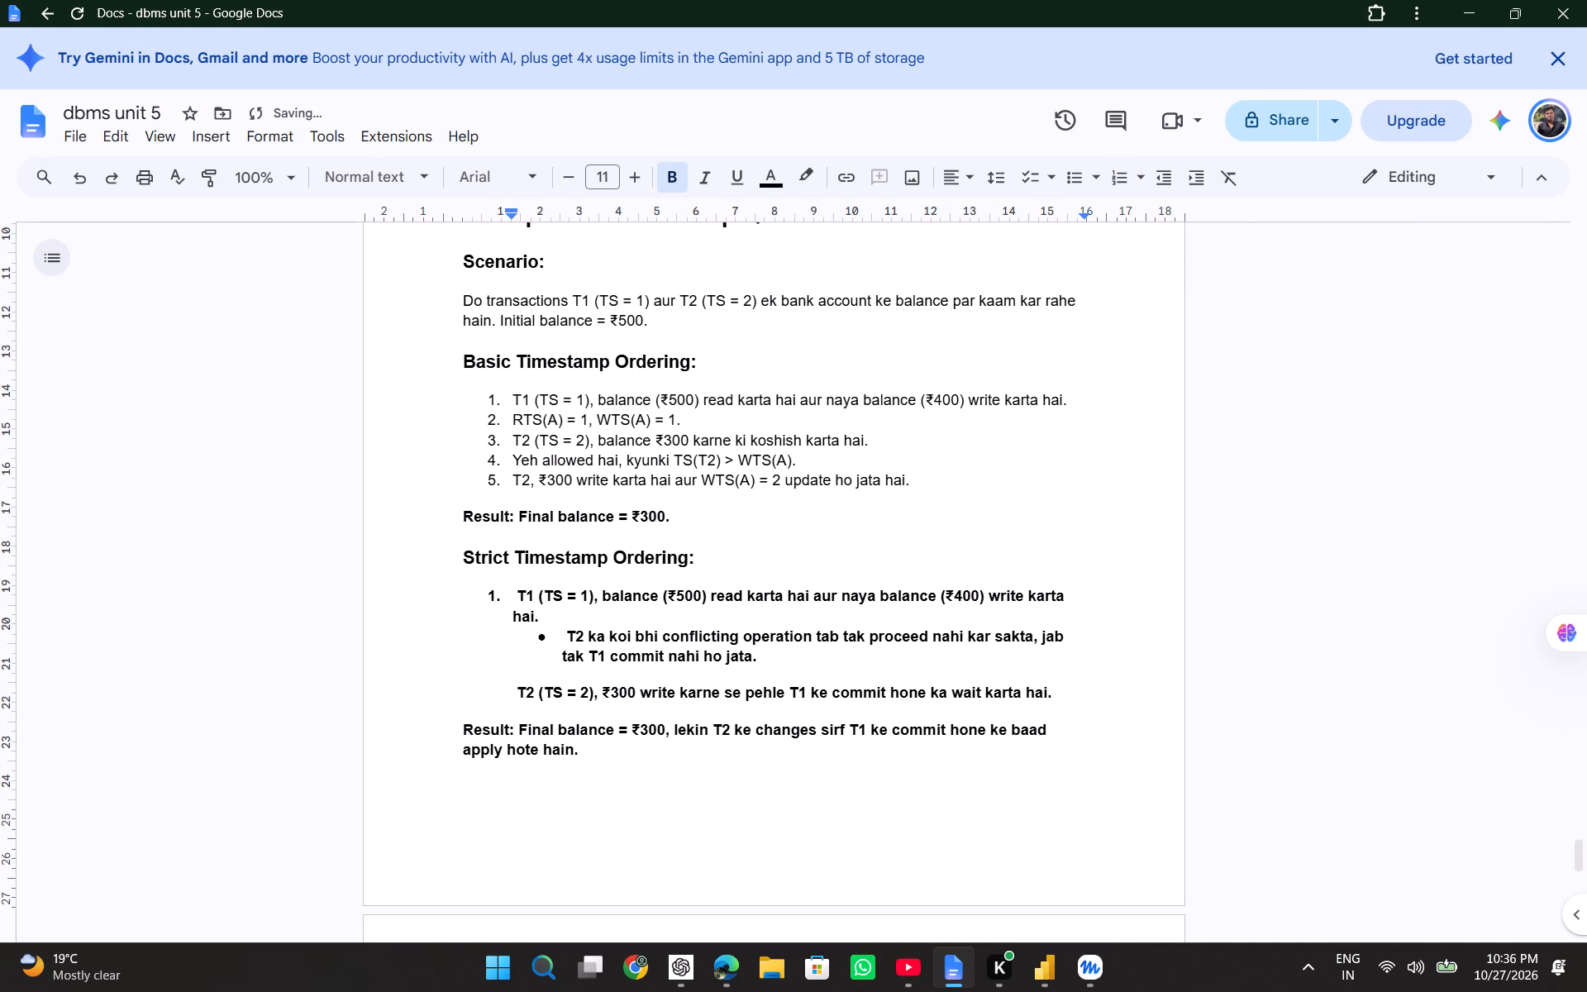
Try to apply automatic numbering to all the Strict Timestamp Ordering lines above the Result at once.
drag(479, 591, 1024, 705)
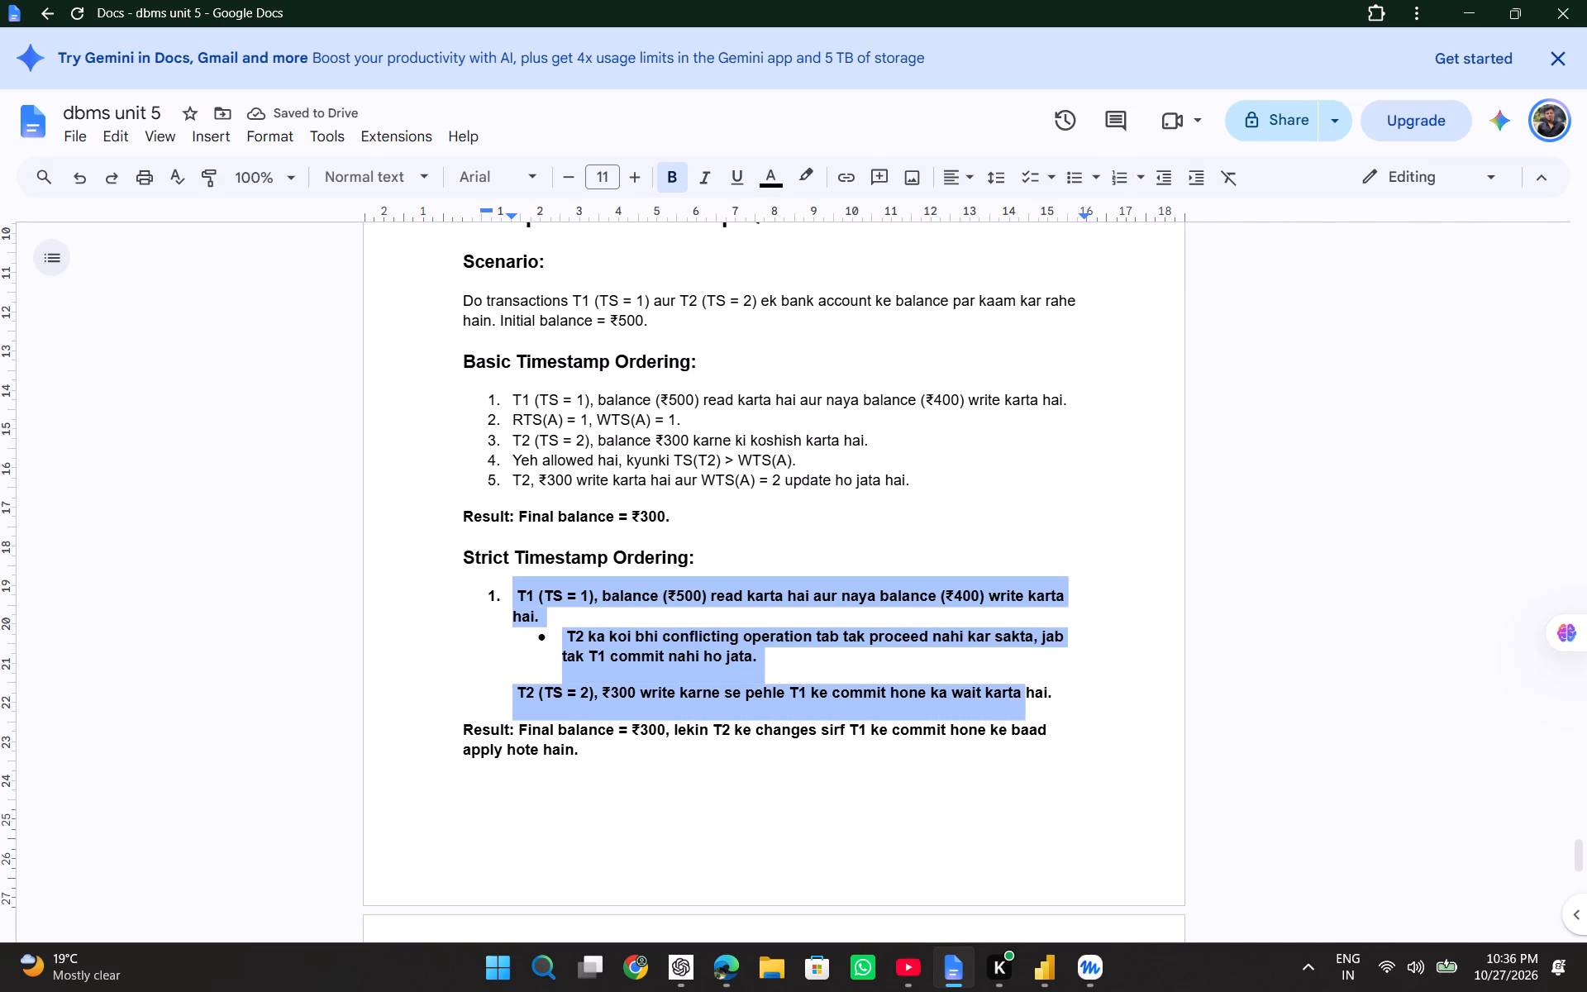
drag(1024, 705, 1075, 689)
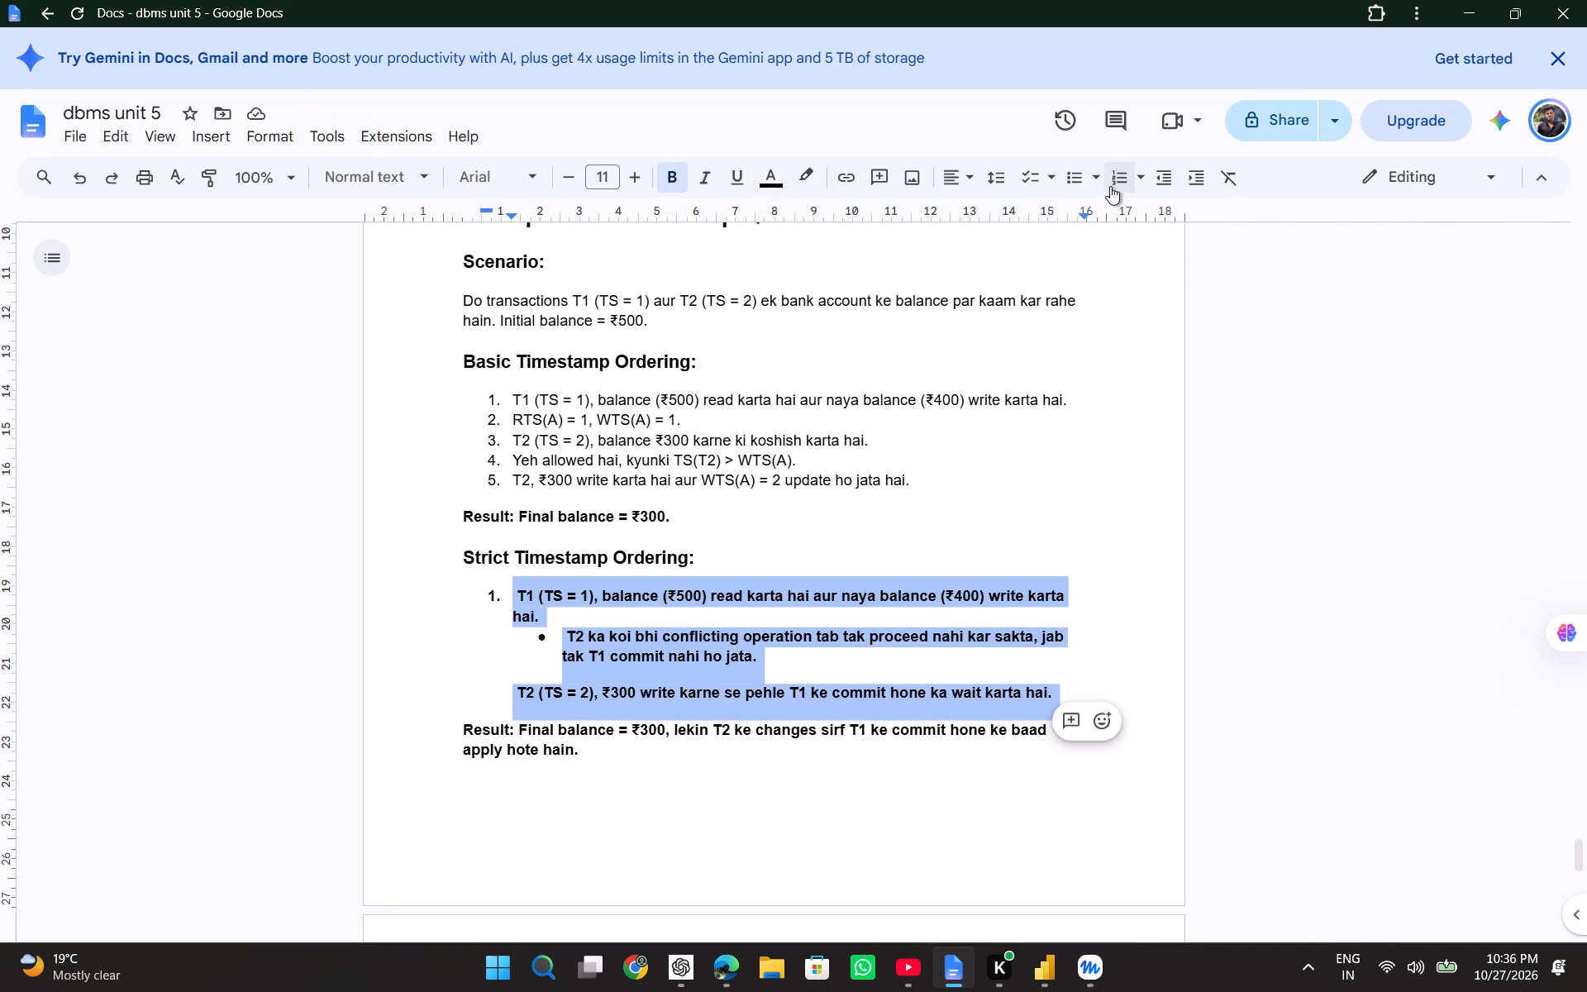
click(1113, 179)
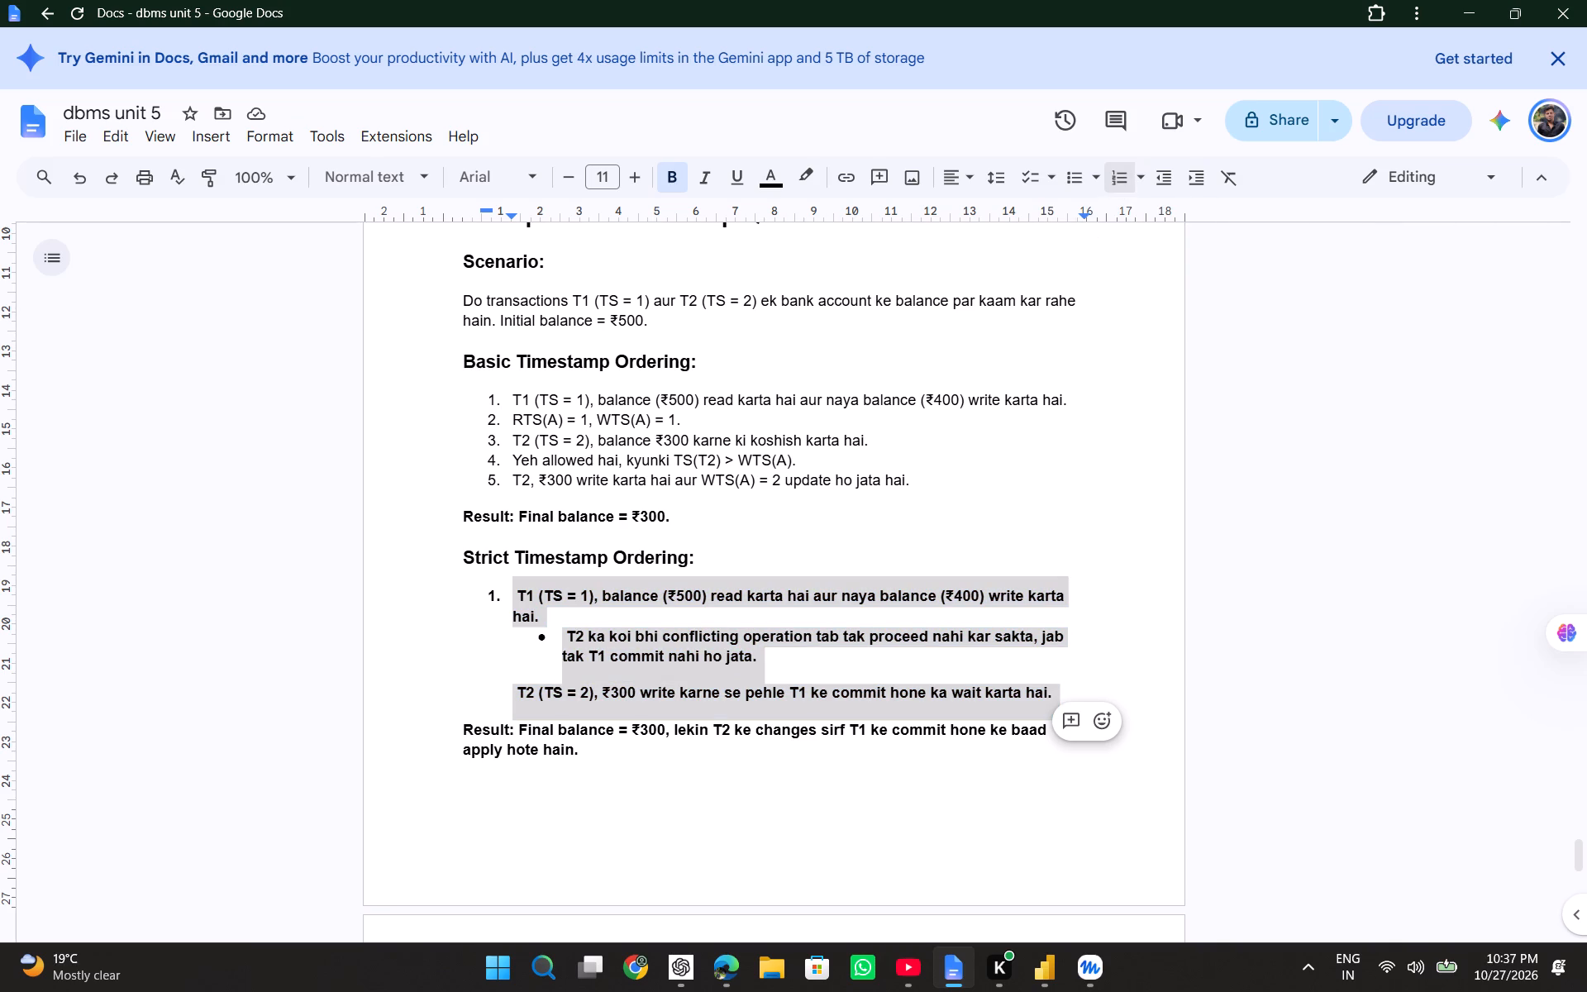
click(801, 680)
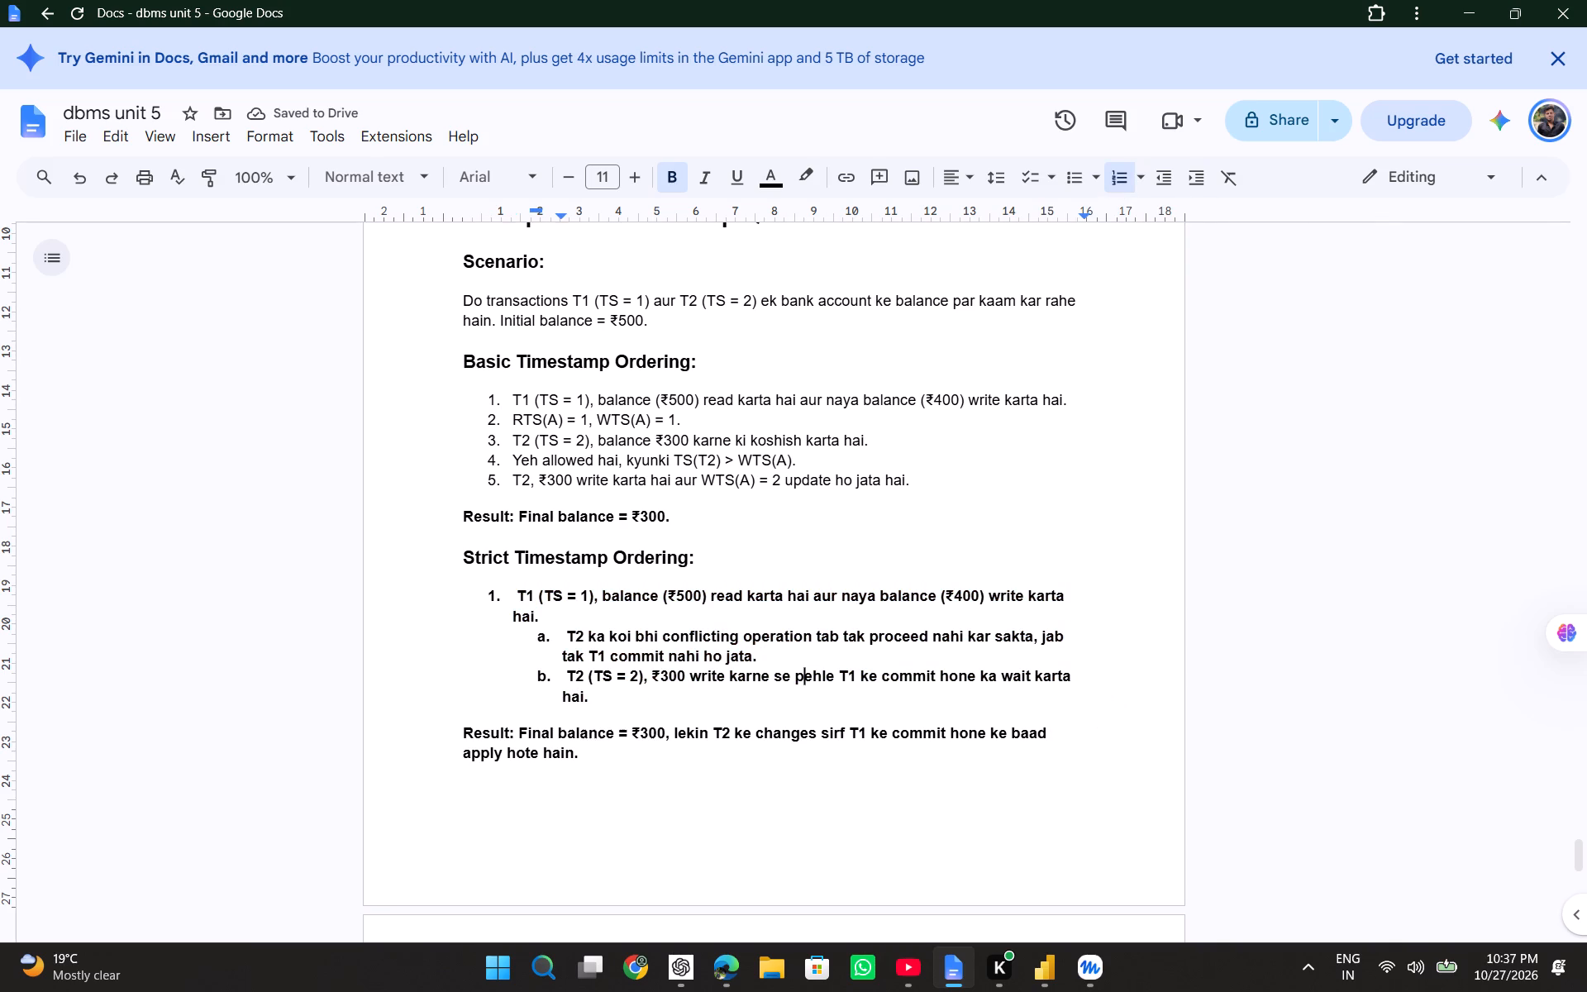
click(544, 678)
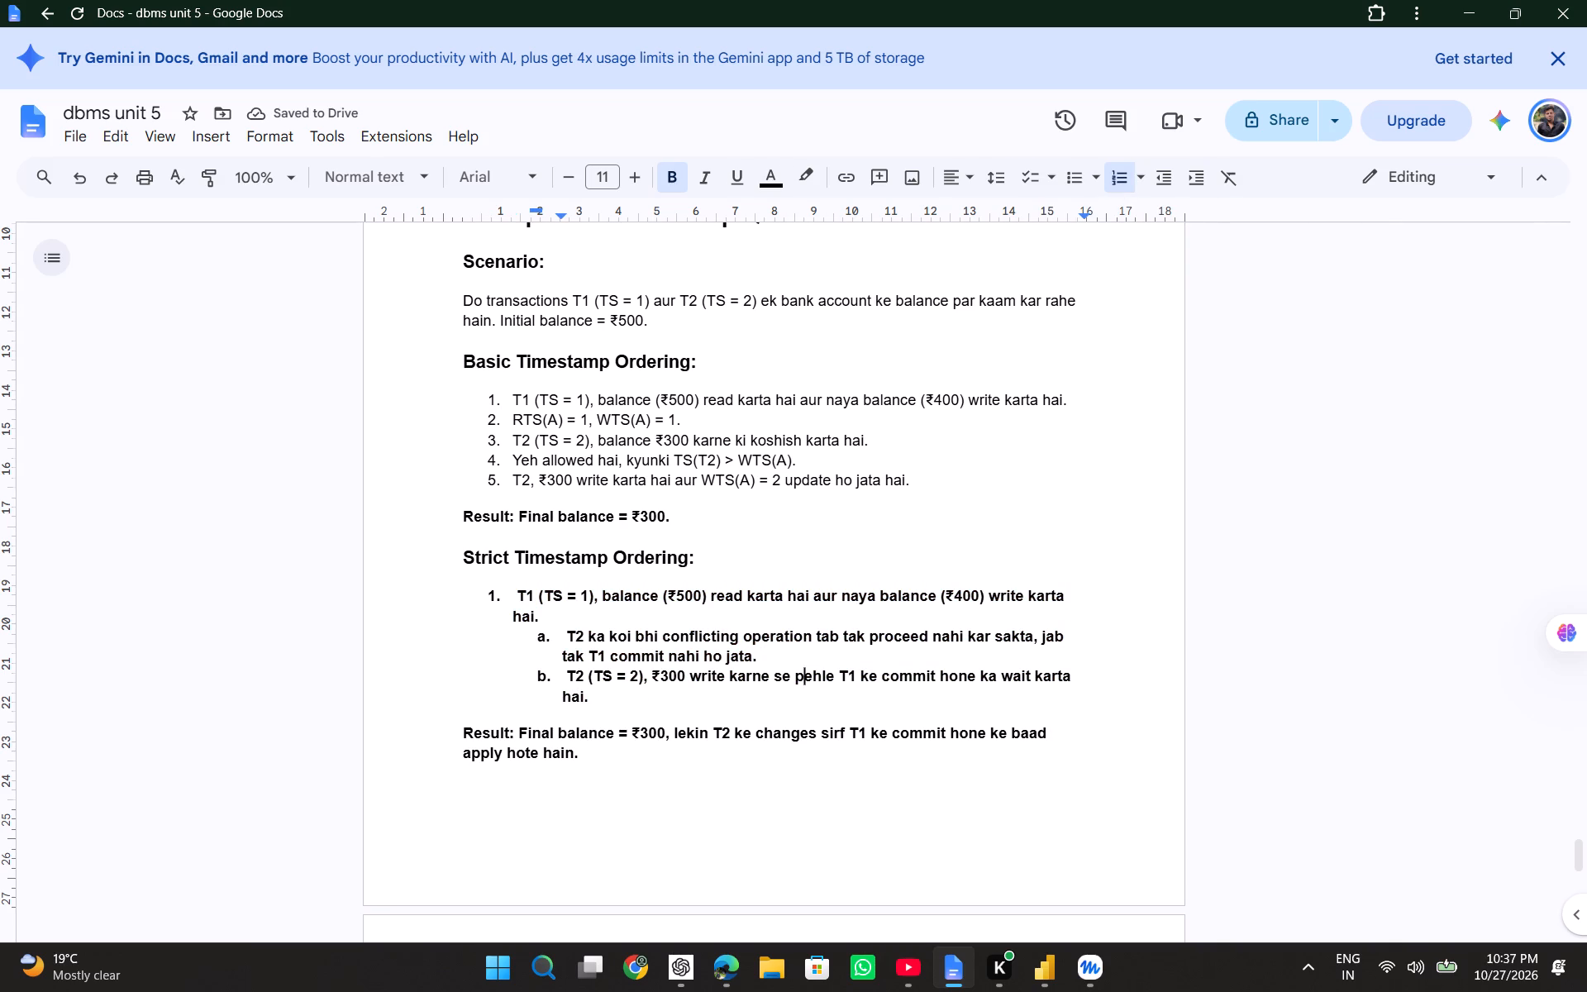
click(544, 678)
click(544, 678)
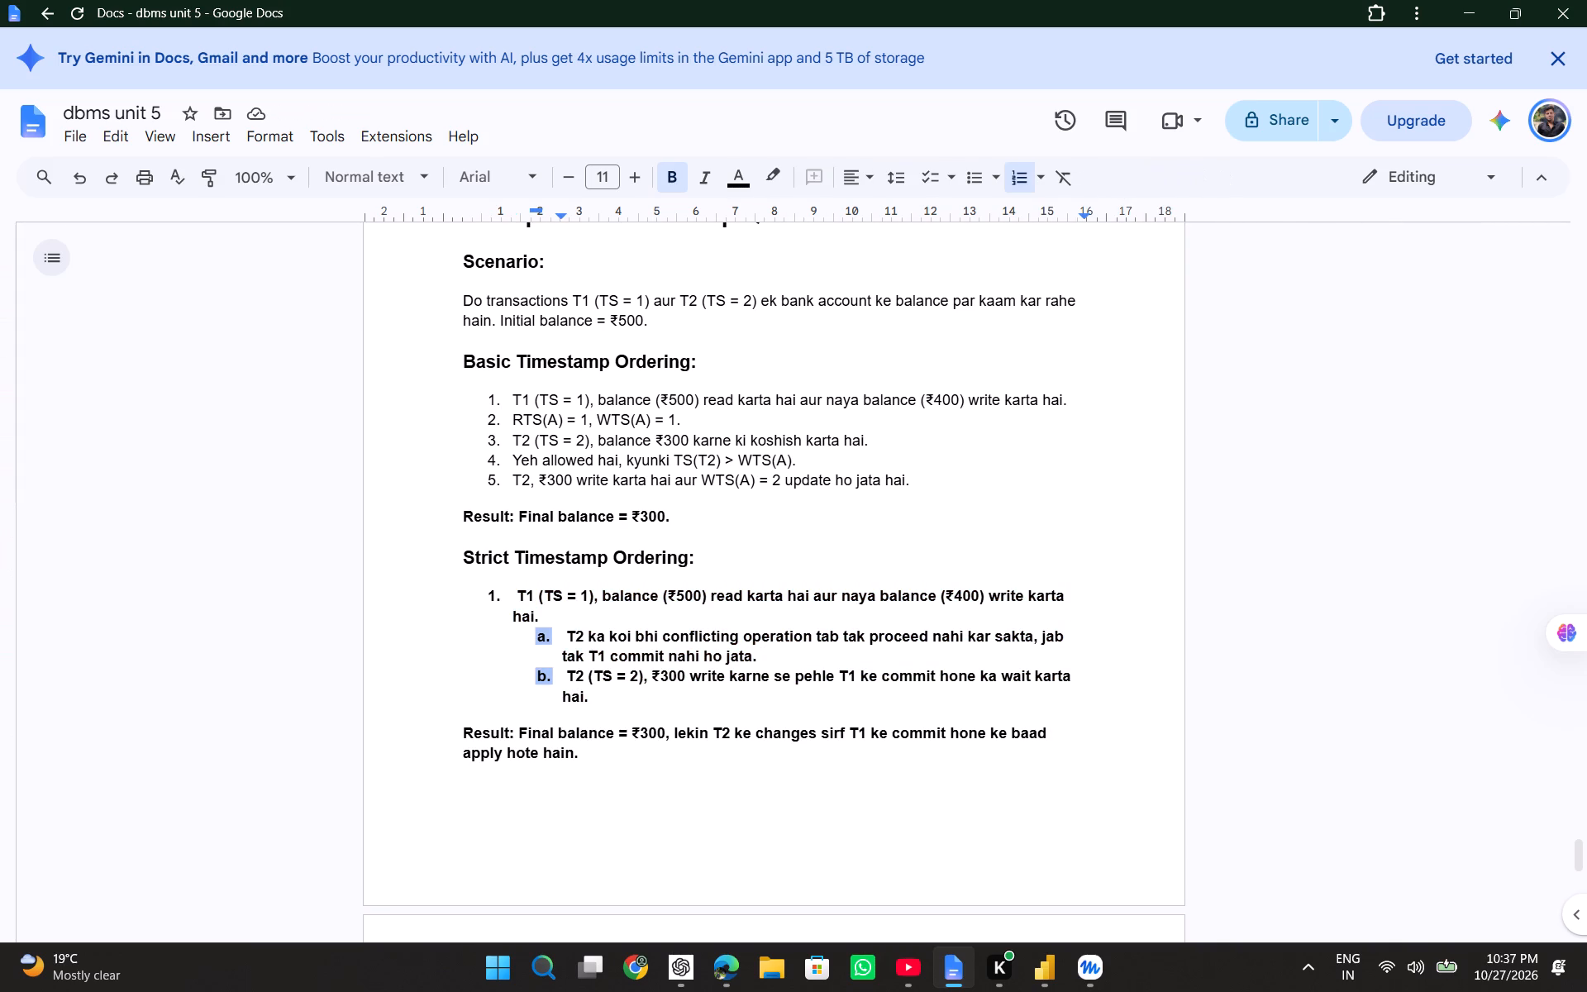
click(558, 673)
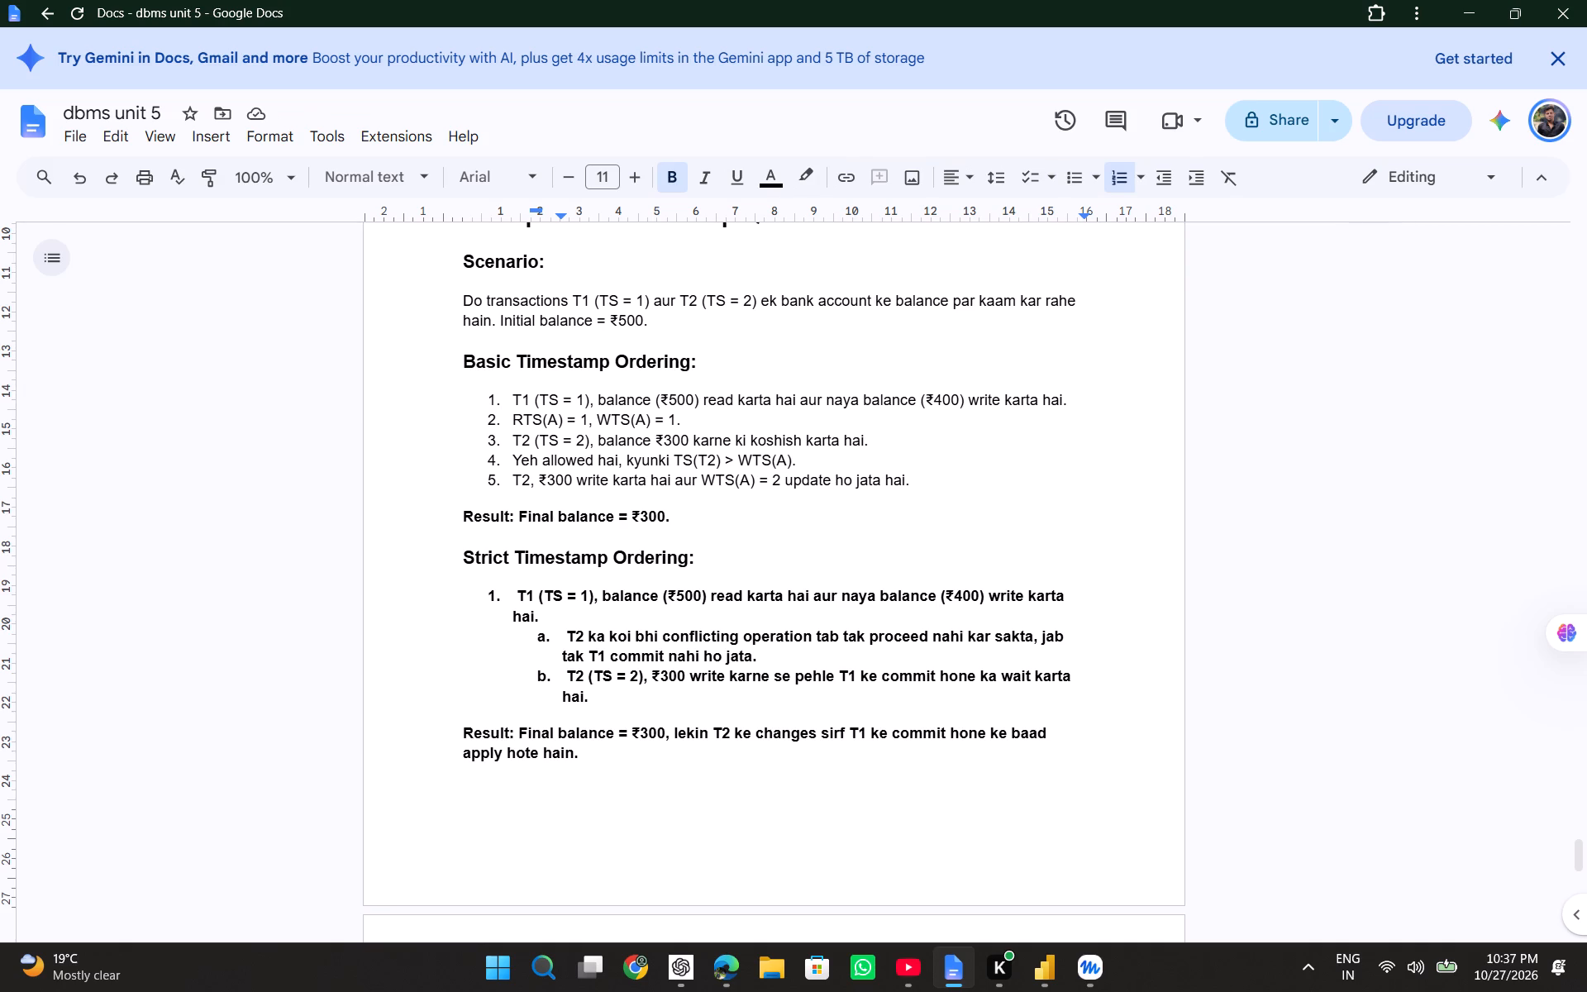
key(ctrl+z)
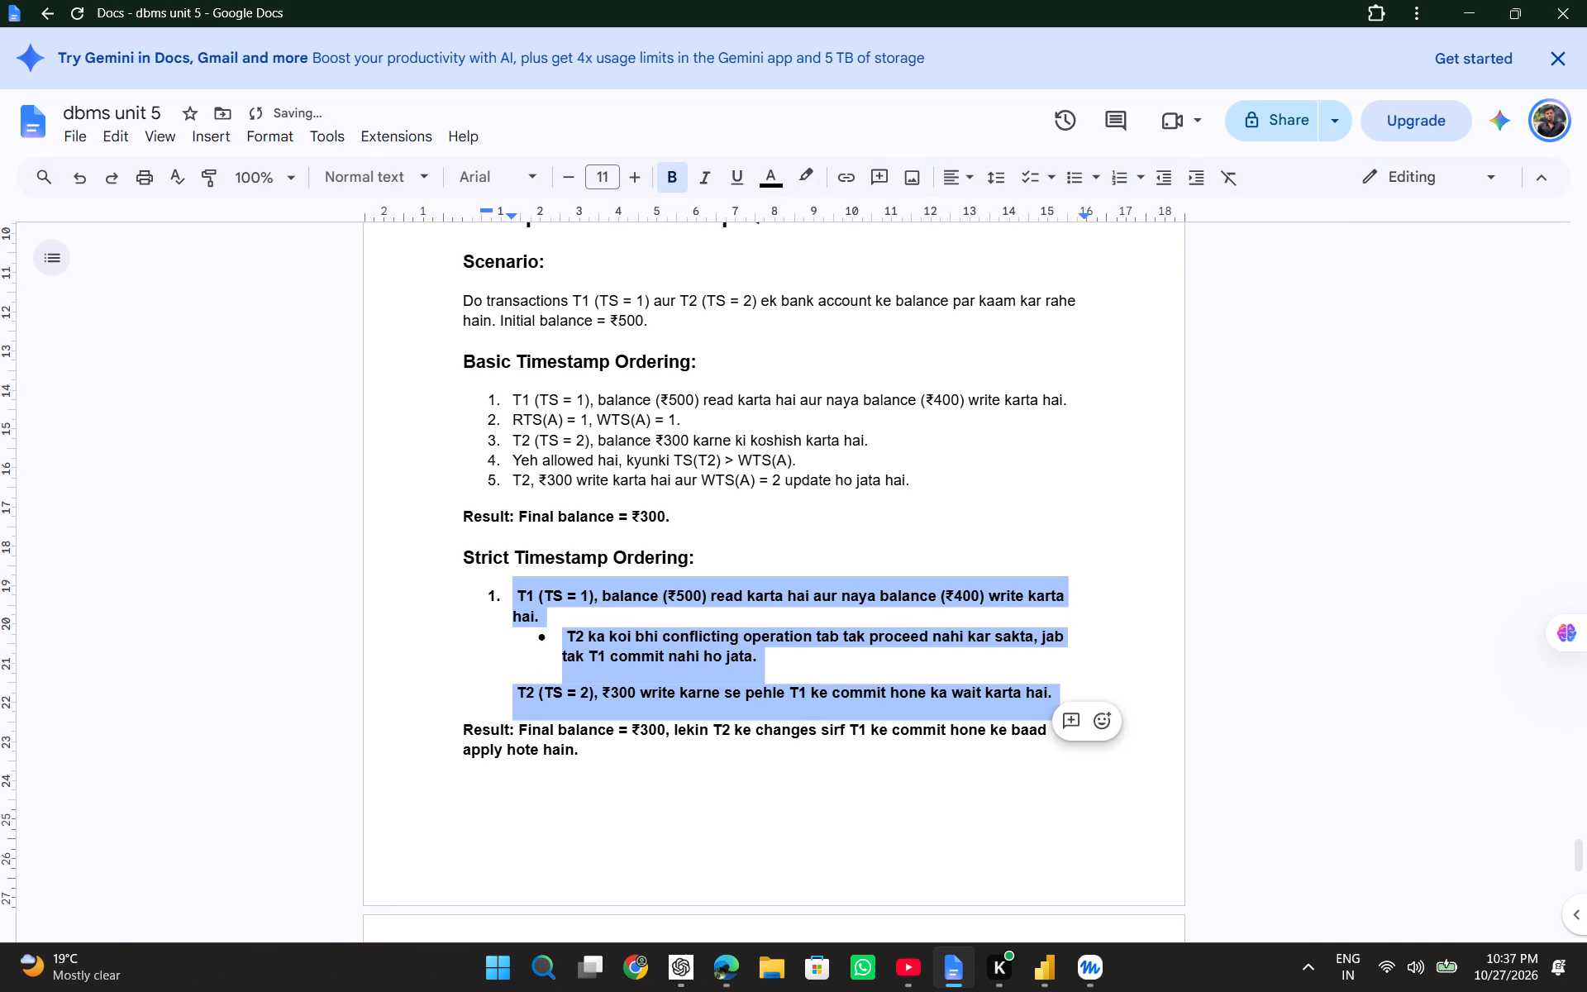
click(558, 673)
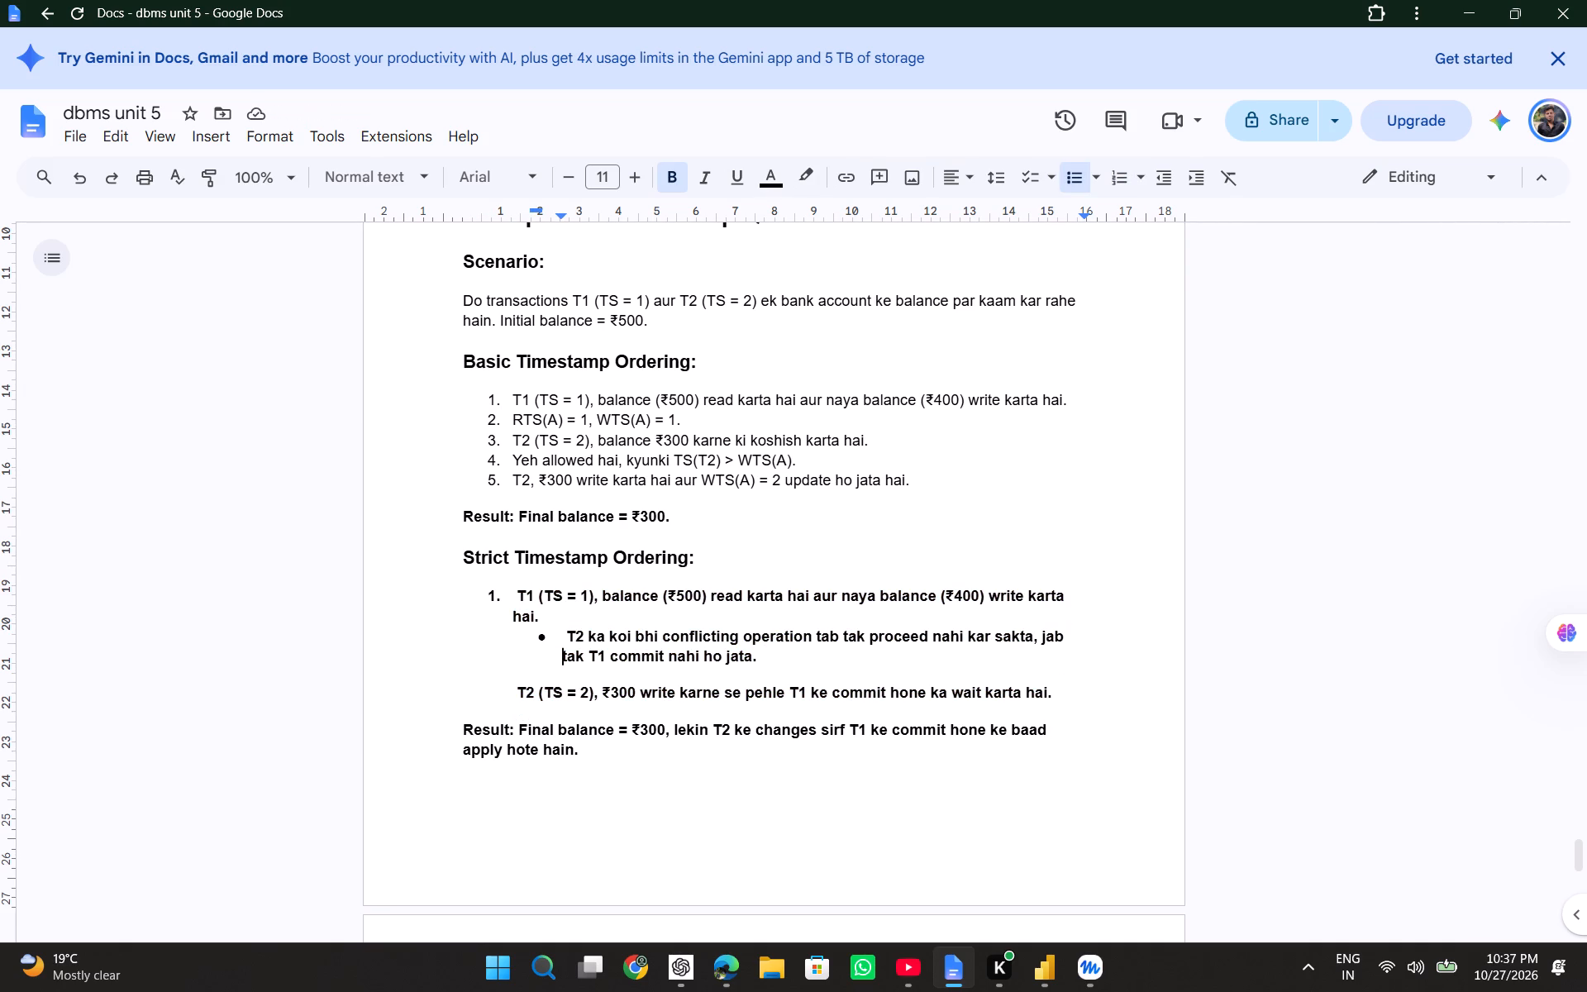
Make the T2 (TS = 2) line under Strict Timestamp Ordering automatic list item "2.".
click(506, 693)
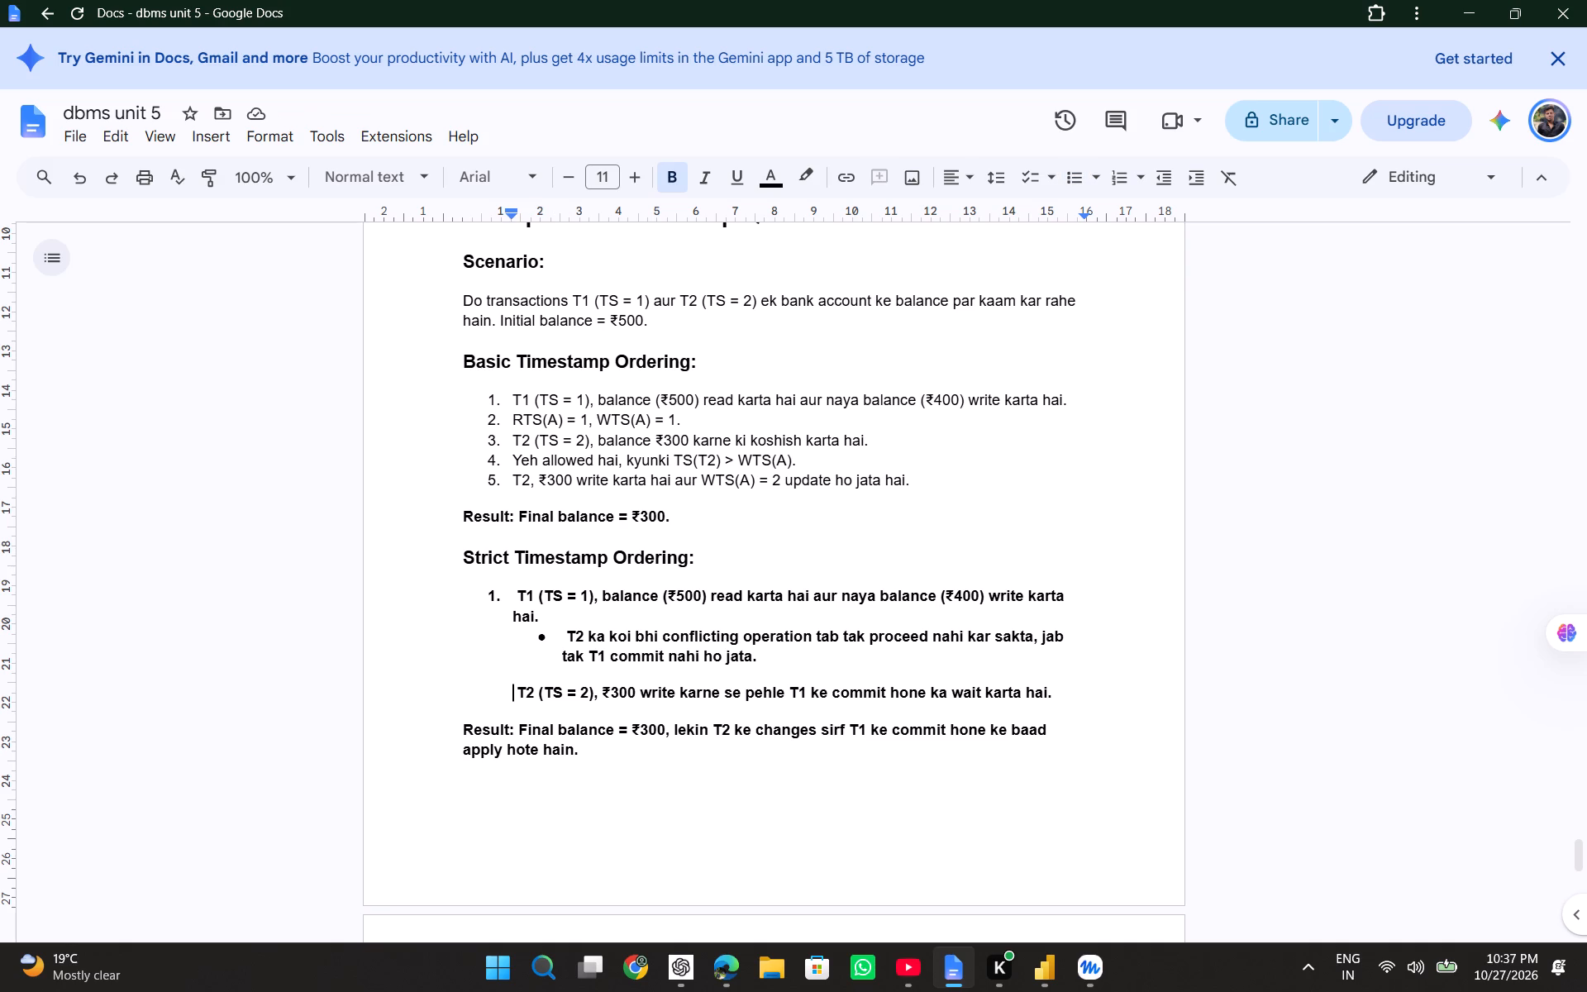
text(2.)
key(space)
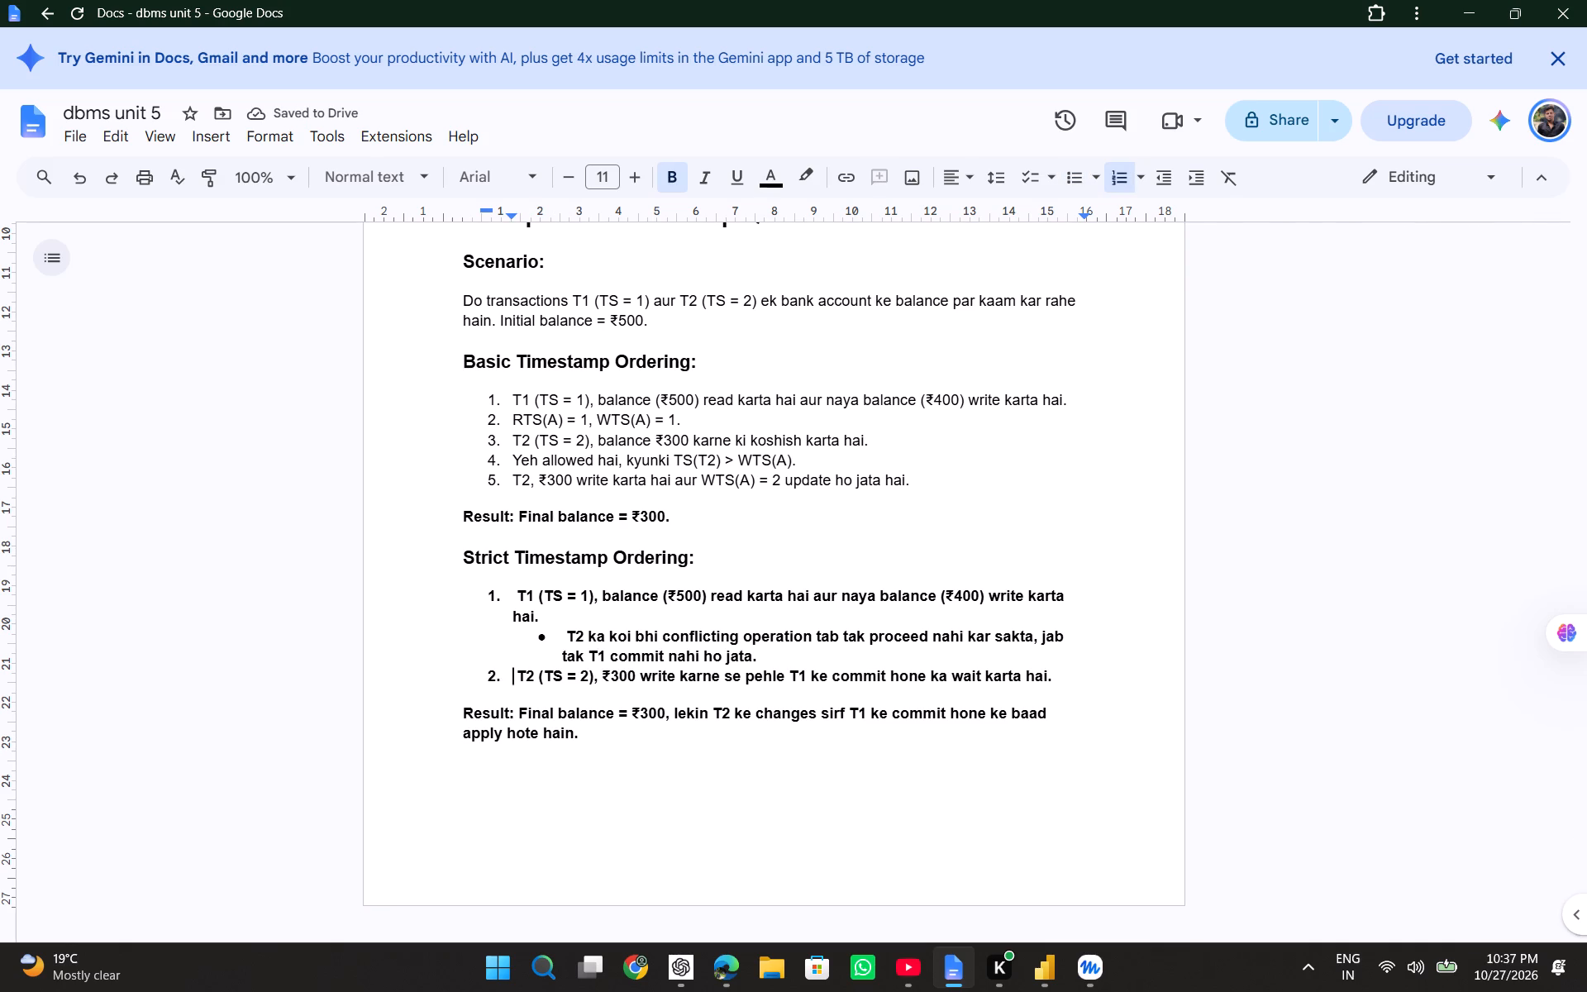
Remove bold from the text of both numbered lines and the nested bullet under Strict Timestamp Ordering.
drag(516, 592, 540, 618)
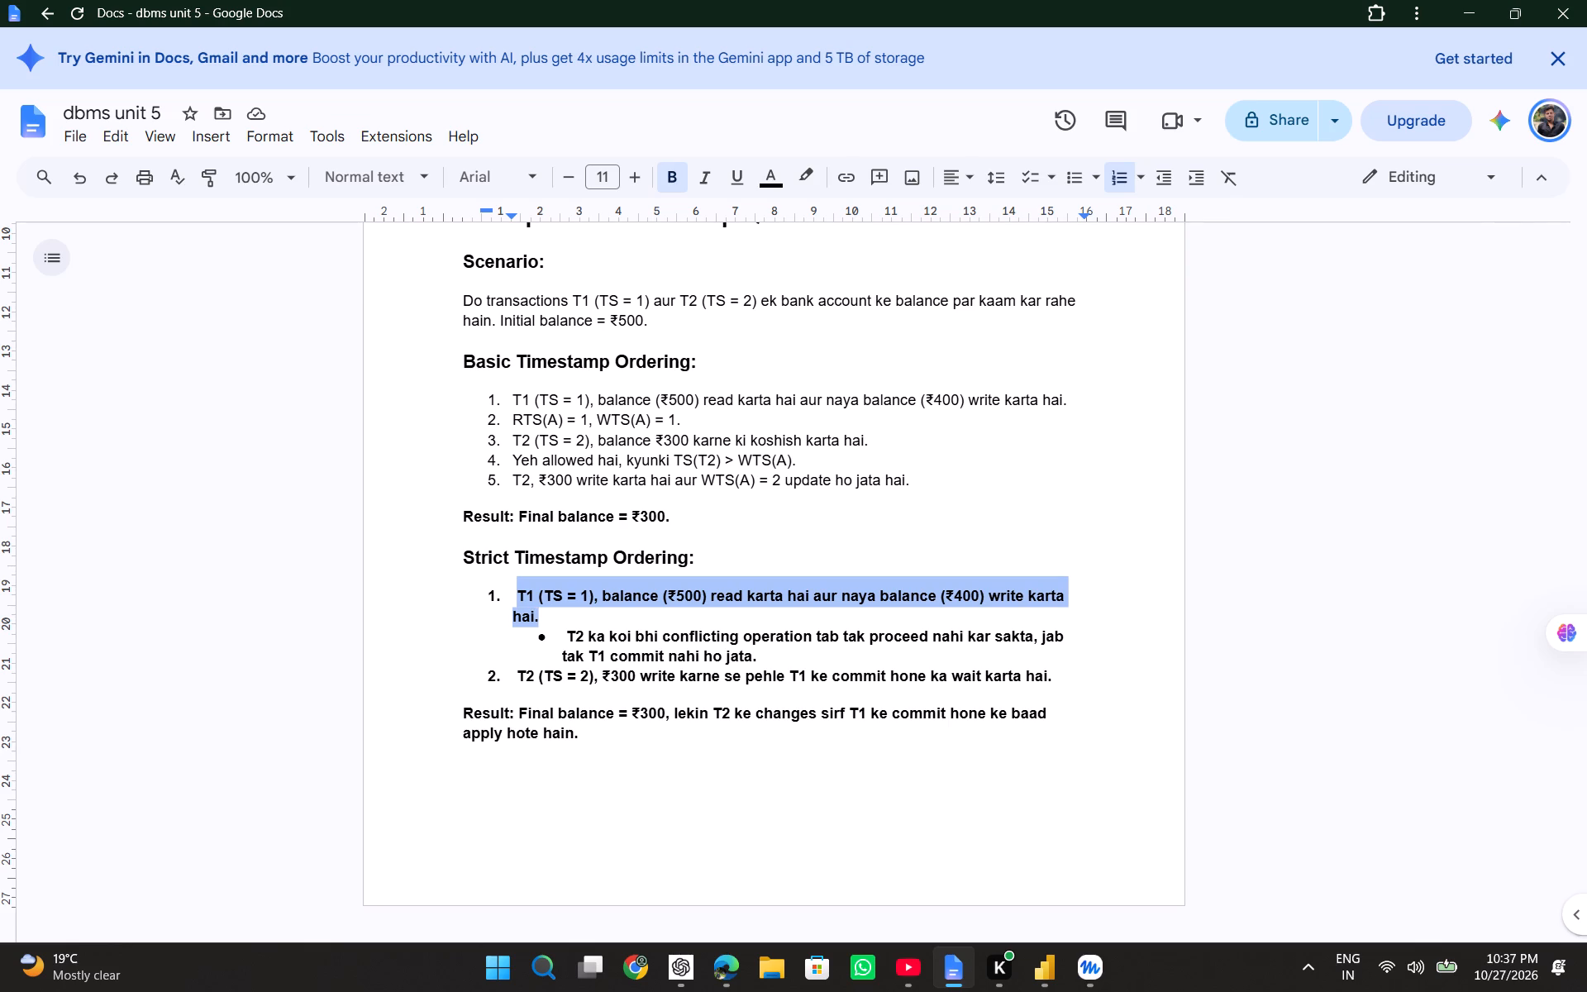
click(679, 178)
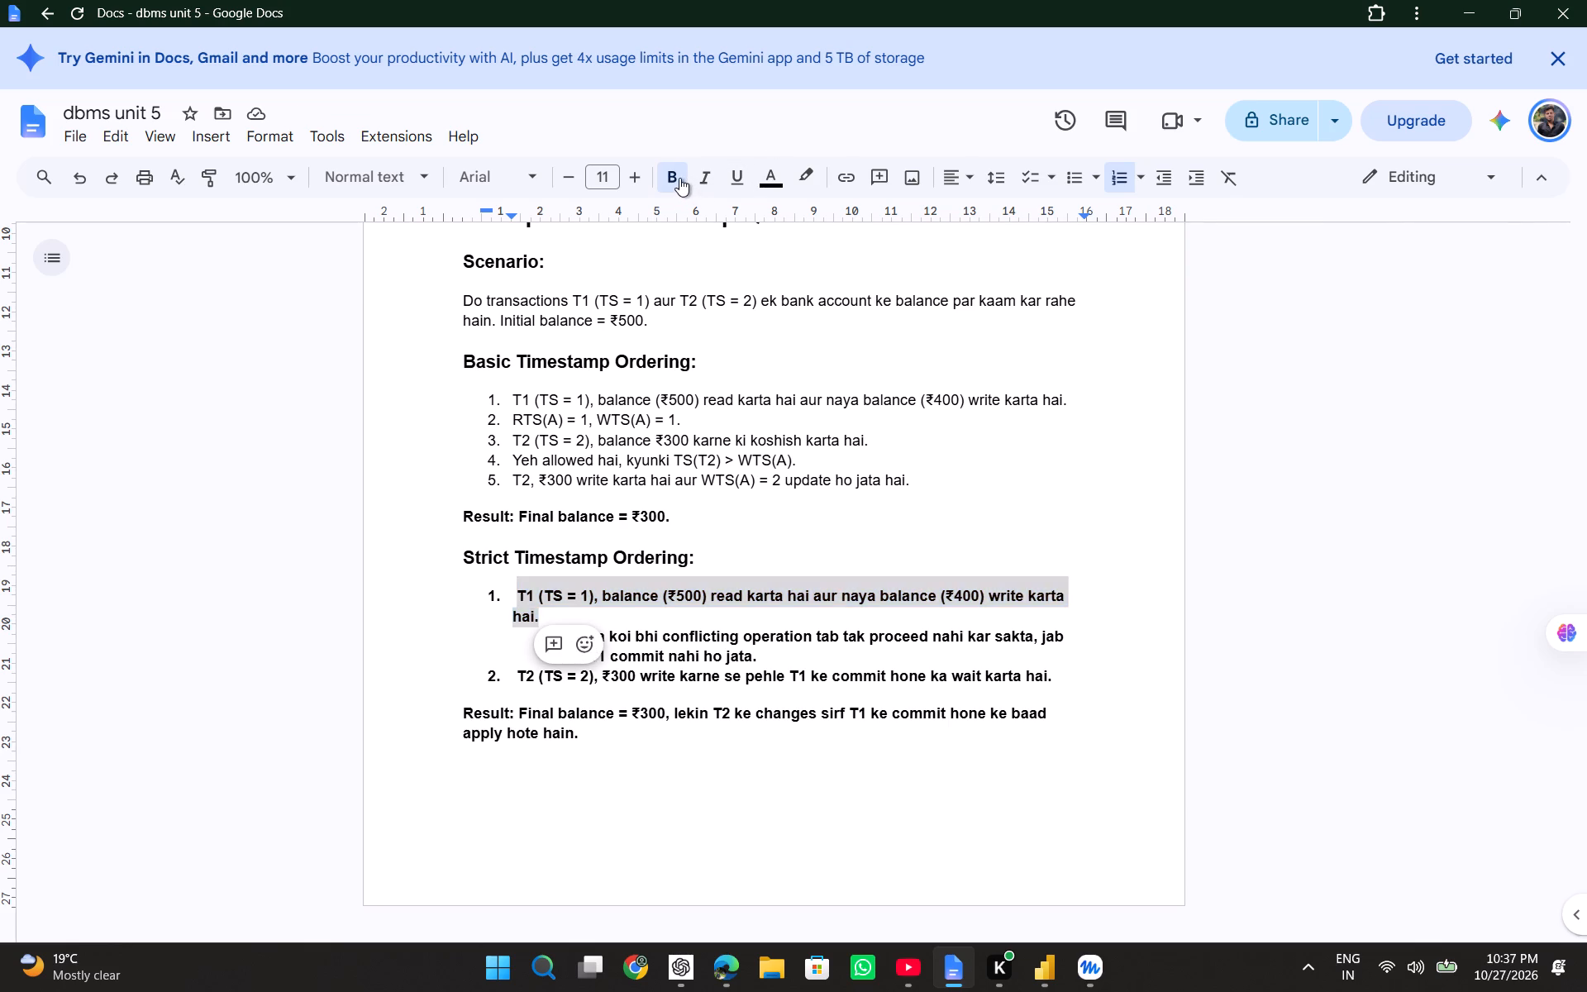
drag(564, 617, 570, 617)
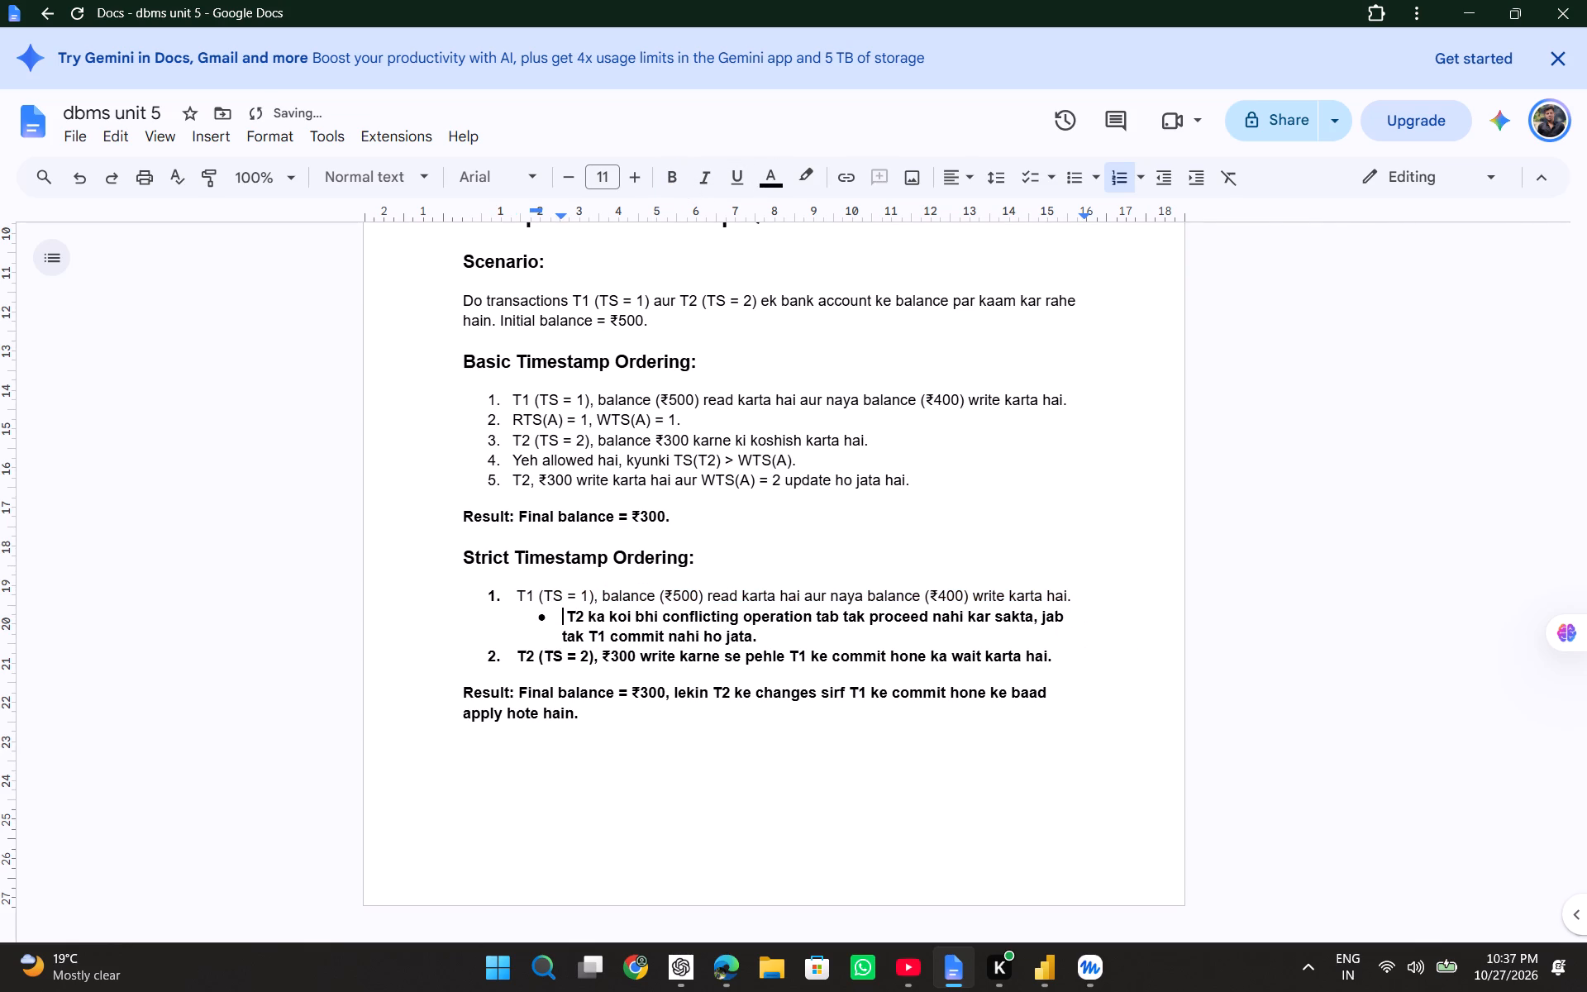
drag(570, 617, 788, 635)
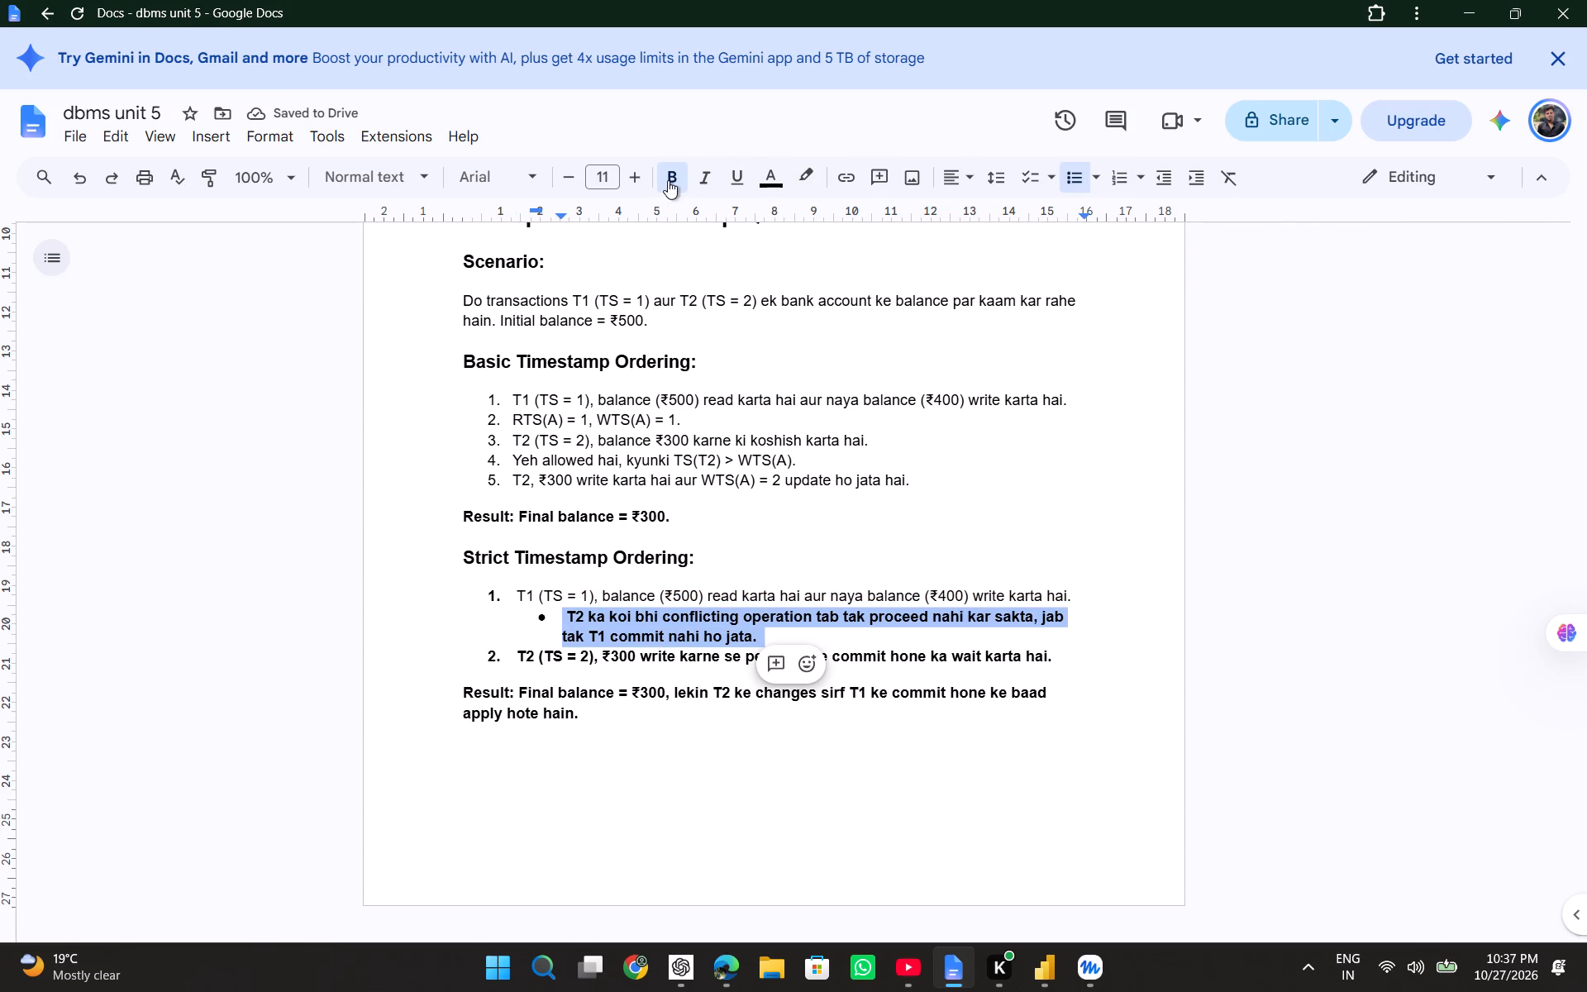
click(668, 180)
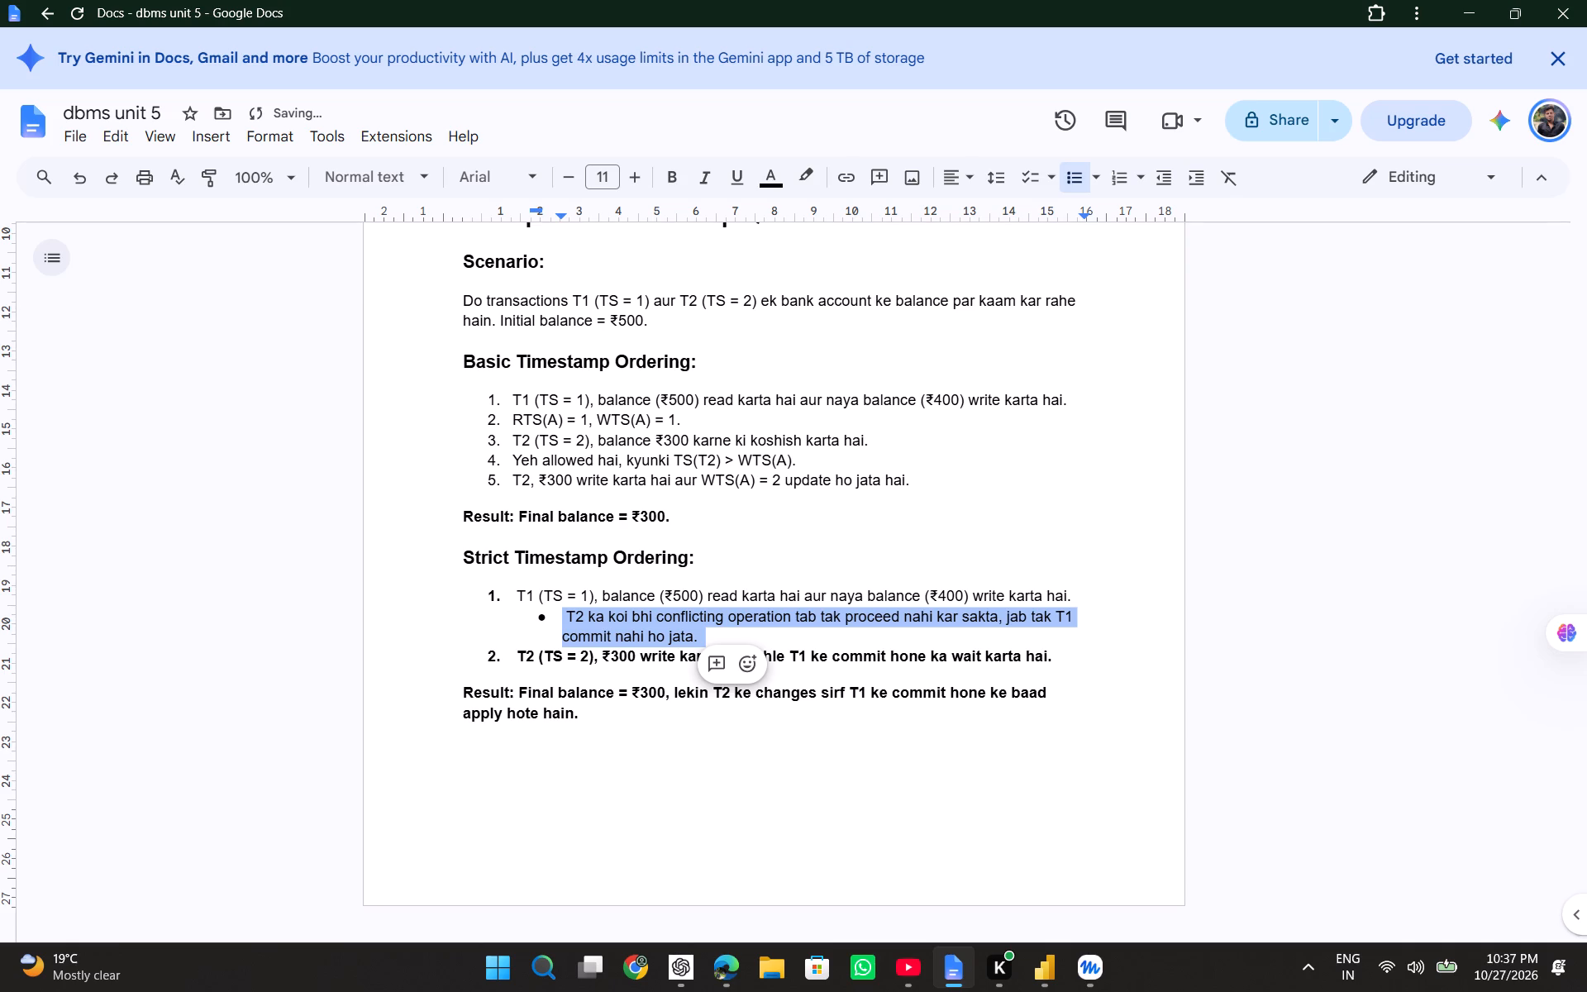
drag(516, 656, 1050, 661)
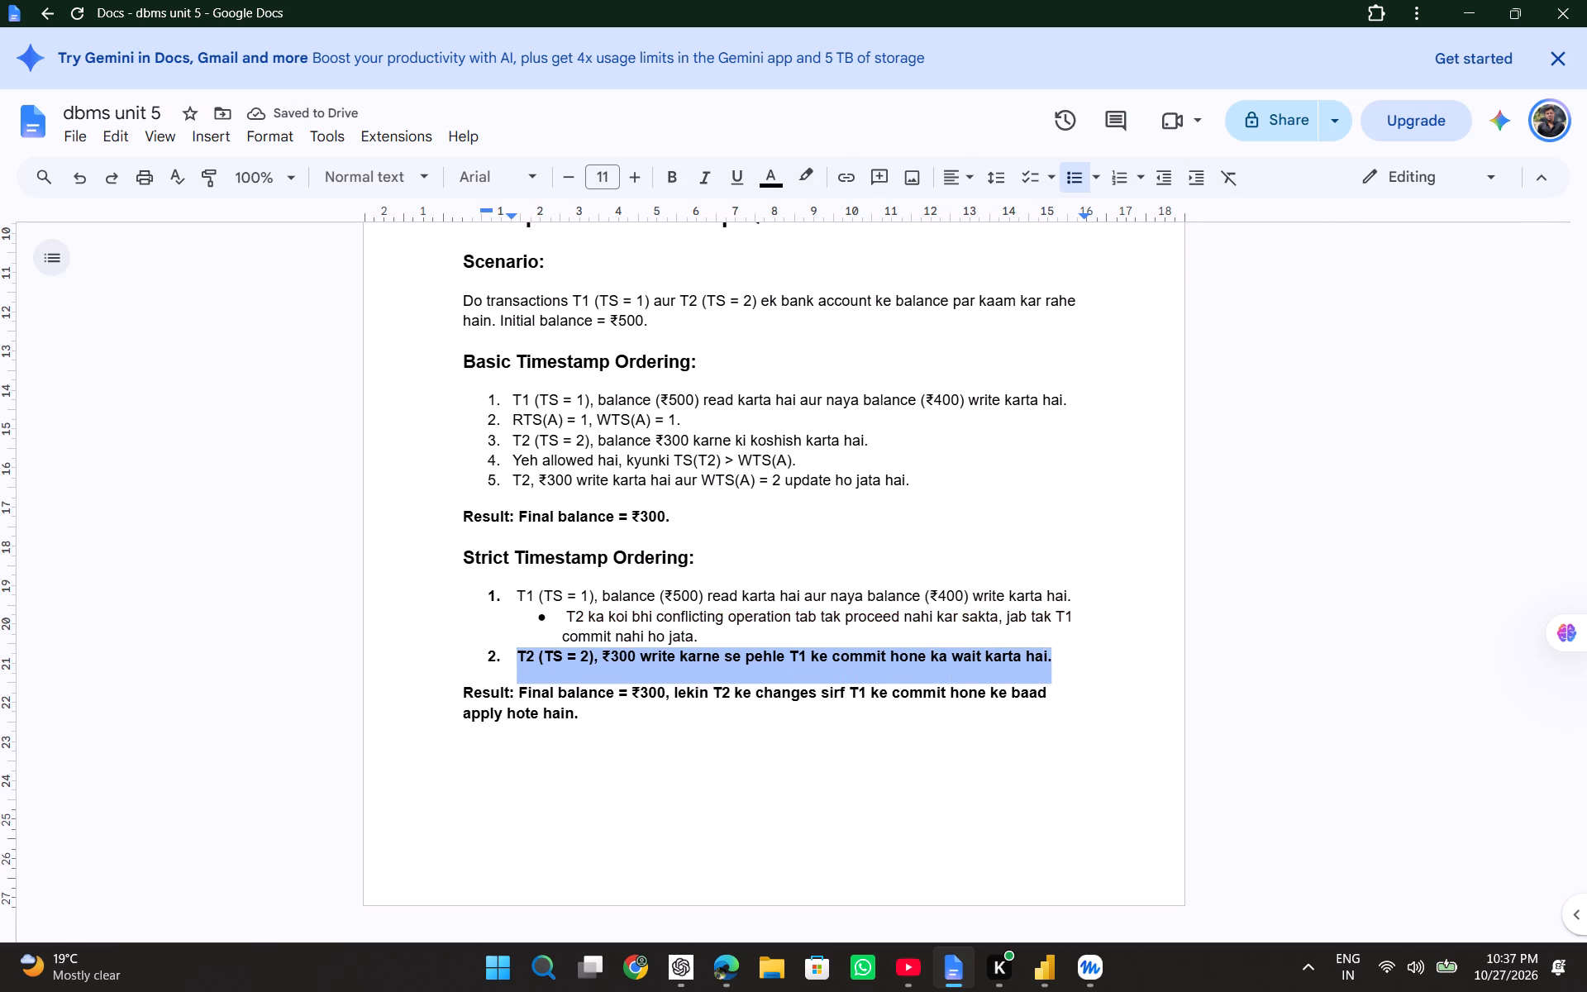
drag(1050, 661, 1051, 661)
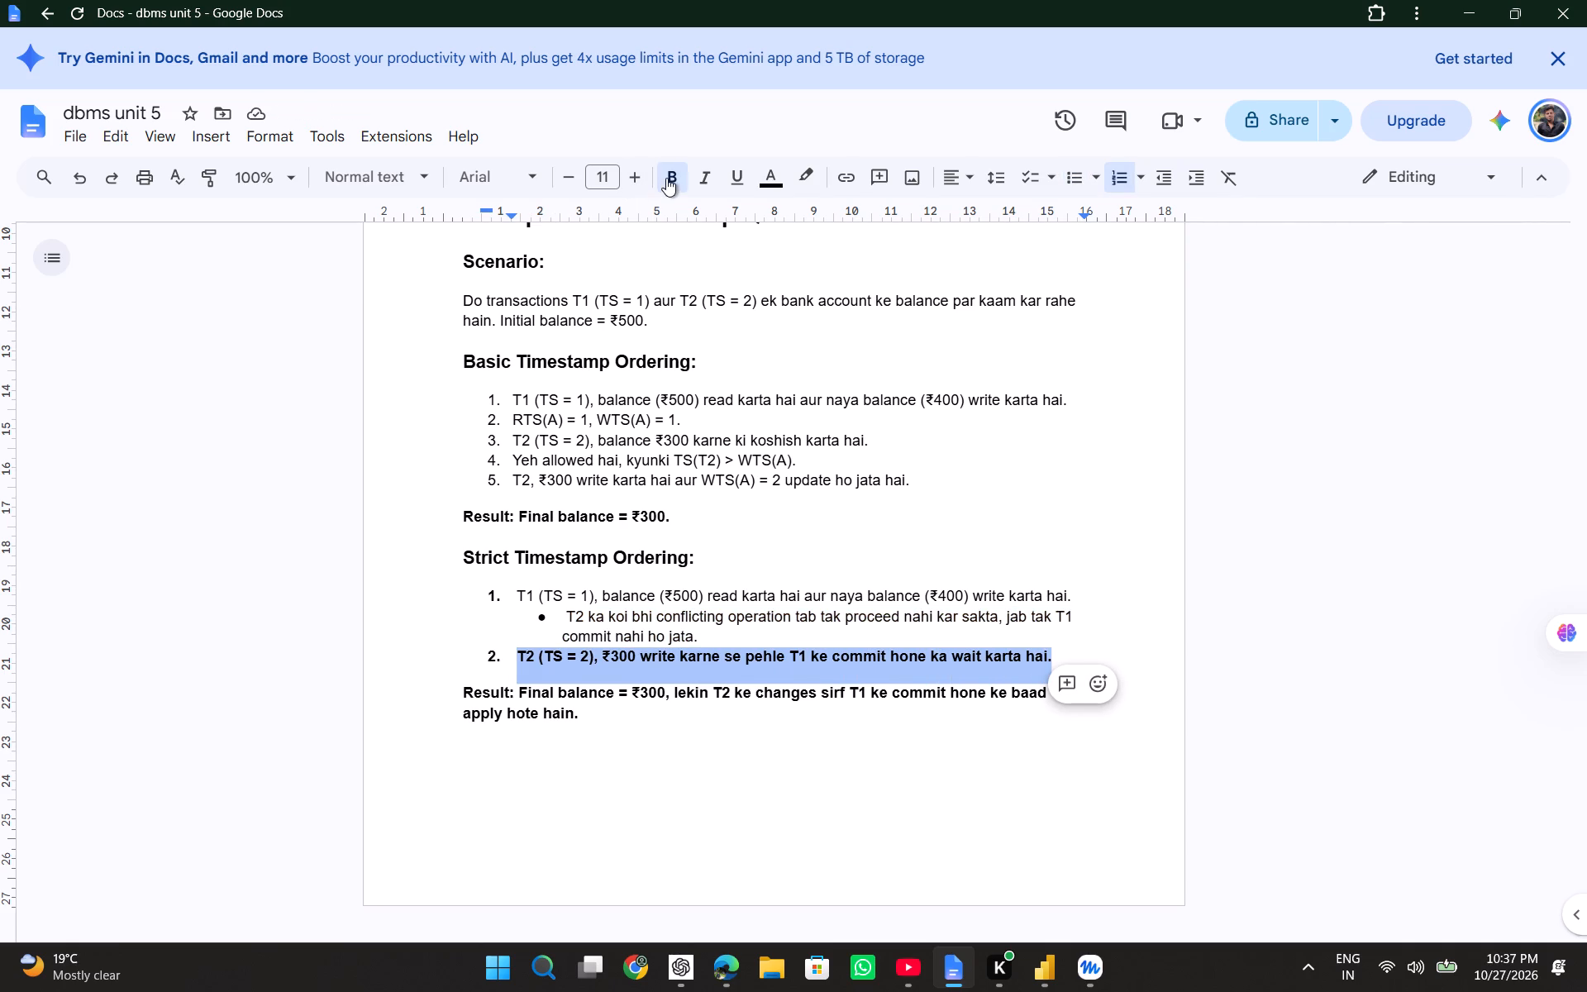
click(666, 178)
click(757, 769)
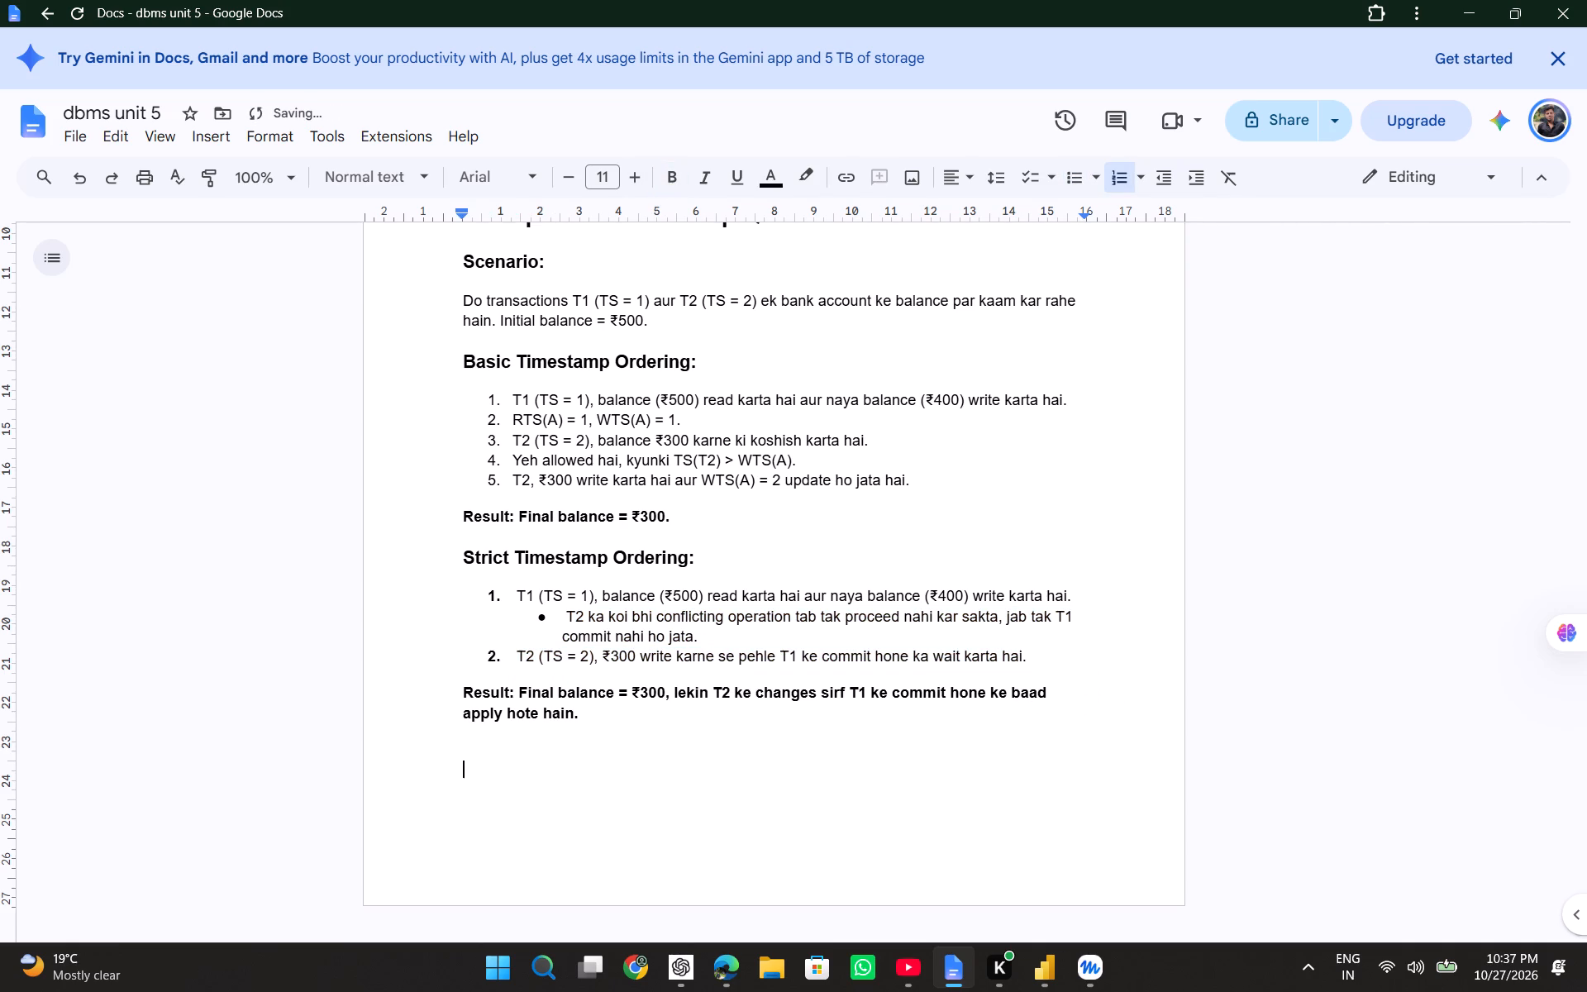
Remove bold from the Strict Timestamp Ordering result sentence, keeping only the "Result:" label bold.
scroll(757, 769, down, 4)
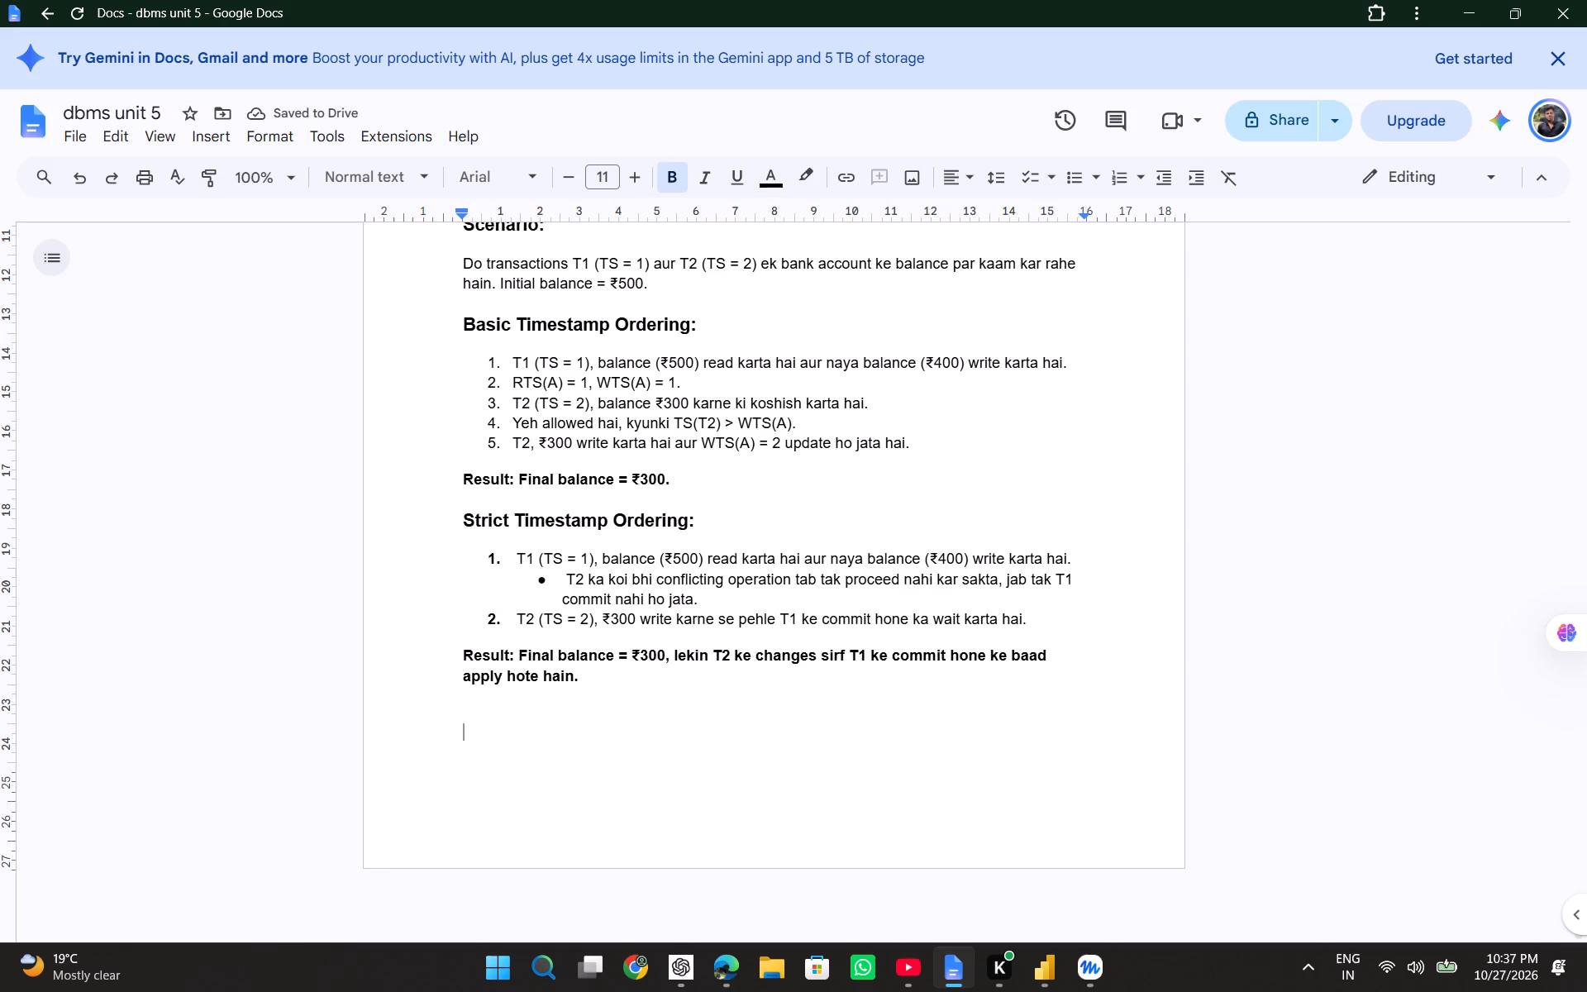
drag(517, 657, 577, 670)
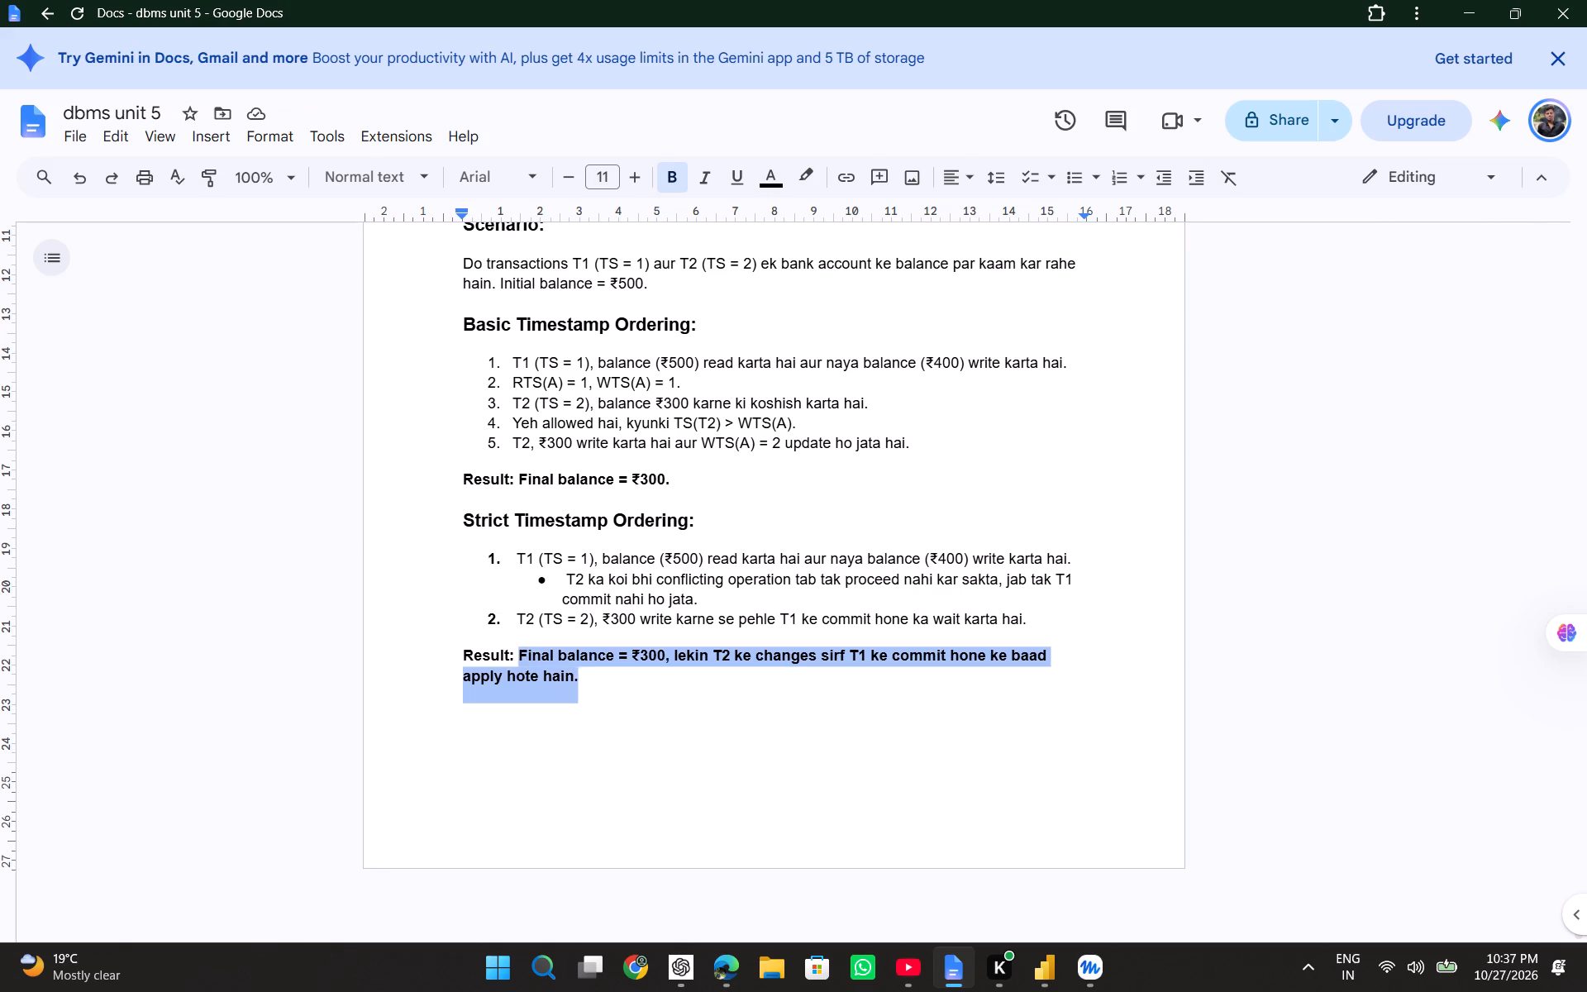
drag(577, 670, 586, 680)
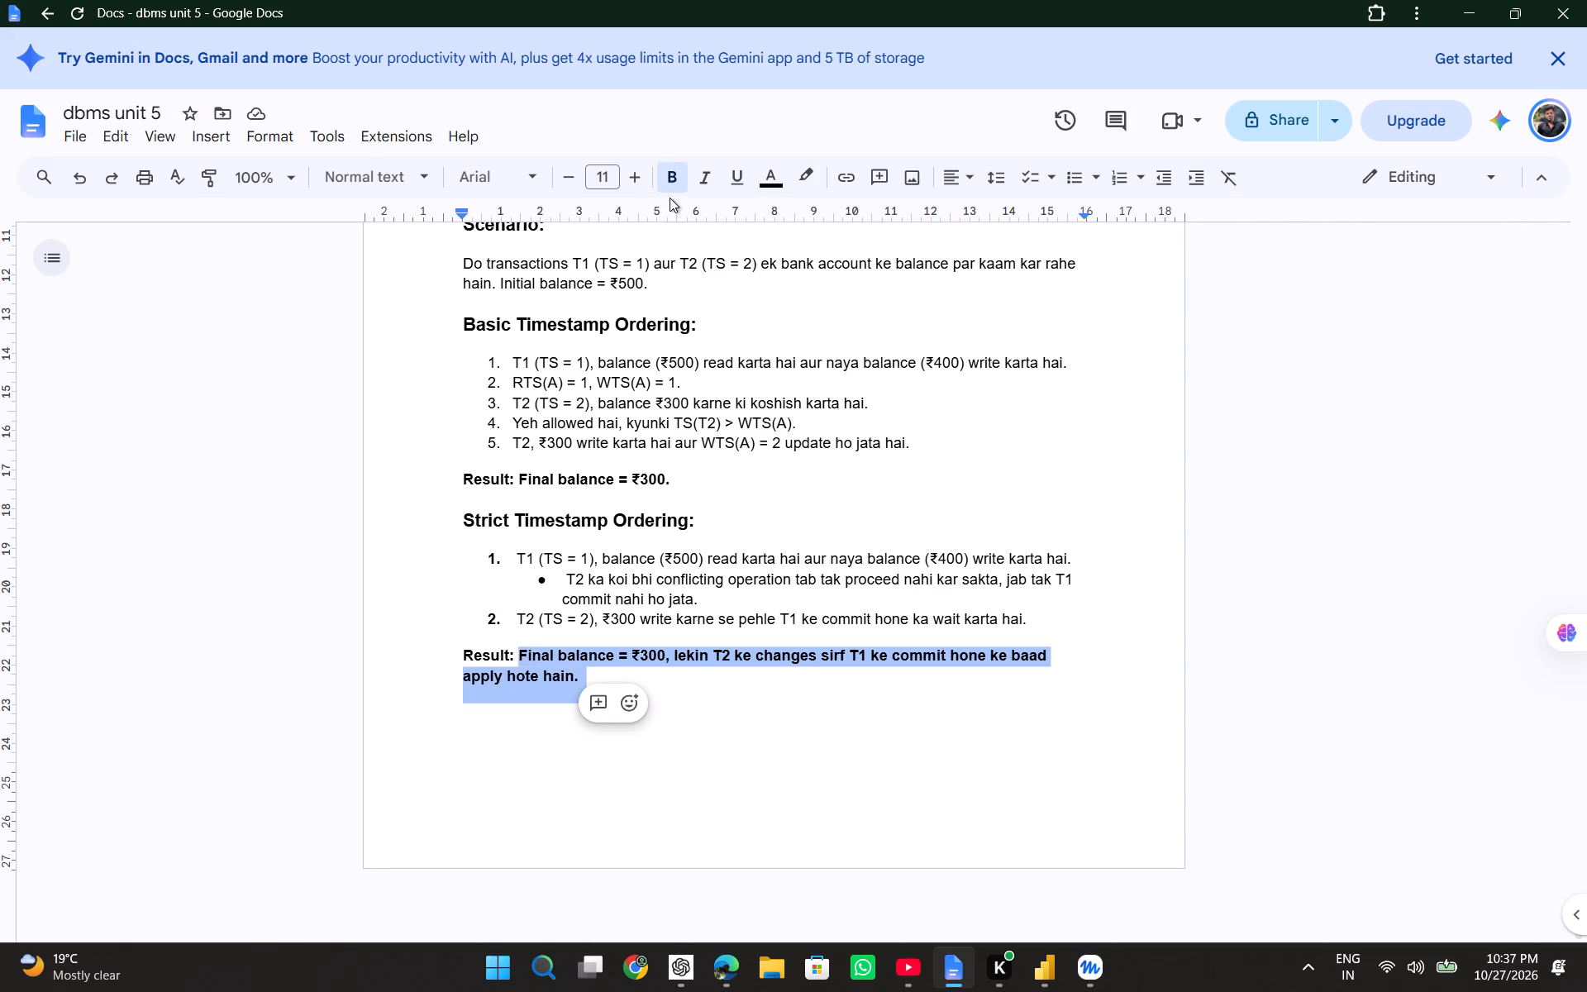
click(674, 185)
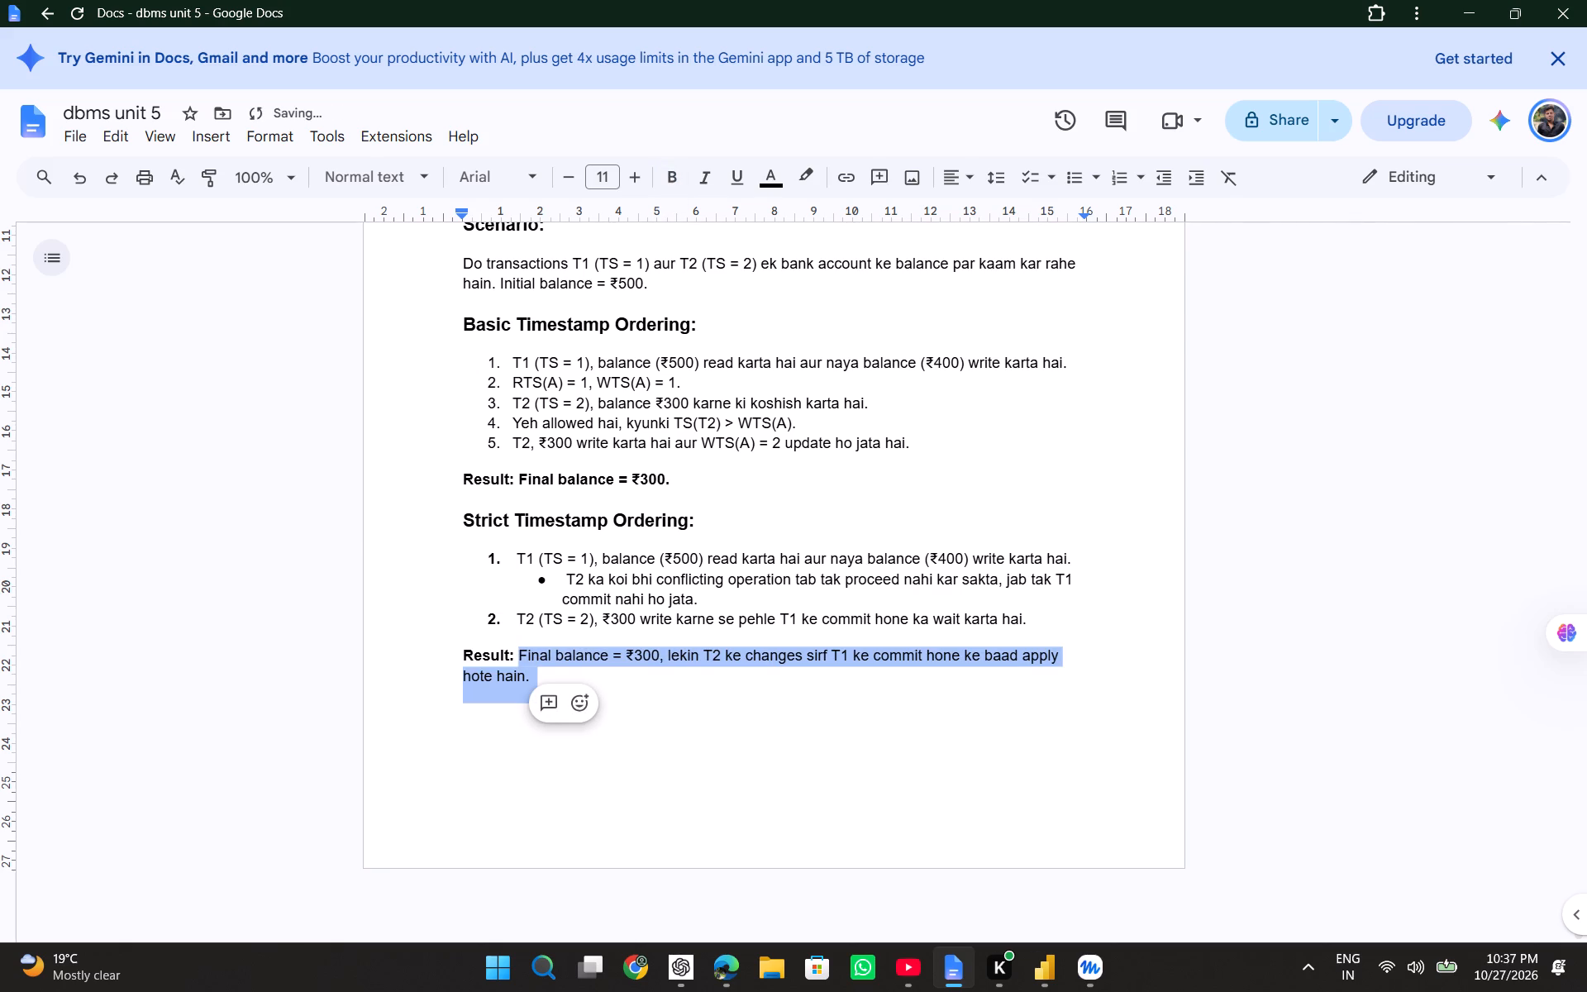
click(689, 693)
Review the notes from the Strict Timestamp Ordering example and Key Differences table through the Timestamp Queue example.
scroll(689, 693, up, 2)
scroll(689, 693, down, 1)
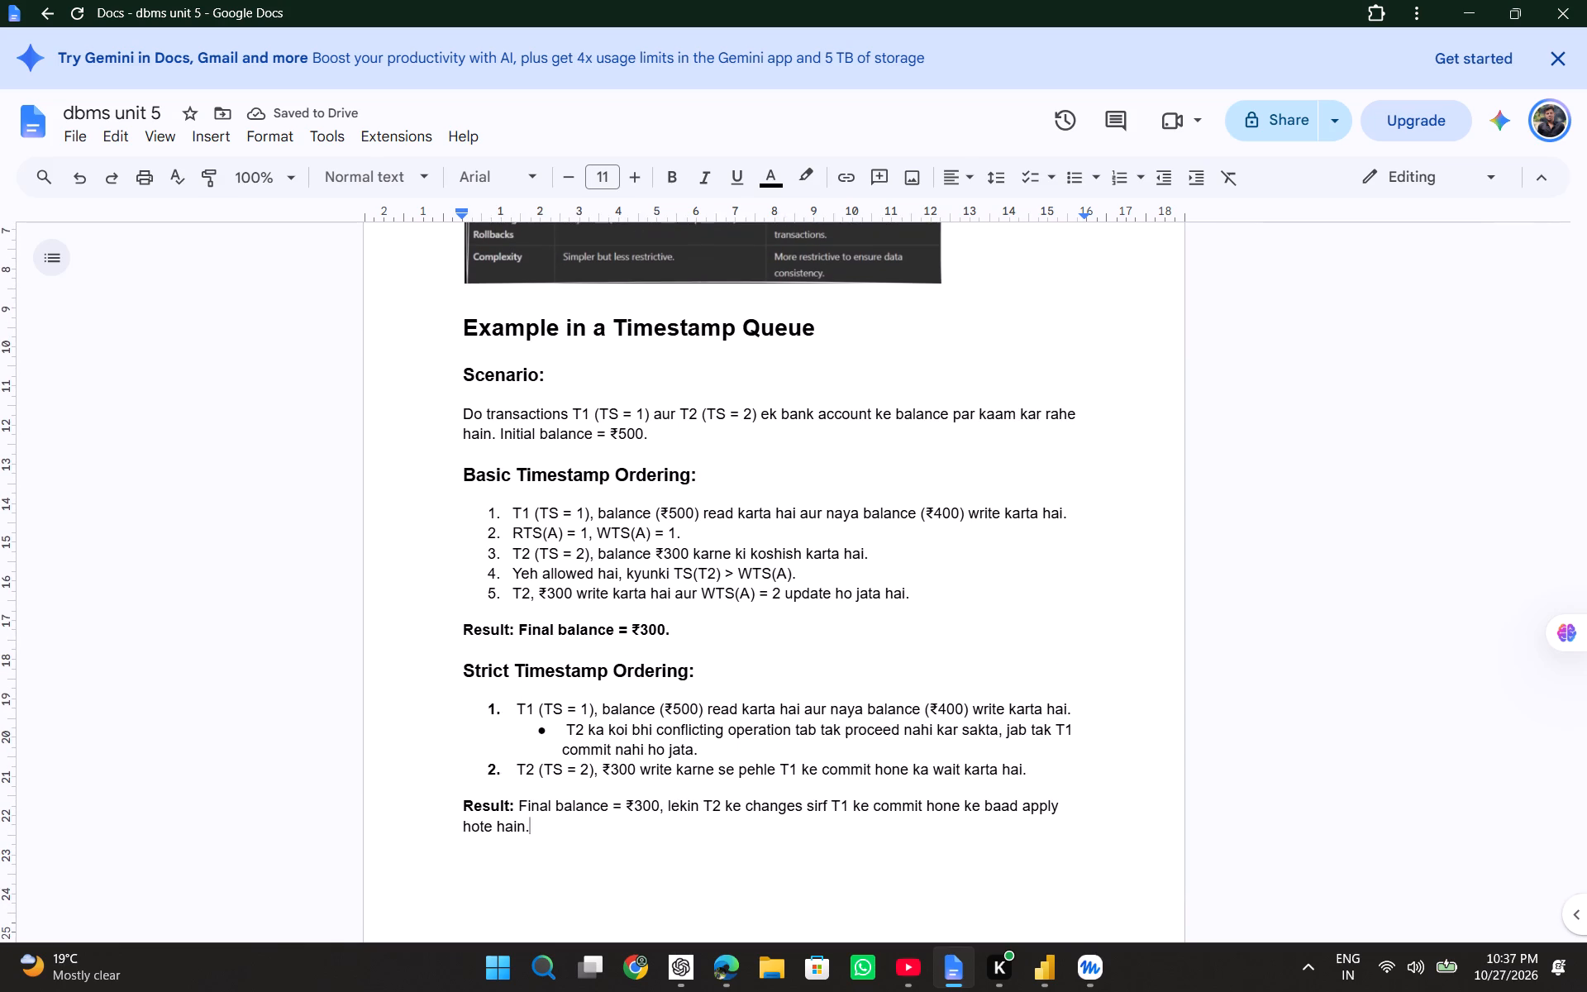
scroll(689, 693, down, 4)
scroll(689, 693, up, 4)
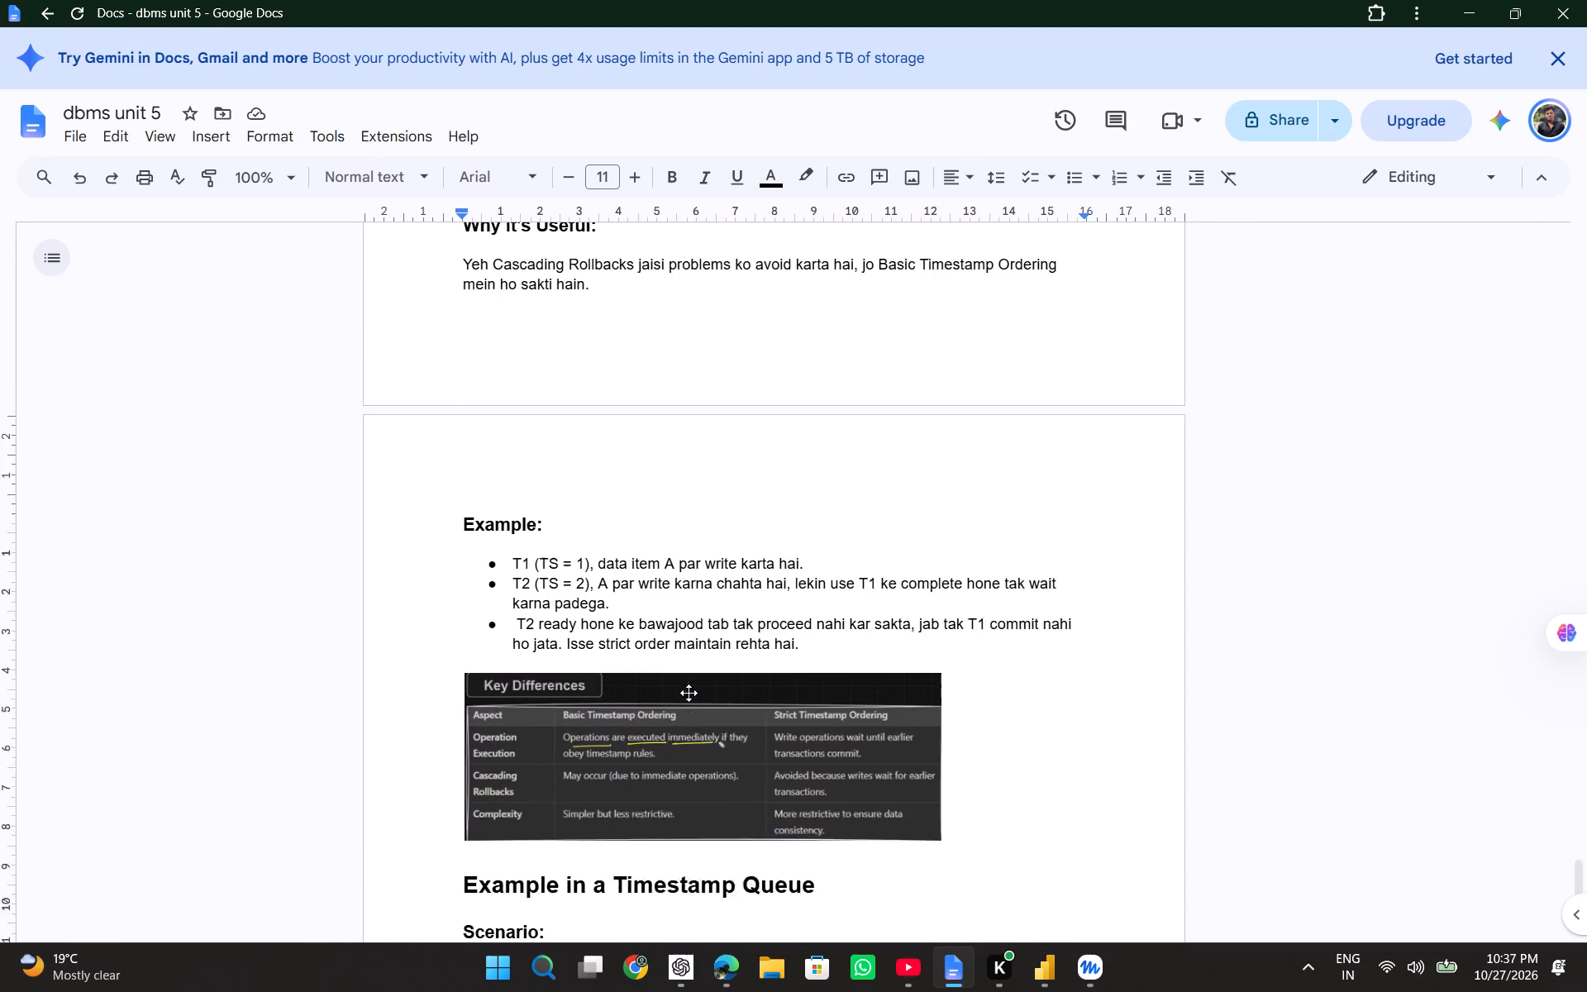
scroll(689, 693, up, 1)
scroll(689, 693, down, 8)
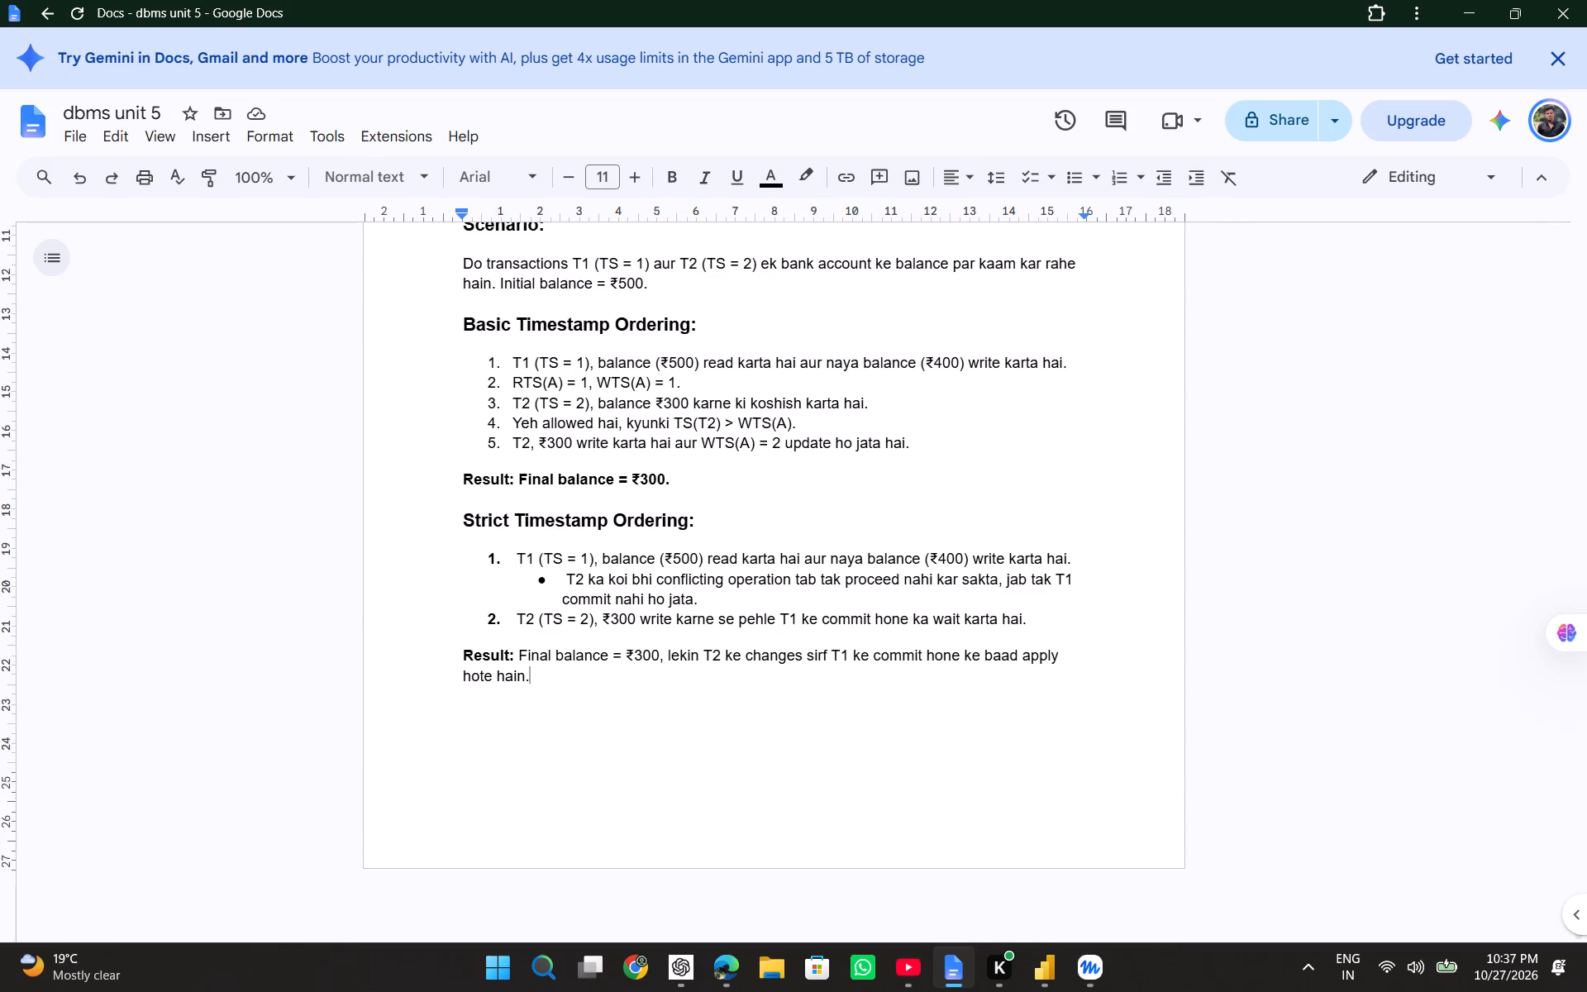